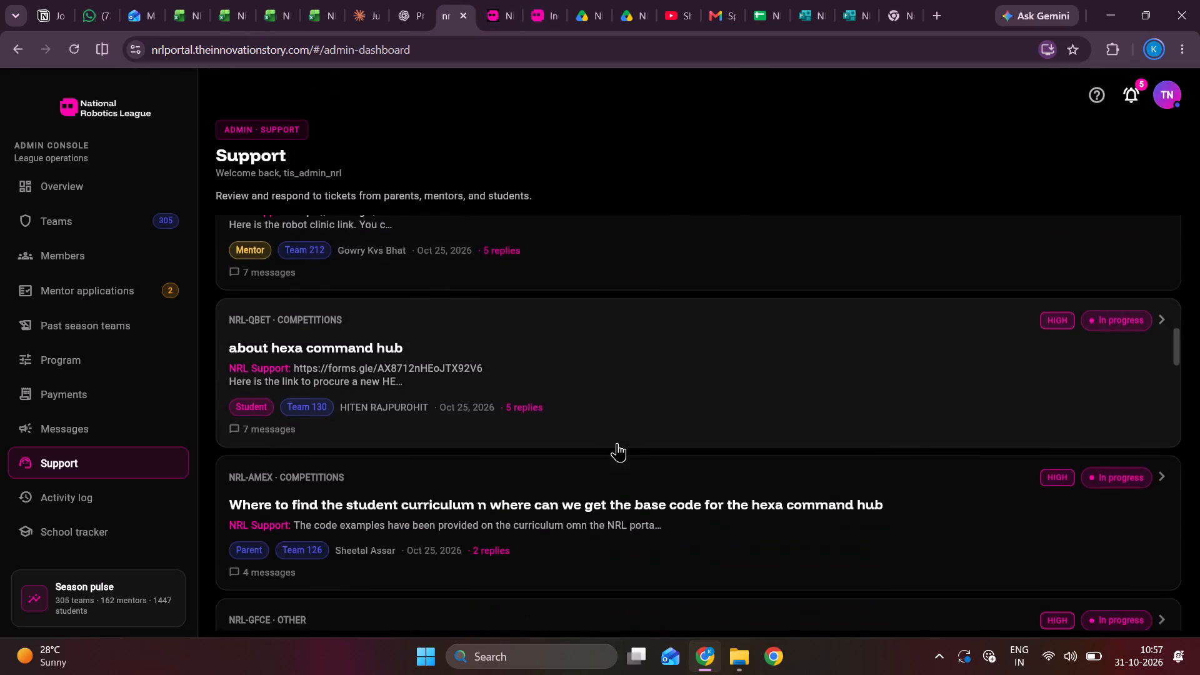
Review support ticket NRL-AMEX about the student curriculum and hexa command hub base code, and mark it resolved.
{"action": "scroll", "coordinate": [617, 442], "scroll_direction": "down", "scroll_amount": 2}
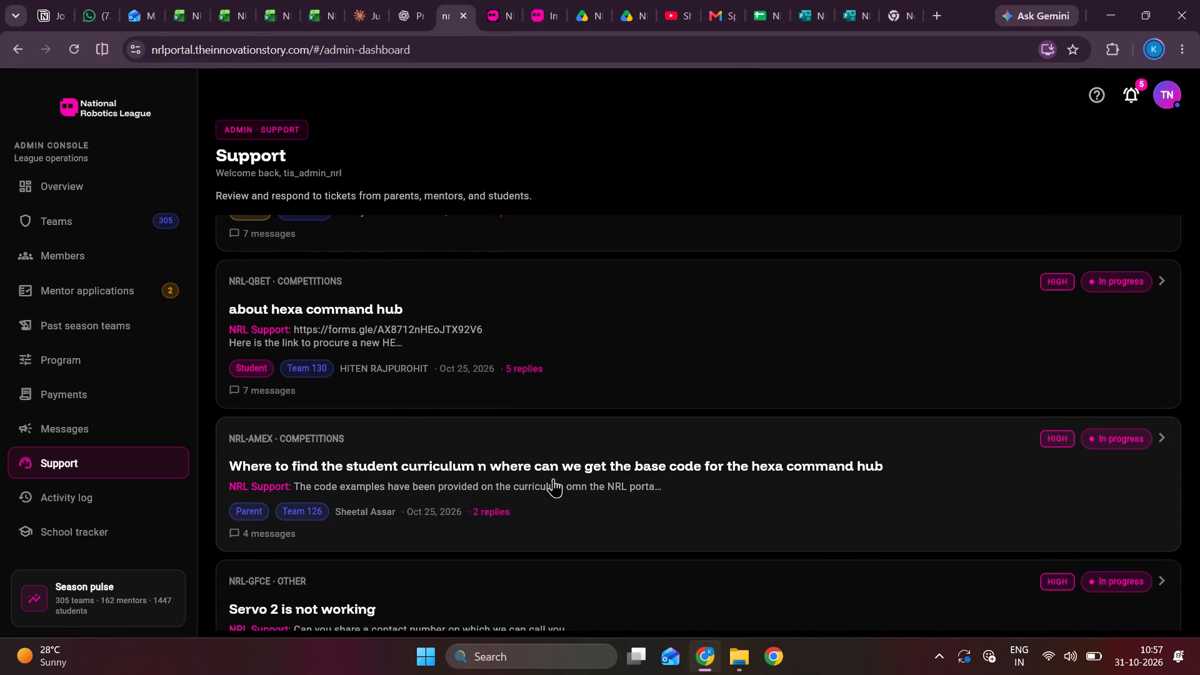
{"action": "left_click", "coordinate": [691, 493]}
{"action": "scroll", "coordinate": [646, 448], "scroll_direction": "down", "scroll_amount": 1}
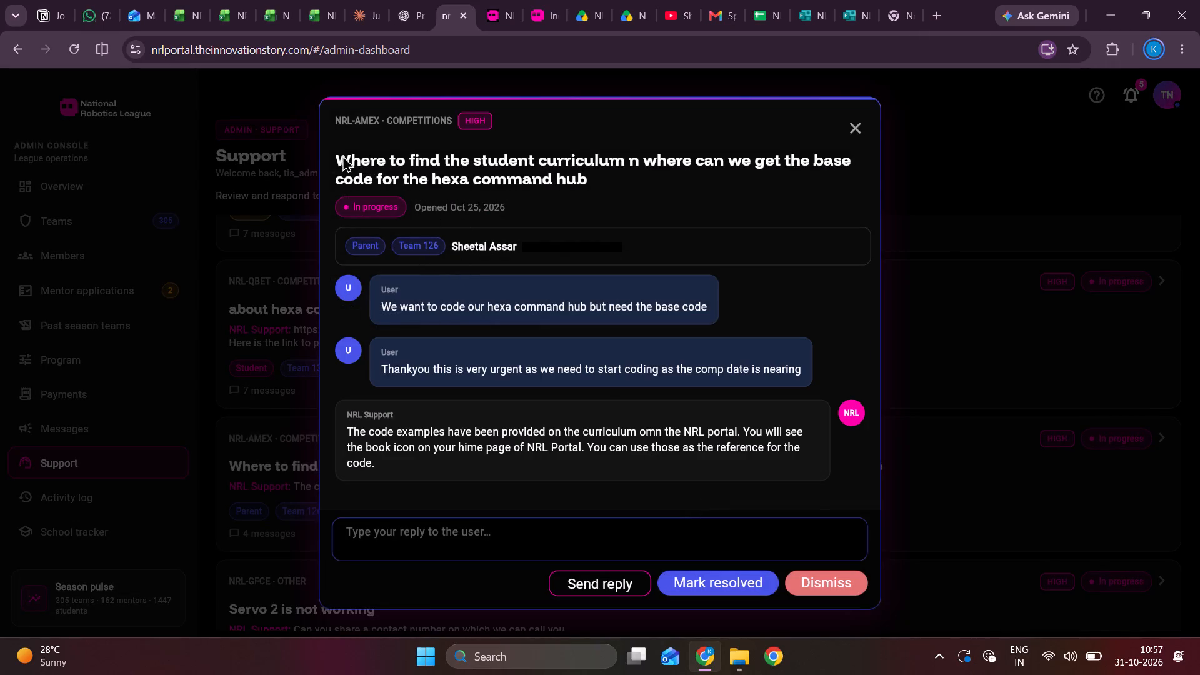
{"action": "left_click_drag", "start_coordinate": [334, 152], "coordinate": [586, 181]}
Mark Team 126's ticket about the student curriculum and hexa command hub base code as resolved.
{"action": "left_click", "coordinate": [757, 588]}
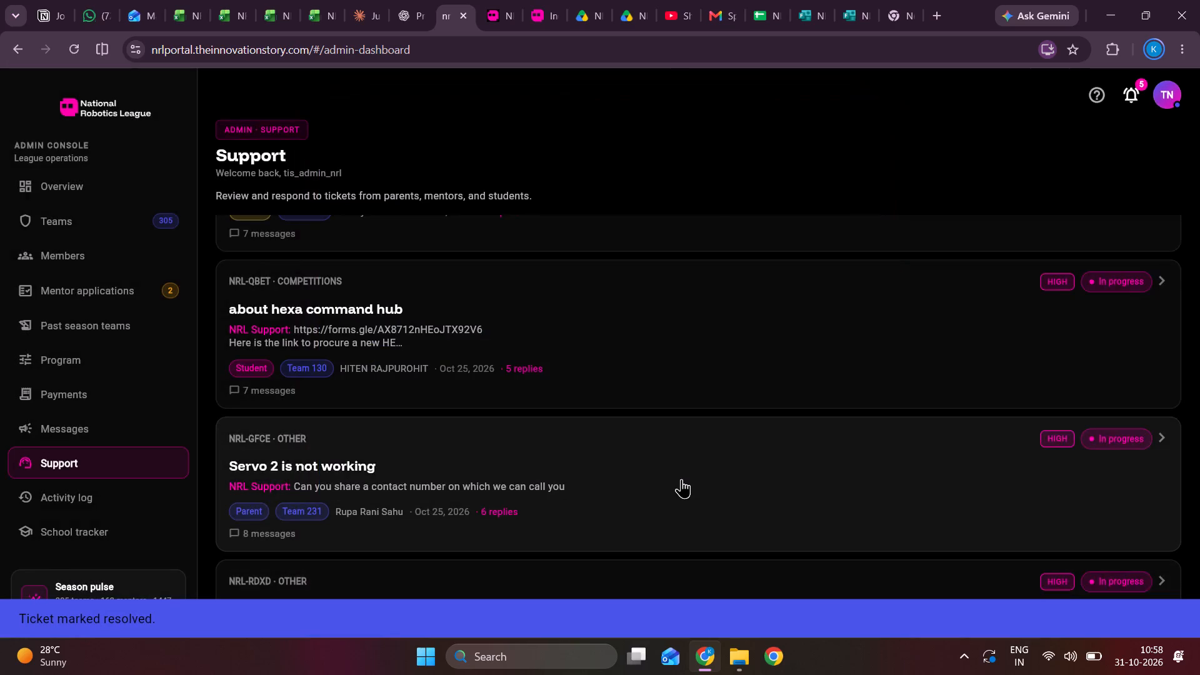
Open Team 231's "Servo 2 is not working" support ticket, read its conversation and mark it resolved.
{"action": "scroll", "coordinate": [681, 479], "scroll_direction": "down", "scroll_amount": 3}
{"action": "left_click", "coordinate": [649, 405]}
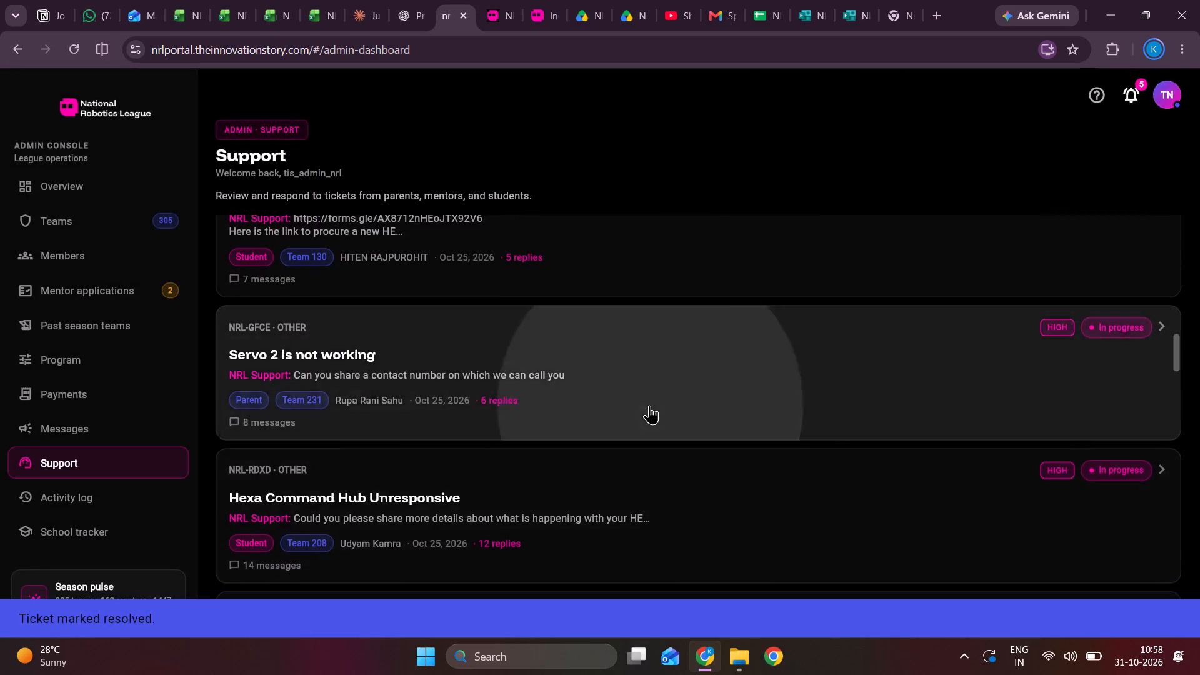
{"action": "scroll", "coordinate": [650, 406], "scroll_direction": "down", "scroll_amount": 9}
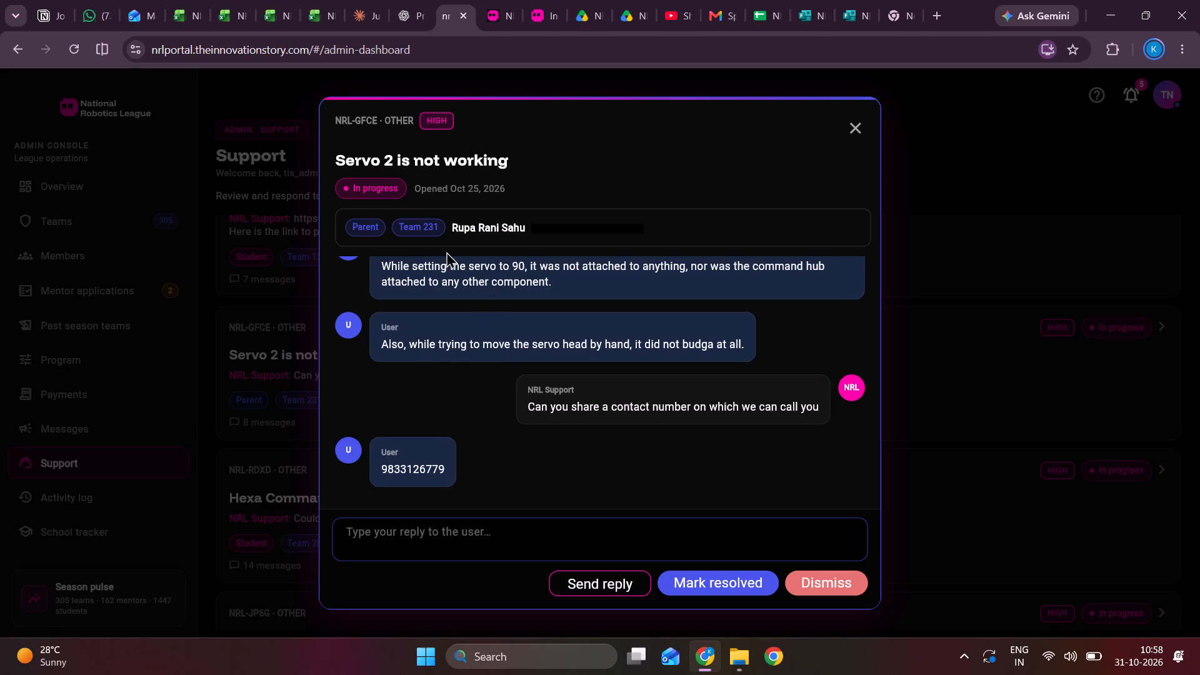
{"action": "left_click", "coordinate": [682, 590]}
Review Team 177's "Servo not working" ticket and log it in row 49 of NRL_TEAMS_PROBLEMS_TRACKER as #177 with problem "Servo not working".
{"action": "scroll", "coordinate": [554, 522], "scroll_direction": "down", "scroll_amount": 1}
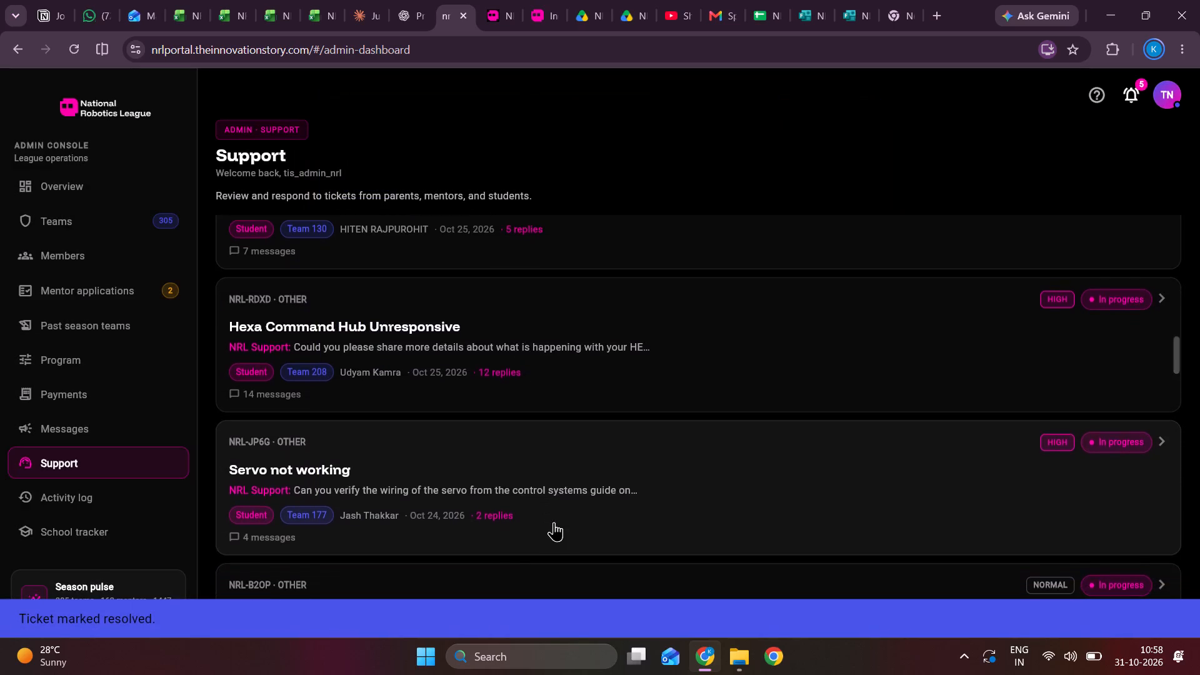
{"action": "scroll", "coordinate": [554, 522], "scroll_direction": "down", "scroll_amount": 1}
{"action": "left_click", "coordinate": [535, 483]}
{"action": "scroll", "coordinate": [529, 372], "scroll_direction": "down", "scroll_amount": 1}
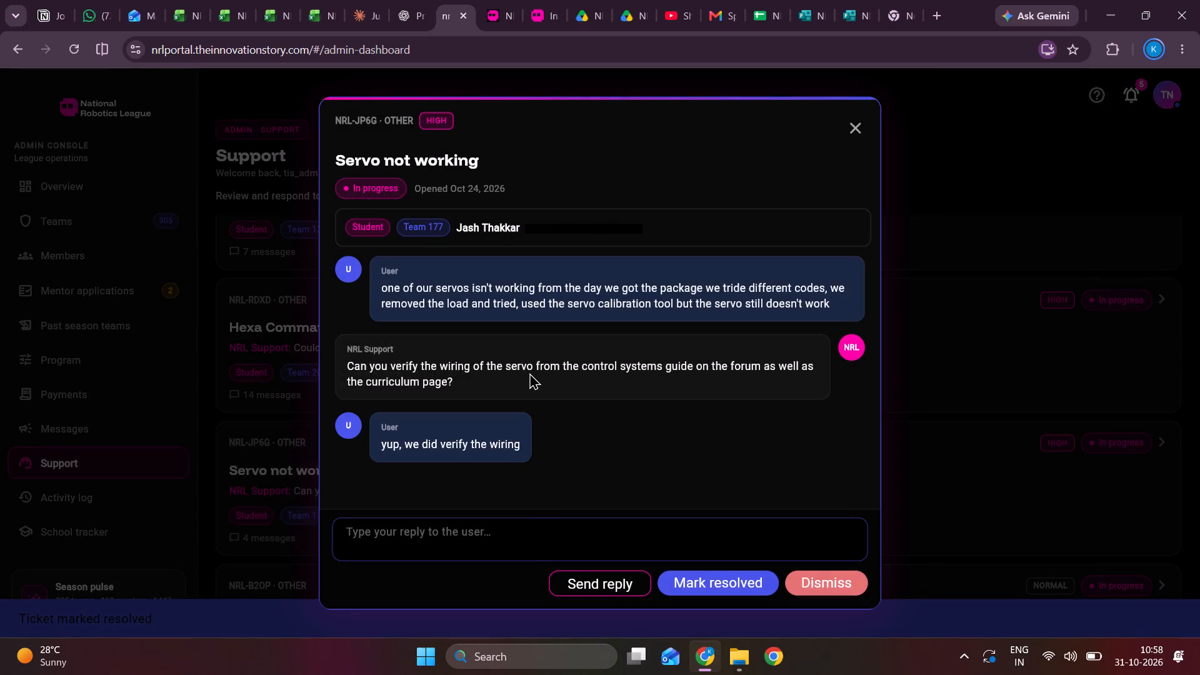
{"action": "scroll", "coordinate": [529, 372], "scroll_direction": "down", "scroll_amount": 1}
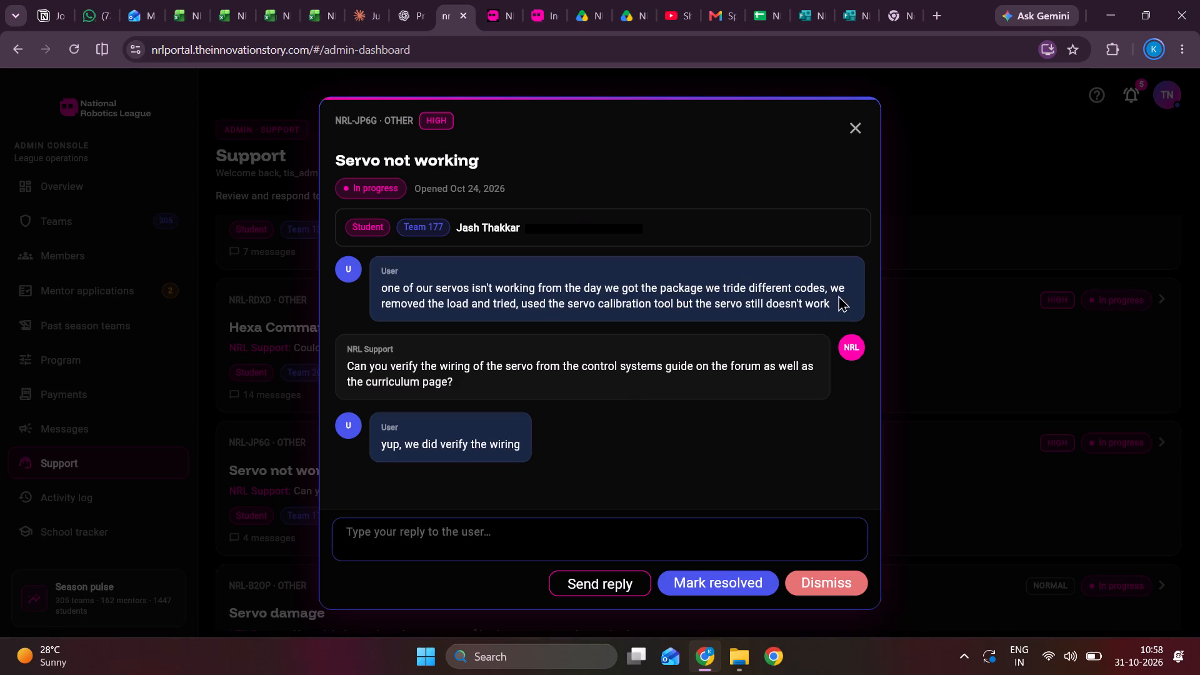
{"action": "left_click", "coordinate": [224, 1]}
{"action": "left_click", "coordinate": [280, 14]}
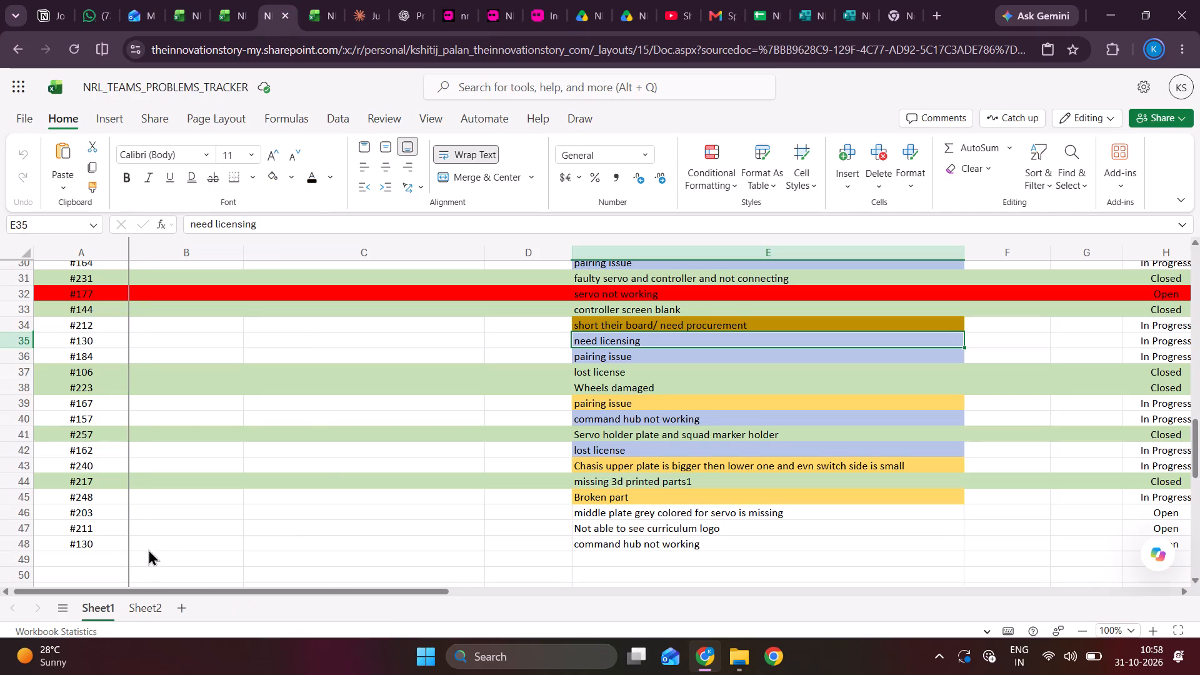
{"action": "left_click", "coordinate": [84, 555]}
{"action": "left_click", "coordinate": [84, 555]}
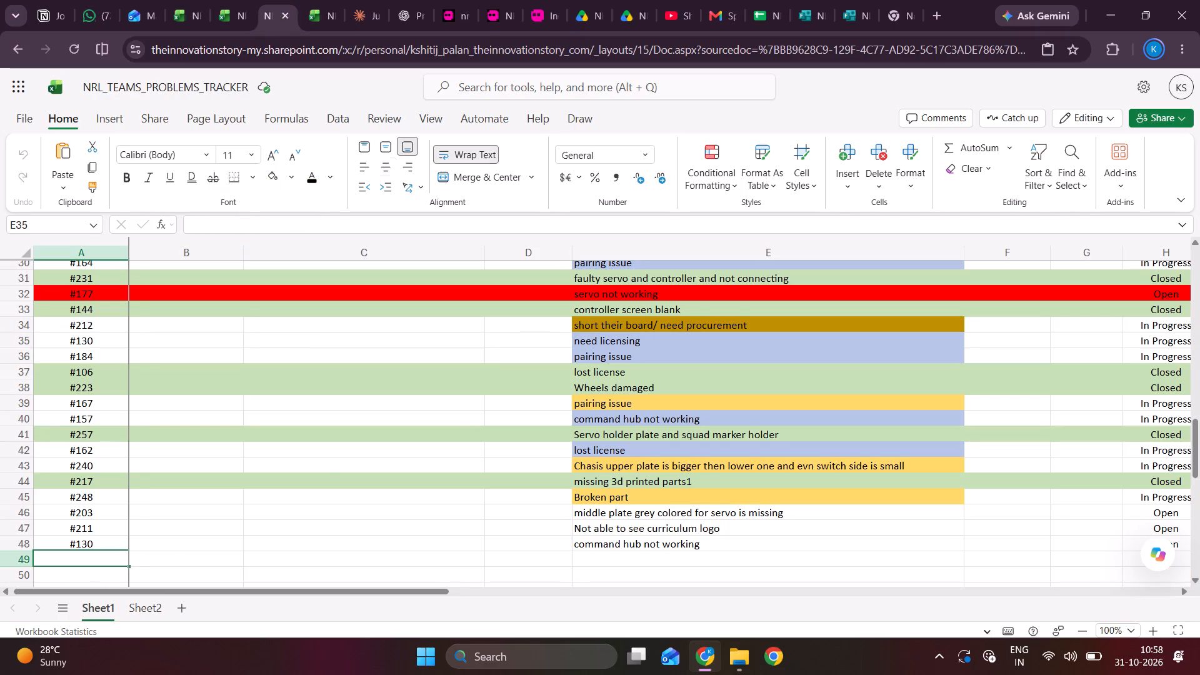
{"action": "type", "text": "#177"}
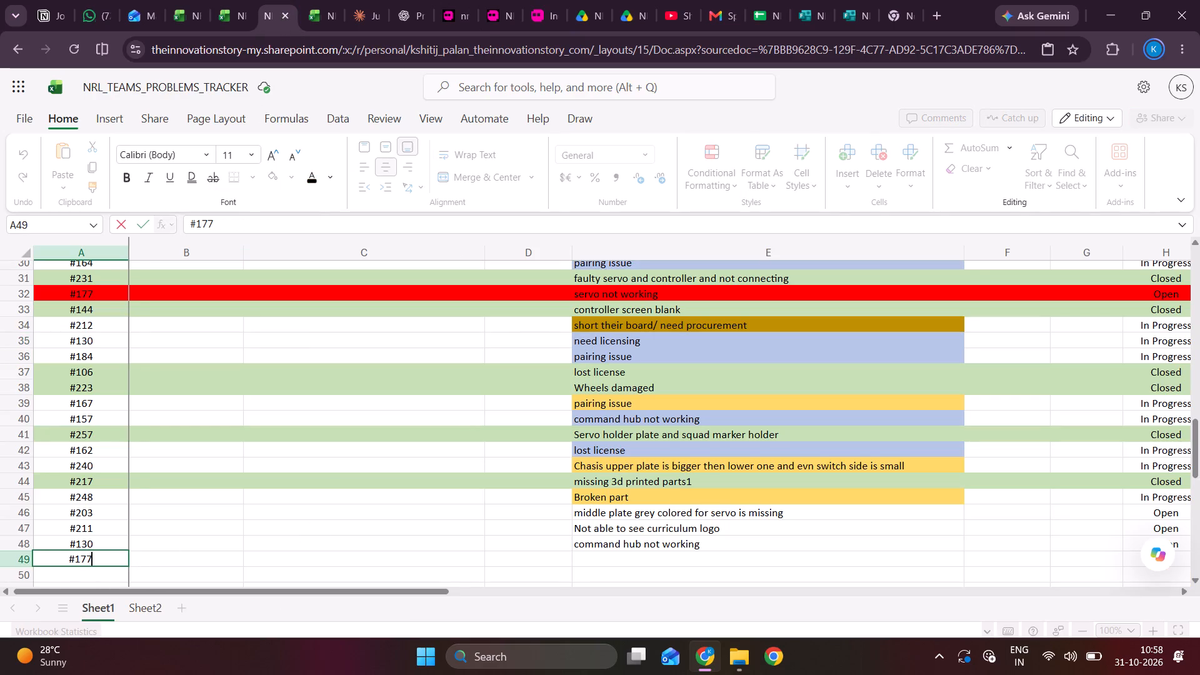
{"action": "left_click", "coordinate": [604, 566]}
{"action": "left_click", "coordinate": [604, 561]}
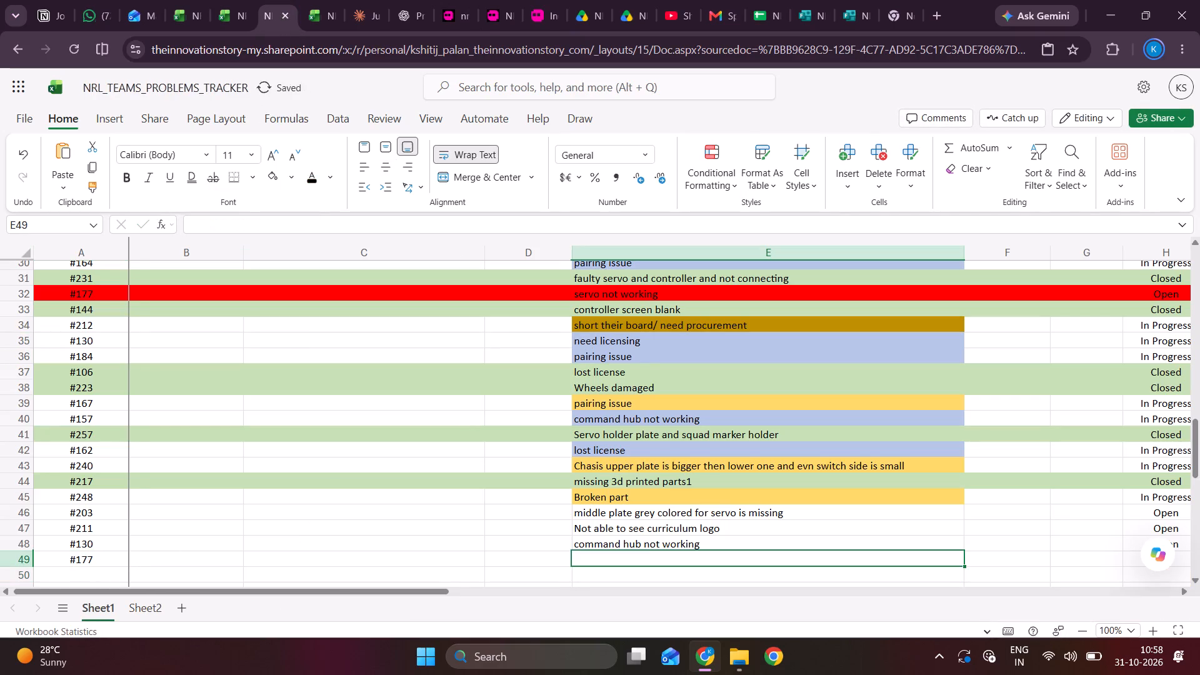
{"action": "type", "text": "ervo not working"}
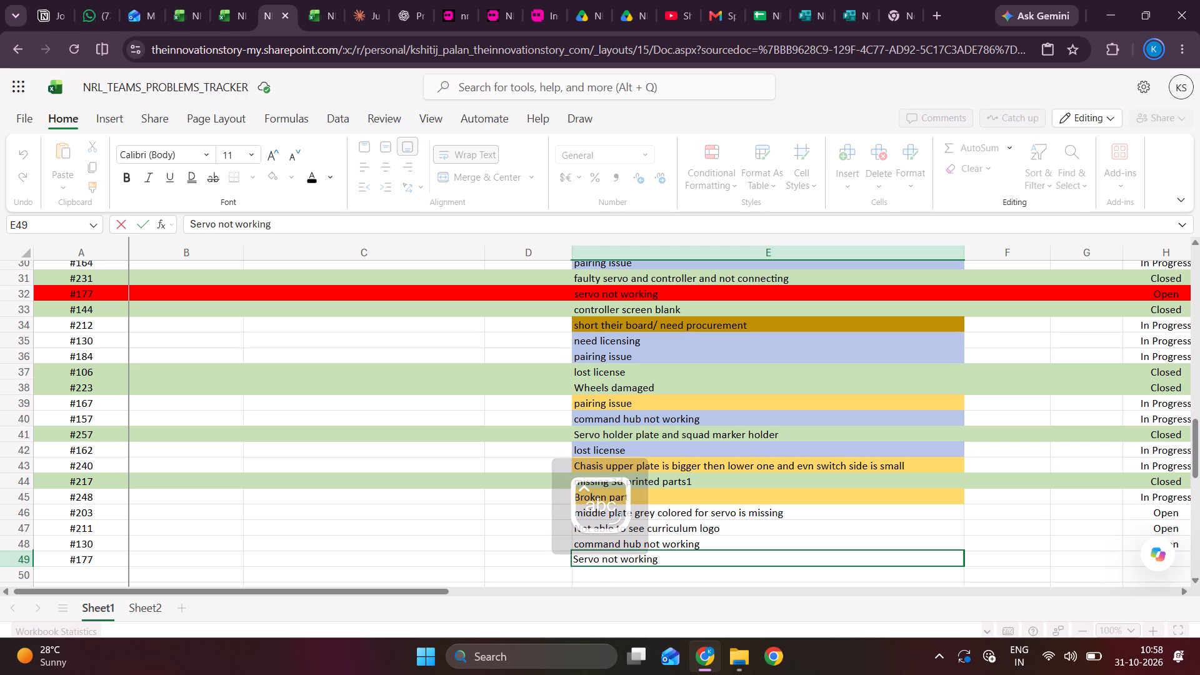
{"action": "left_click", "coordinate": [312, 552]}
Back in the support portal, send Team 177 the reply "Our team will contact you soon" and close the ticket.
{"action": "left_click", "coordinate": [447, 0]}
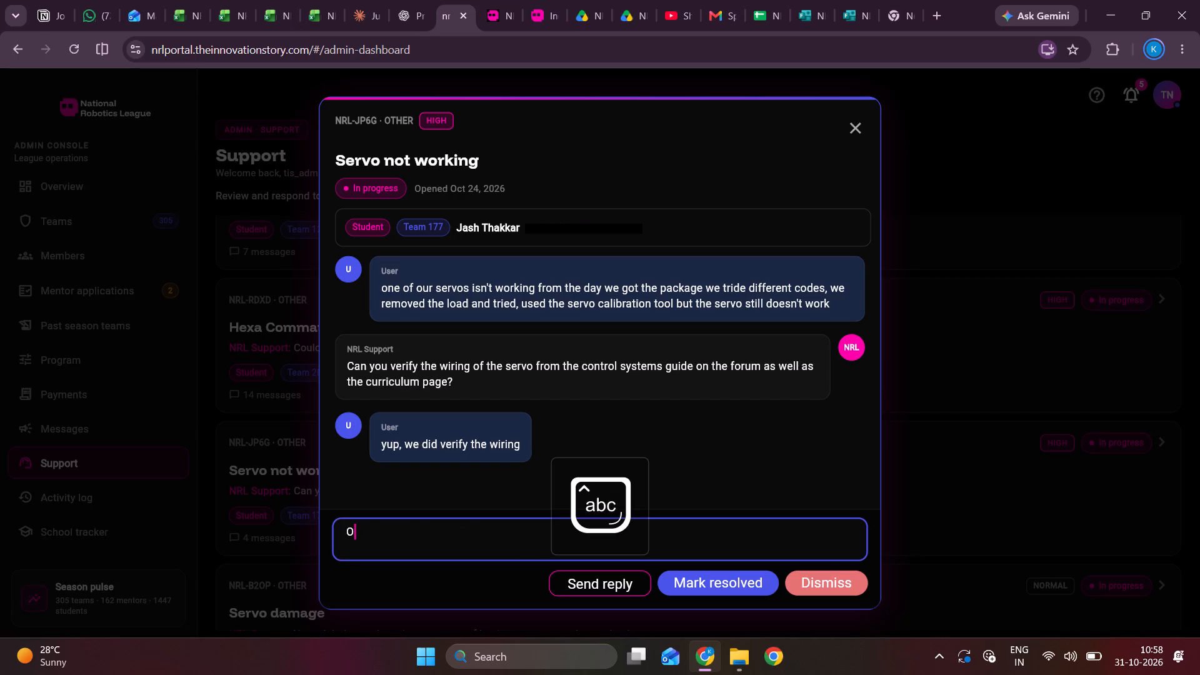
{"action": "type", "text": "ur team will contact you soi"}
{"action": "key", "text": "BackSpace"}
{"action": "type", "text": "on"}
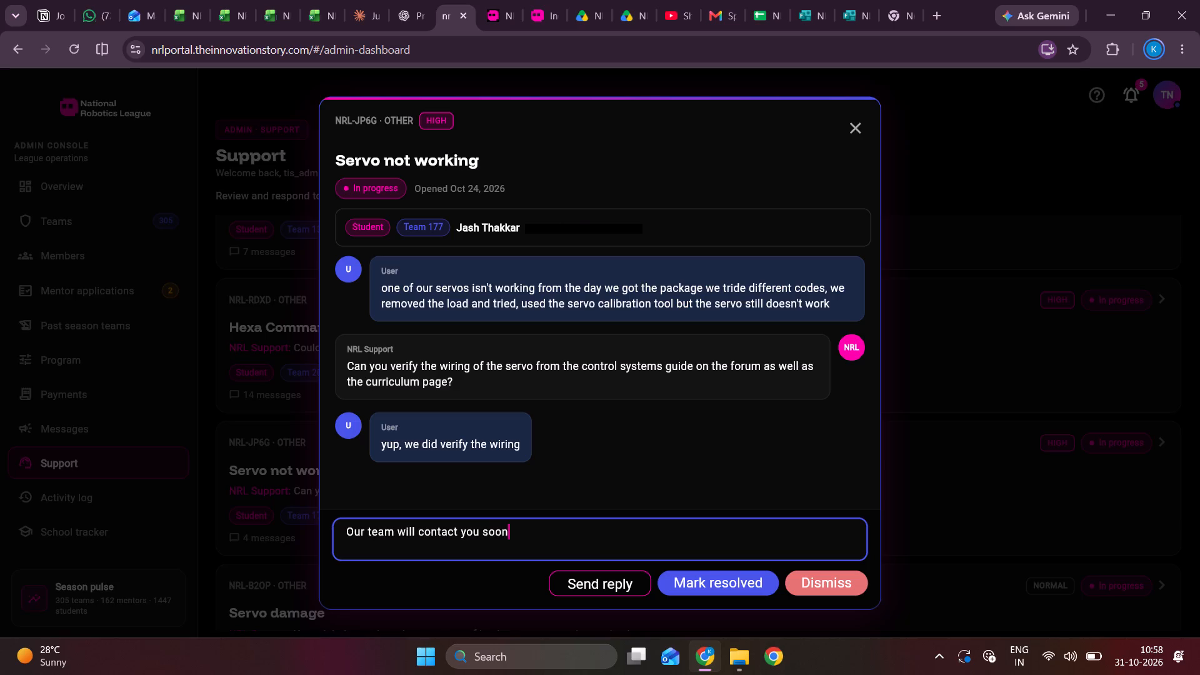
{"action": "left_click", "coordinate": [598, 584]}
{"action": "left_click", "coordinate": [269, 494]}
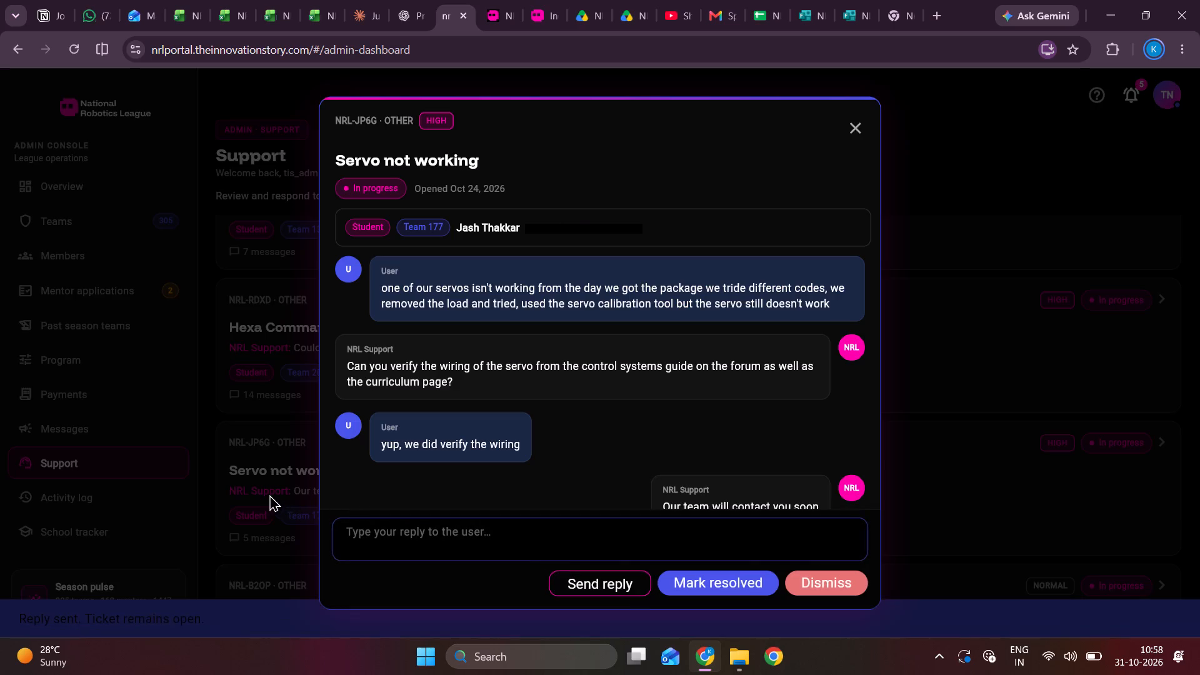
Open Team 259's "Servo damage" ticket and draft a reply beginning "Try to loosen all the boltes".
{"action": "scroll", "coordinate": [296, 456], "scroll_direction": "down", "scroll_amount": 2}
{"action": "scroll", "coordinate": [459, 402], "scroll_direction": "down", "scroll_amount": 1}
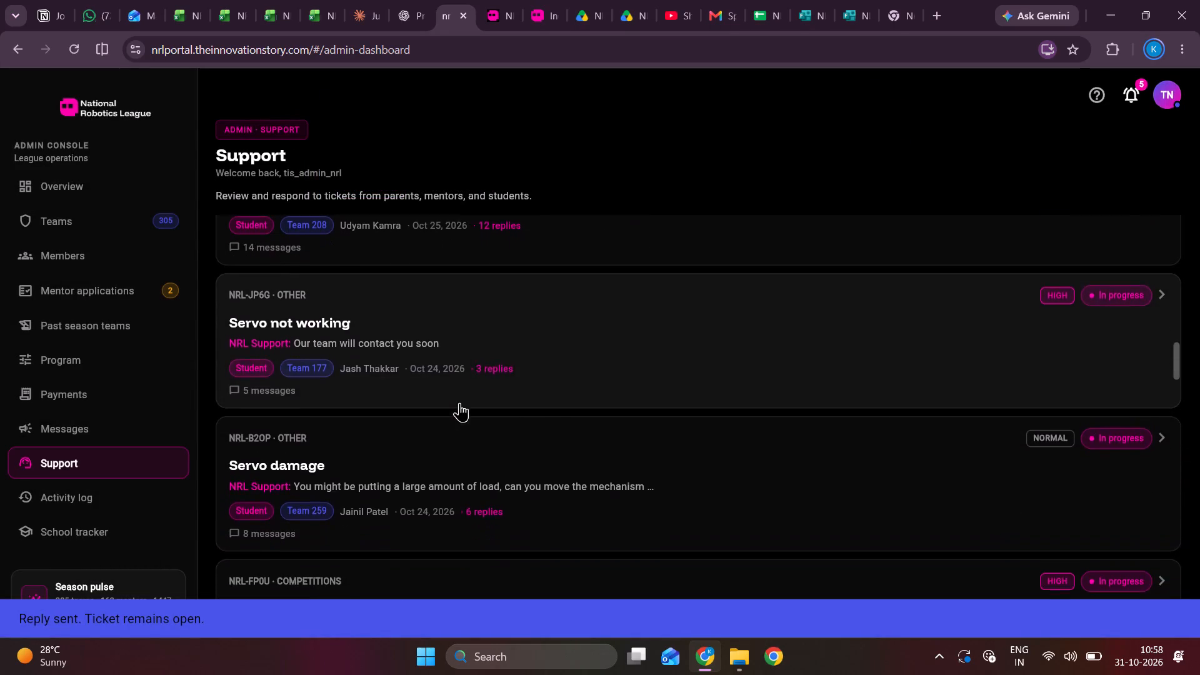
{"action": "scroll", "coordinate": [459, 402], "scroll_direction": "down", "scroll_amount": 1}
{"action": "left_click", "coordinate": [466, 415]}
{"action": "scroll", "coordinate": [497, 394], "scroll_direction": "down", "scroll_amount": 5}
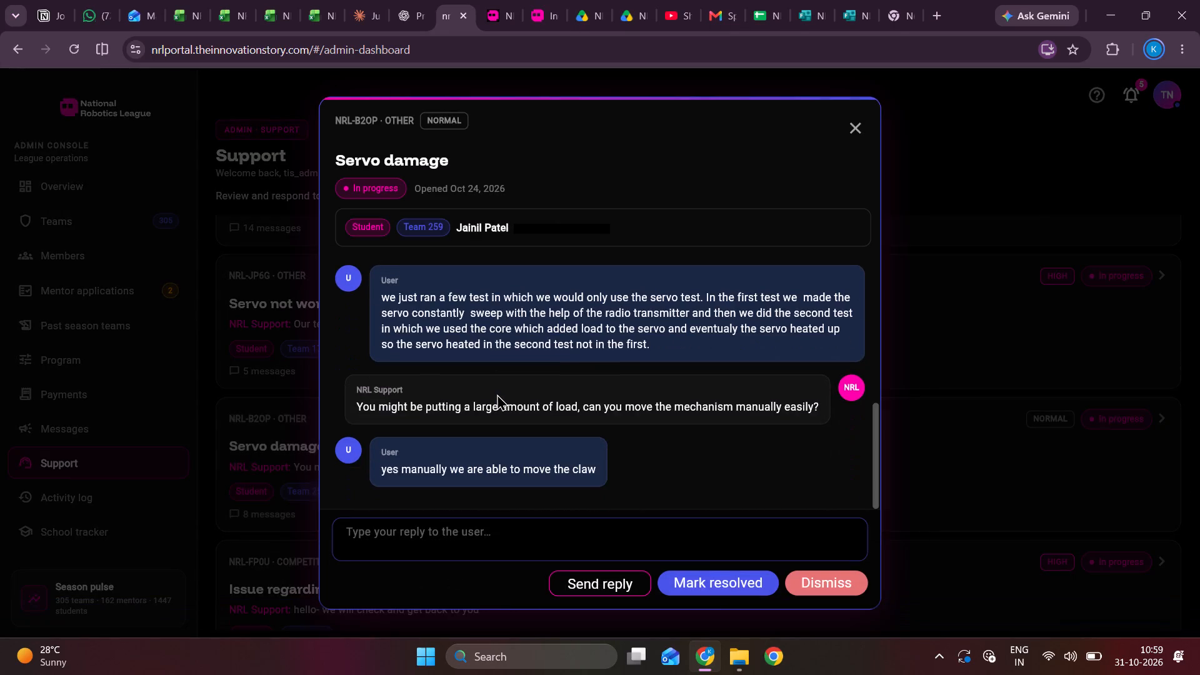
{"action": "scroll", "coordinate": [497, 394], "scroll_direction": "down", "scroll_amount": 1}
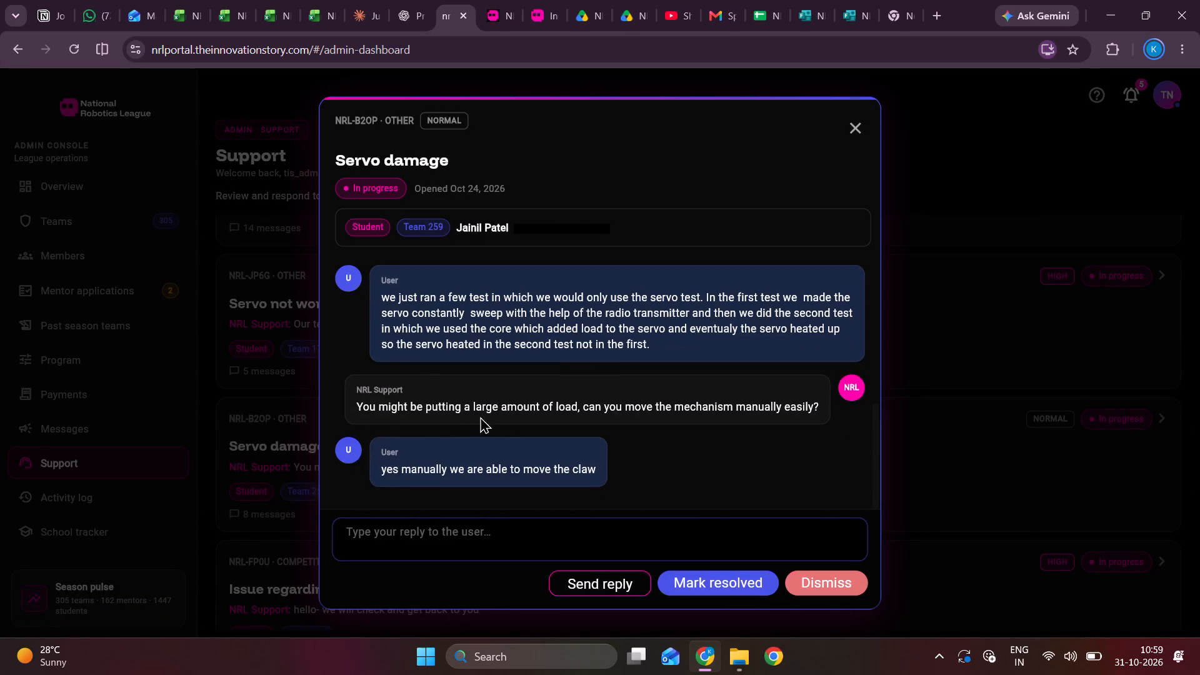
{"action": "left_click", "coordinate": [587, 541]}
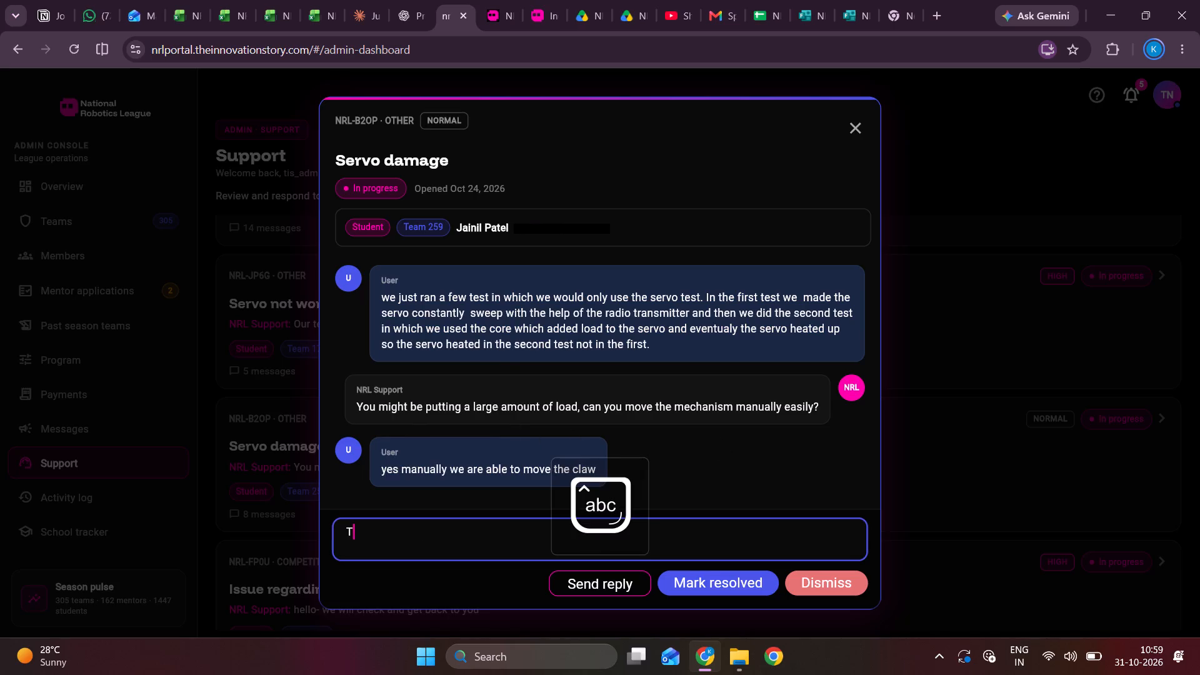
{"action": "type", "text": "ry re"}
{"action": "key", "text": "BackSpace"}
{"action": "key", "text": "BackSpace"}
{"action": "type", "text": "to"}
{"action": "key", "text": "space"}
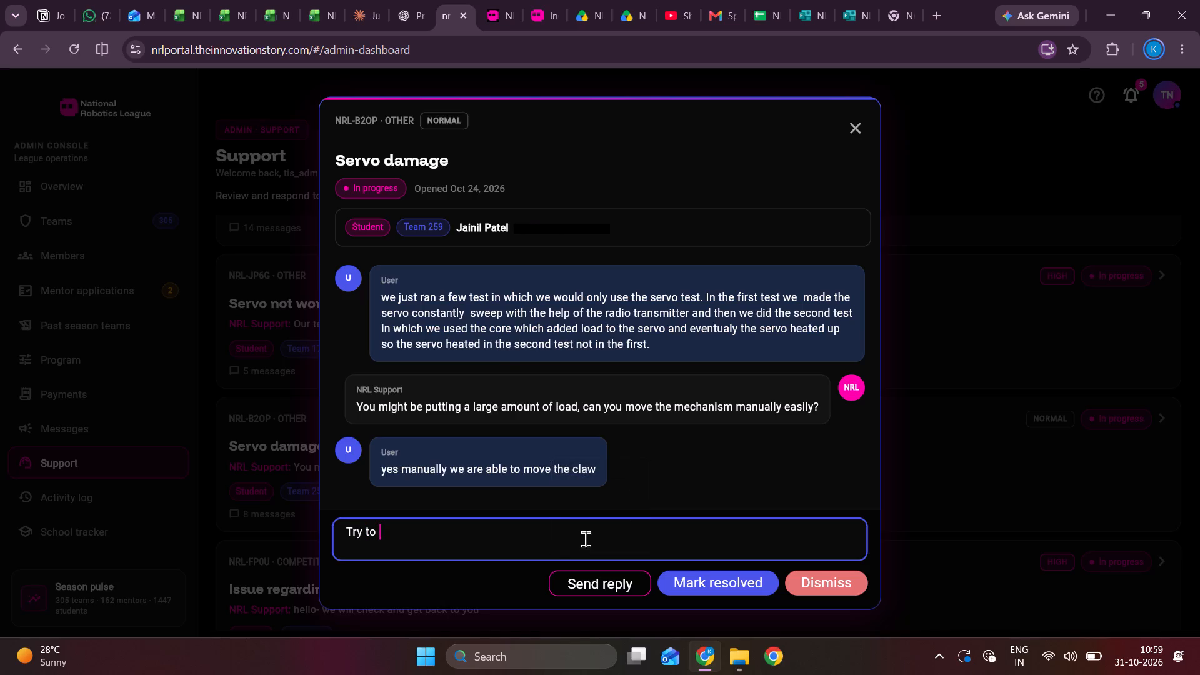
{"action": "type", "text": "loosen all the p"}
{"action": "key", "text": "BackSpace"}
{"action": "type", "text": "boltes"}
{"action": "key", "text": "space"}
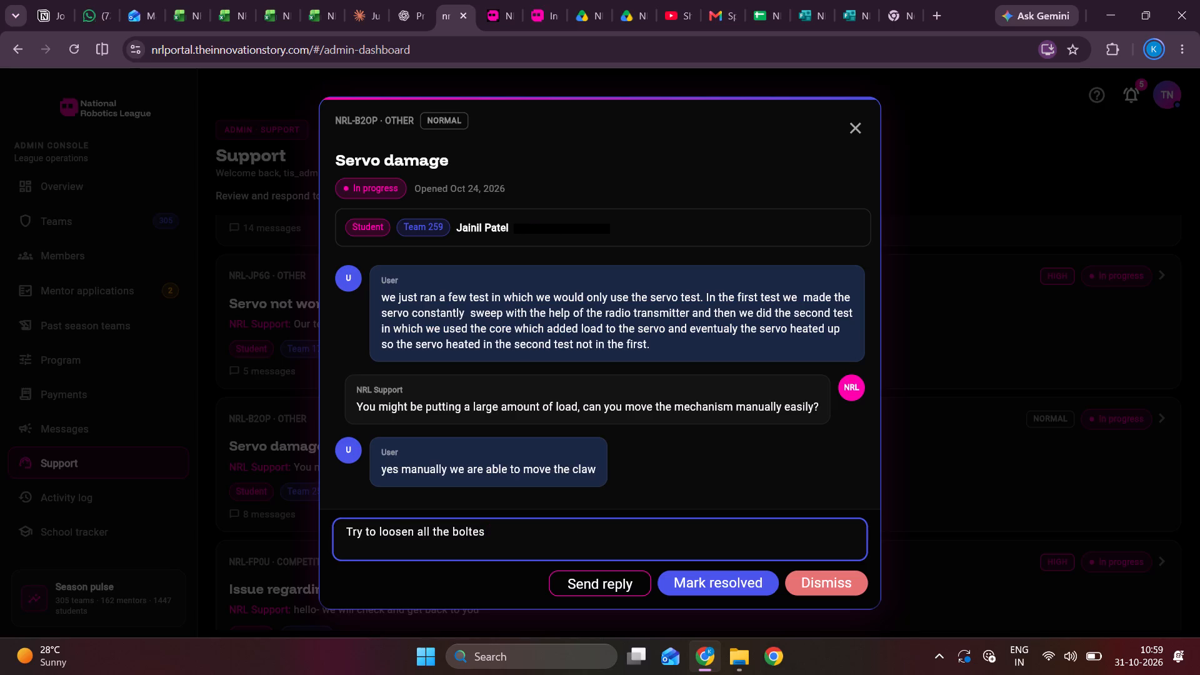
{"action": "left_click", "coordinate": [586, 539]}
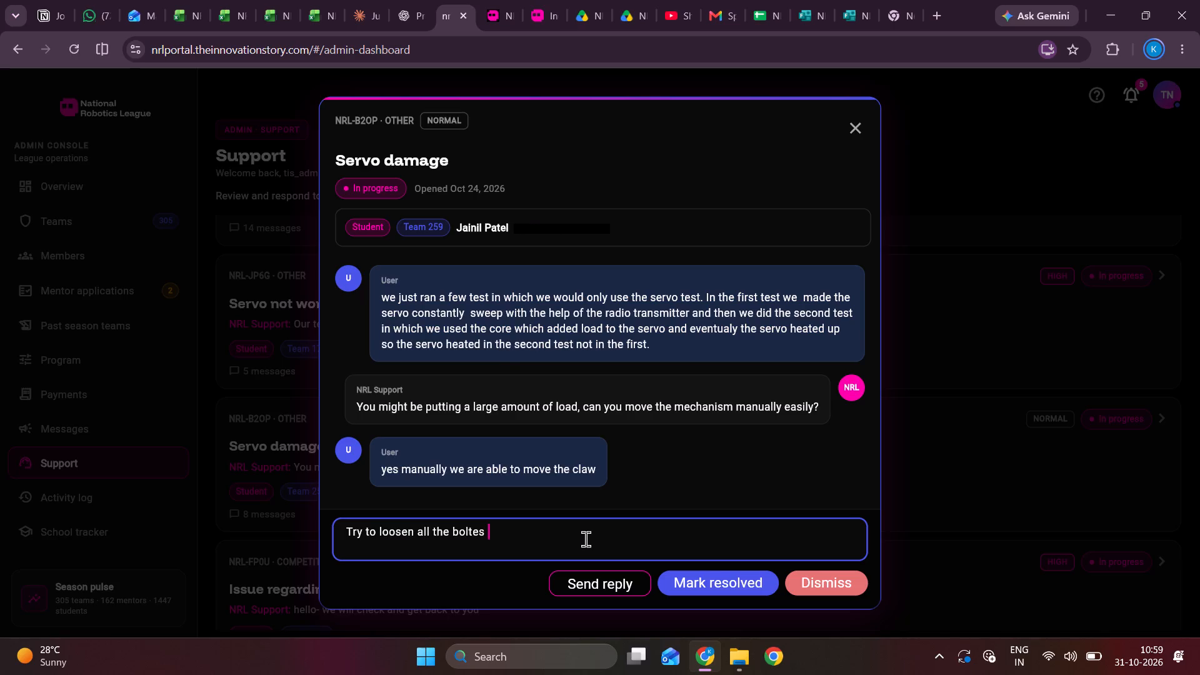
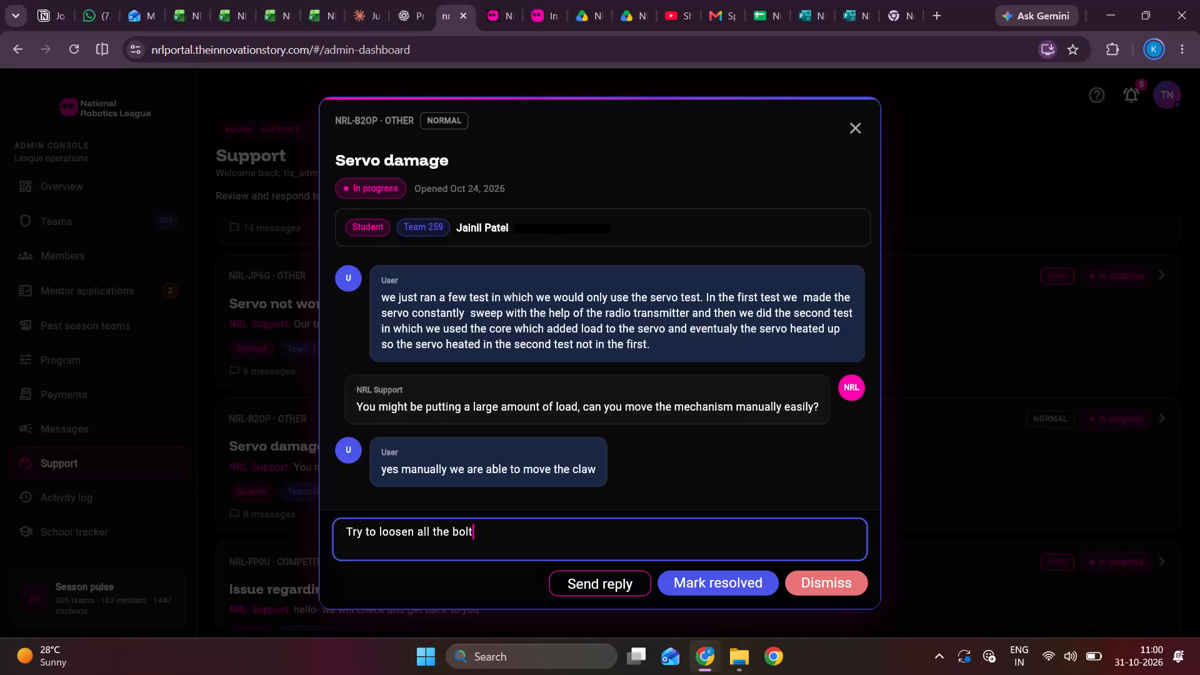
Continue Team 259's reply as "Try to loosen all the bolts. This problem occurs mostly when the servo is overloaded with force".
{"action": "type", "text": "s"}
{"action": "key", "text": "space"}
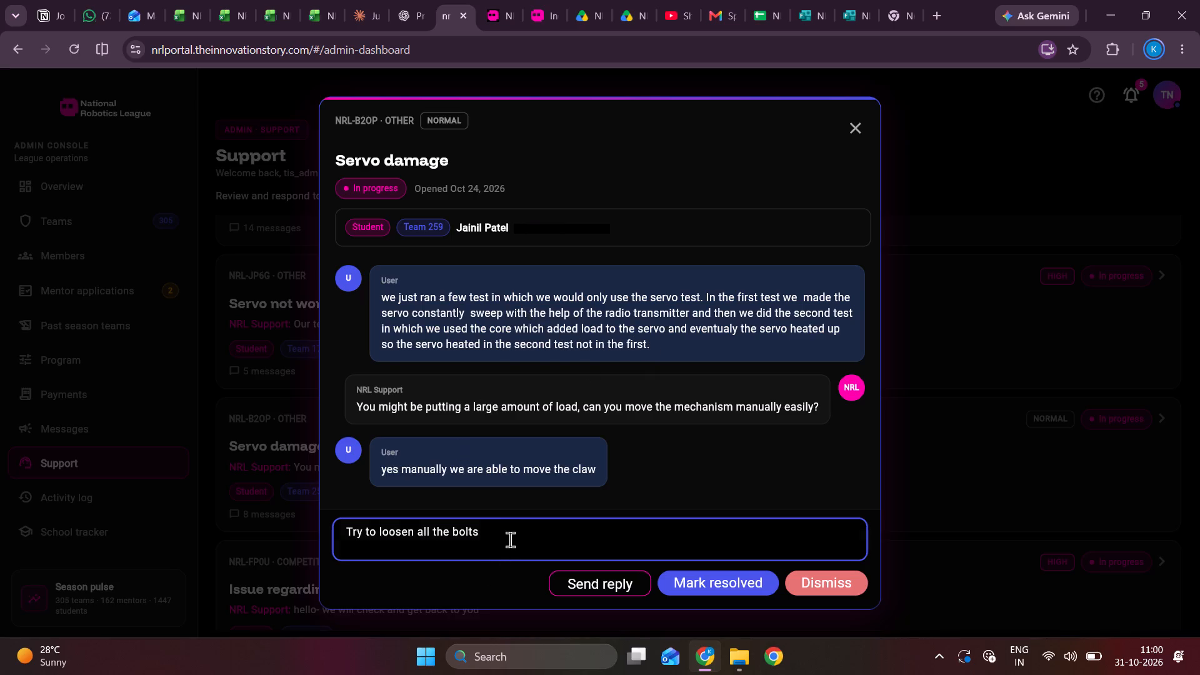
{"action": "key", "text": "BackSpace"}
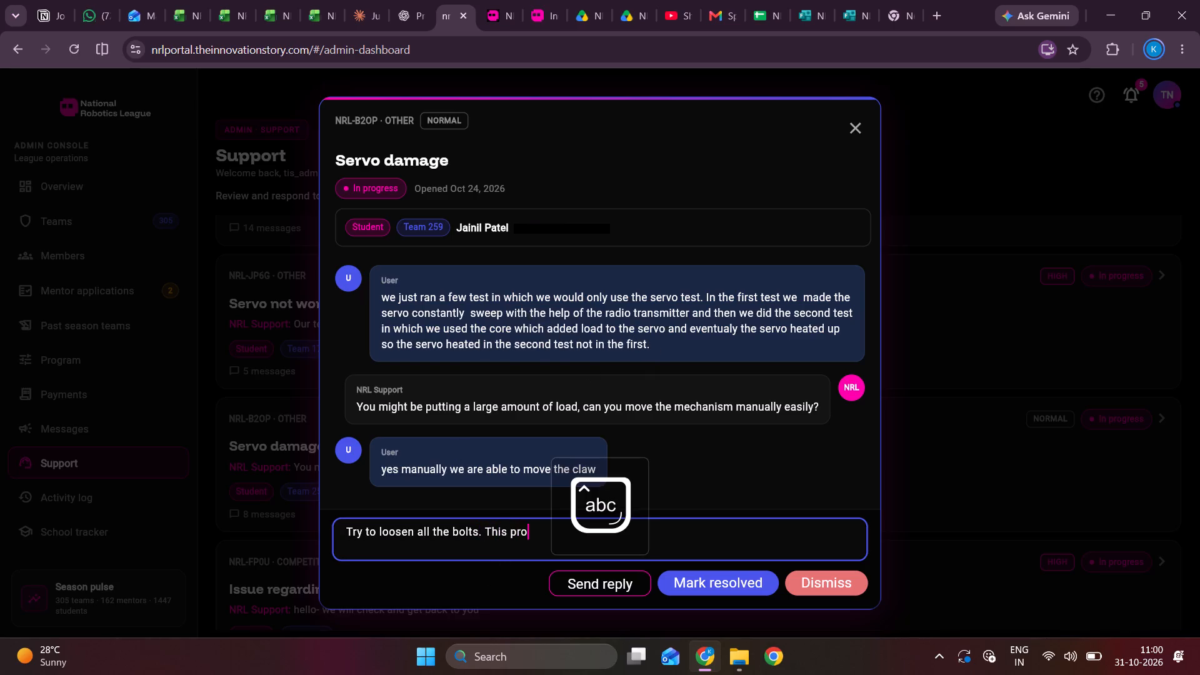
{"action": "key", "text": "BackSpace"}
{"action": "type", "text": "occurs mostly when the"}
{"action": "key", "text": "space"}
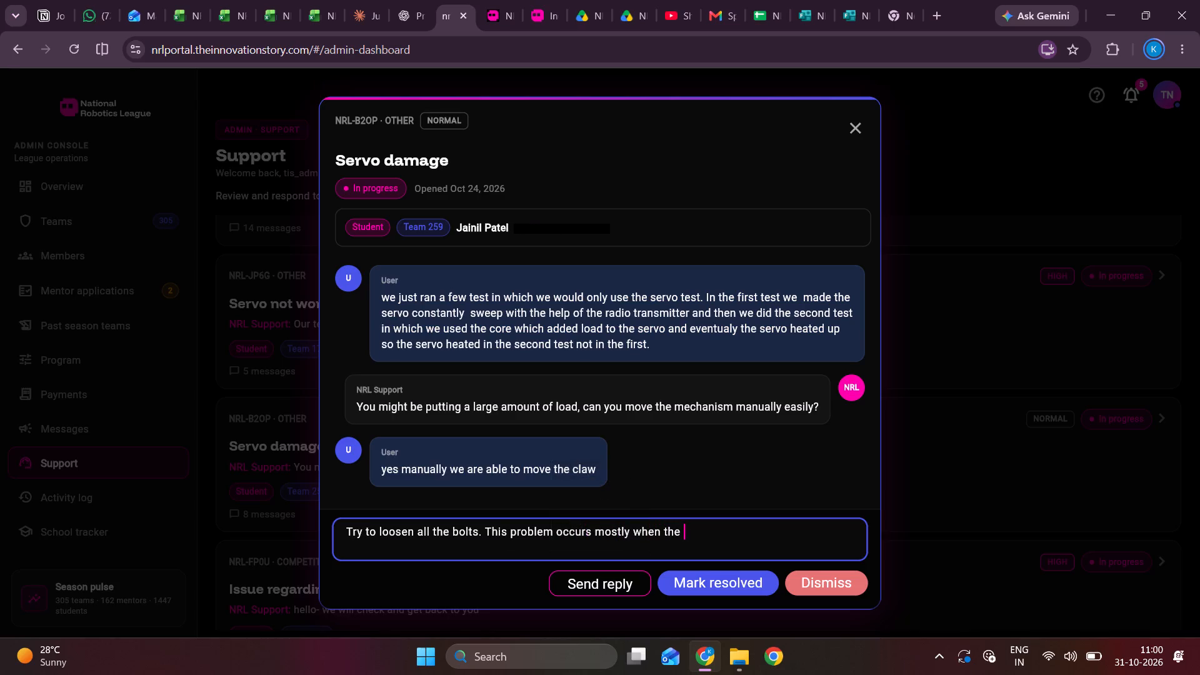
{"action": "type", "text": "servo is overloaded with fpor"}
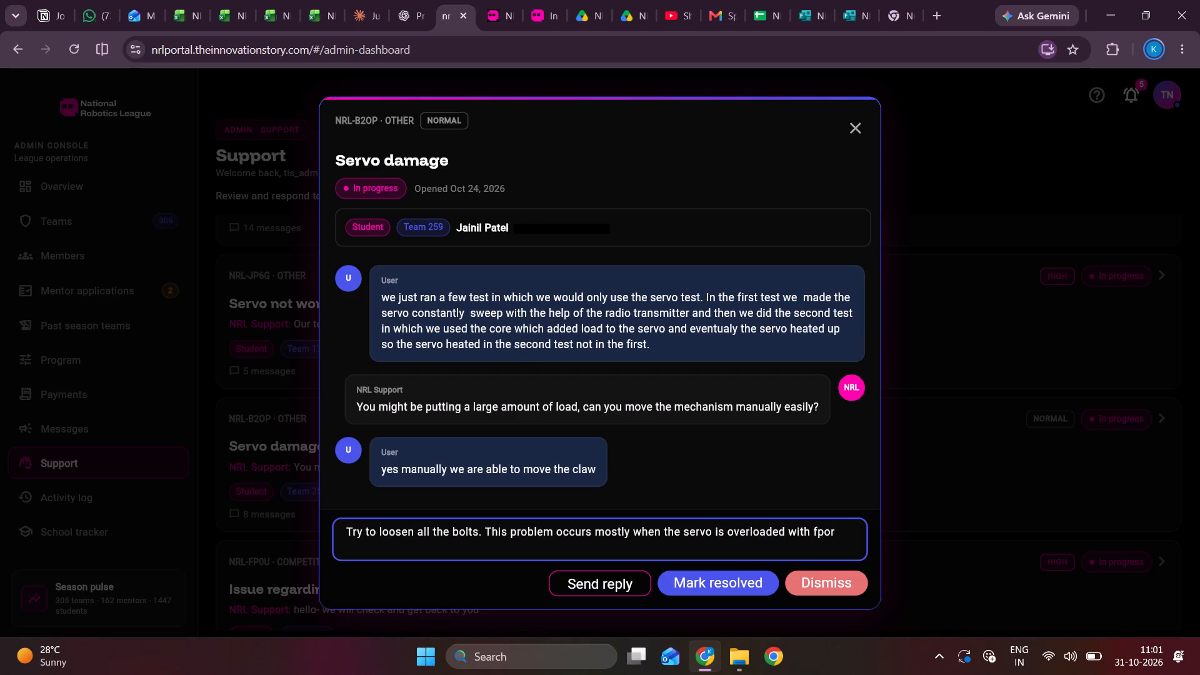
{"action": "key", "text": "BackSpace"}
{"action": "key", "text": "BackSpace"}
{"action": "key", "text": "BackSpace"}
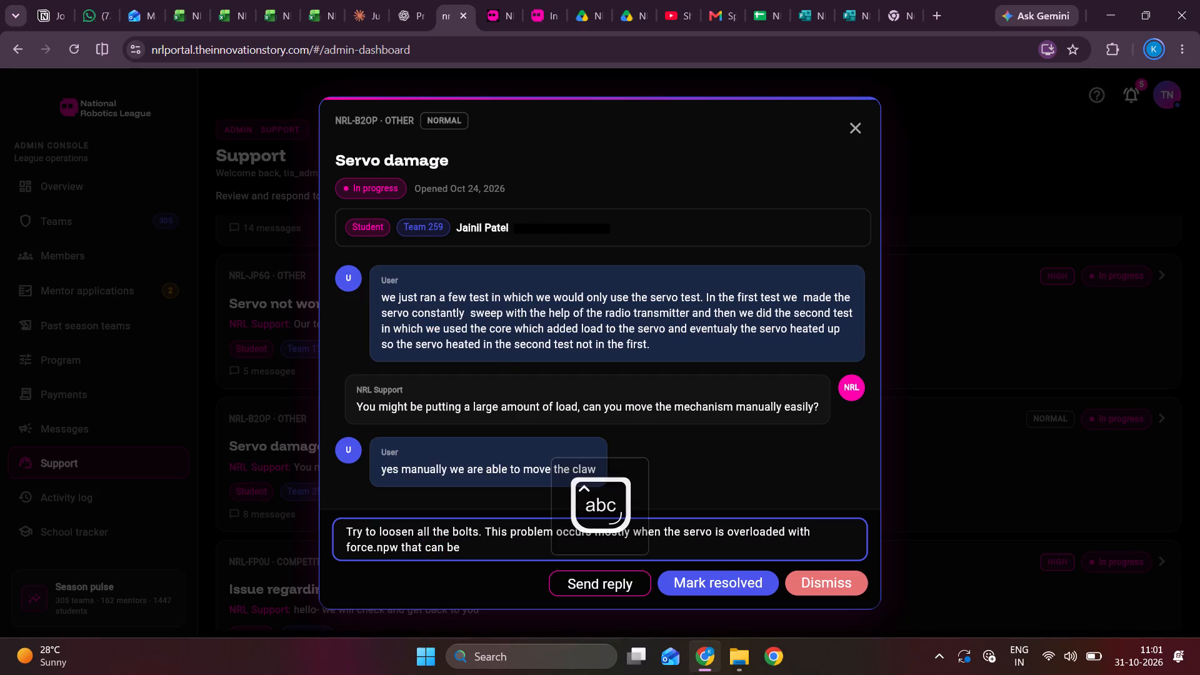
Correct the misspelled "npw" after "force" and extend the reply so it continues "now that can be because of".
{"action": "left_click", "coordinate": [392, 551]}
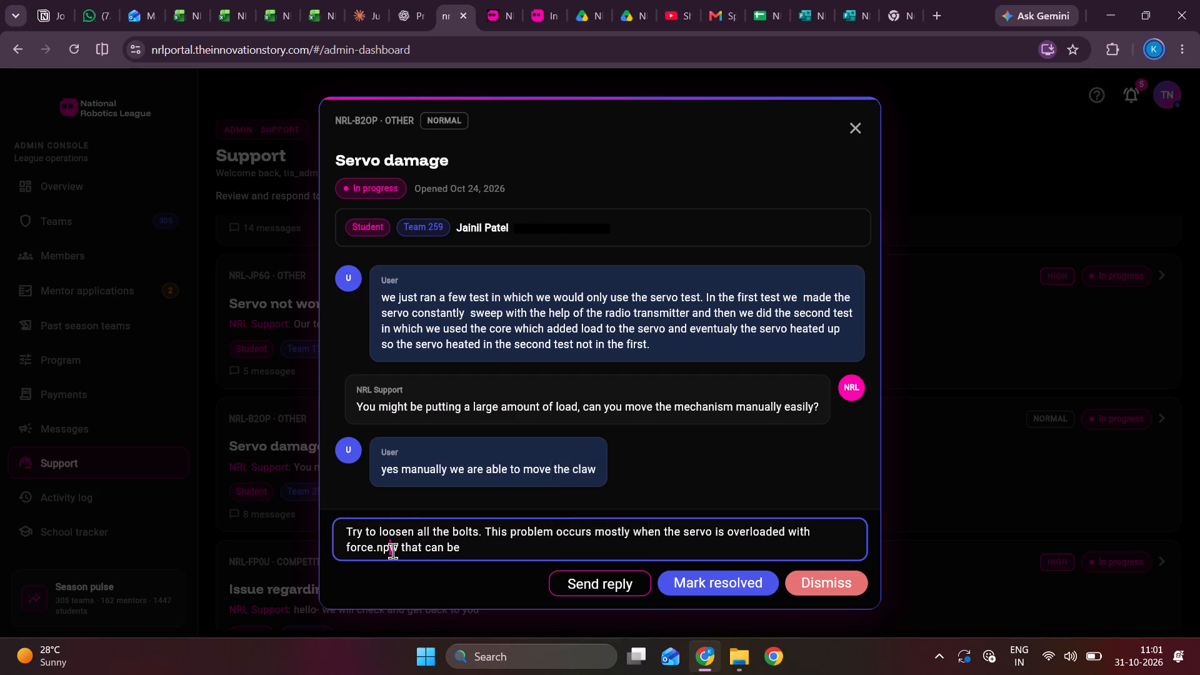
{"action": "key", "text": "BackSpace"}
{"action": "key", "text": "BackSpace"}
{"action": "key", "text": "BackSpace"}
{"action": "key", "text": "space"}
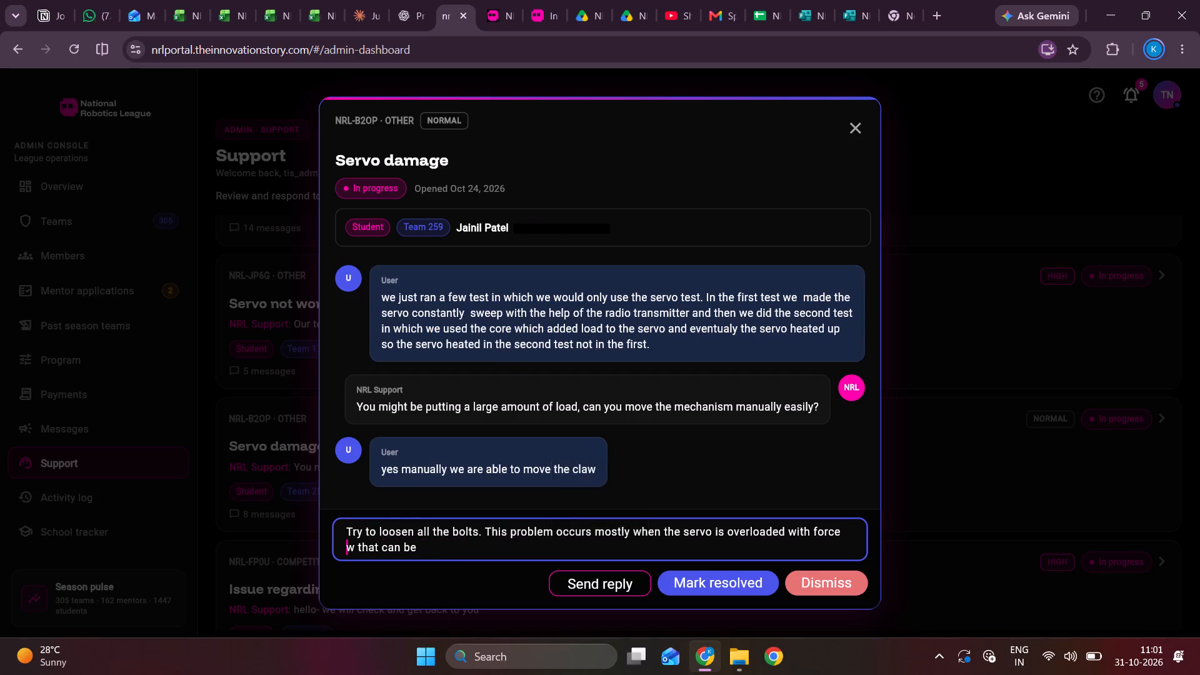
{"action": "type", "text": "no"}
{"action": "left_click", "coordinate": [435, 547]}
{"action": "type", "text": "becayse"}
{"action": "key", "text": "BackSpace"}
{"action": "key", "text": "BackSpace"}
{"action": "type", "text": "us"}
{"action": "key", "text": "BackSpace"}
{"action": "key", "text": "BackSpace"}
{"action": "key", "text": "BackSpace"}
{"action": "type", "text": "use"}
{"action": "key", "text": "space"}
{"action": "left_click", "coordinate": [511, 551]}
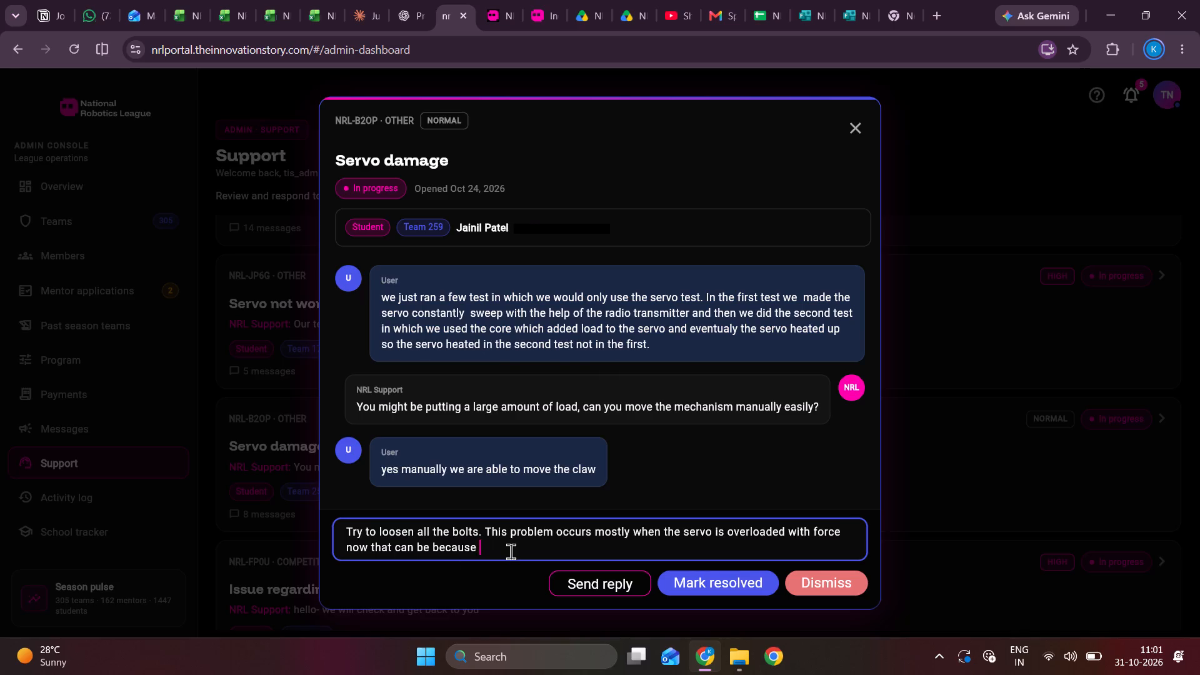
{"action": "left_click", "coordinate": [490, 551]}
{"action": "type", "text": "of"}
{"action": "key", "text": "space"}
Add the causes to the reply: "overtightening ther servo horn or because of over liteni".
{"action": "type", "text": "overtighteiong the"}
{"action": "key", "text": "BackSpace"}
{"action": "key", "text": "BackSpace"}
{"action": "key", "text": "BackSpace"}
{"action": "key", "text": "BackSpace"}
{"action": "key", "text": "BackSpace"}
{"action": "key", "text": "BackSpace"}
{"action": "key", "text": "BackSpace"}
{"action": "key", "text": "BackSpace"}
{"action": "type", "text": "ning h t"}
{"action": "key", "text": "BackSpace"}
{"action": "key", "text": "BackSpace"}
{"action": "key", "text": "BackSpace"}
{"action": "key", "text": "BackSpace"}
{"action": "key", "text": "t"}
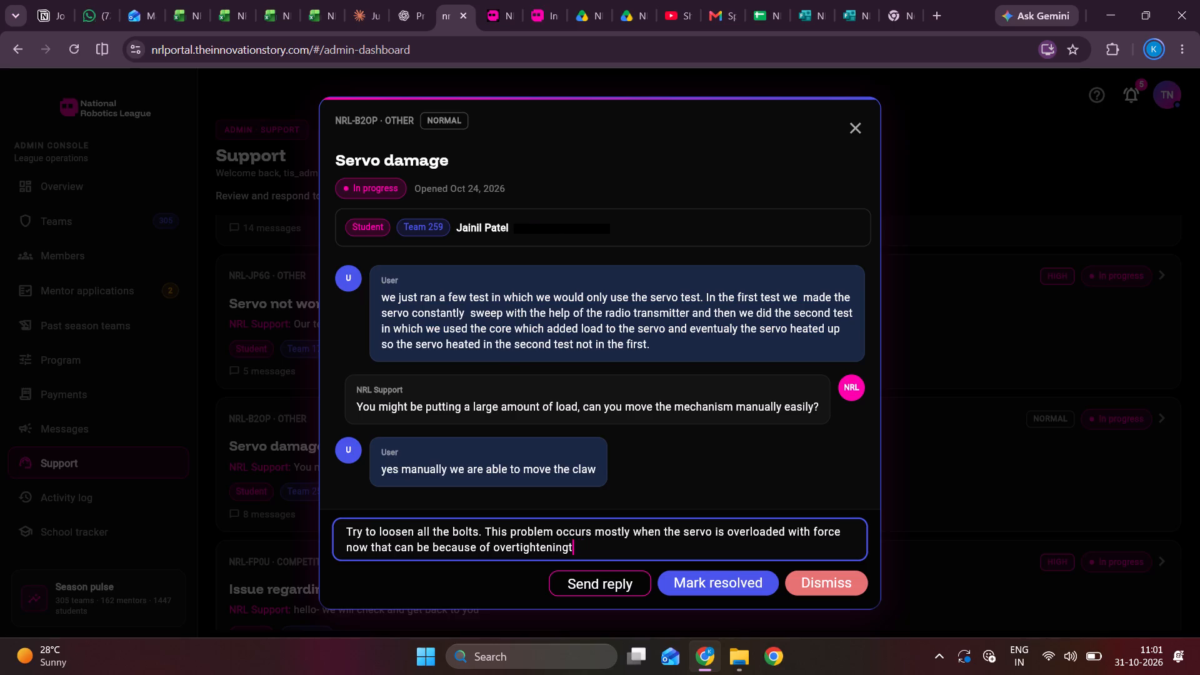
{"action": "key", "text": "BackSpace"}
{"action": "key", "text": "space"}
{"action": "type", "text": "ther servo horm"}
{"action": "key", "text": "space"}
{"action": "key", "text": "BackSpace"}
{"action": "key", "text": "BackSpace"}
{"action": "type", "text": "n or because of"}
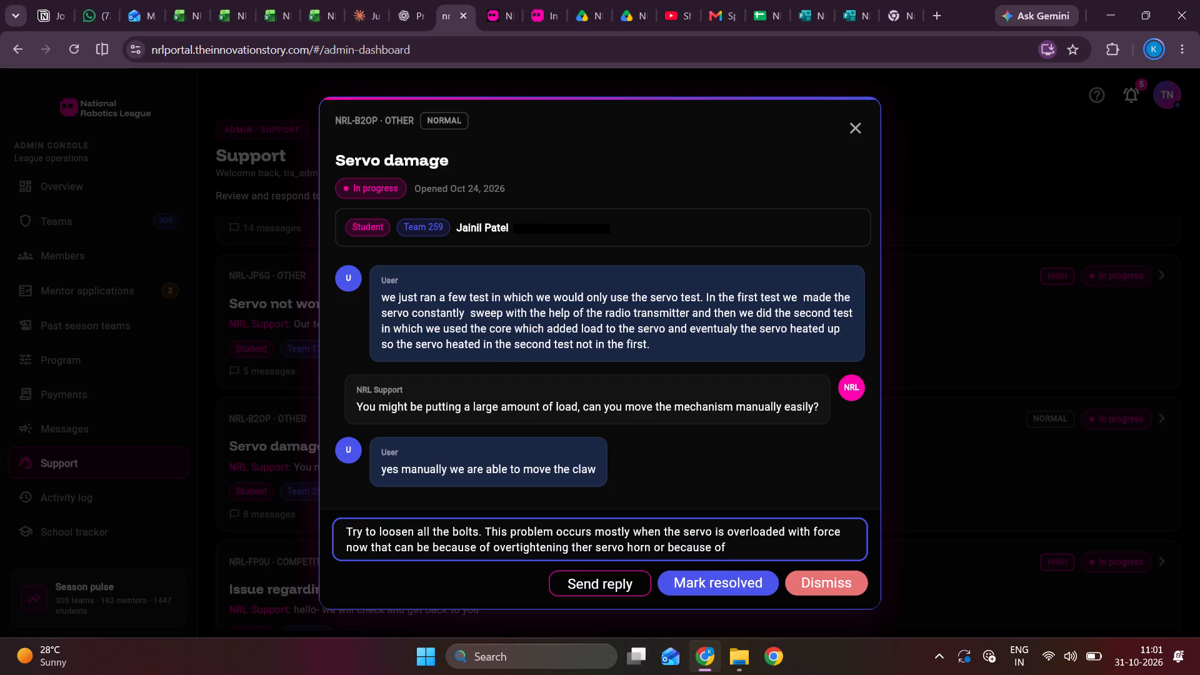
{"action": "key", "text": "space"}
{"action": "type", "text": "over liteni"}
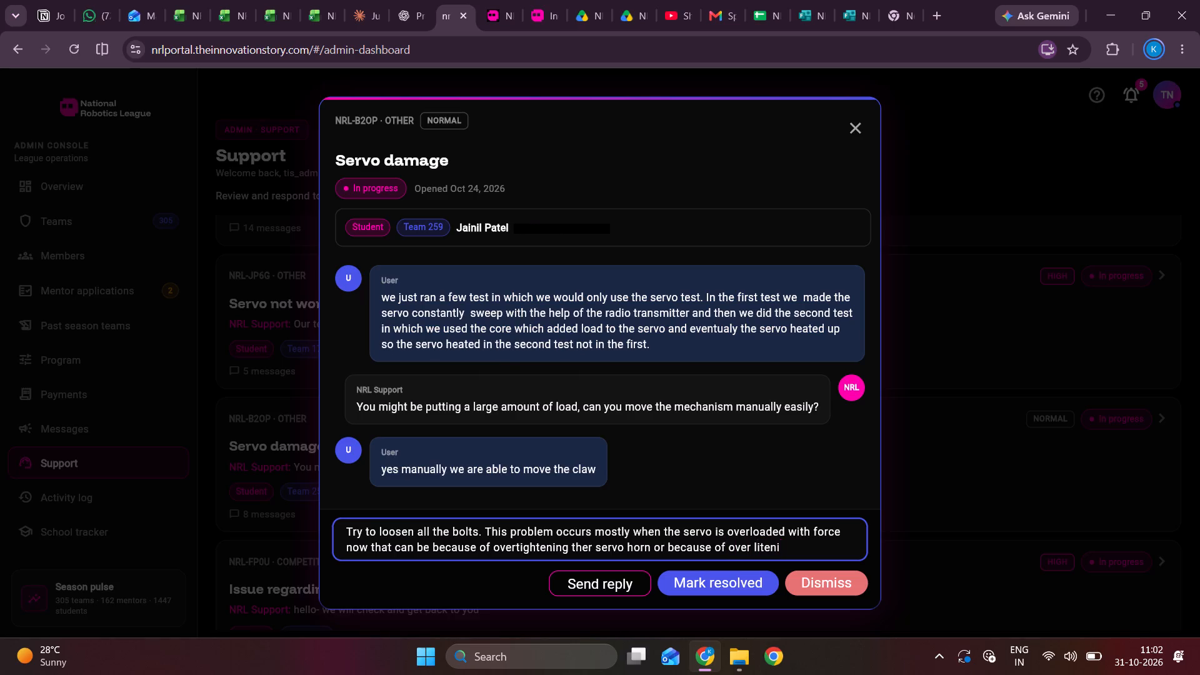
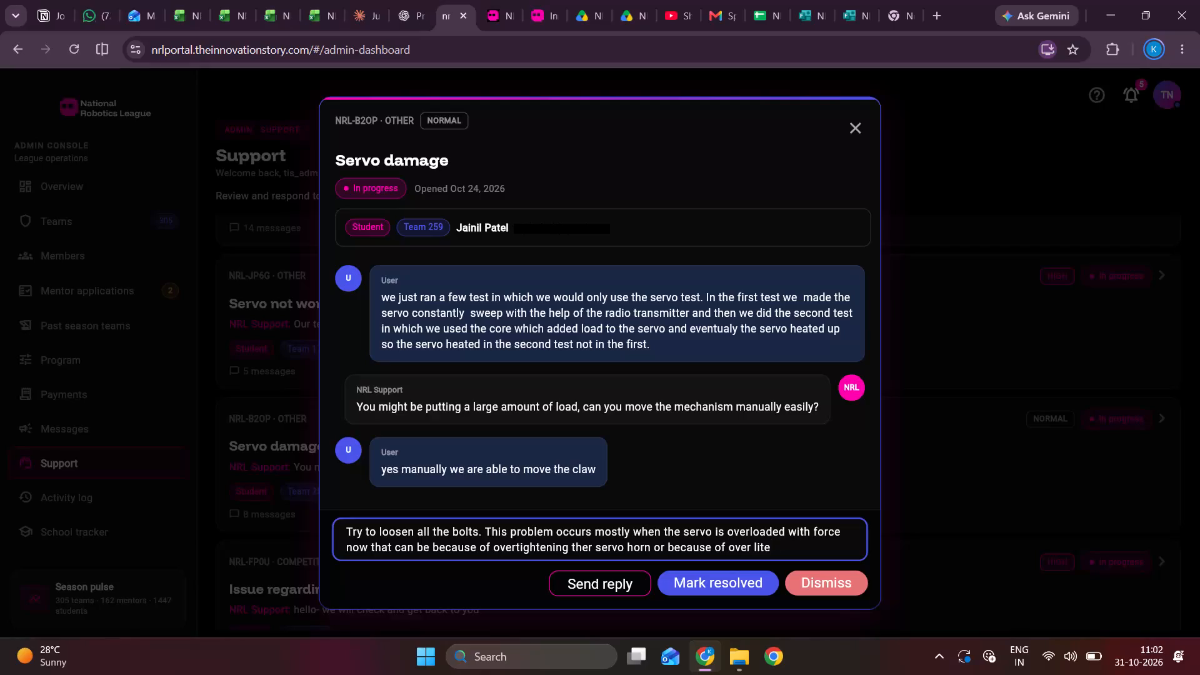
Replace the misspelled "liteni" after "over" in Team 259's reply and continue it with "tightening the arm link".
{"action": "key", "text": "BackSpace"}
{"action": "key", "text": "BackSpace"}
{"action": "key", "text": "BackSpace"}
{"action": "key", "text": "BackSpace"}
{"action": "type", "text": "tit"}
{"action": "type", "text": "ening"}
{"action": "key", "text": "space"}
{"action": "key", "text": "BackSpace"}
{"action": "key", "text": "BackSpace"}
{"action": "key", "text": "BackSpace"}
{"action": "key", "text": "BackSpace"}
{"action": "key", "text": "BackSpace"}
{"action": "key", "text": "BackSpace"}
{"action": "key", "text": "BackSpace"}
{"action": "type", "text": "ghtening the arm link"}
Finish the reply's last sentence so it ends with "links on the servo horn.".
{"action": "type", "text": "s on th es"}
{"action": "key", "text": "BackSpace"}
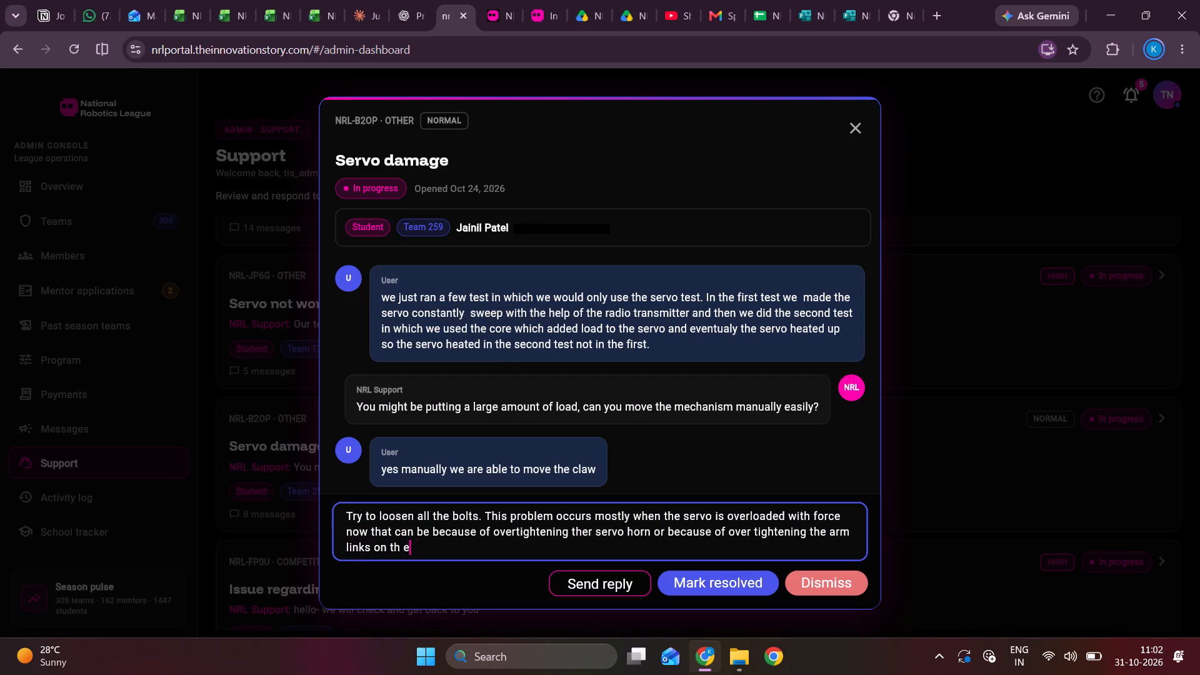
{"action": "key", "text": "BackSpace"}
{"action": "key", "text": "BackSpace"}
{"action": "type", "text": "e servo horn."}
{"action": "key", "text": "space"}
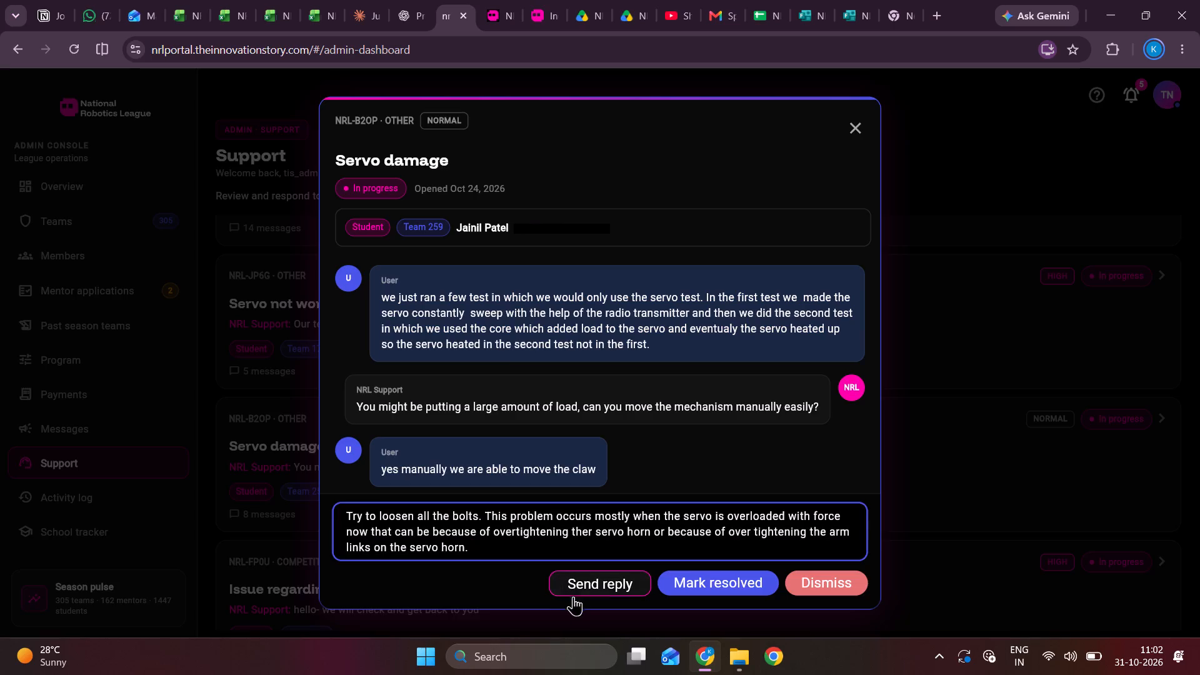
Send the reply on Team 259's Servo damage ticket and return to the support ticket list.
{"action": "left_click", "coordinate": [572, 584]}
{"action": "scroll", "coordinate": [581, 432], "scroll_direction": "down", "scroll_amount": 4}
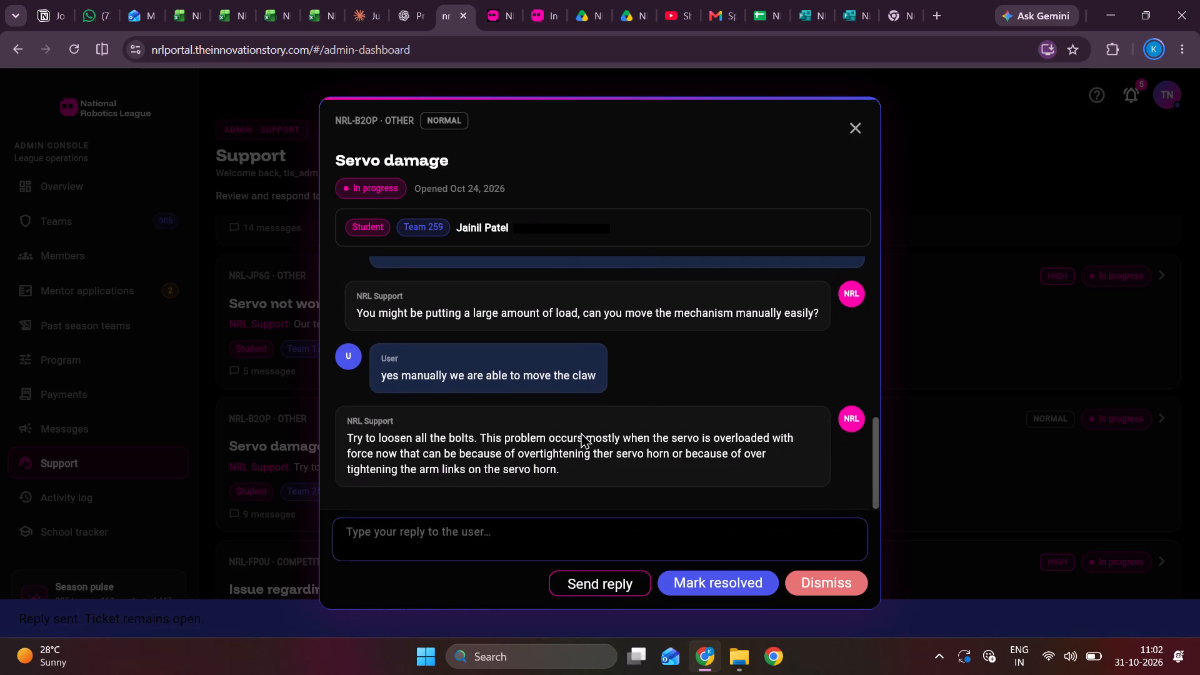
{"action": "scroll", "coordinate": [581, 432], "scroll_direction": "down", "scroll_amount": 2}
{"action": "left_click", "coordinate": [993, 500]}
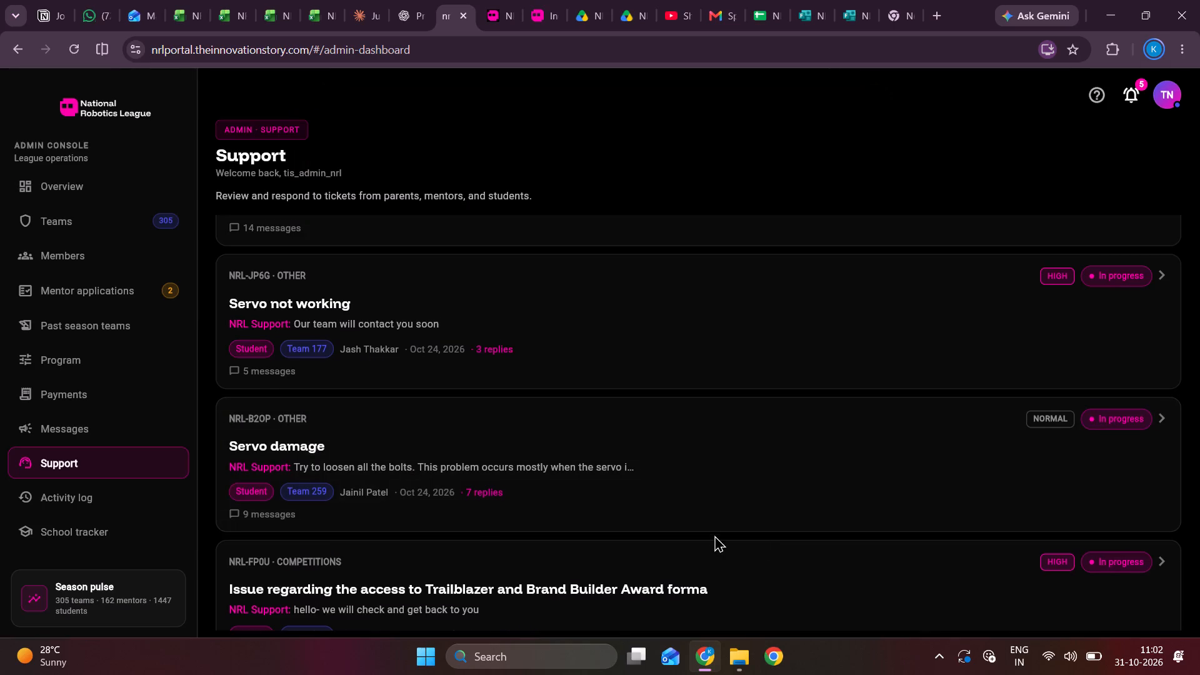
{"action": "scroll", "coordinate": [714, 535], "scroll_direction": "down", "scroll_amount": 2}
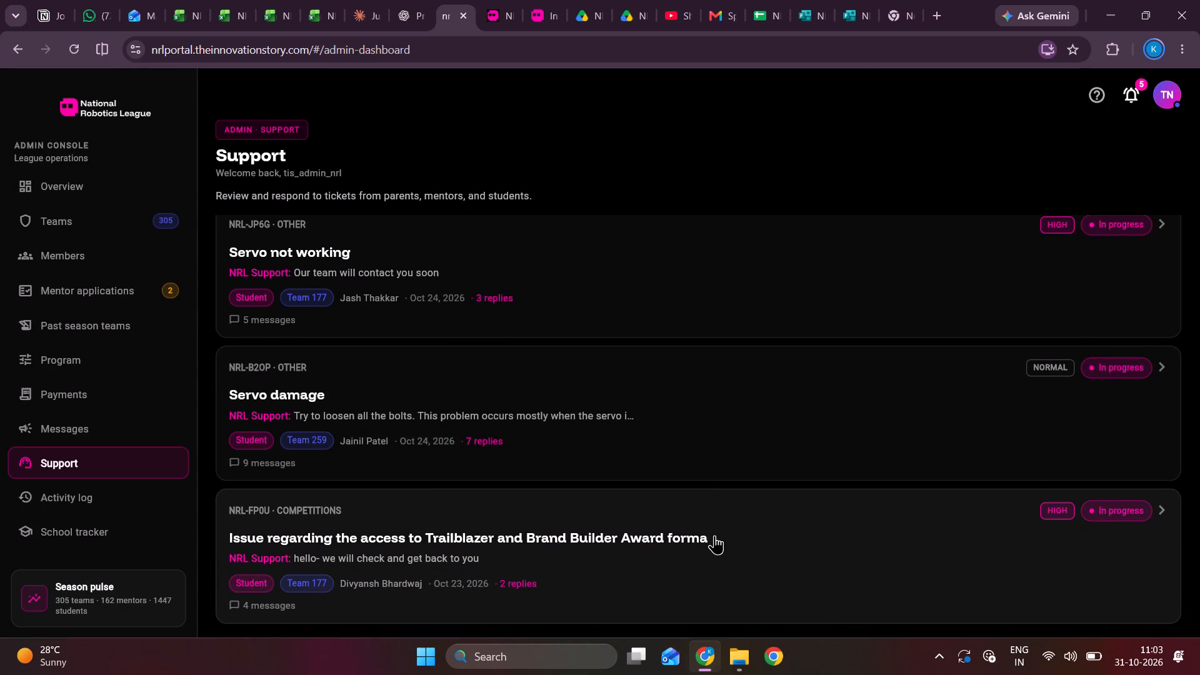
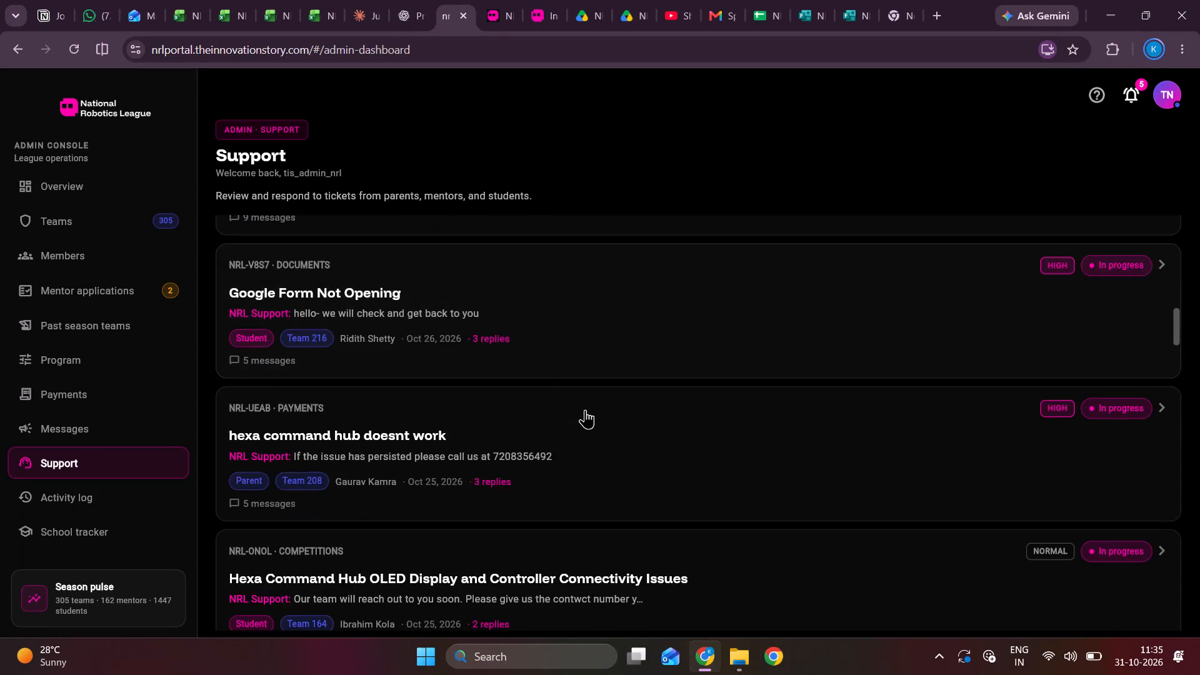
Review Team 046's ticket about connecting the IR sensor to the HEXA Command hub, and return to the support ticket list.
{"action": "scroll", "coordinate": [585, 409], "scroll_direction": "down", "scroll_amount": 13}
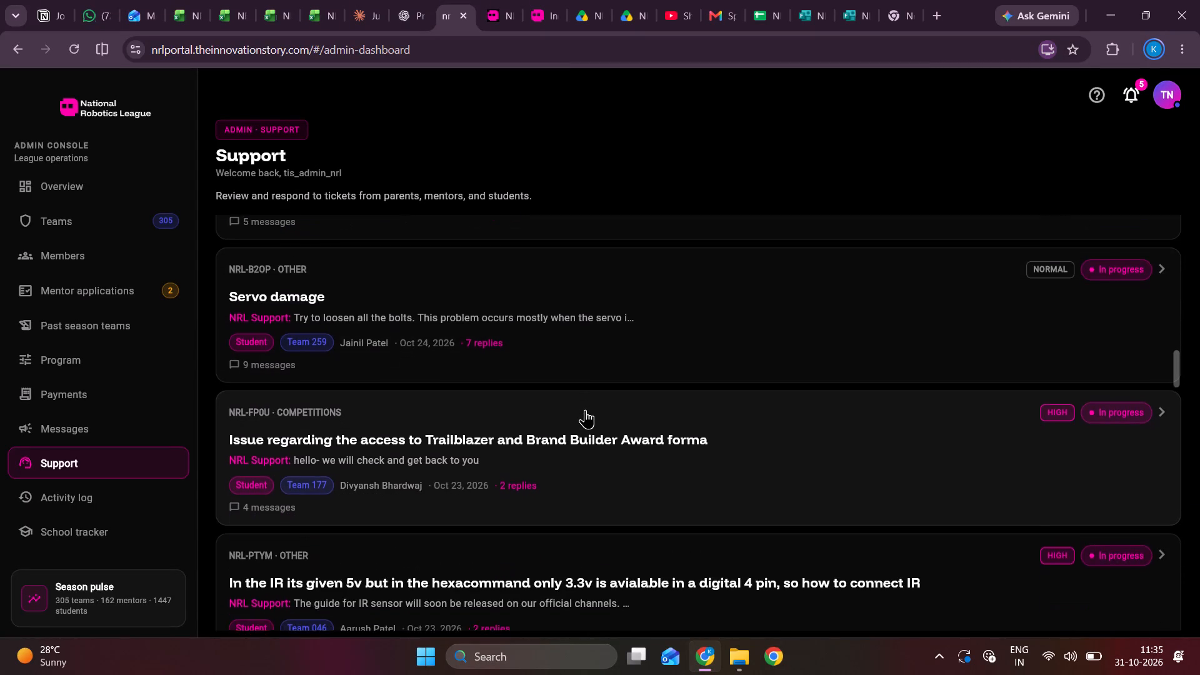
{"action": "scroll", "coordinate": [585, 409], "scroll_direction": "down", "scroll_amount": 3}
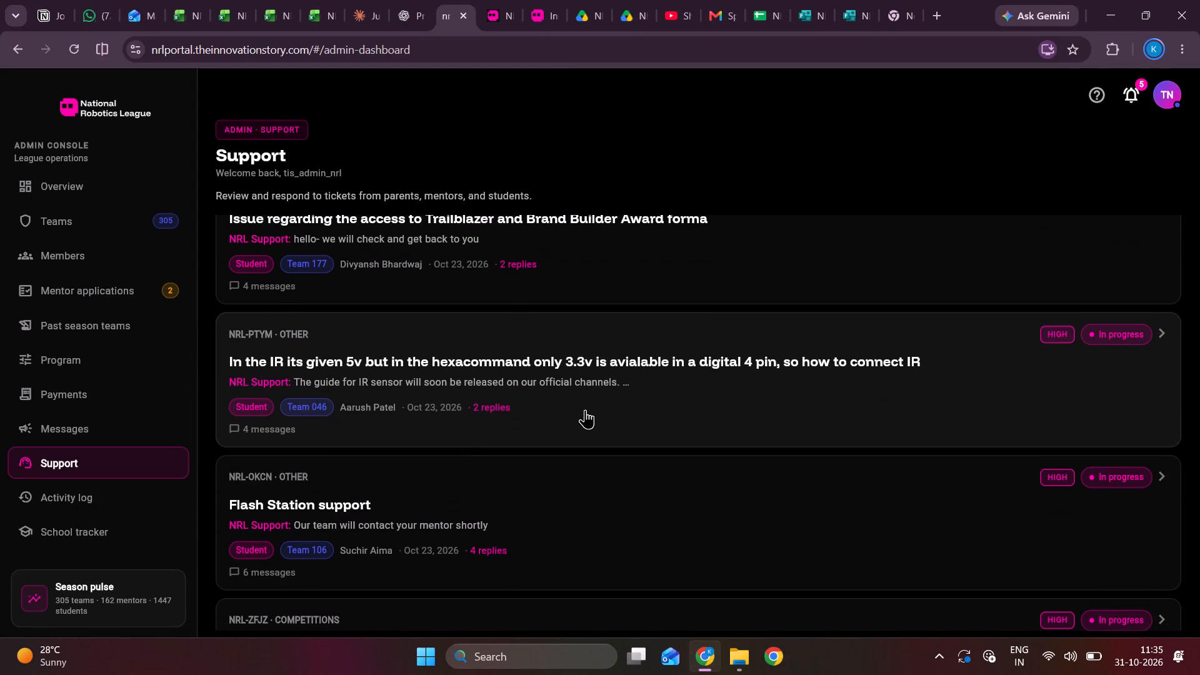
{"action": "left_click", "coordinate": [585, 409]}
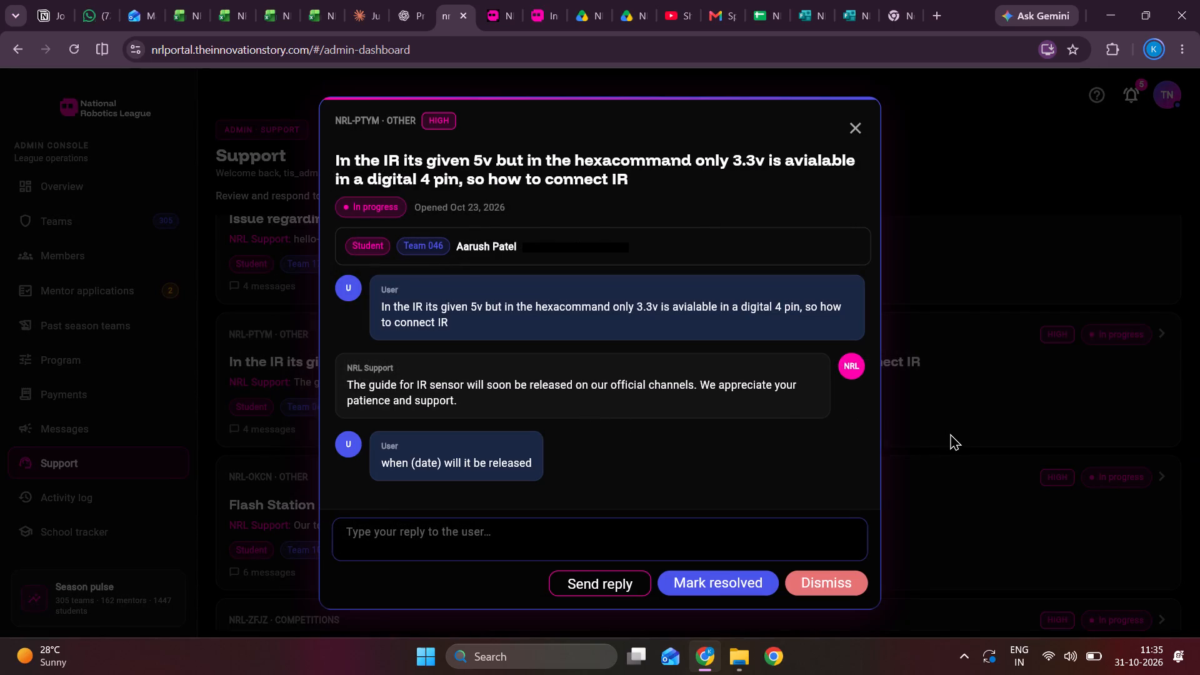
{"action": "left_click", "coordinate": [950, 434]}
Read through Team 106's Flash Station support ticket and mark it resolved.
{"action": "scroll", "coordinate": [596, 474], "scroll_direction": "down", "scroll_amount": 1}
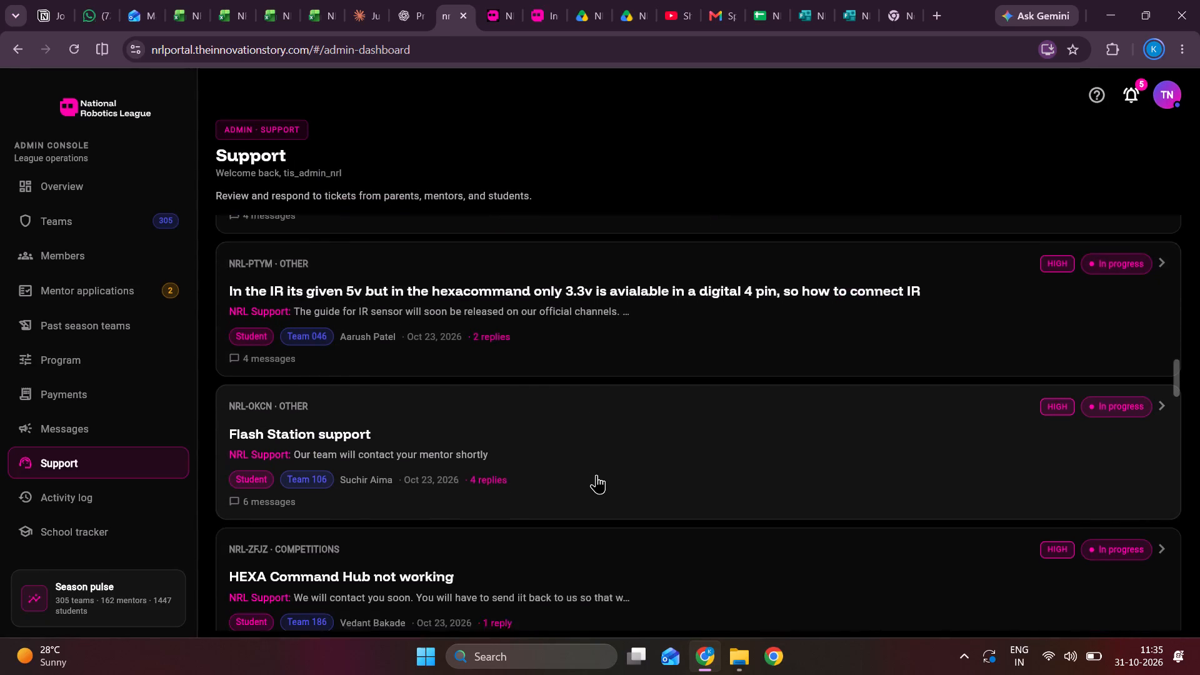
{"action": "scroll", "coordinate": [596, 474], "scroll_direction": "down", "scroll_amount": 1}
{"action": "left_click", "coordinate": [602, 457]}
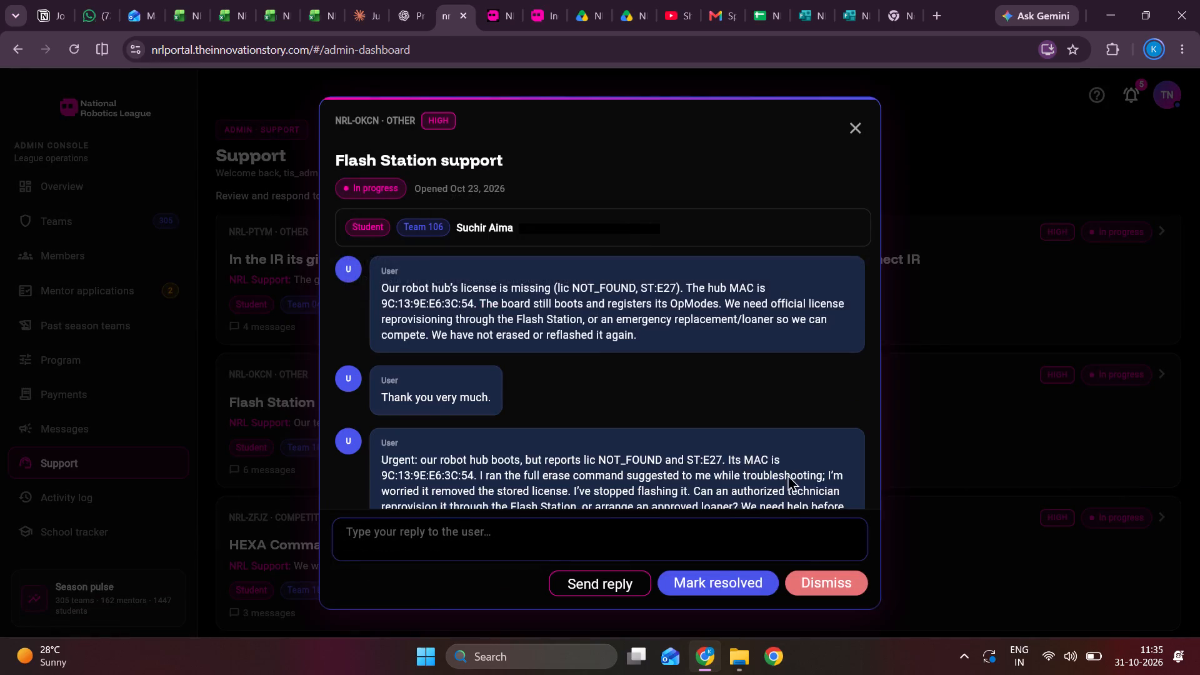
{"action": "scroll", "coordinate": [787, 474], "scroll_direction": "down", "scroll_amount": 7}
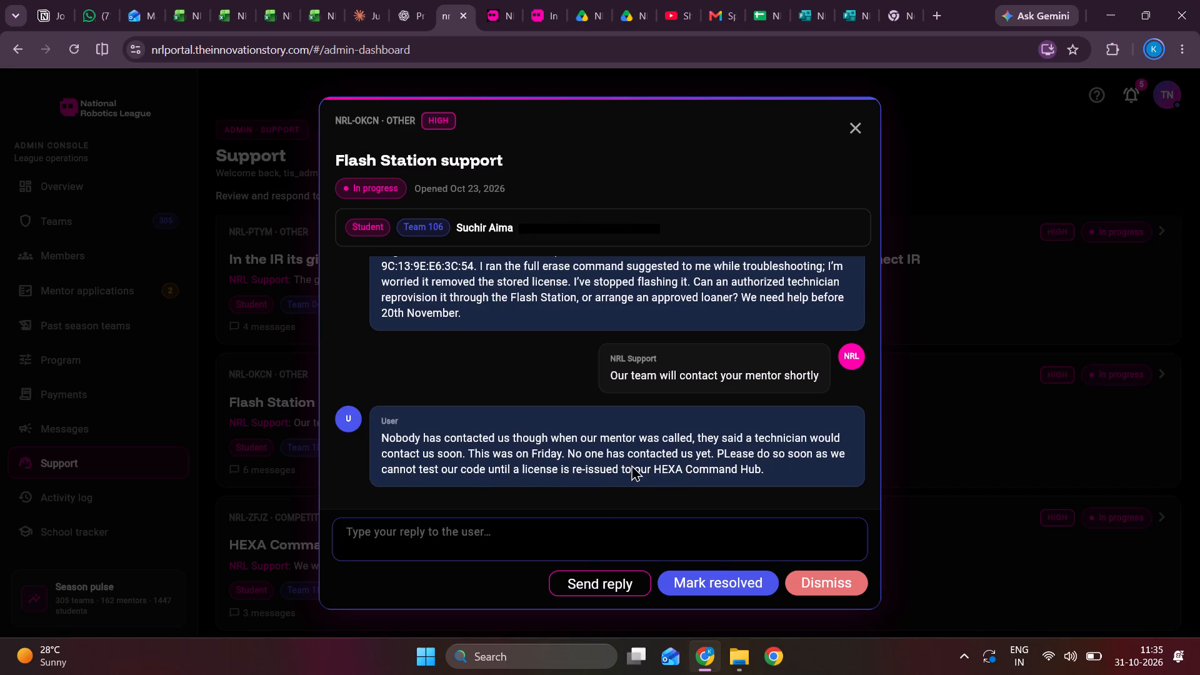
{"action": "left_click", "coordinate": [733, 589]}
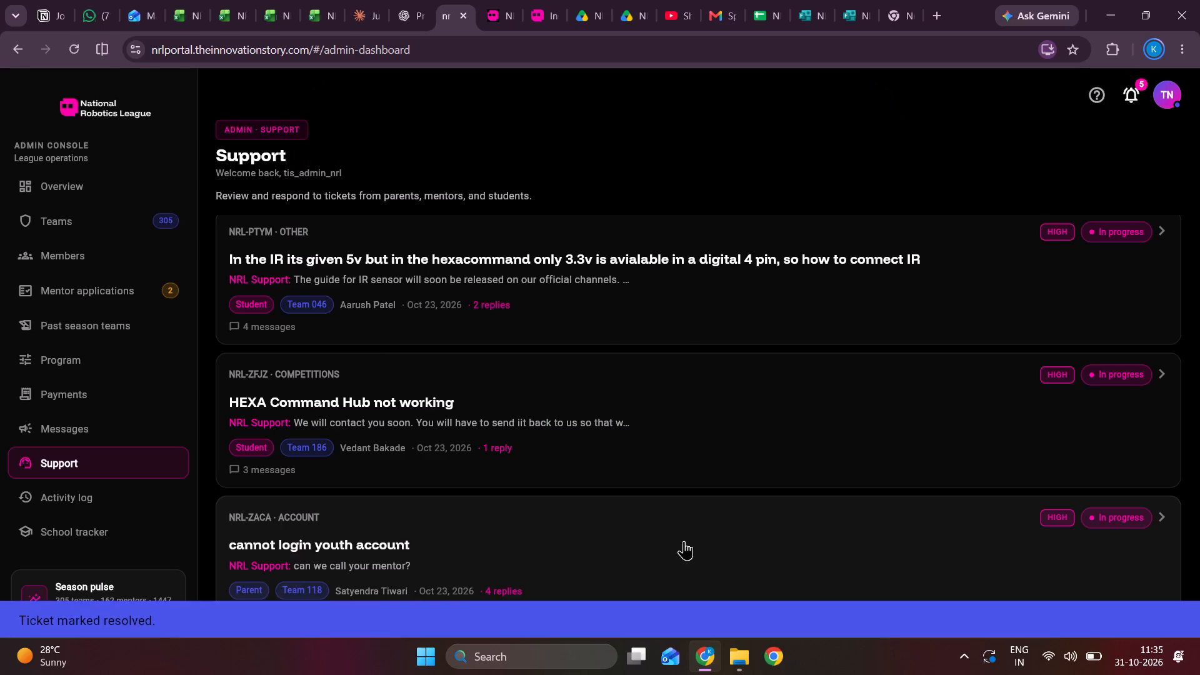
Mark Team 186's "HEXA Command Hub not working" ticket as resolved.
{"action": "scroll", "coordinate": [729, 521], "scroll_direction": "down", "scroll_amount": 1}
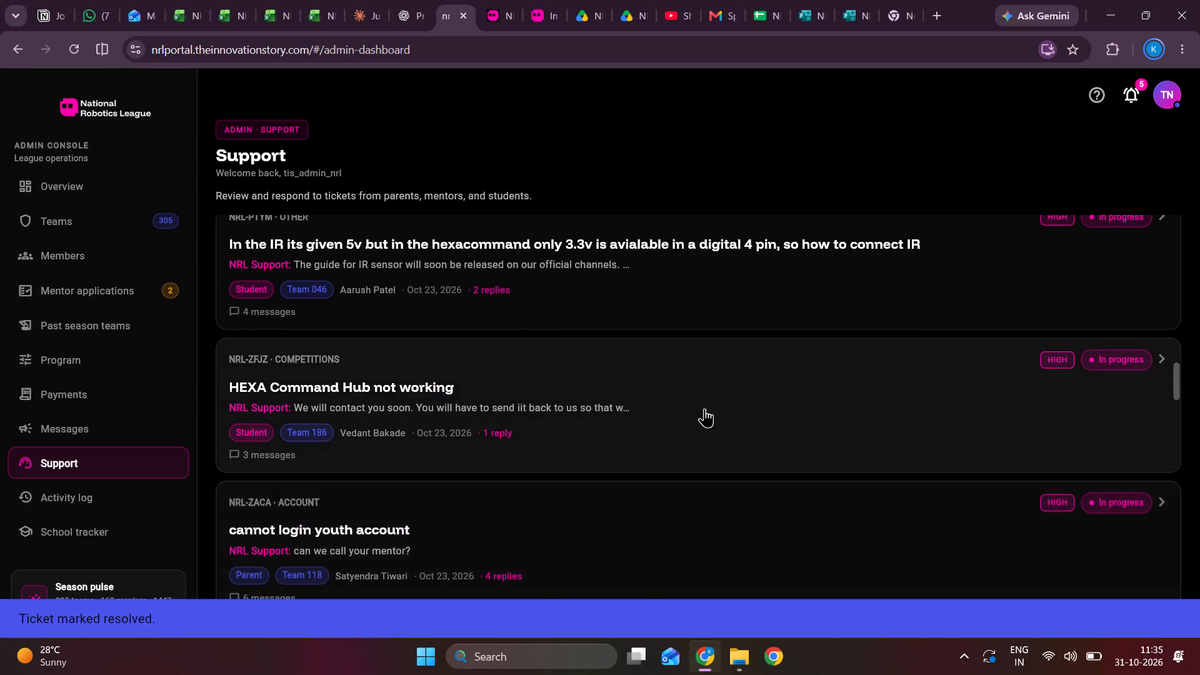
{"action": "left_click", "coordinate": [704, 409]}
{"action": "left_click", "coordinate": [717, 588]}
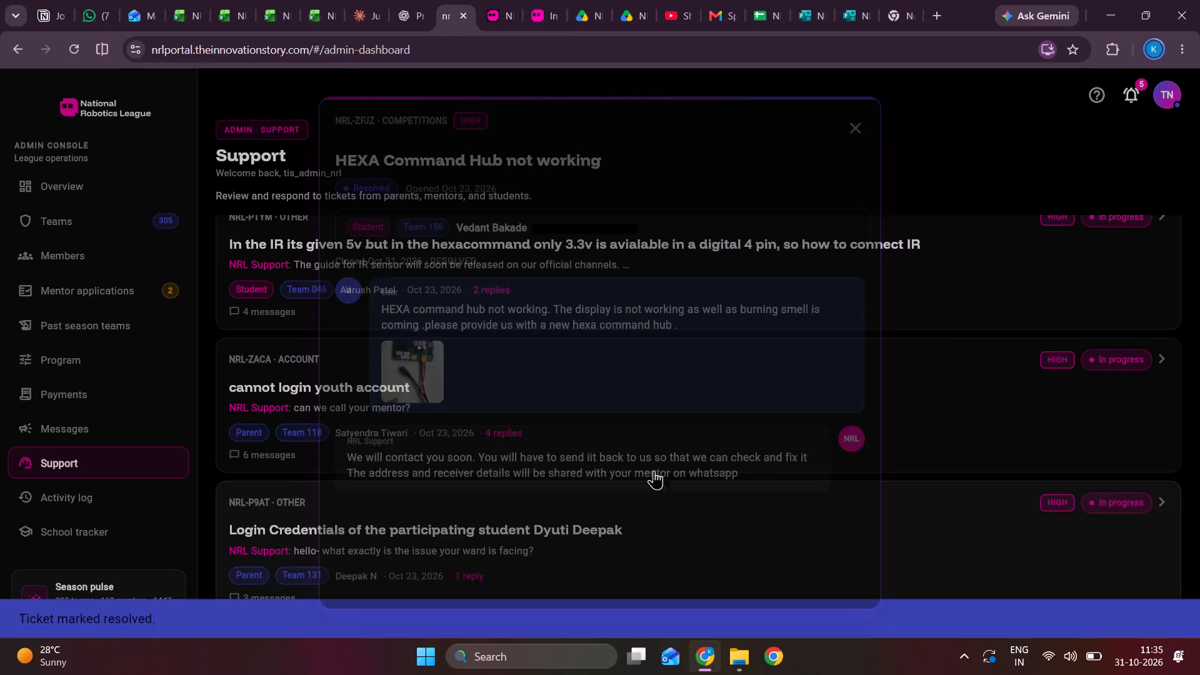
Review the conversation in Team 118's "cannot login youth account" ticket and return to the ticket list.
{"action": "scroll", "coordinate": [647, 458], "scroll_direction": "down", "scroll_amount": 1}
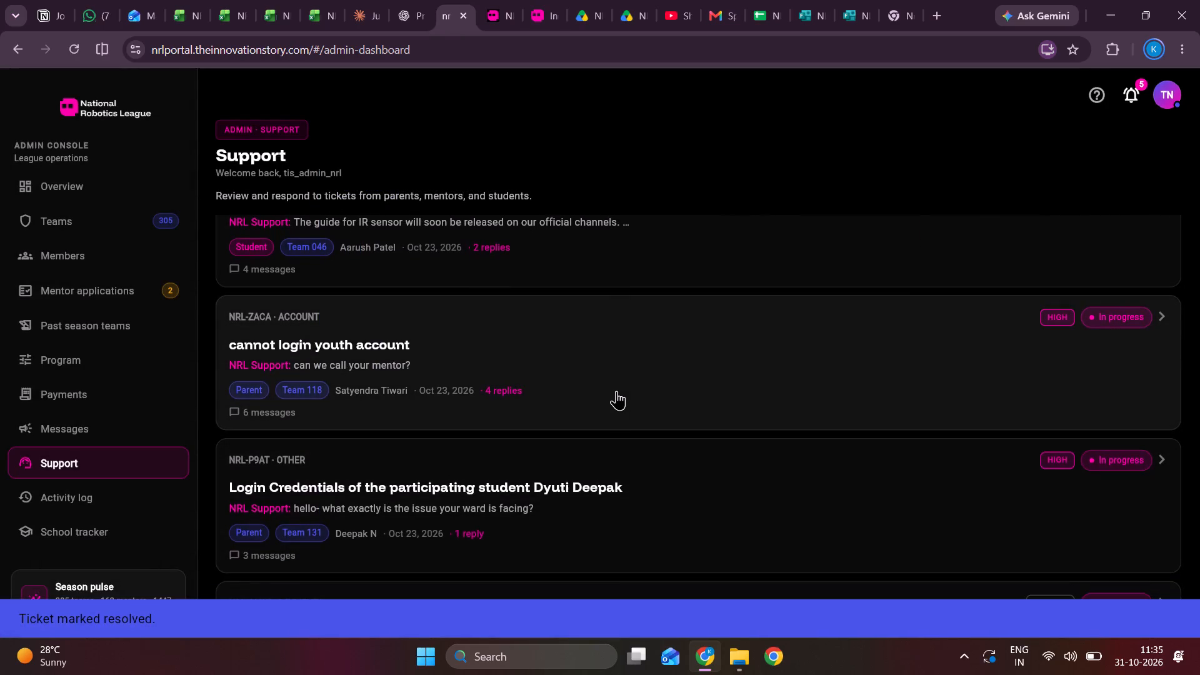
{"action": "left_click", "coordinate": [616, 391]}
{"action": "scroll", "coordinate": [652, 405], "scroll_direction": "down", "scroll_amount": 3}
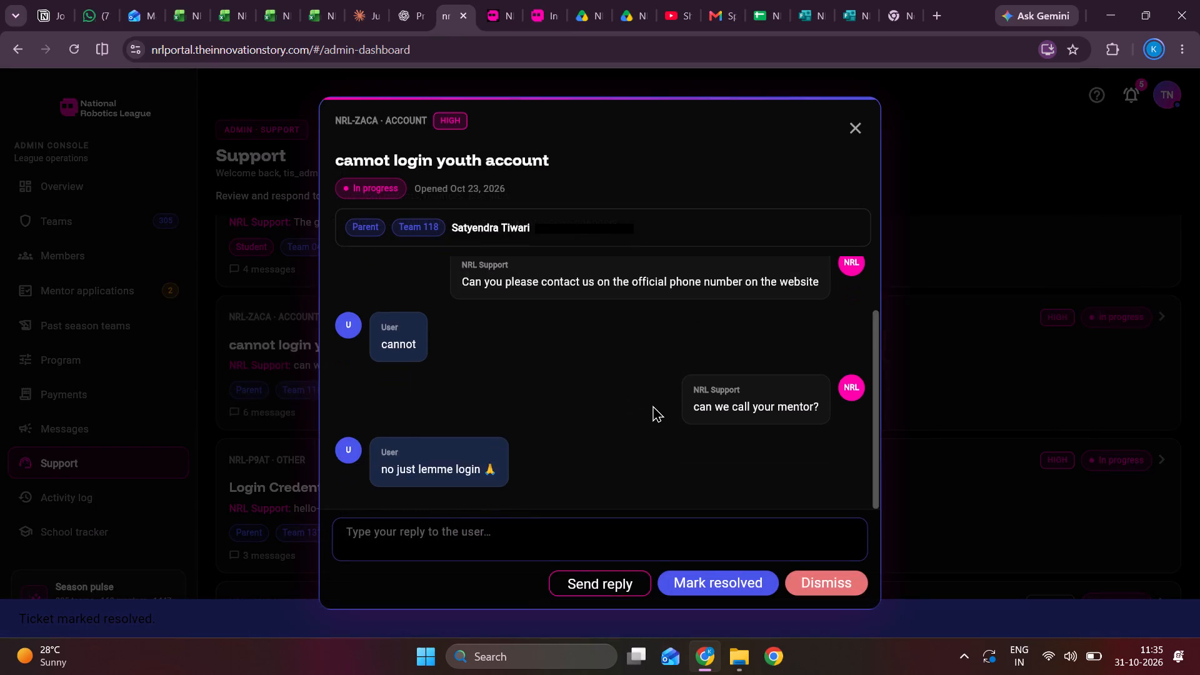
{"action": "scroll", "coordinate": [652, 405], "scroll_direction": "down", "scroll_amount": 2}
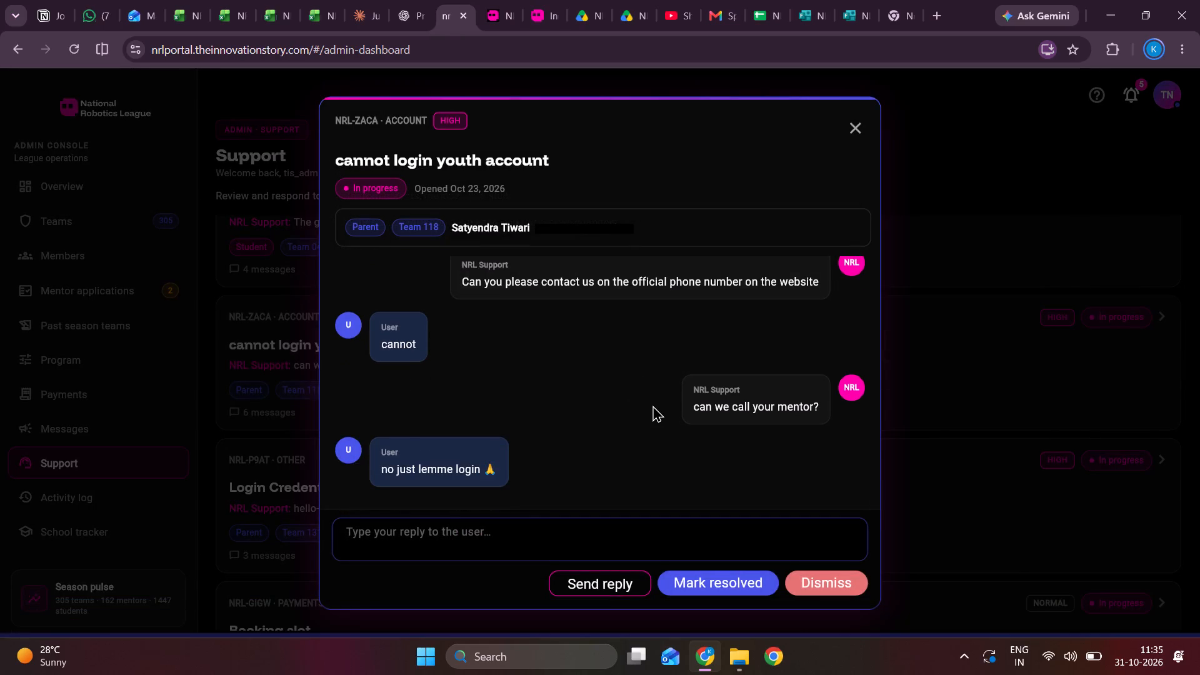
{"action": "scroll", "coordinate": [721, 404], "scroll_direction": "up", "scroll_amount": 1}
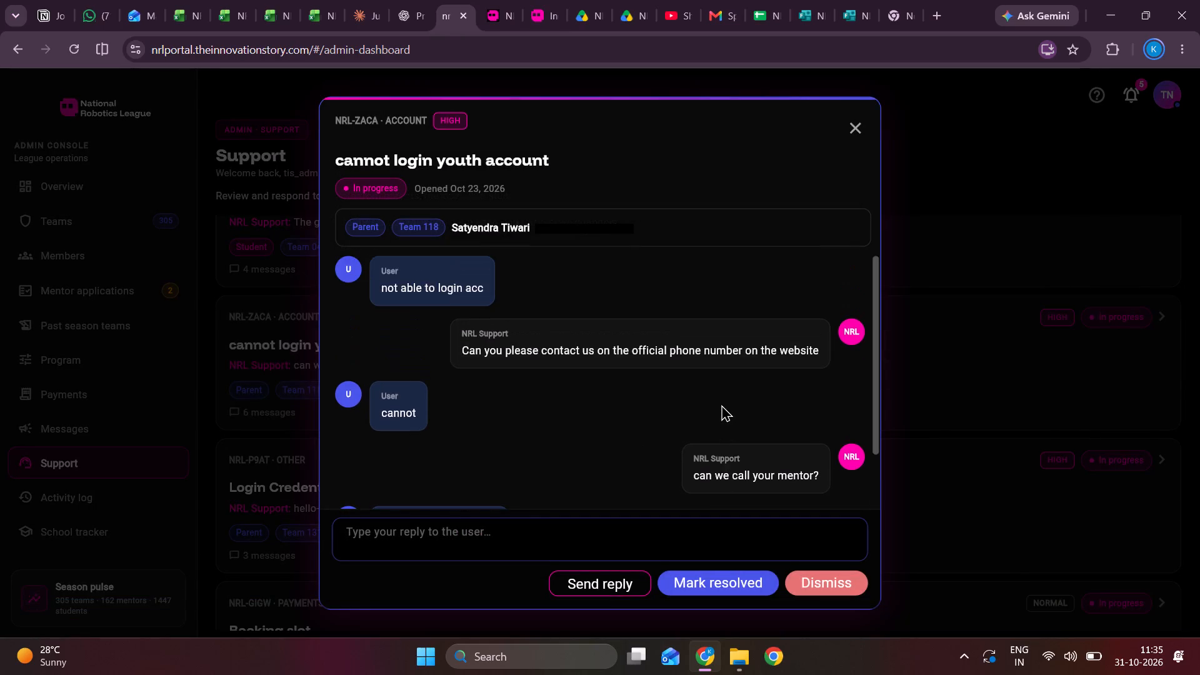
{"action": "scroll", "coordinate": [721, 404], "scroll_direction": "up", "scroll_amount": 1}
{"action": "left_click", "coordinate": [984, 364]}
Open Team 159's "events of regional round" ticket, check the reply given, and mark it resolved.
{"action": "scroll", "coordinate": [823, 372], "scroll_direction": "down", "scroll_amount": 1}
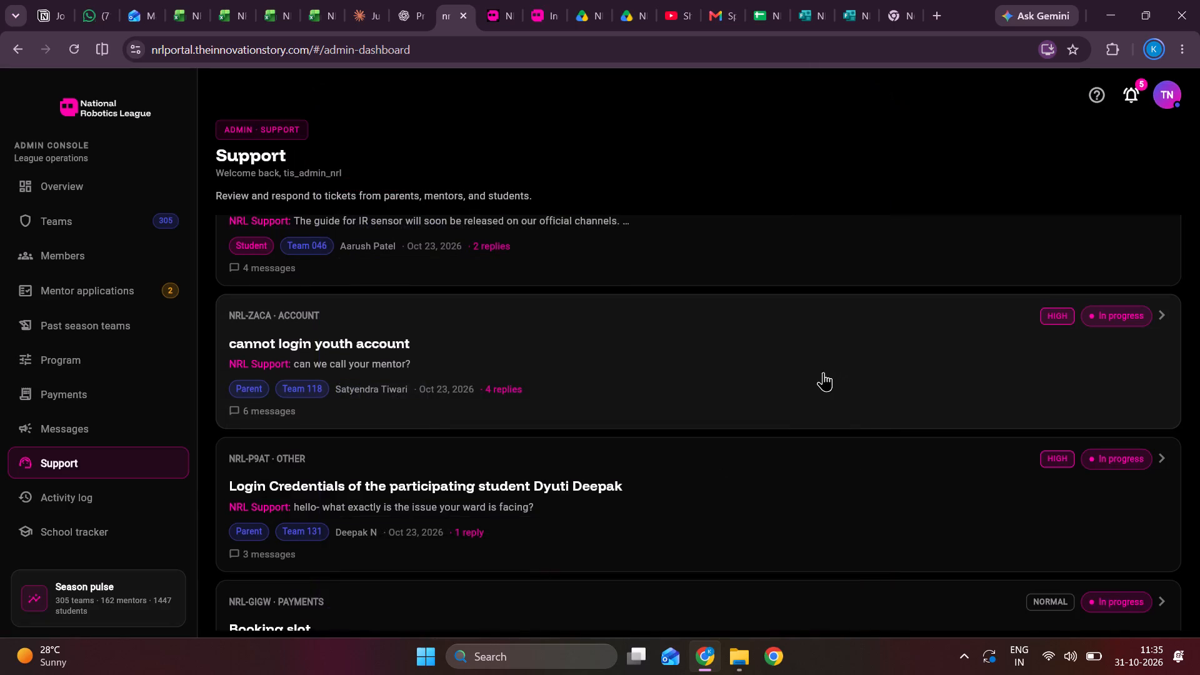
{"action": "scroll", "coordinate": [823, 372], "scroll_direction": "down", "scroll_amount": 1}
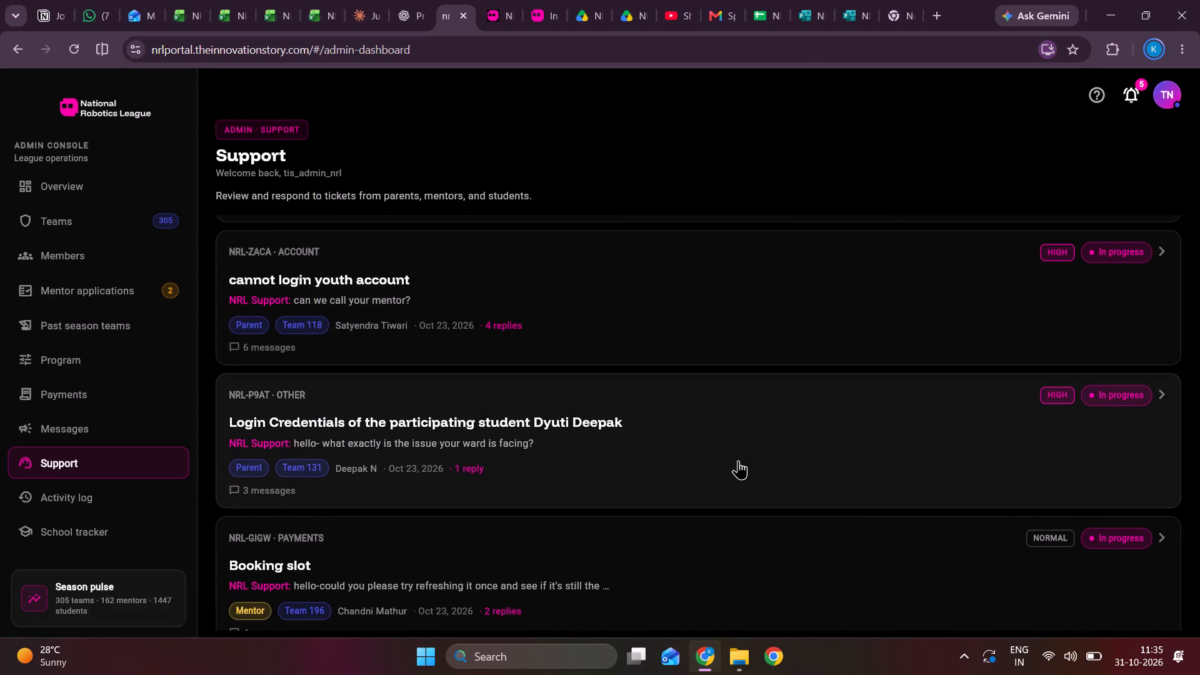
{"action": "scroll", "coordinate": [738, 460], "scroll_direction": "down", "scroll_amount": 6}
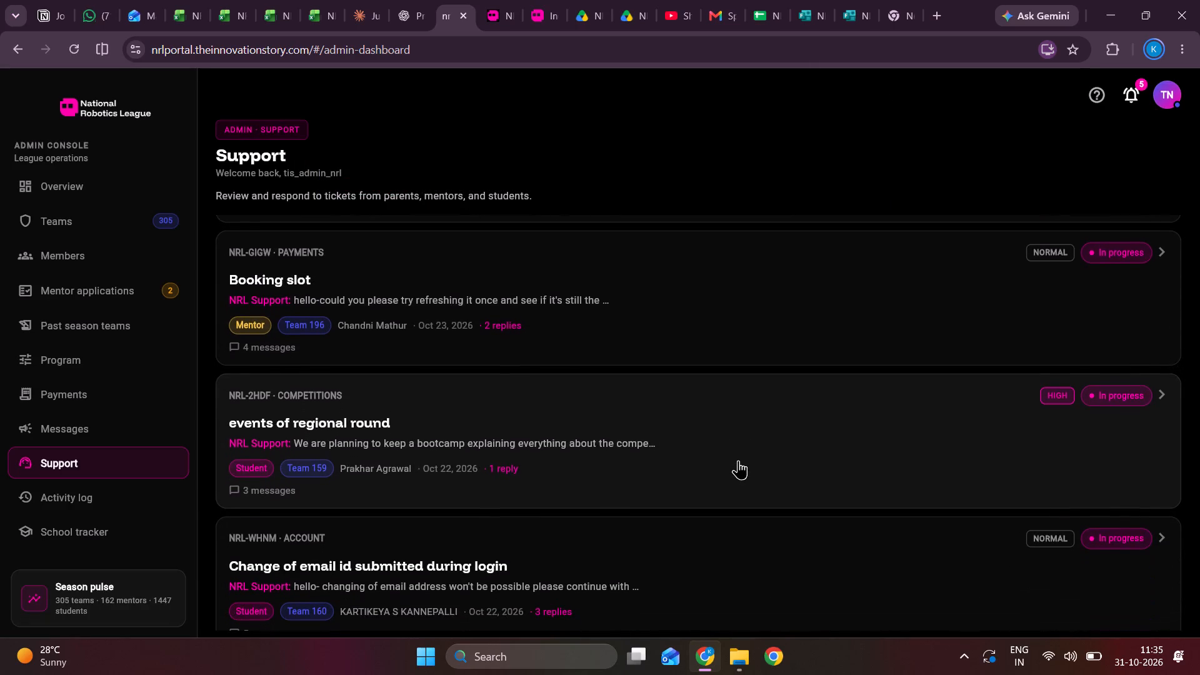
{"action": "left_click", "coordinate": [738, 460]}
{"action": "scroll", "coordinate": [717, 418], "scroll_direction": "down", "scroll_amount": 1}
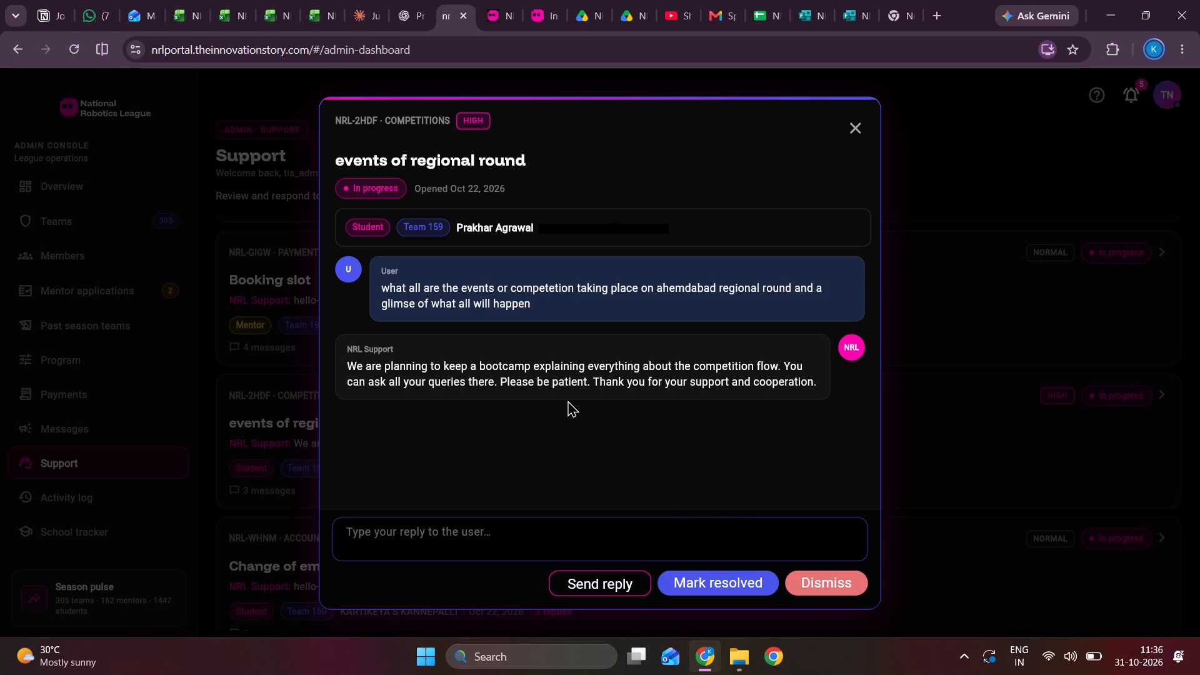
{"action": "left_click", "coordinate": [741, 579]}
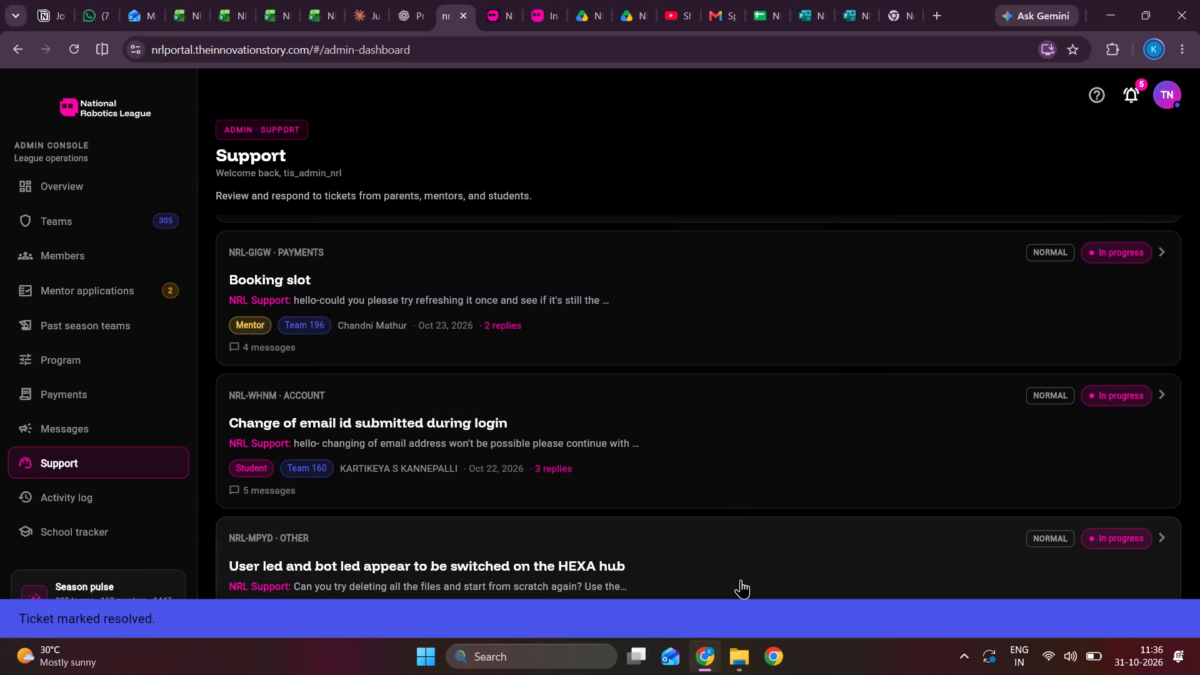
Read Team 138's ticket about the switched user and bot LEDs through to the latest reply and mark it resolved.
{"action": "scroll", "coordinate": [682, 518], "scroll_direction": "down", "scroll_amount": 3}
{"action": "left_click", "coordinate": [682, 518]}
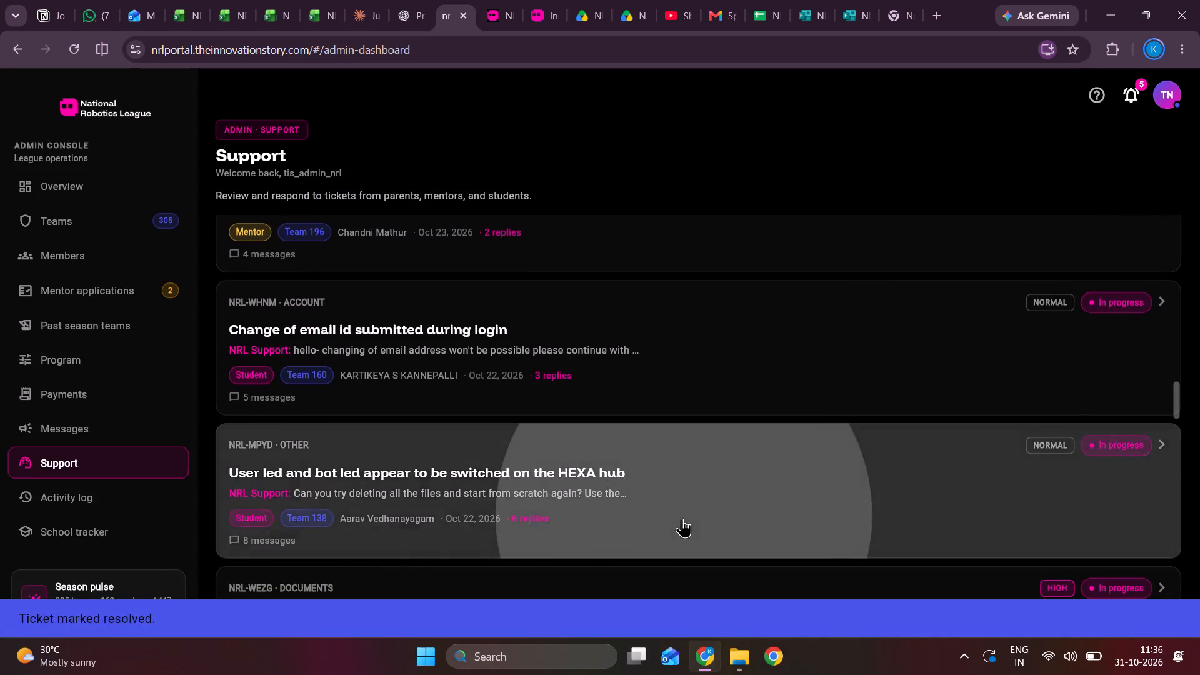
{"action": "scroll", "coordinate": [625, 391], "scroll_direction": "down", "scroll_amount": 3}
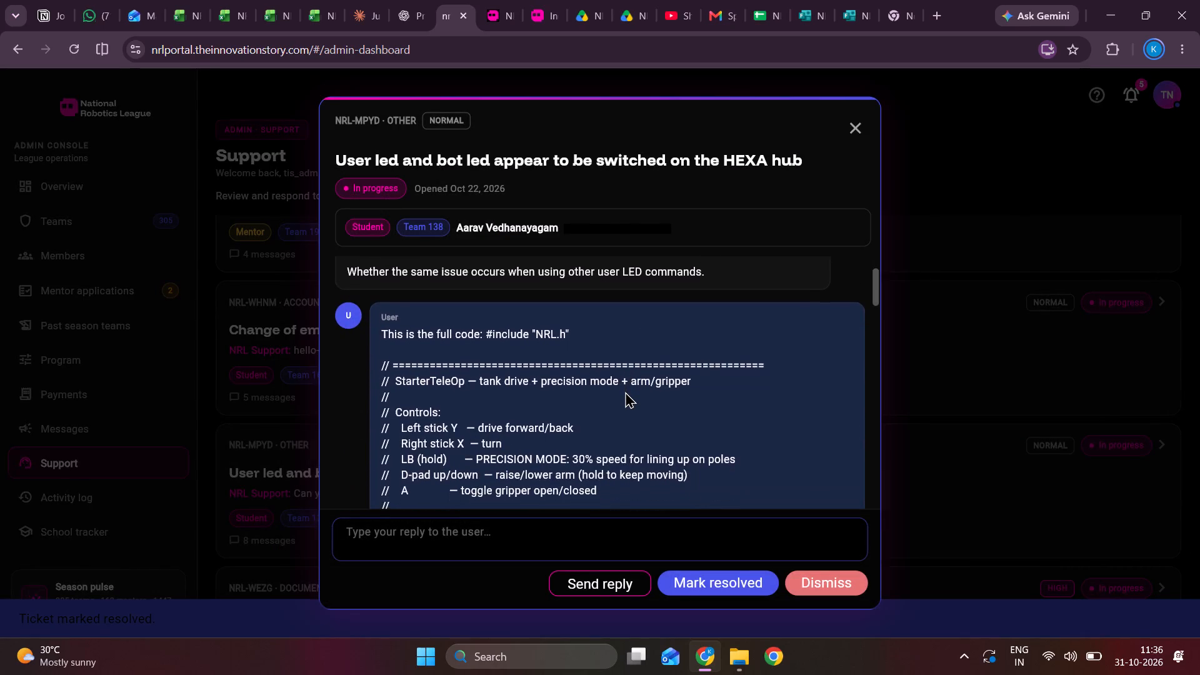
{"action": "scroll", "coordinate": [625, 391], "scroll_direction": "down", "scroll_amount": 9}
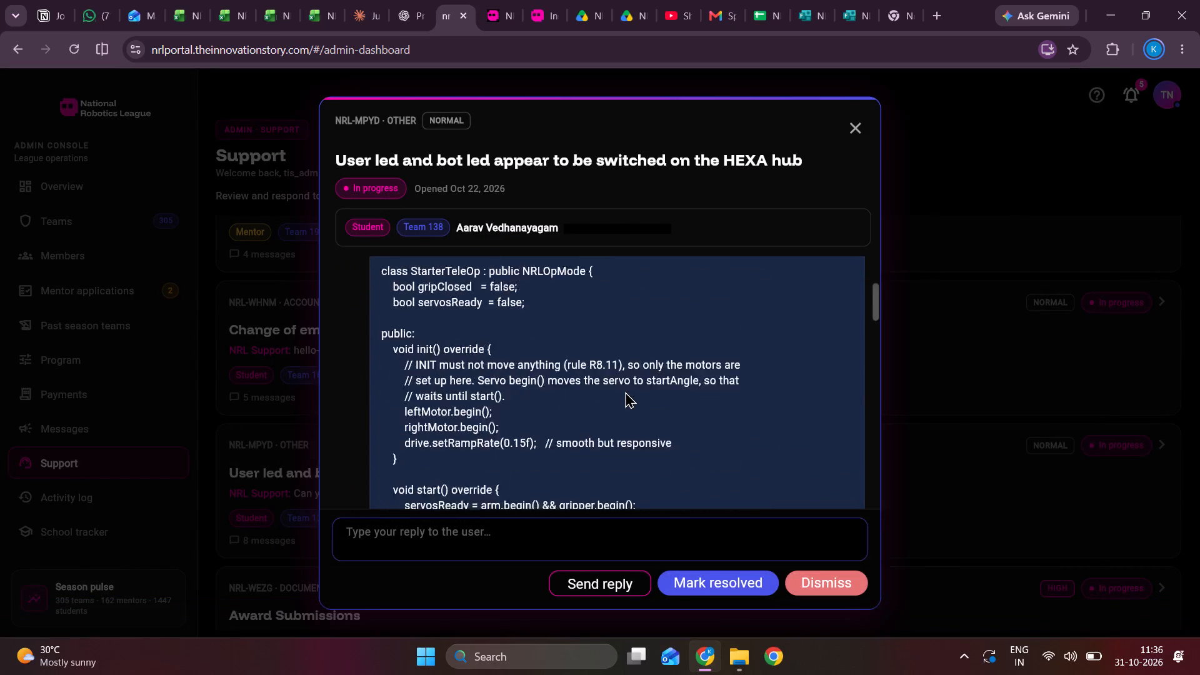
{"action": "scroll", "coordinate": [625, 391], "scroll_direction": "down", "scroll_amount": 10}
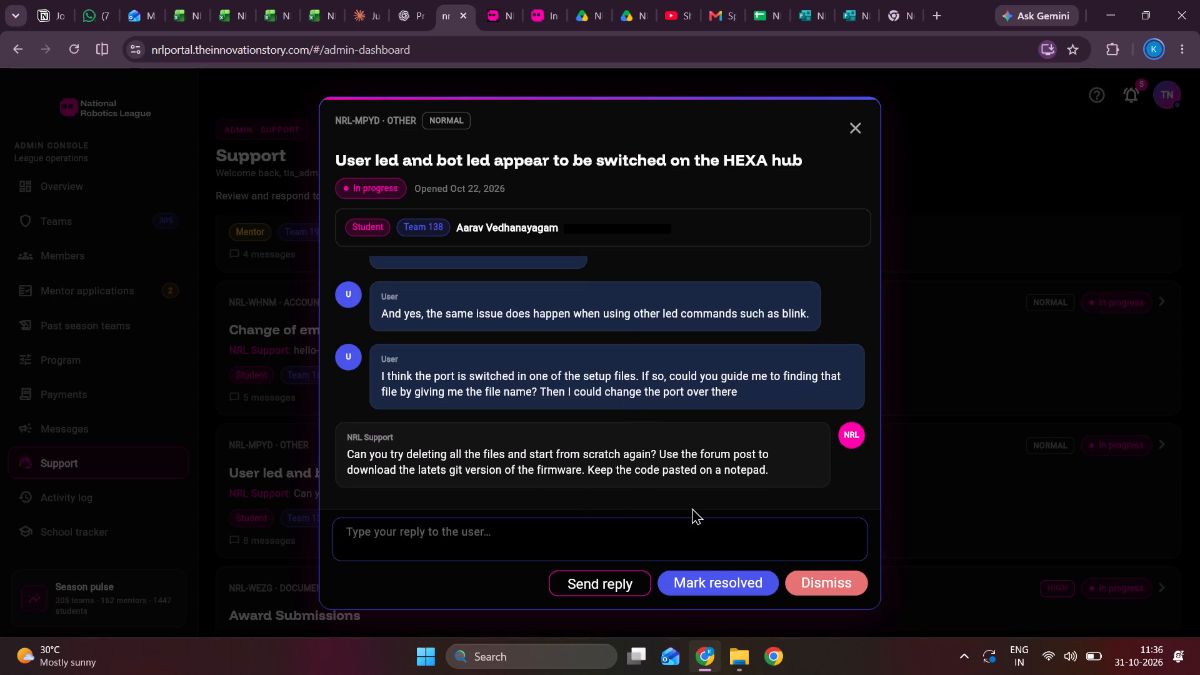
{"action": "left_click", "coordinate": [694, 579]}
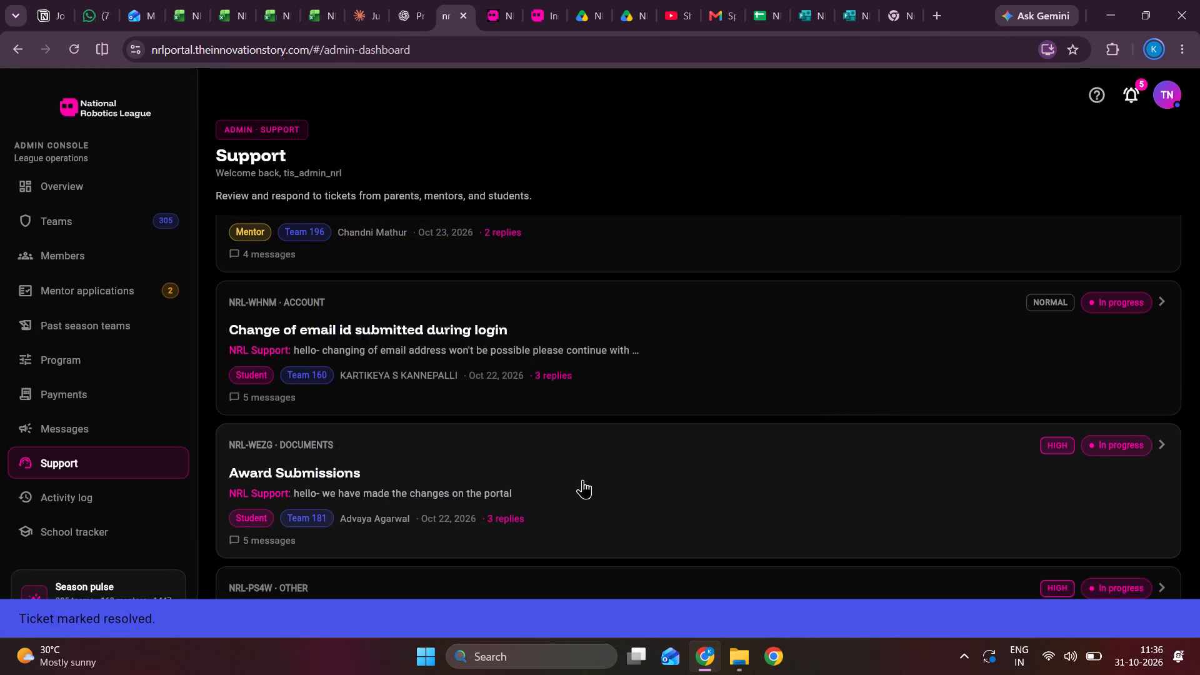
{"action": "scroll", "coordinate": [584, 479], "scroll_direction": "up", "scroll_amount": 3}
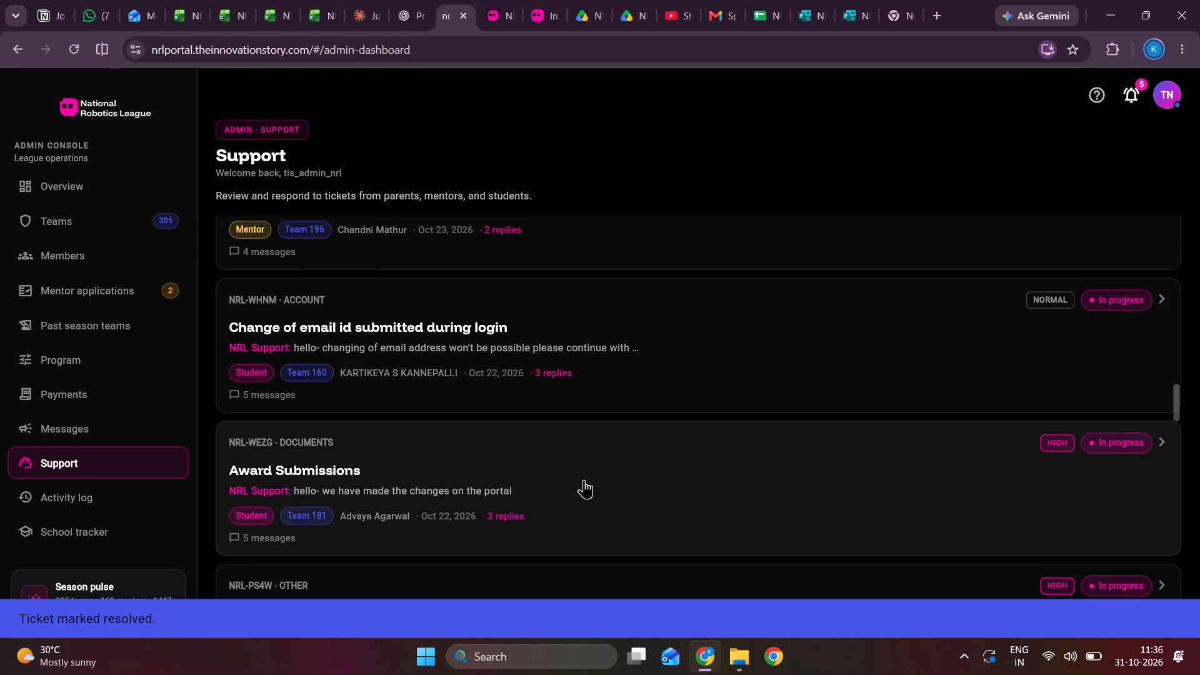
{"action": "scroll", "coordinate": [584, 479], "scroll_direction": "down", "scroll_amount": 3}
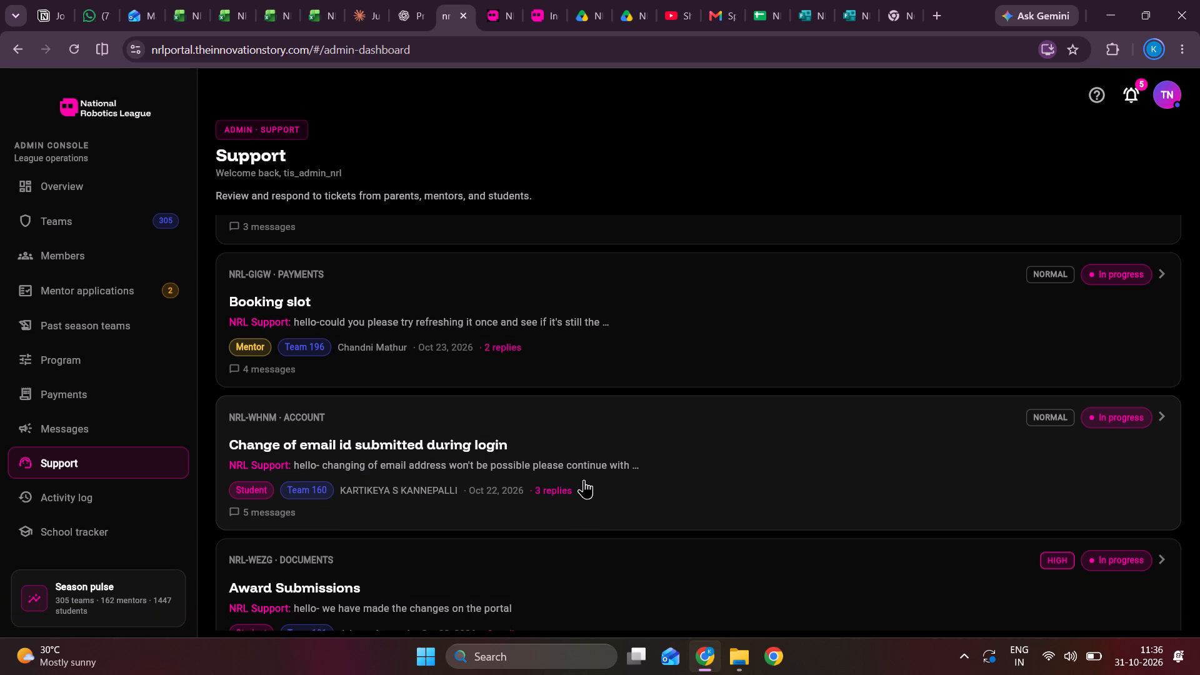
Read through the conversation in Team 160's "Change of email id submitted during login" ticket and return to the ticket list.
{"action": "scroll", "coordinate": [431, 517], "scroll_direction": "down", "scroll_amount": 1}
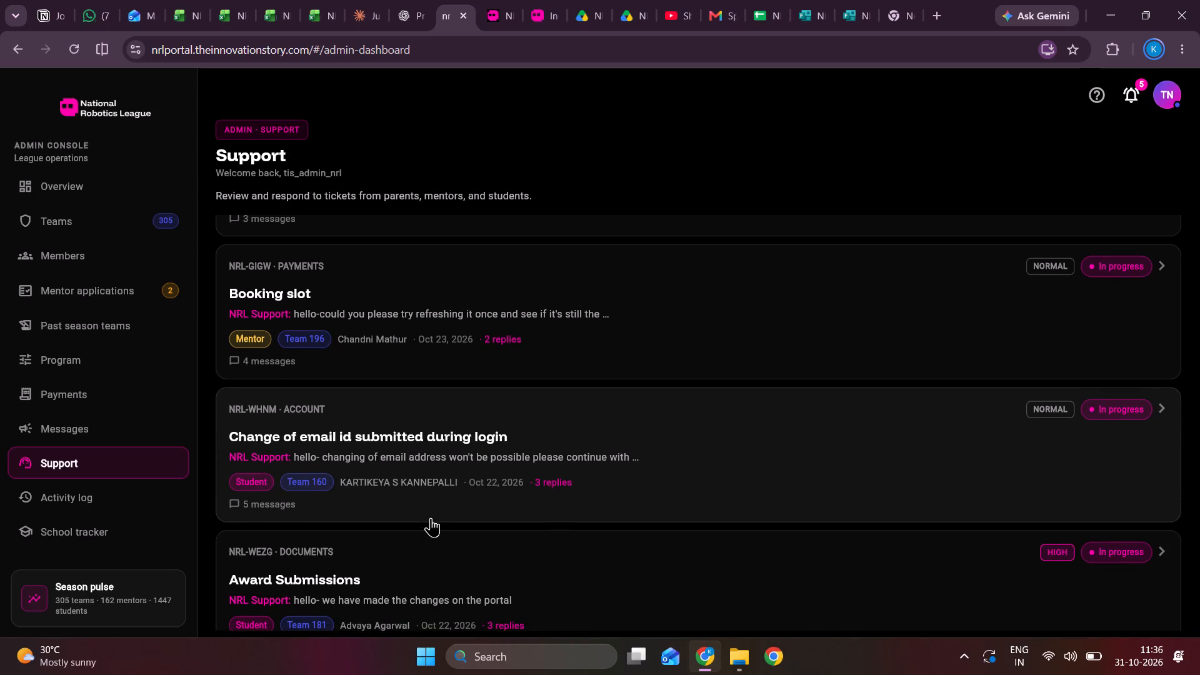
{"action": "scroll", "coordinate": [421, 494], "scroll_direction": "down", "scroll_amount": 1}
{"action": "left_click", "coordinate": [423, 447]}
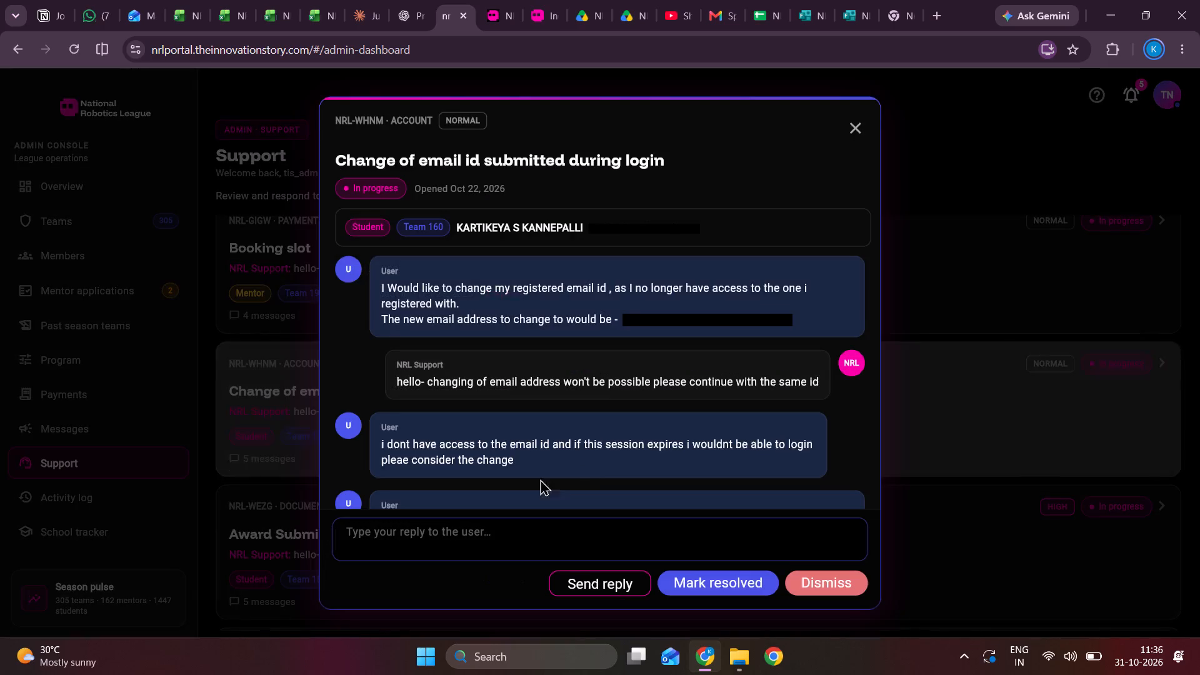
{"action": "scroll", "coordinate": [611, 439], "scroll_direction": "down", "scroll_amount": 5}
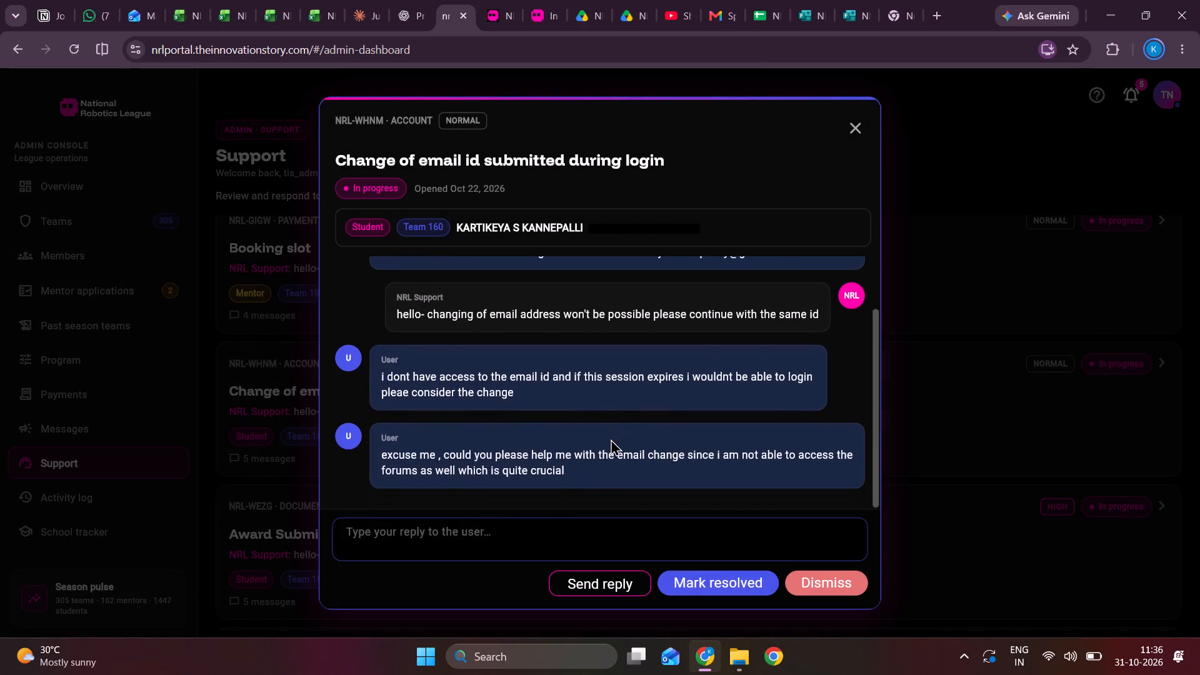
{"action": "scroll", "coordinate": [611, 439], "scroll_direction": "down", "scroll_amount": 2}
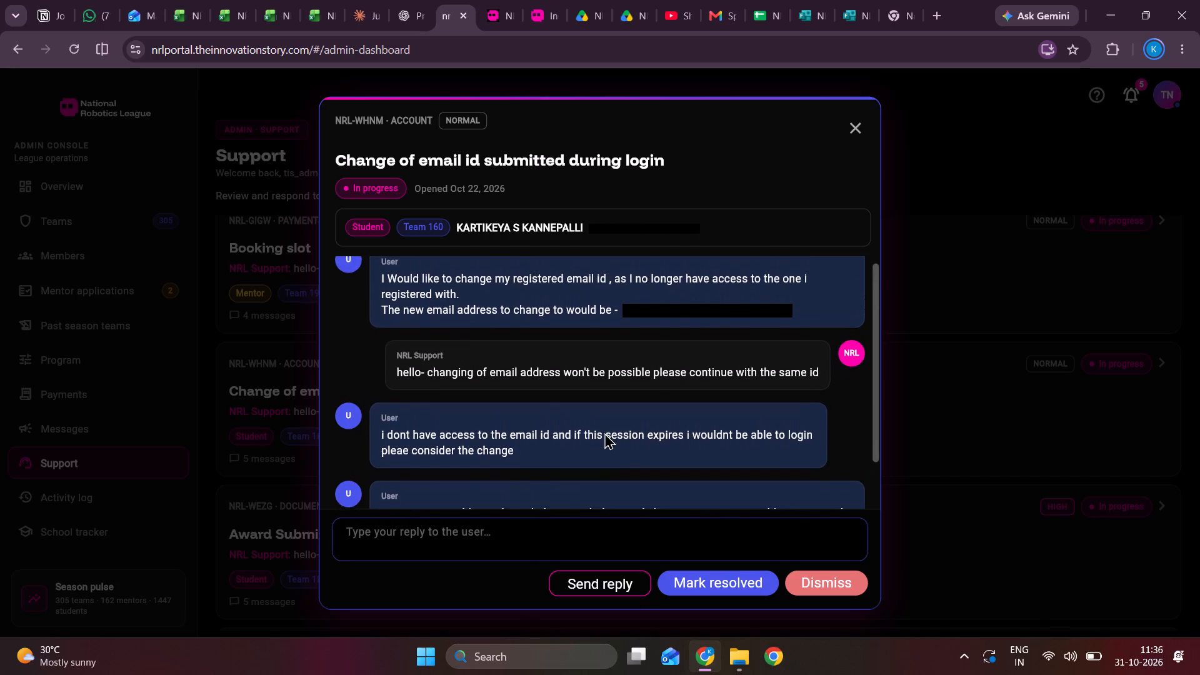
{"action": "left_click", "coordinate": [992, 416]}
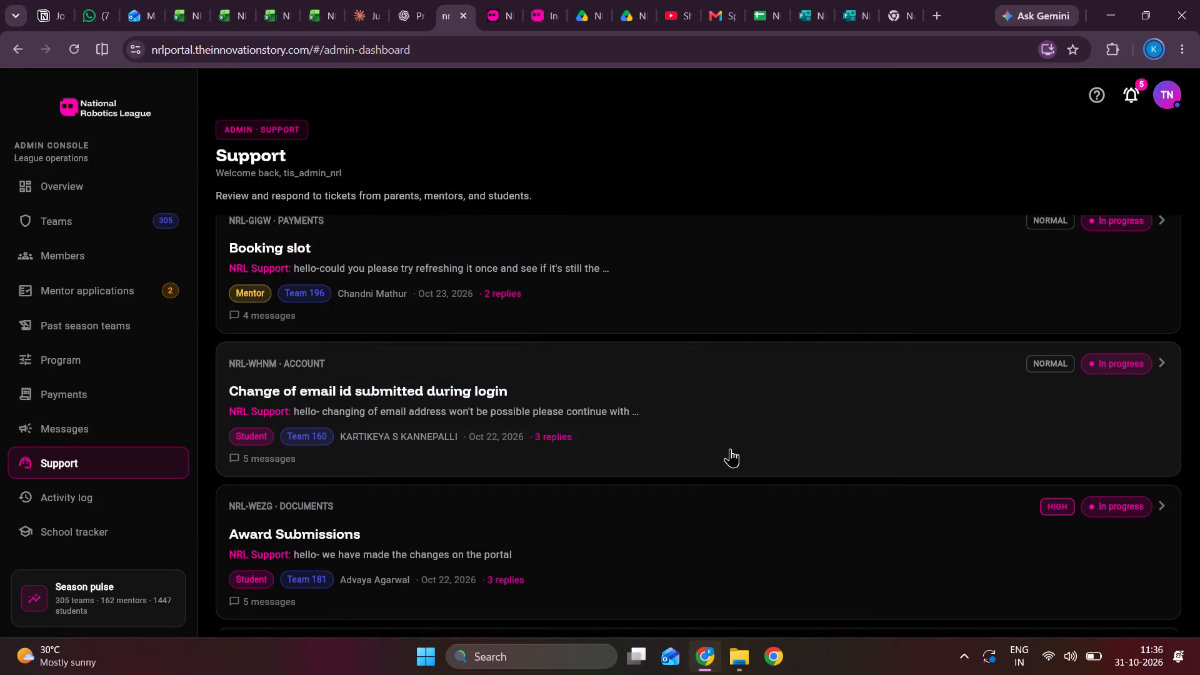
Open Team 167's "HEXA Hub OLED not working" ticket and read the conversation through to the latest reply.
{"action": "scroll", "coordinate": [730, 448], "scroll_direction": "down", "scroll_amount": 2}
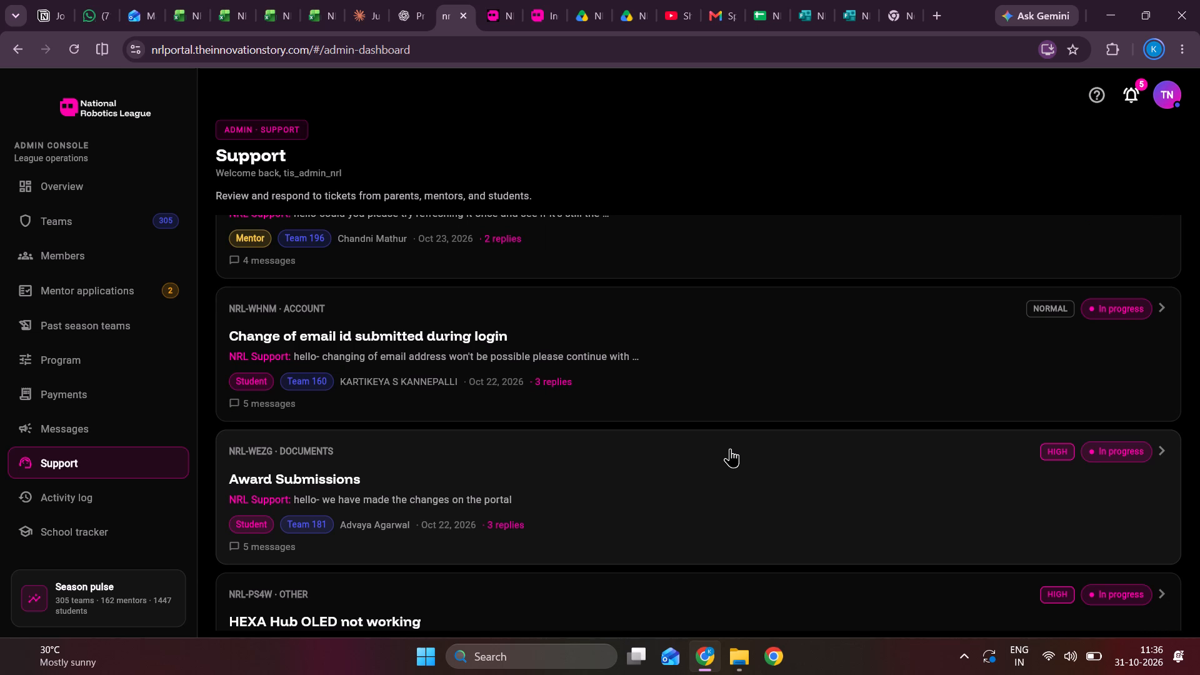
{"action": "scroll", "coordinate": [730, 448], "scroll_direction": "down", "scroll_amount": 1}
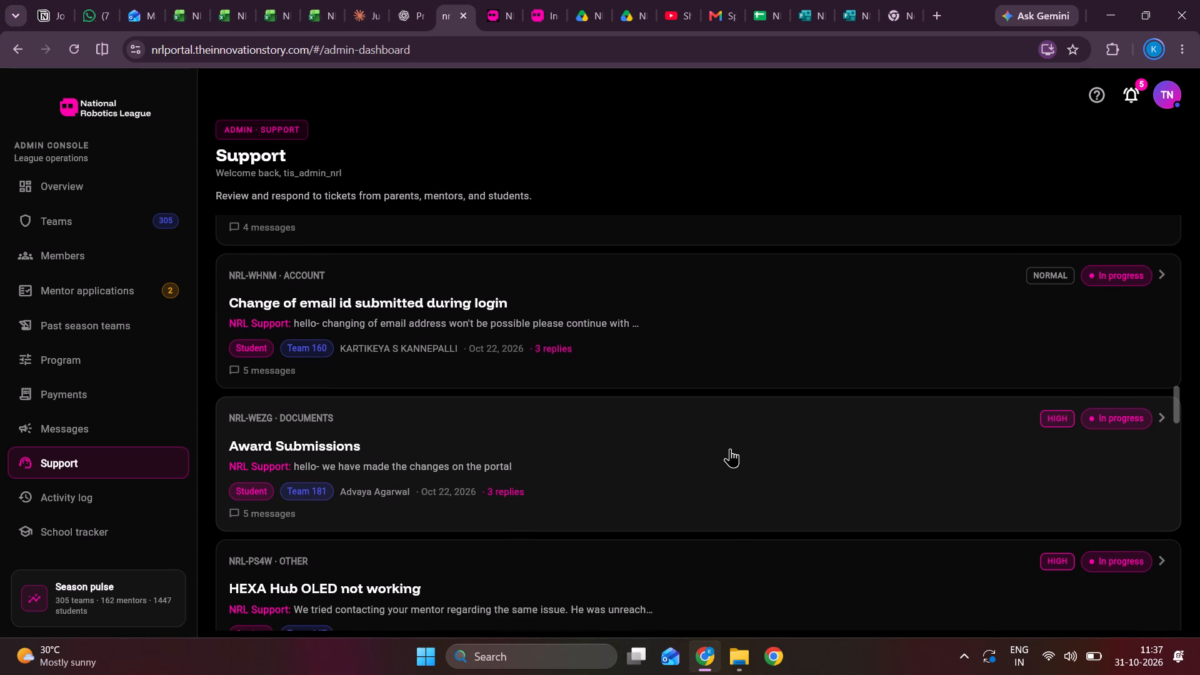
{"action": "scroll", "coordinate": [730, 448], "scroll_direction": "down", "scroll_amount": 3}
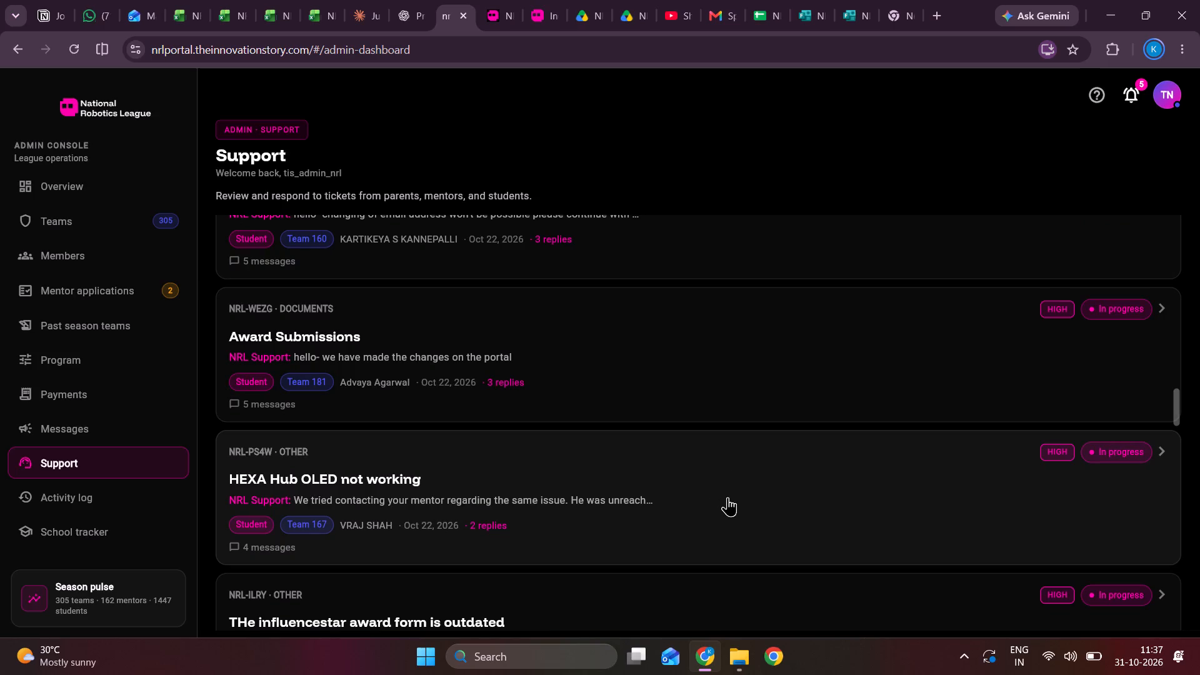
{"action": "left_click", "coordinate": [725, 494]}
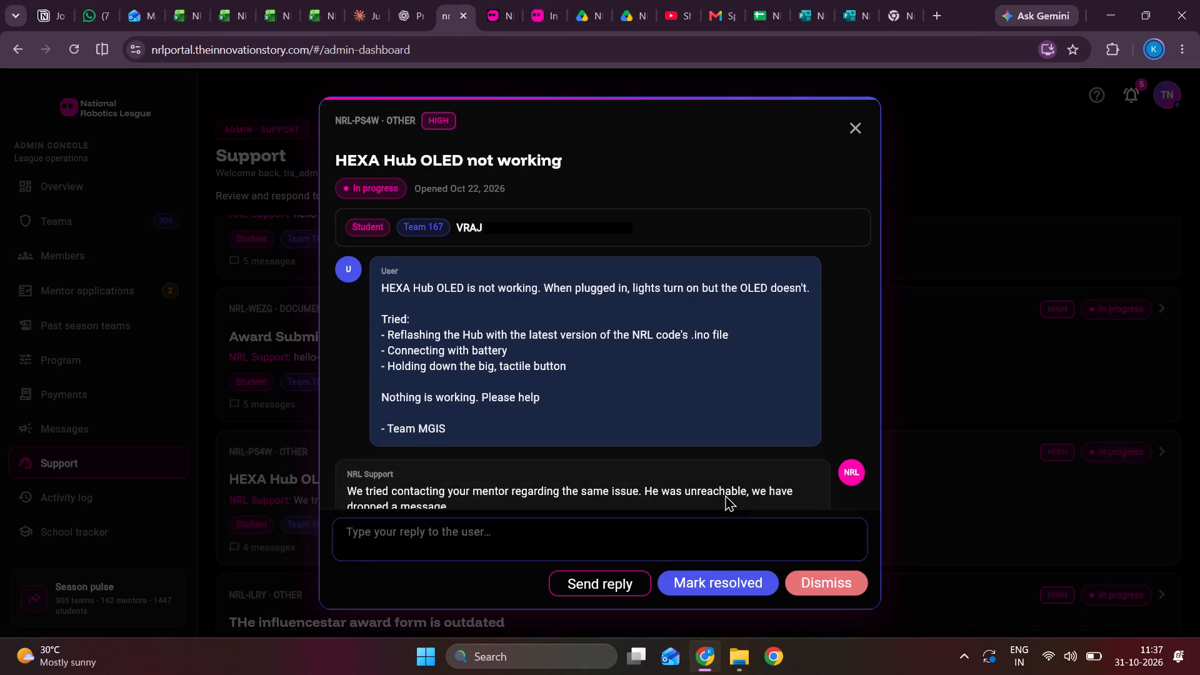
{"action": "scroll", "coordinate": [725, 494], "scroll_direction": "down", "scroll_amount": 3}
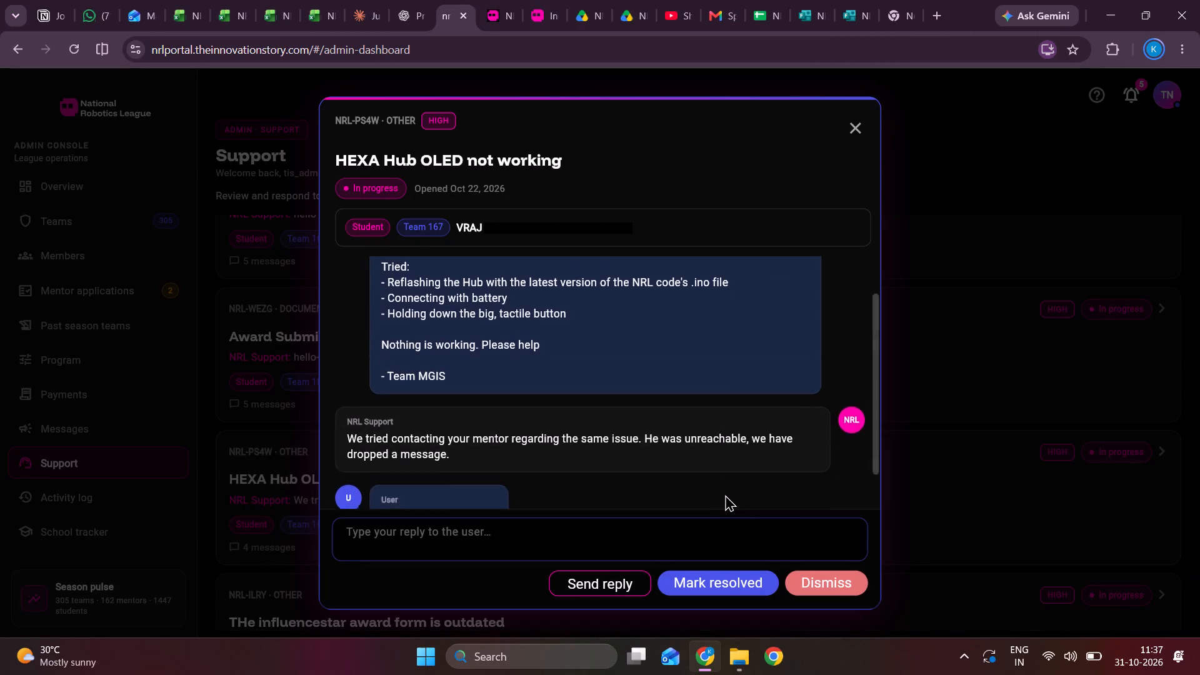
{"action": "scroll", "coordinate": [725, 494], "scroll_direction": "down", "scroll_amount": 2}
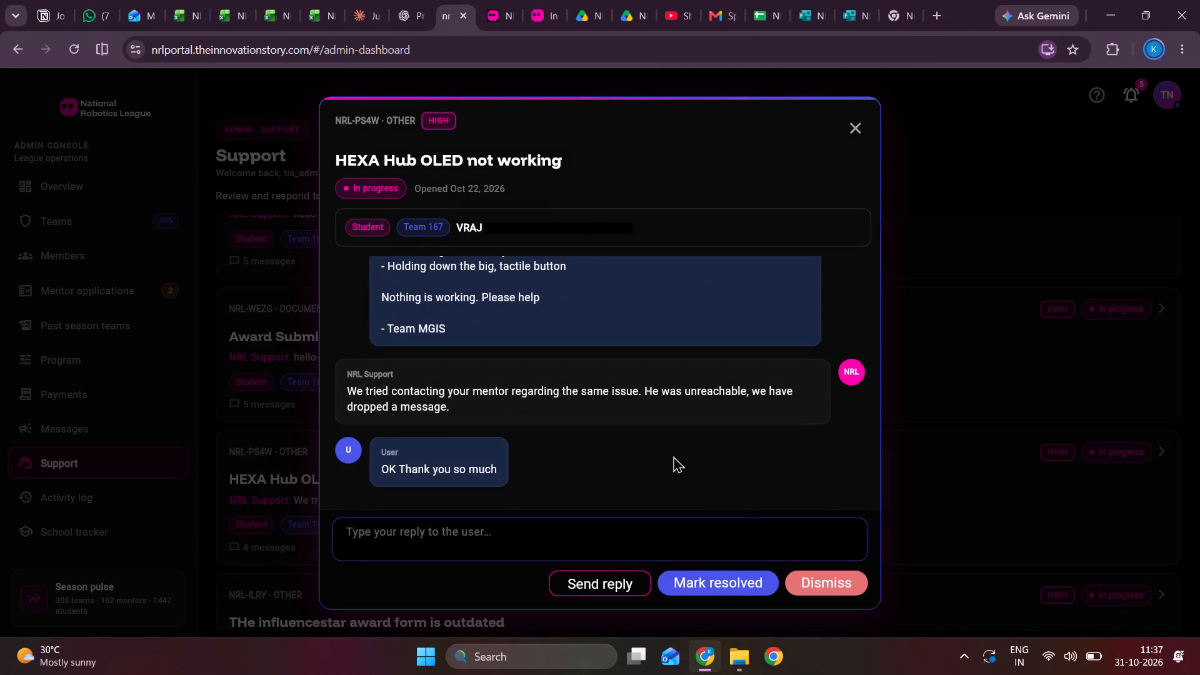
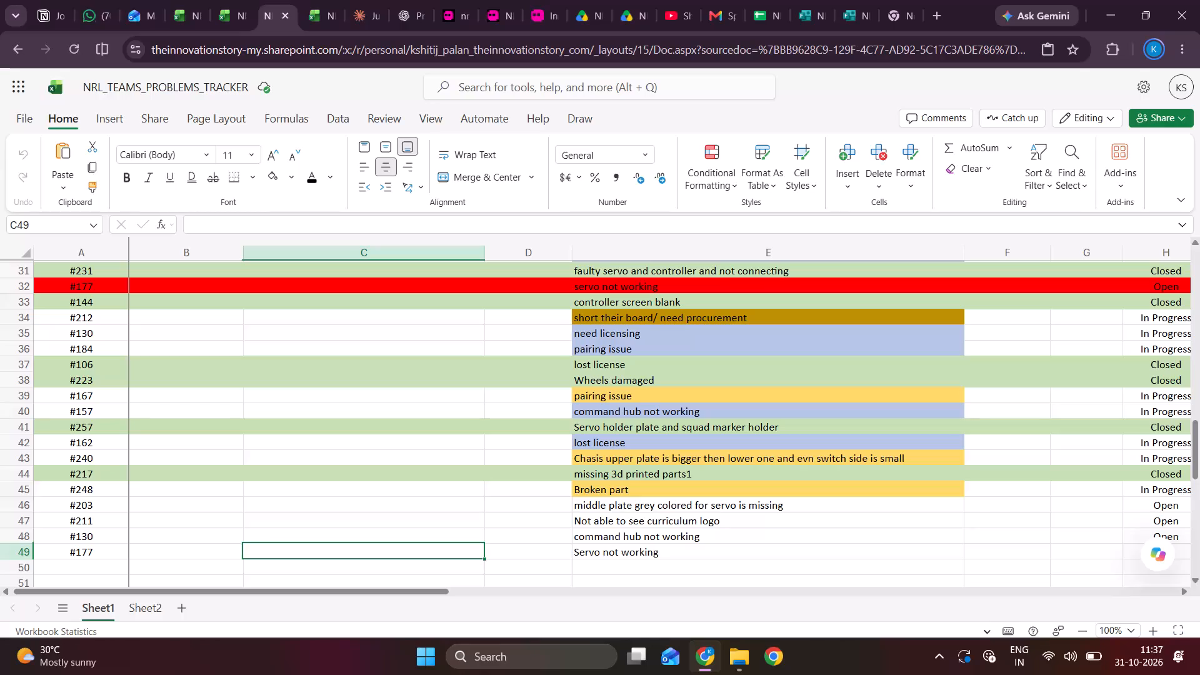
Examine the status, contact and follow-up note columns for the most recent team entries in the NRL_TEAMS_PROBLEMS_TRACKER workbook.
{"action": "left_click", "coordinate": [545, 395]}
{"action": "scroll", "coordinate": [545, 395], "scroll_direction": "left", "scroll_amount": 4}
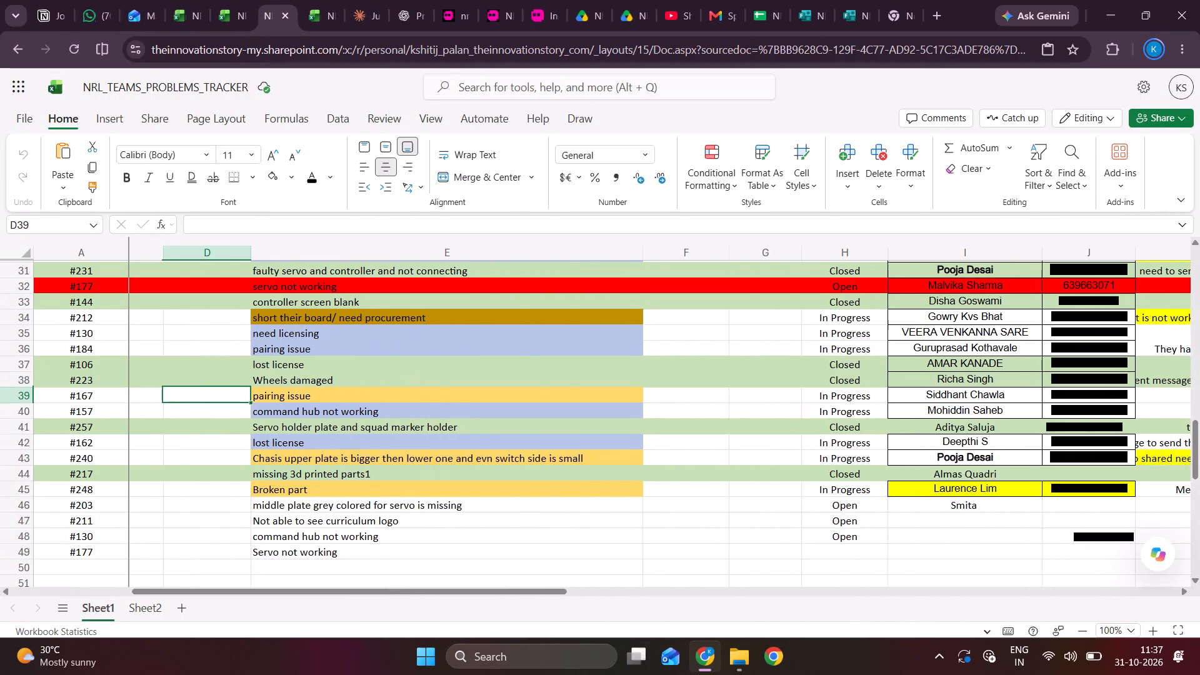
{"action": "scroll", "coordinate": [545, 395], "scroll_direction": "left", "scroll_amount": 5}
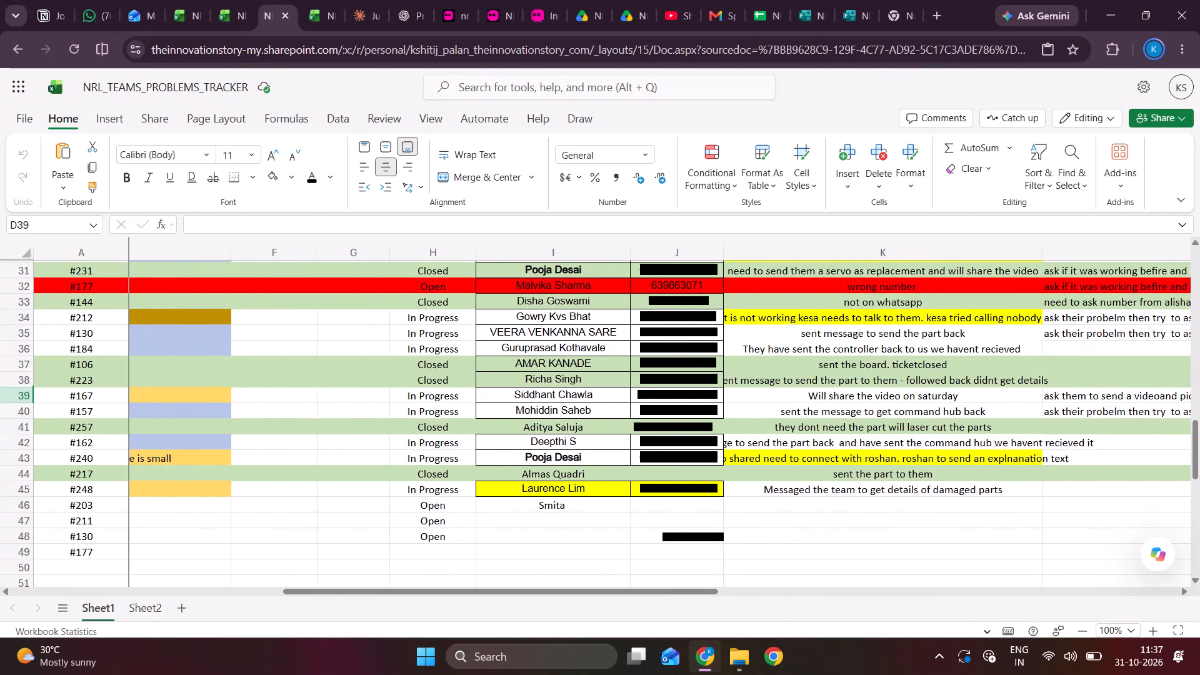
{"action": "scroll", "coordinate": [545, 395], "scroll_direction": "left", "scroll_amount": 4}
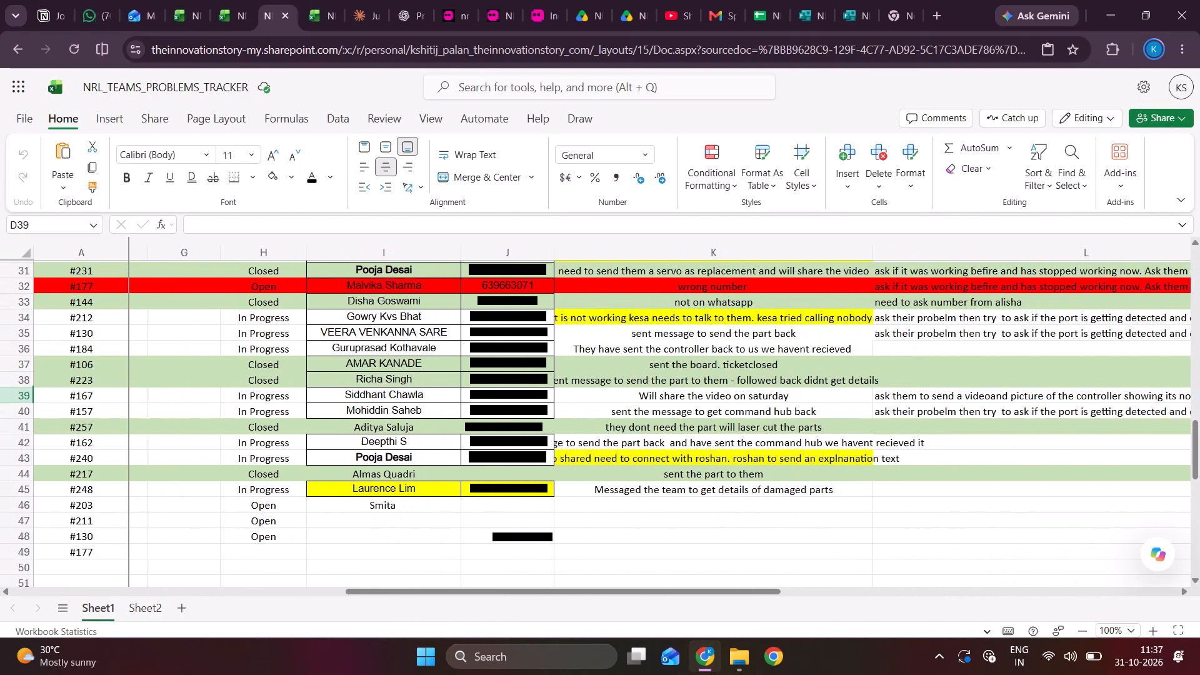
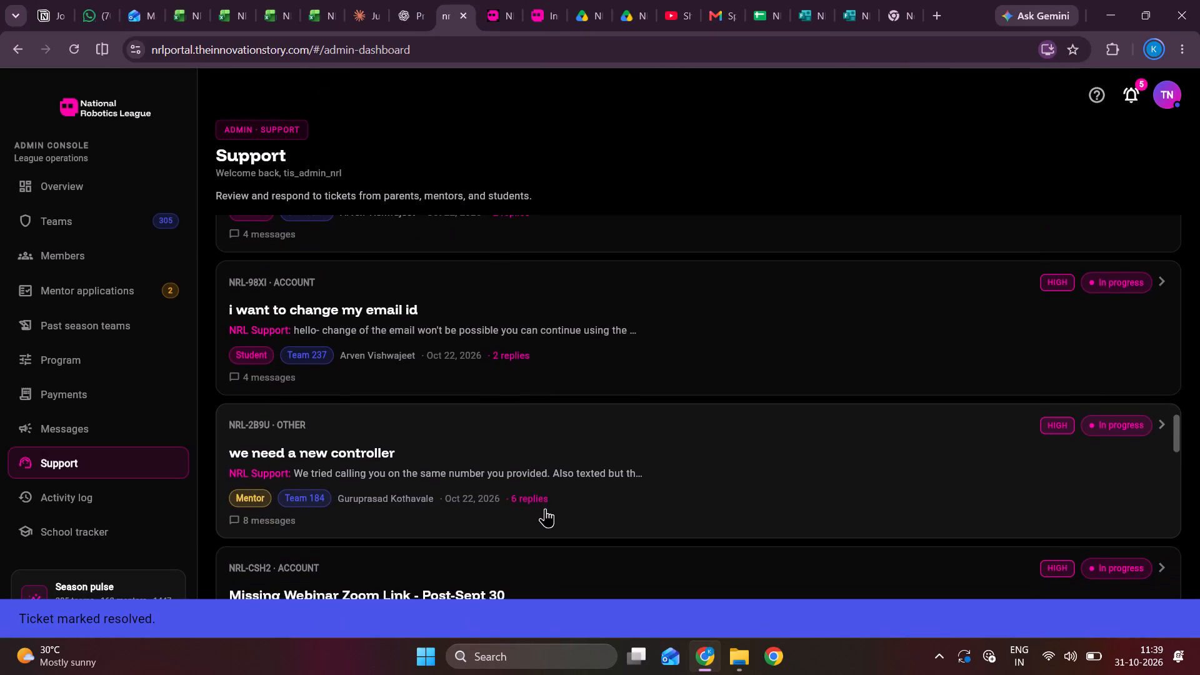
Open Team 184's "we need a new controller" ticket and read the conversation through to the latest reply.
{"action": "left_click", "coordinate": [545, 508]}
{"action": "scroll", "coordinate": [639, 505], "scroll_direction": "down", "scroll_amount": 6}
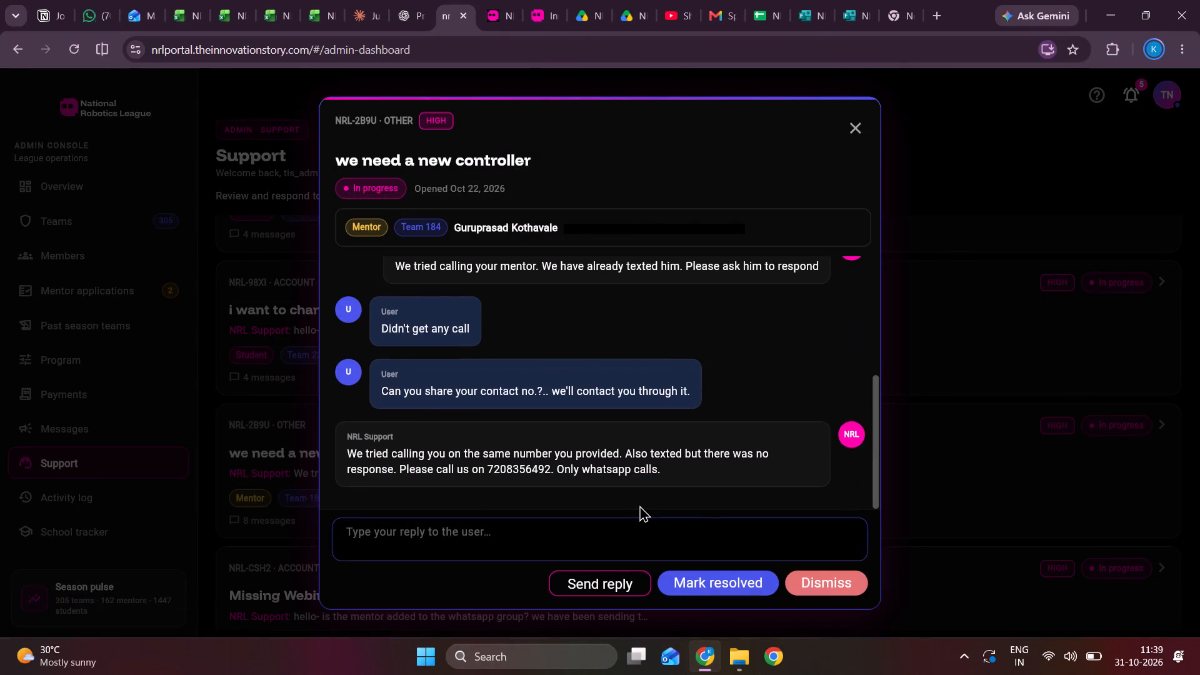
{"action": "left_click", "coordinate": [549, 532]}
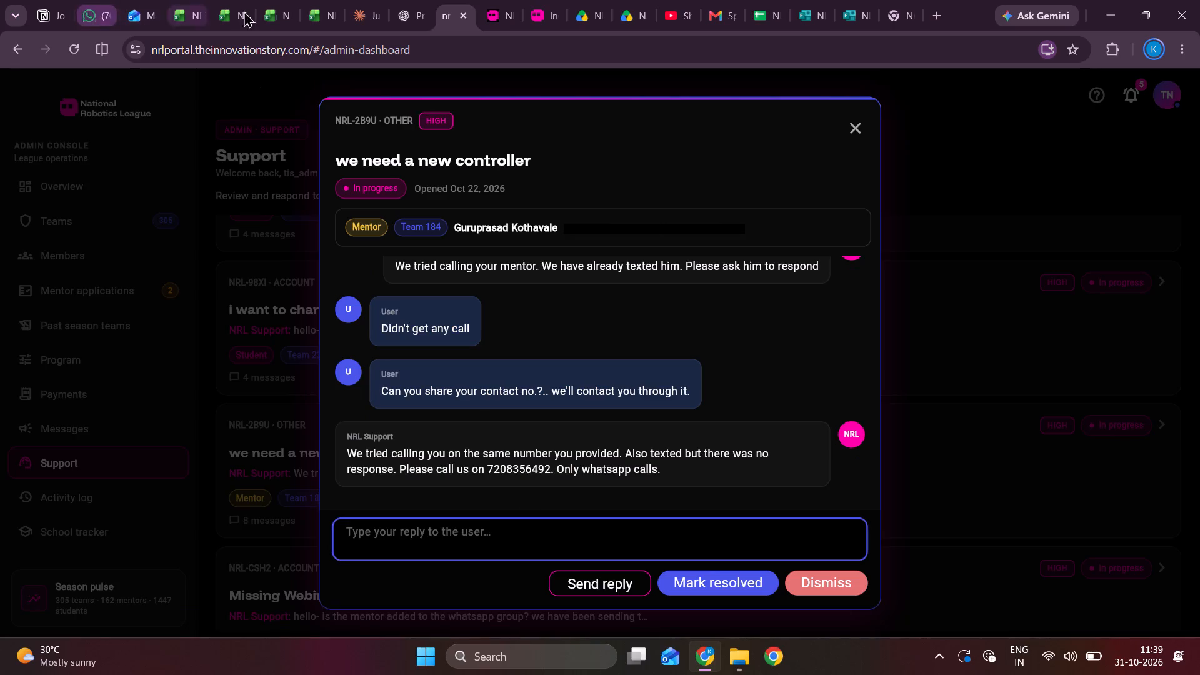
Switch to the NRL_TEAMS_PROBLEMS_TRACKER workbook, find Team #184's row and check its issue, status and notes.
{"action": "left_click", "coordinate": [276, 5]}
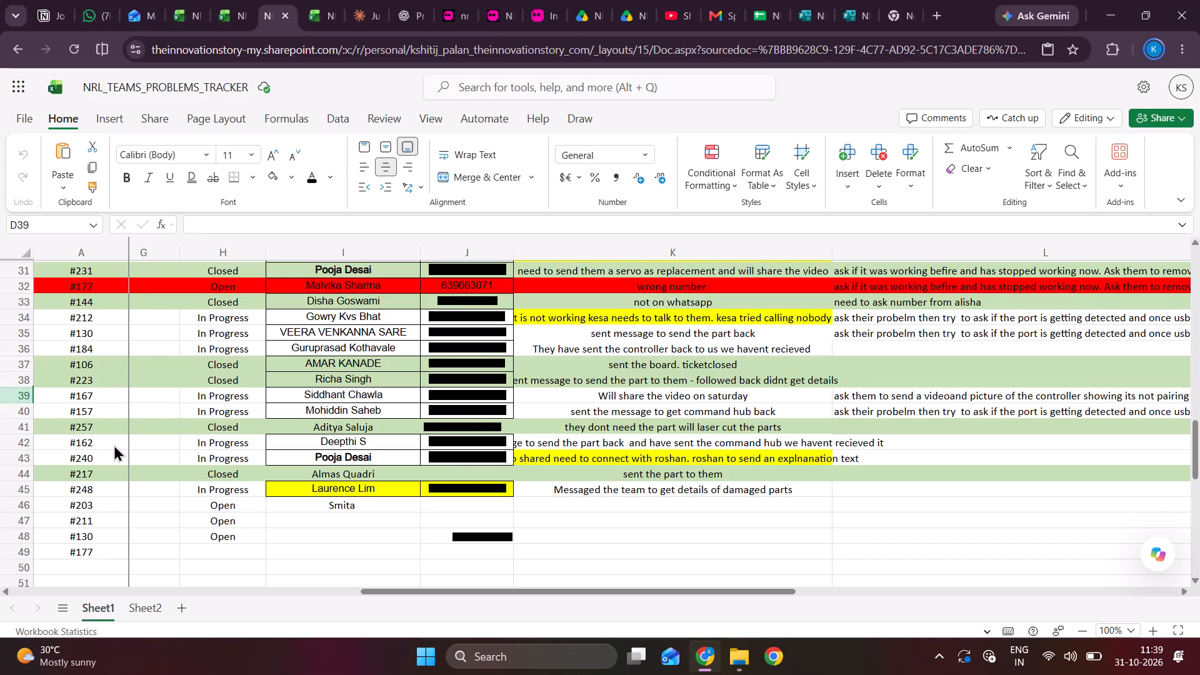
{"action": "scroll", "coordinate": [102, 531], "scroll_direction": "up", "scroll_amount": 2}
{"action": "left_click", "coordinate": [206, 487]}
{"action": "scroll", "coordinate": [206, 487], "scroll_direction": "up", "scroll_amount": 1}
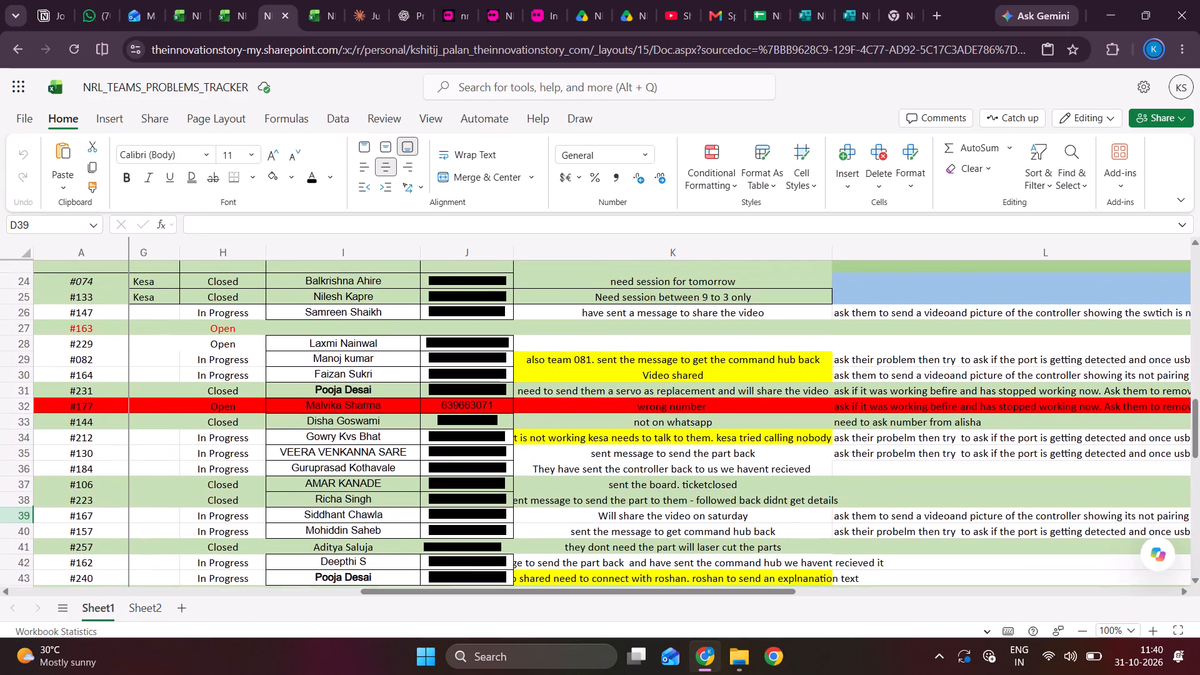
{"action": "scroll", "coordinate": [206, 487], "scroll_direction": "up", "scroll_amount": 2}
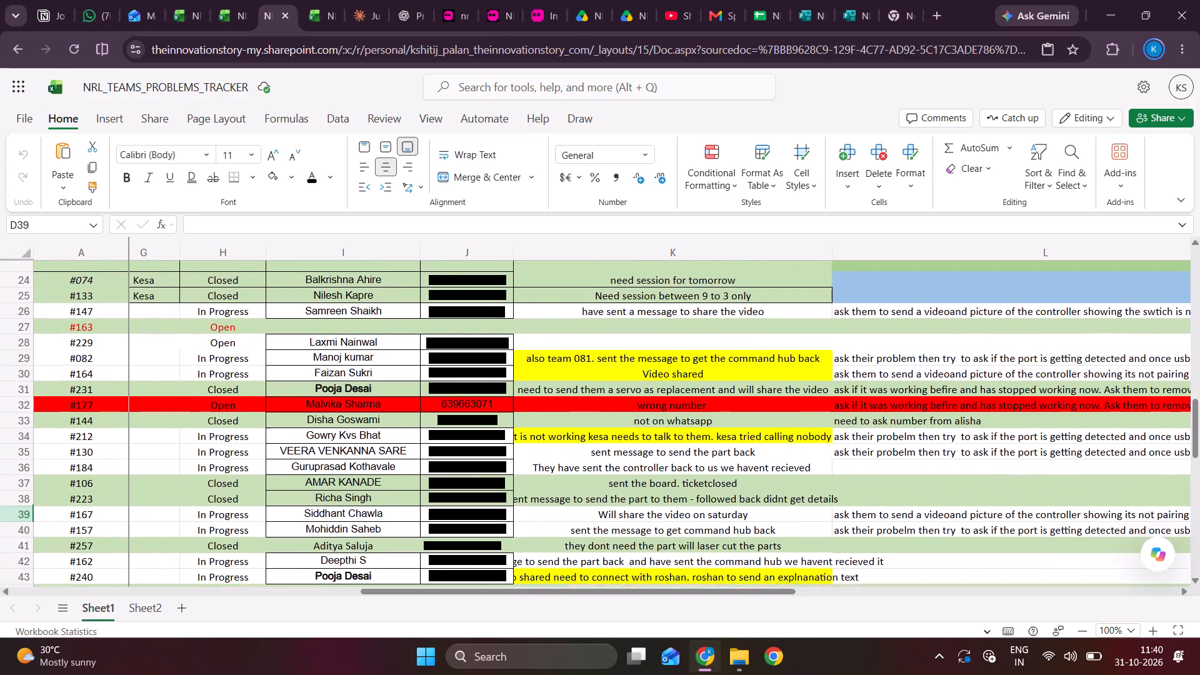
{"action": "scroll", "coordinate": [206, 487], "scroll_direction": "up", "scroll_amount": 1}
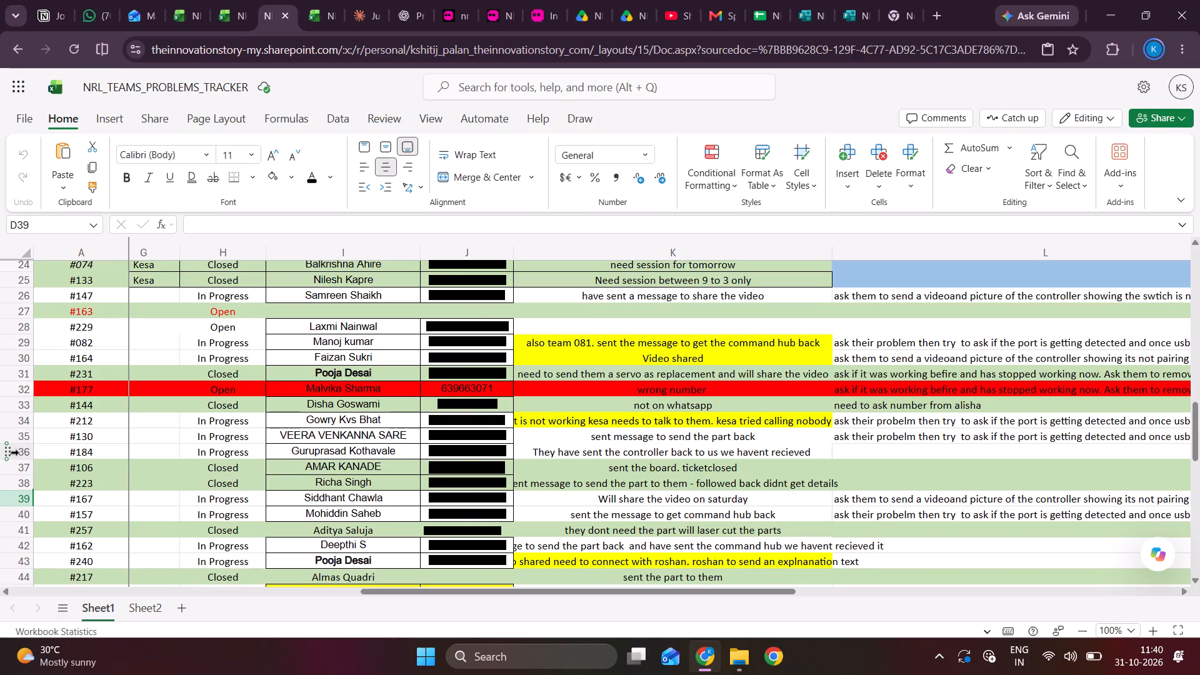
{"action": "left_click", "coordinate": [18, 452]}
{"action": "scroll", "coordinate": [649, 492], "scroll_direction": "left", "scroll_amount": 1}
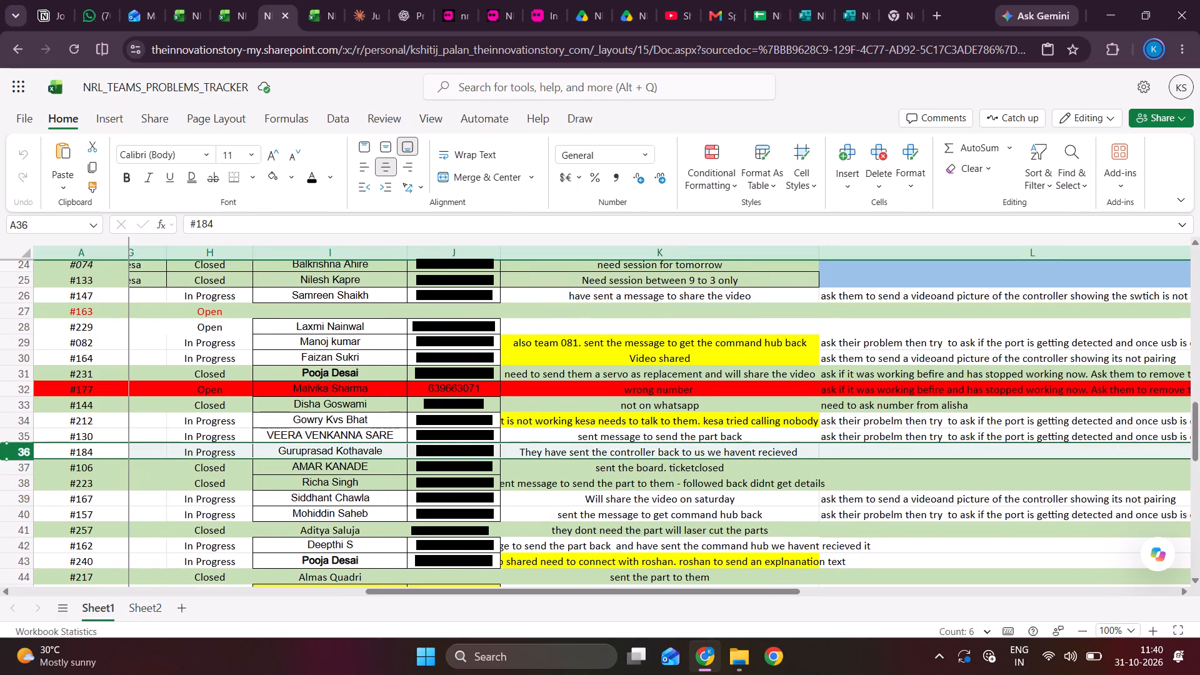
{"action": "scroll", "coordinate": [649, 492], "scroll_direction": "left", "scroll_amount": 1}
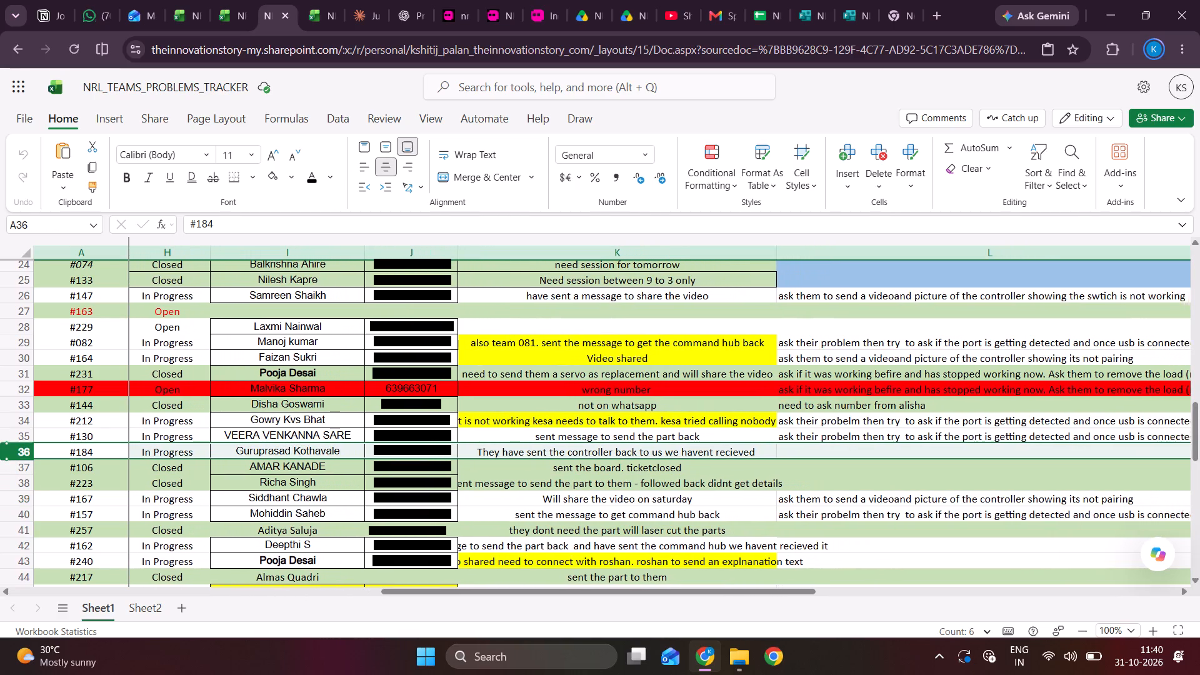
{"action": "scroll", "coordinate": [649, 492], "scroll_direction": "left", "scroll_amount": 1}
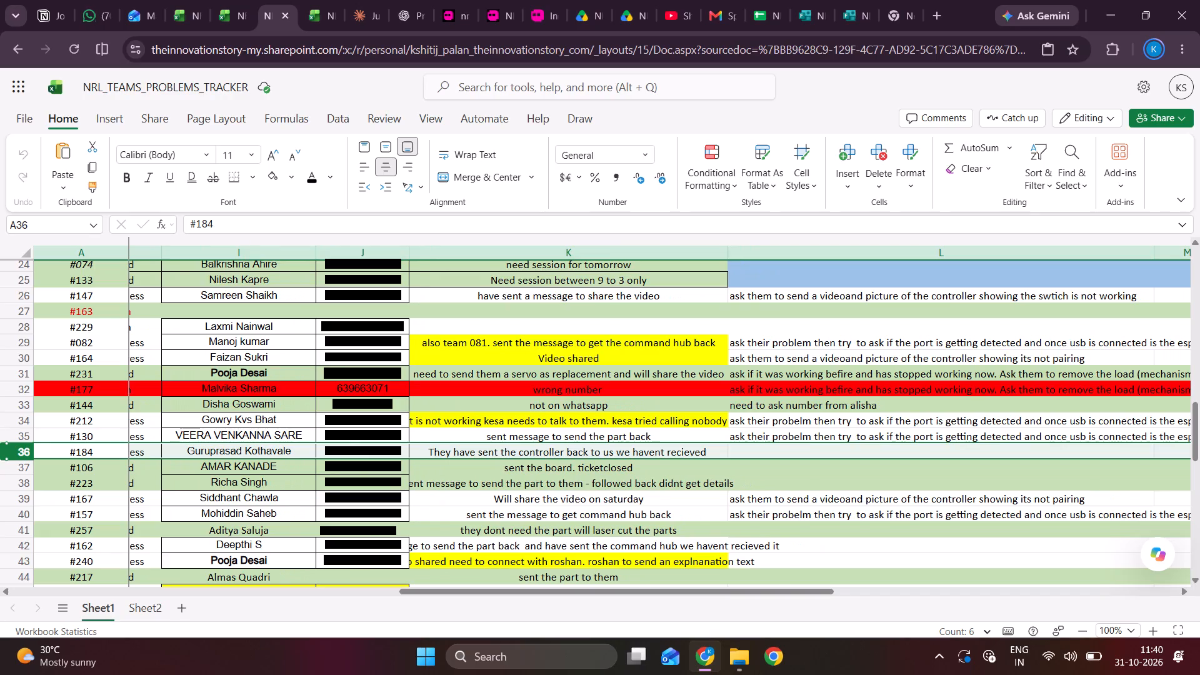
Return to the support portal and mark Team 184's "we need a new controller" ticket as resolved.
{"action": "scroll", "coordinate": [649, 492], "scroll_direction": "right", "scroll_amount": 7}
{"action": "left_click", "coordinate": [443, 21]}
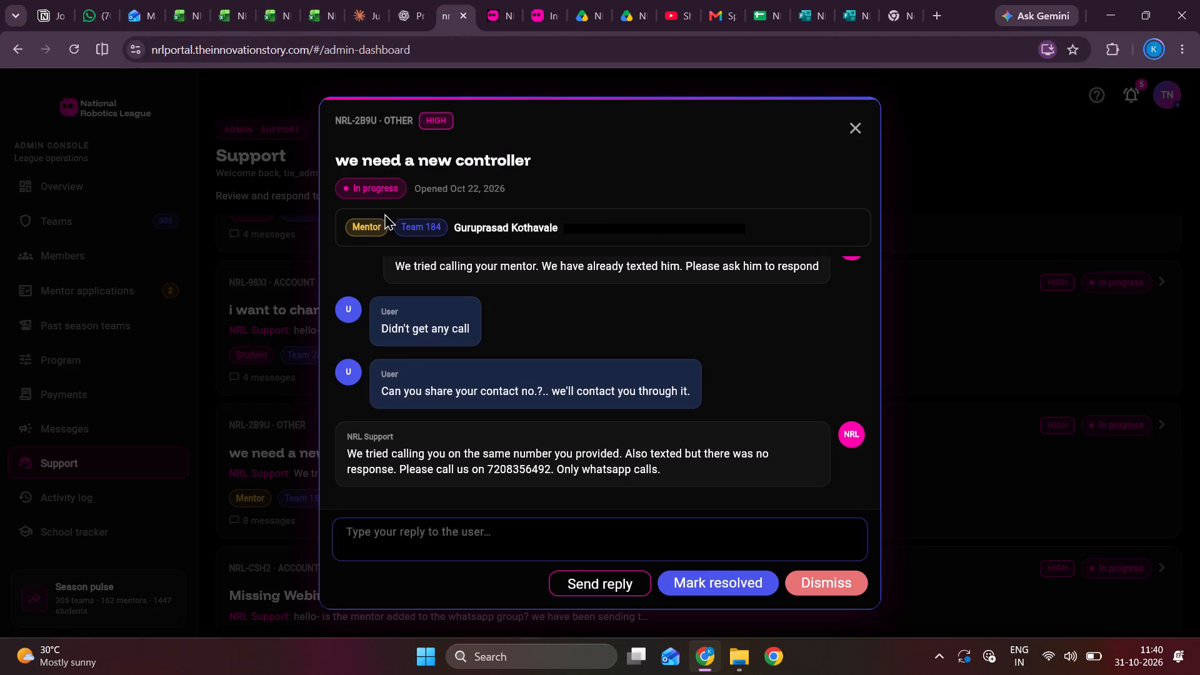
{"action": "left_click", "coordinate": [707, 574]}
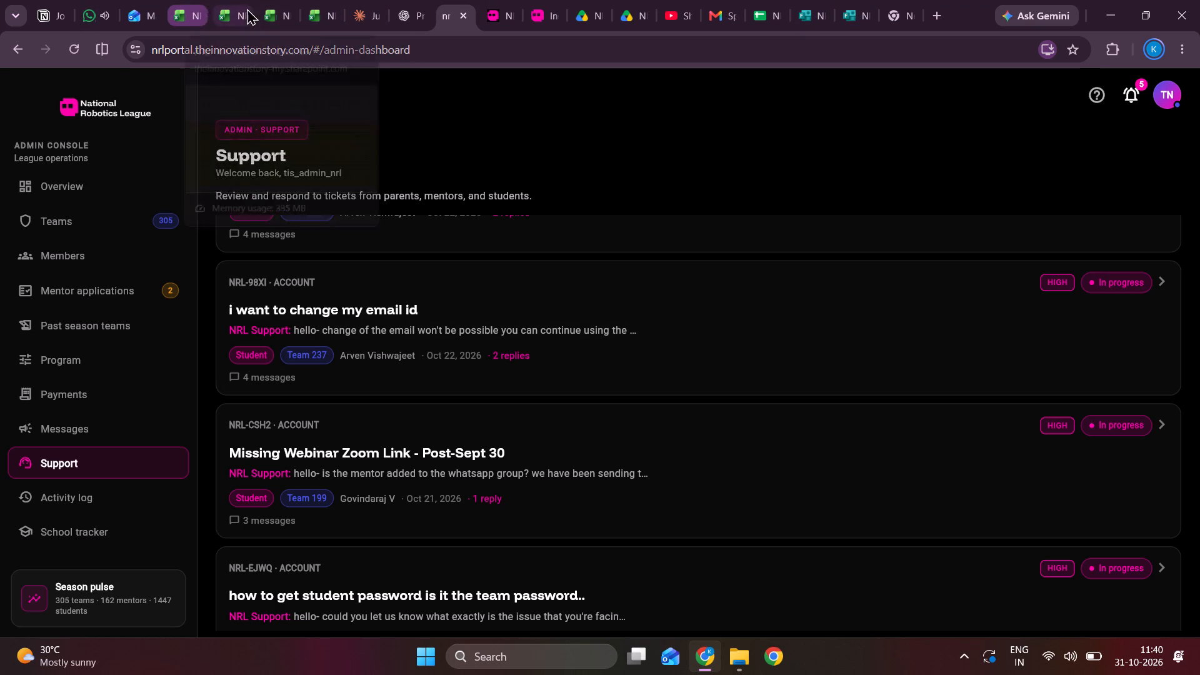
Switch back to the NRL_TEAMS_PROBLEMS_TRACKER workbook and review the issue, status and notes columns around Team #184's row.
{"action": "left_click", "coordinate": [279, 6]}
{"action": "scroll", "coordinate": [254, 384], "scroll_direction": "right", "scroll_amount": 1}
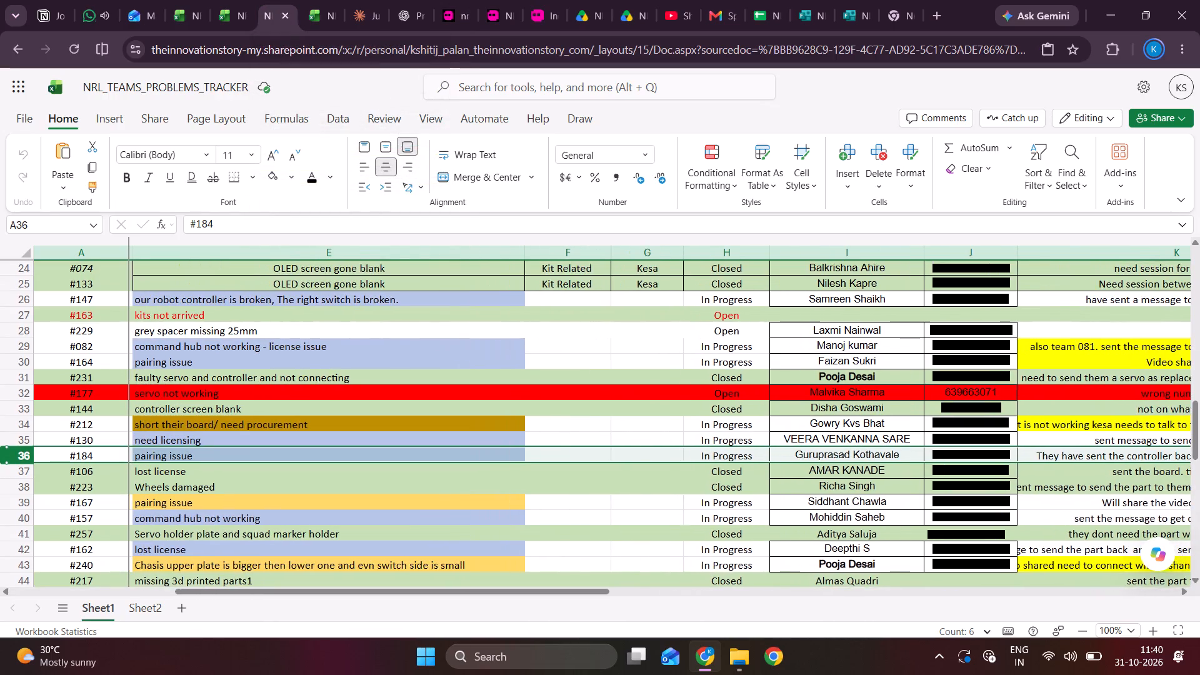
Examine the most recent tracker entries, highlighting Team #203's missing servo middle plate row to check its issue, status and contact fields.
{"action": "scroll", "coordinate": [254, 384], "scroll_direction": "down", "scroll_amount": 1}
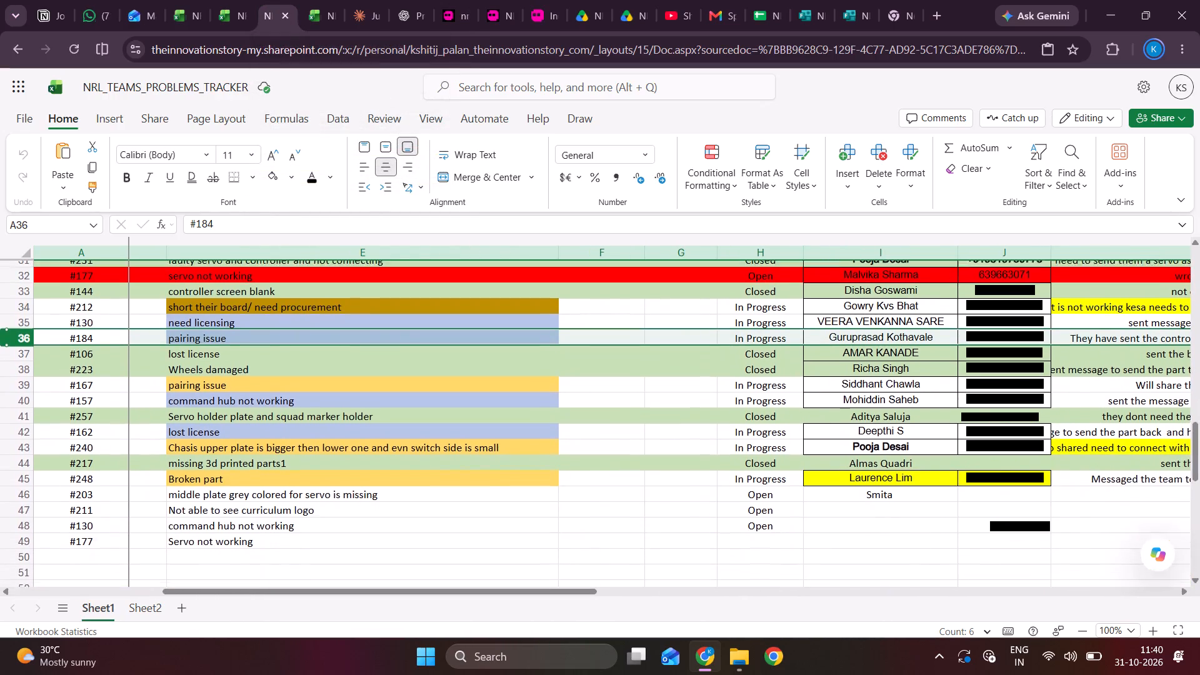
{"action": "scroll", "coordinate": [254, 384], "scroll_direction": "down", "scroll_amount": 1}
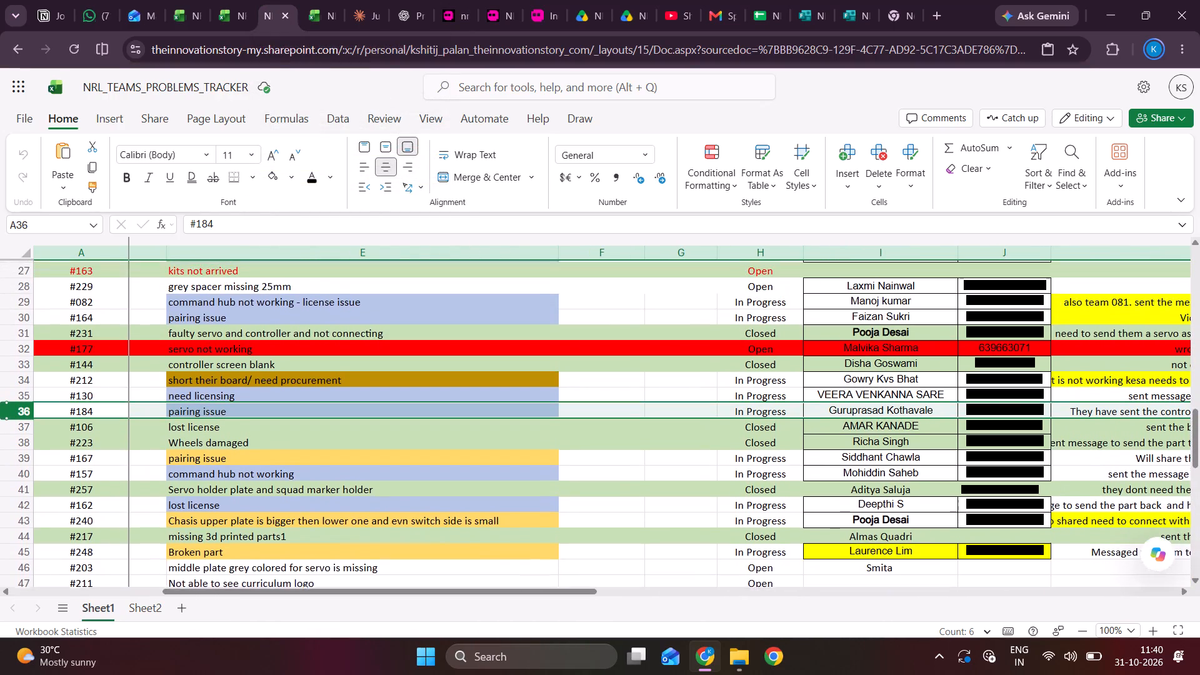
{"action": "scroll", "coordinate": [254, 384], "scroll_direction": "down", "scroll_amount": 2}
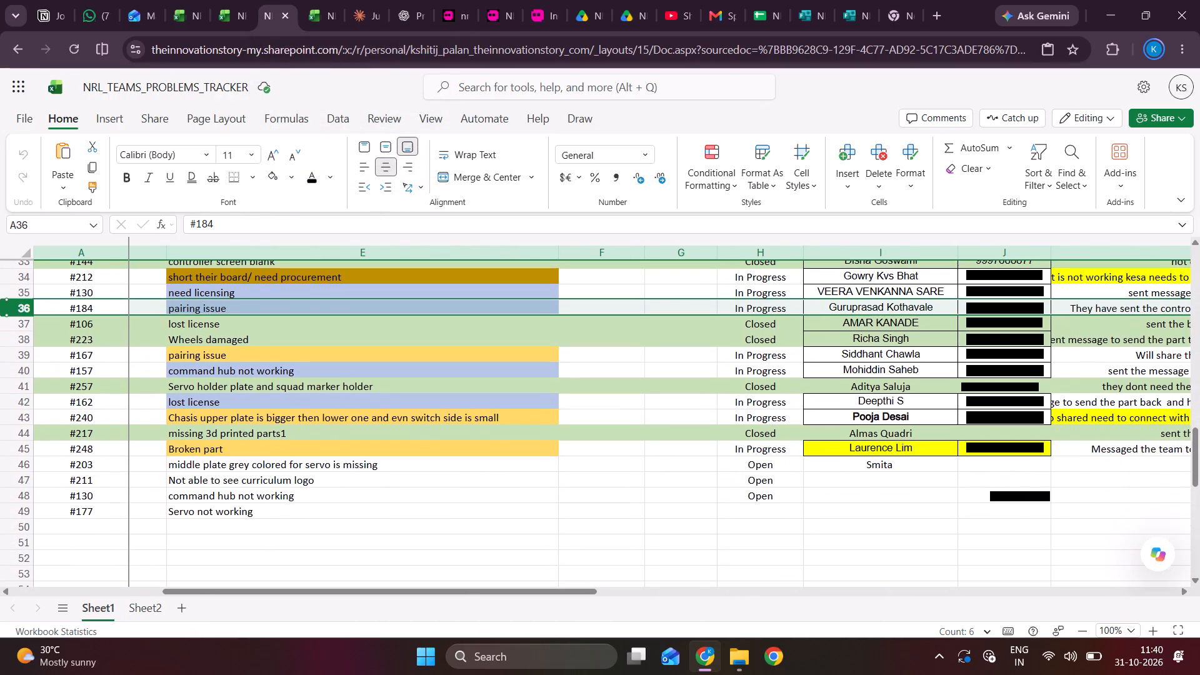
{"action": "scroll", "coordinate": [254, 384], "scroll_direction": "down", "scroll_amount": 1}
{"action": "left_click", "coordinate": [20, 465]}
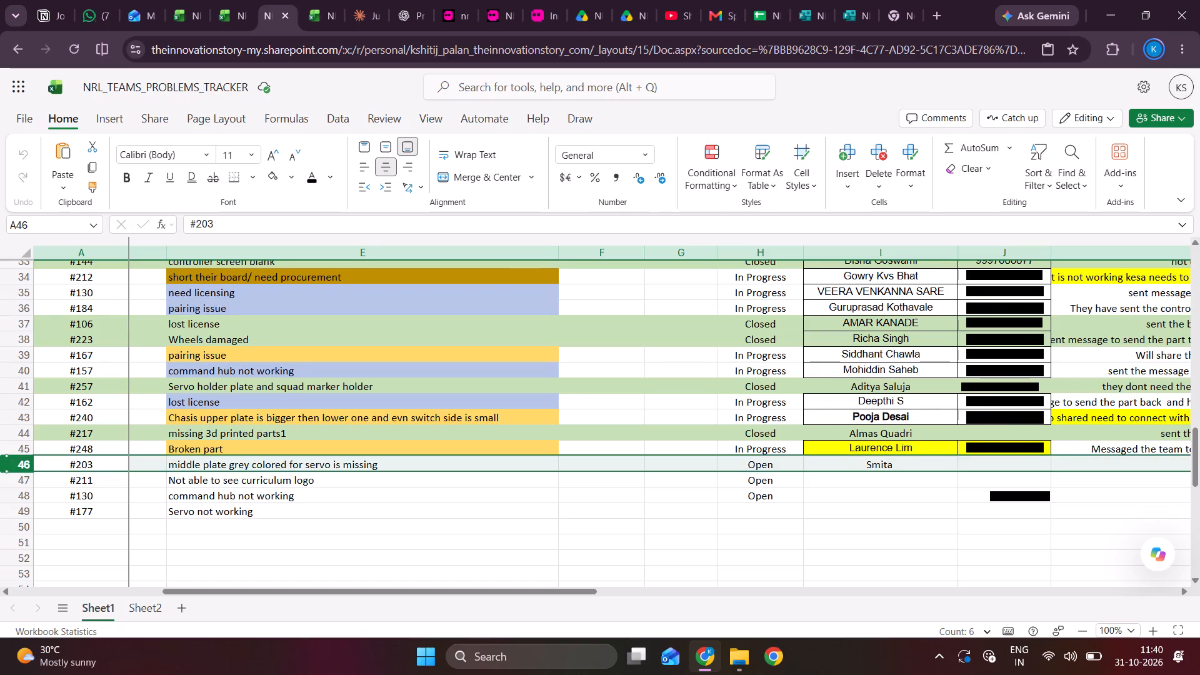
{"action": "scroll", "coordinate": [565, 443], "scroll_direction": "right", "scroll_amount": 1}
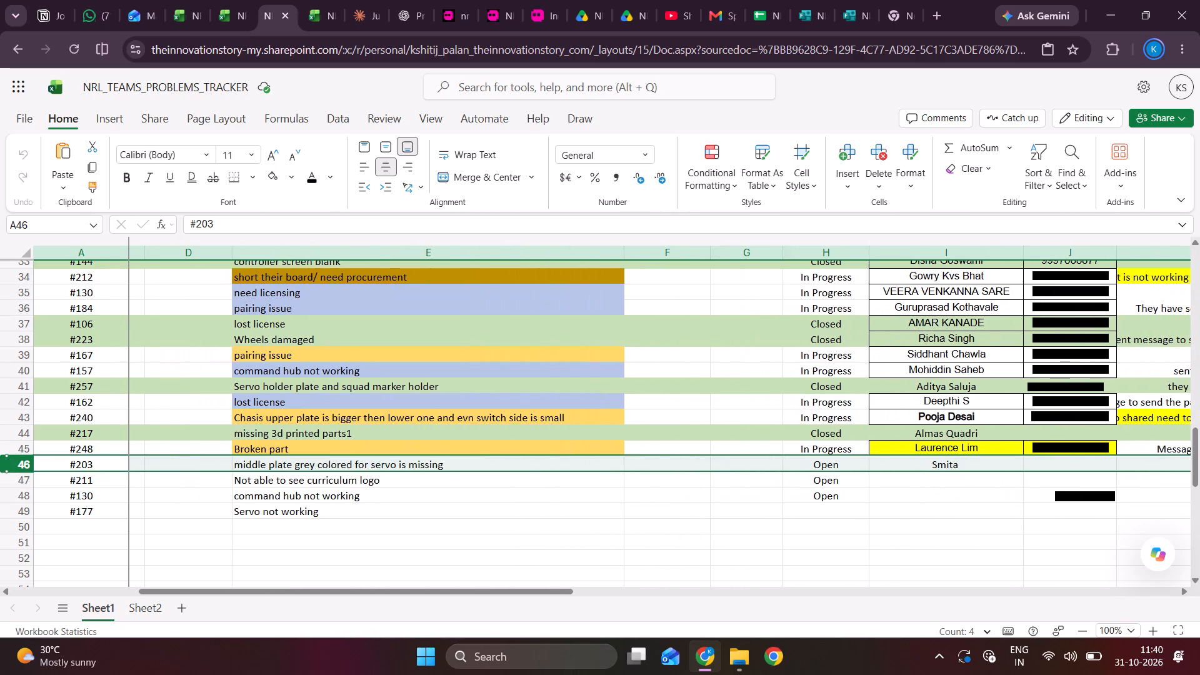
{"action": "scroll", "coordinate": [324, 467], "scroll_direction": "left", "scroll_amount": 1}
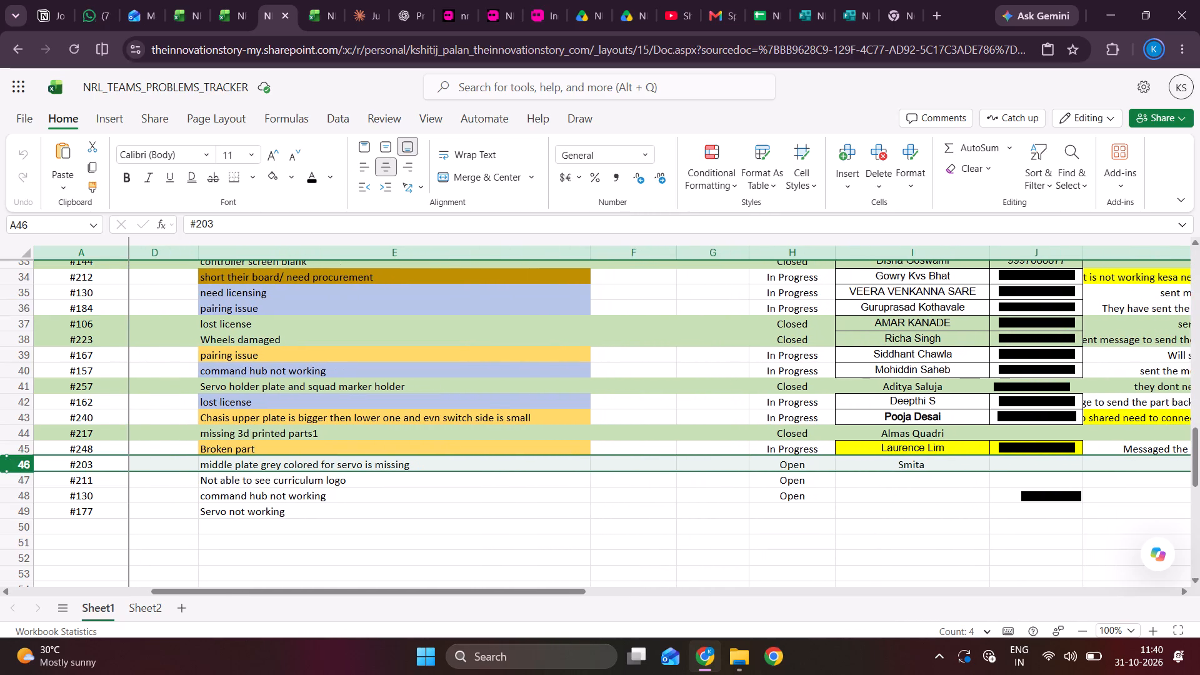
{"action": "scroll", "coordinate": [324, 467], "scroll_direction": "left", "scroll_amount": 1}
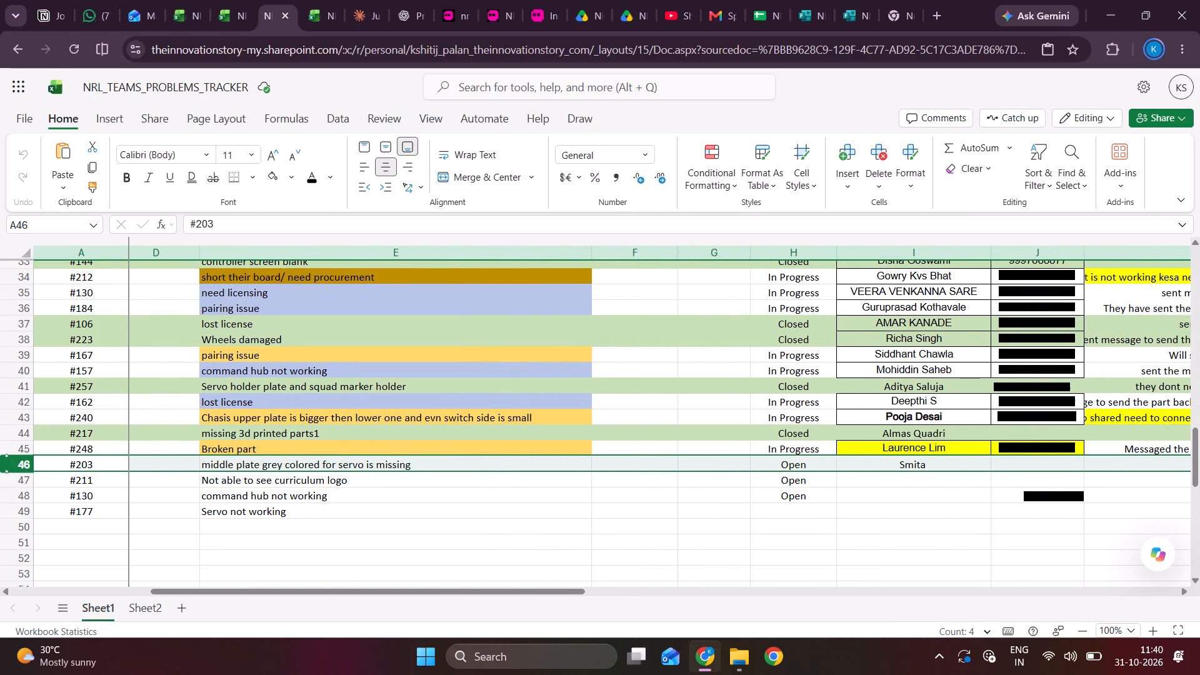
{"action": "scroll", "coordinate": [361, 476], "scroll_direction": "left", "scroll_amount": 3}
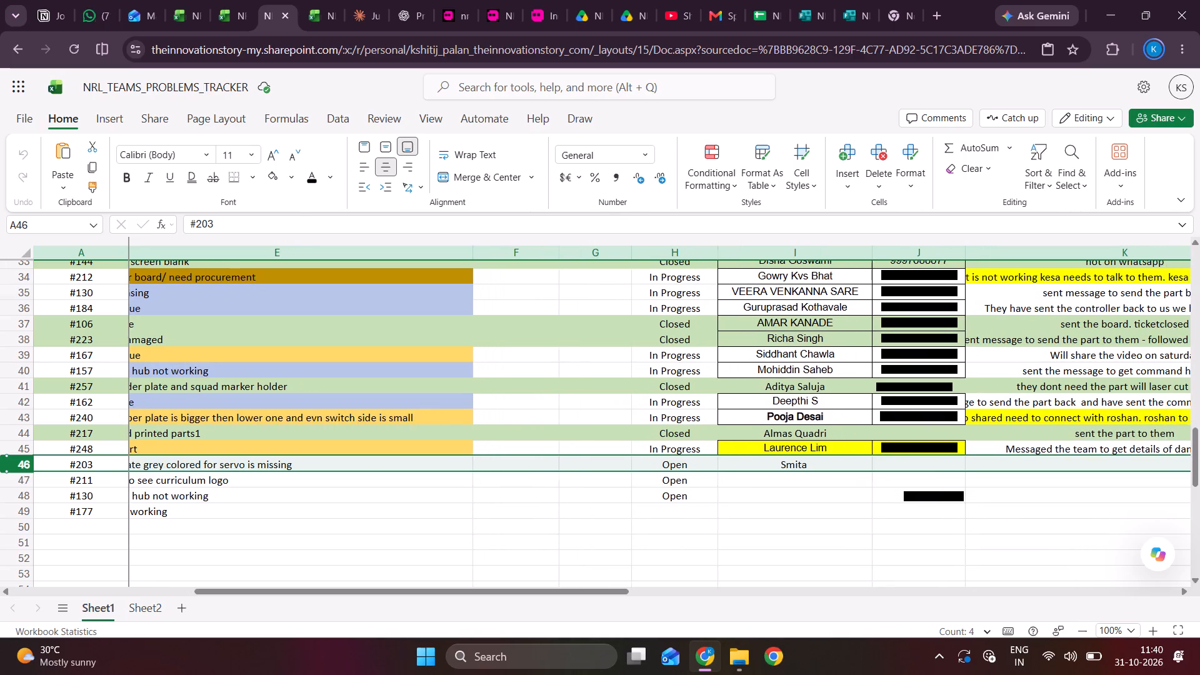
{"action": "scroll", "coordinate": [361, 476], "scroll_direction": "right", "scroll_amount": 1}
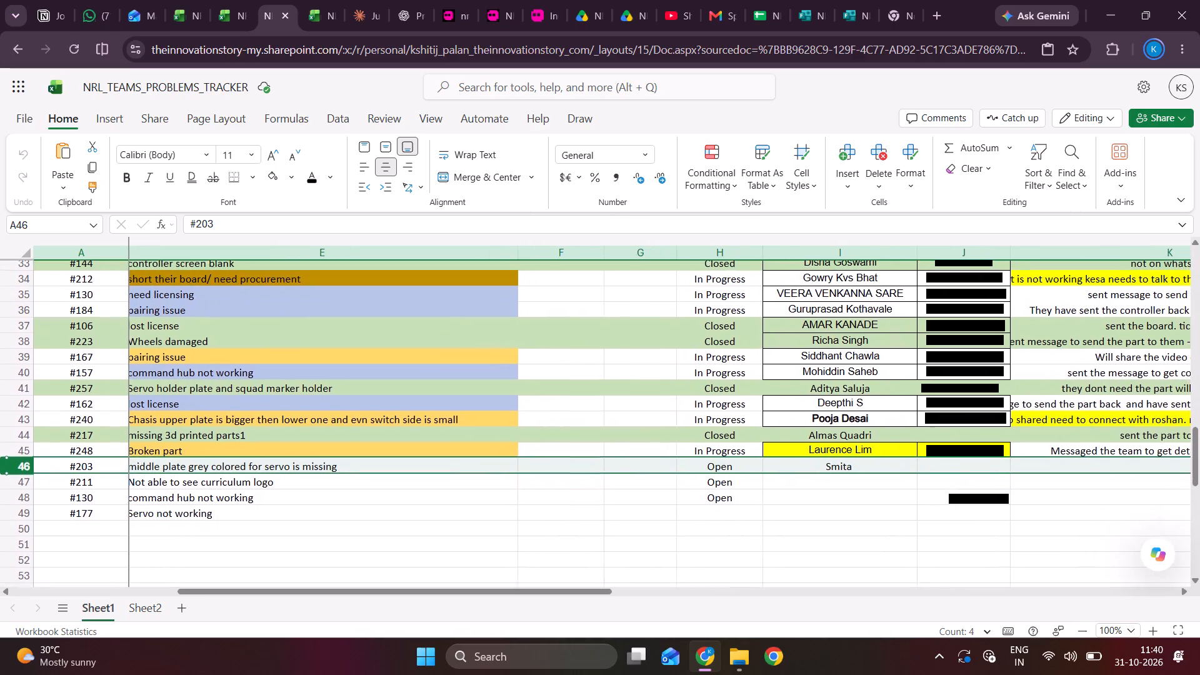
{"action": "scroll", "coordinate": [361, 476], "scroll_direction": "right", "scroll_amount": 2}
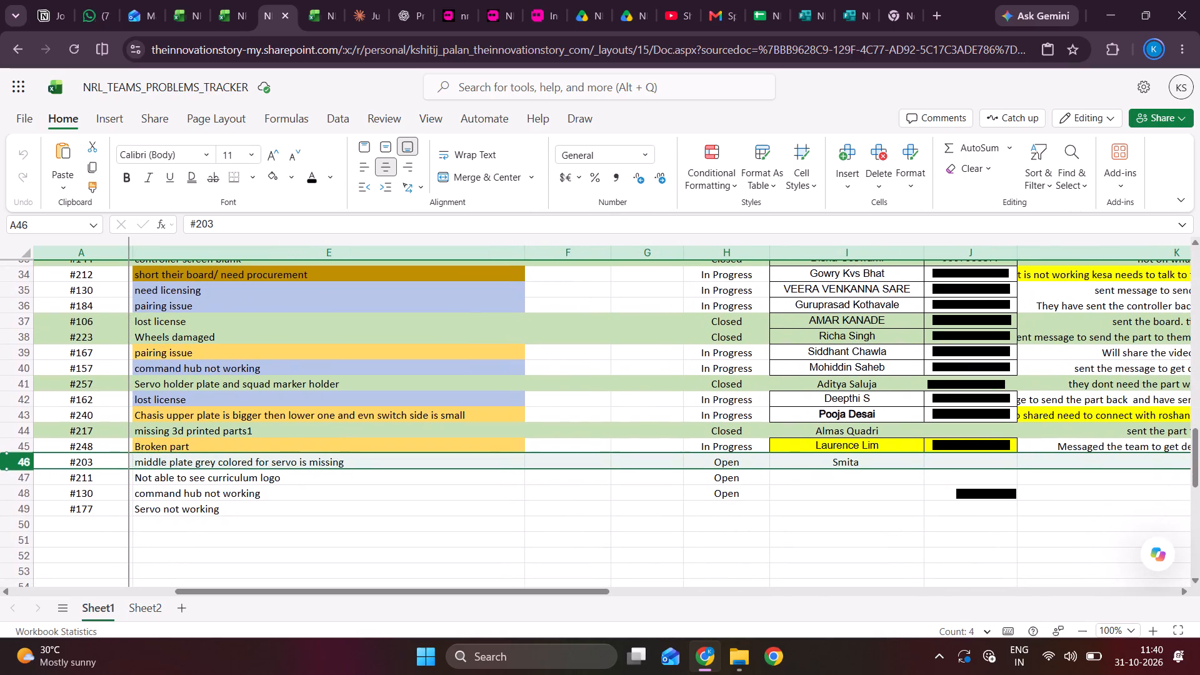
Switch to the NRL_2026_KIT_DISPATCH workbook and search the Team Number column for 203.
{"action": "left_click", "coordinate": [239, 0]}
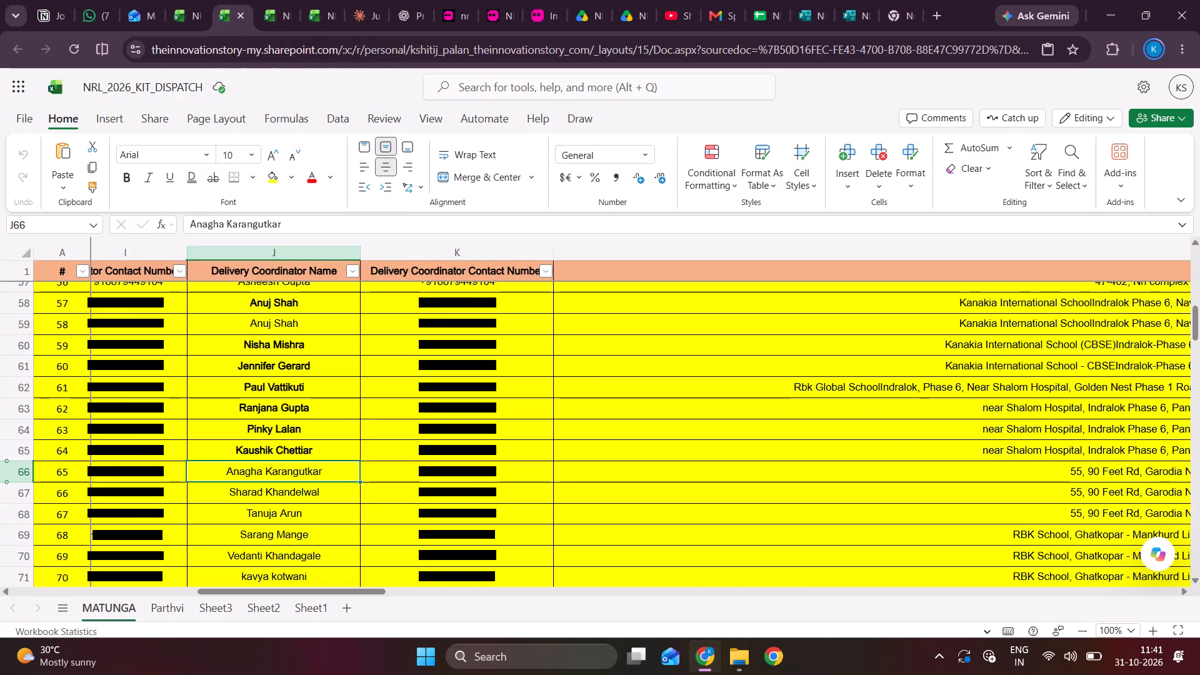
{"action": "scroll", "coordinate": [476, 267], "scroll_direction": "right", "scroll_amount": 4}
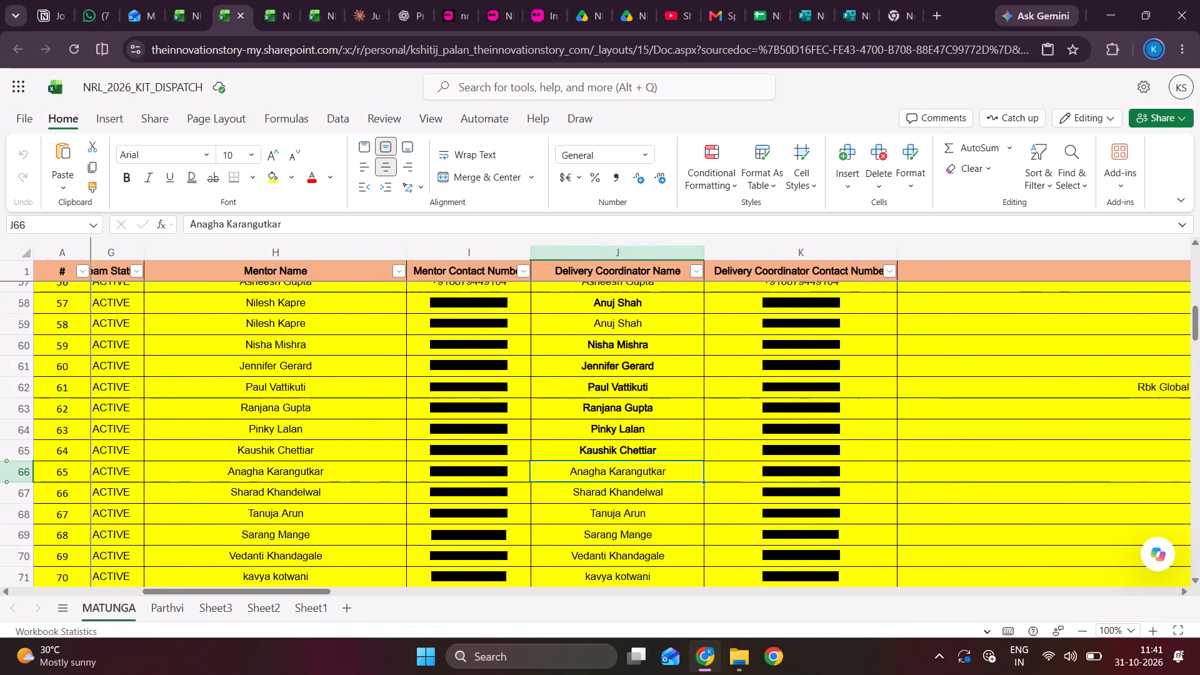
{"action": "scroll", "coordinate": [476, 267], "scroll_direction": "right", "scroll_amount": 1}
{"action": "scroll", "coordinate": [168, 246], "scroll_direction": "right", "scroll_amount": 4}
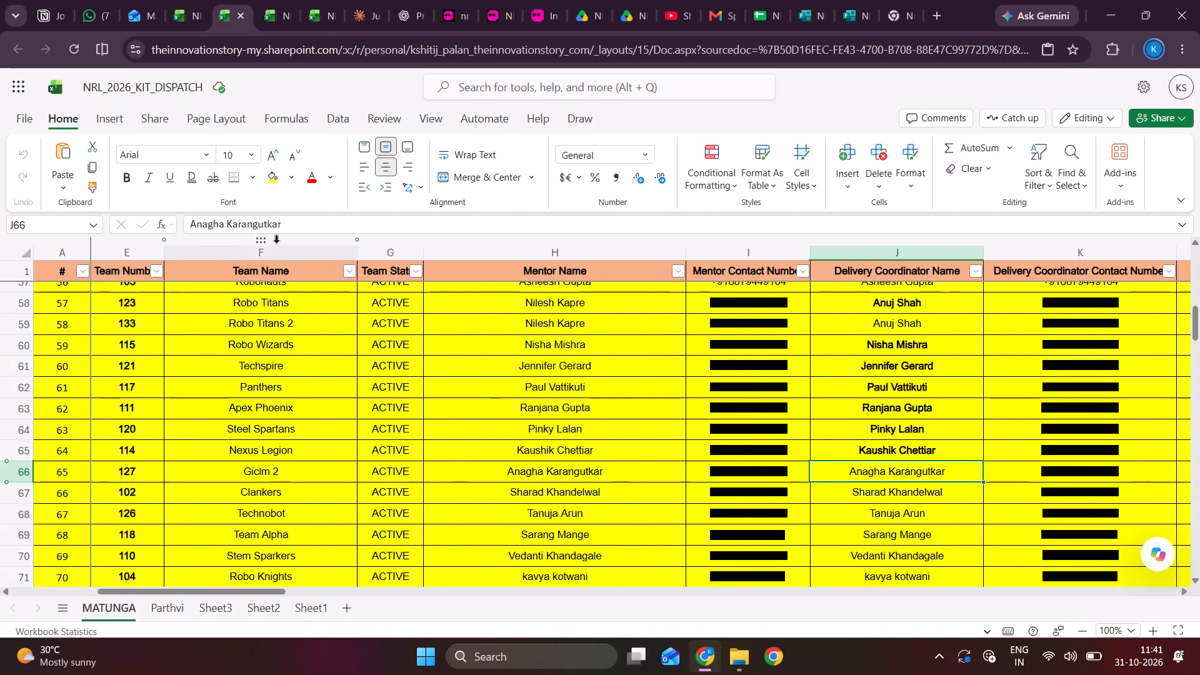
{"action": "scroll", "coordinate": [277, 243], "scroll_direction": "right", "scroll_amount": 3}
{"action": "left_click", "coordinate": [346, 256]}
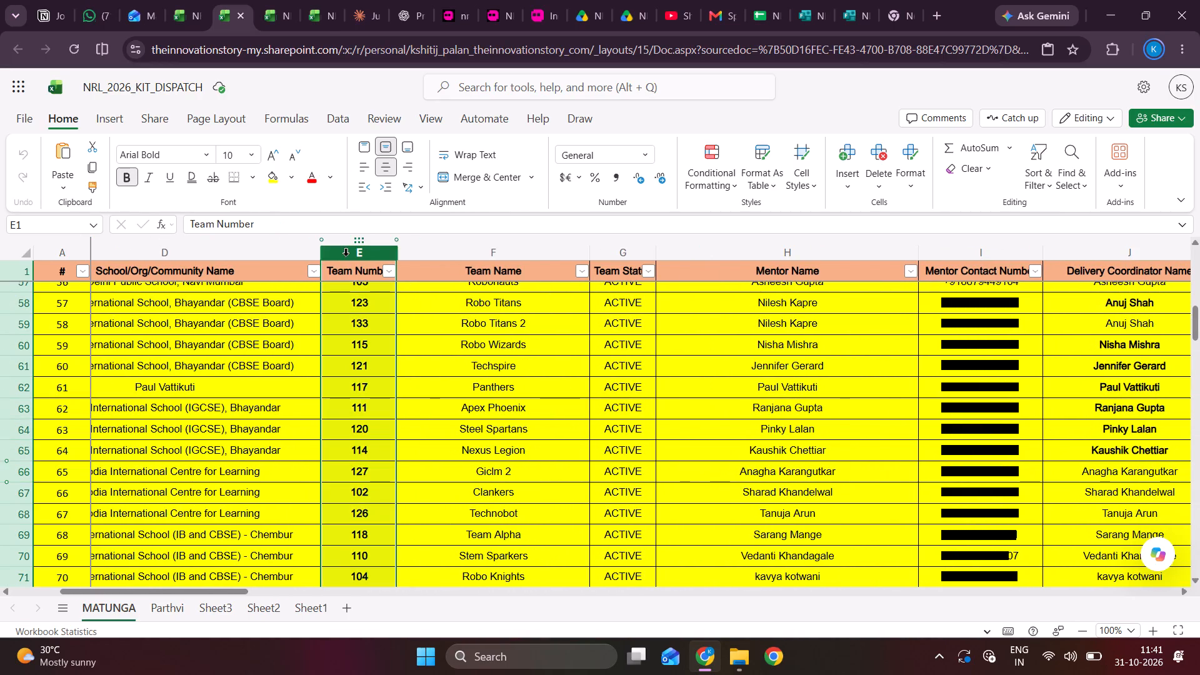
{"action": "key", "text": "ctrl+f"}
{"action": "type", "text": "203"}
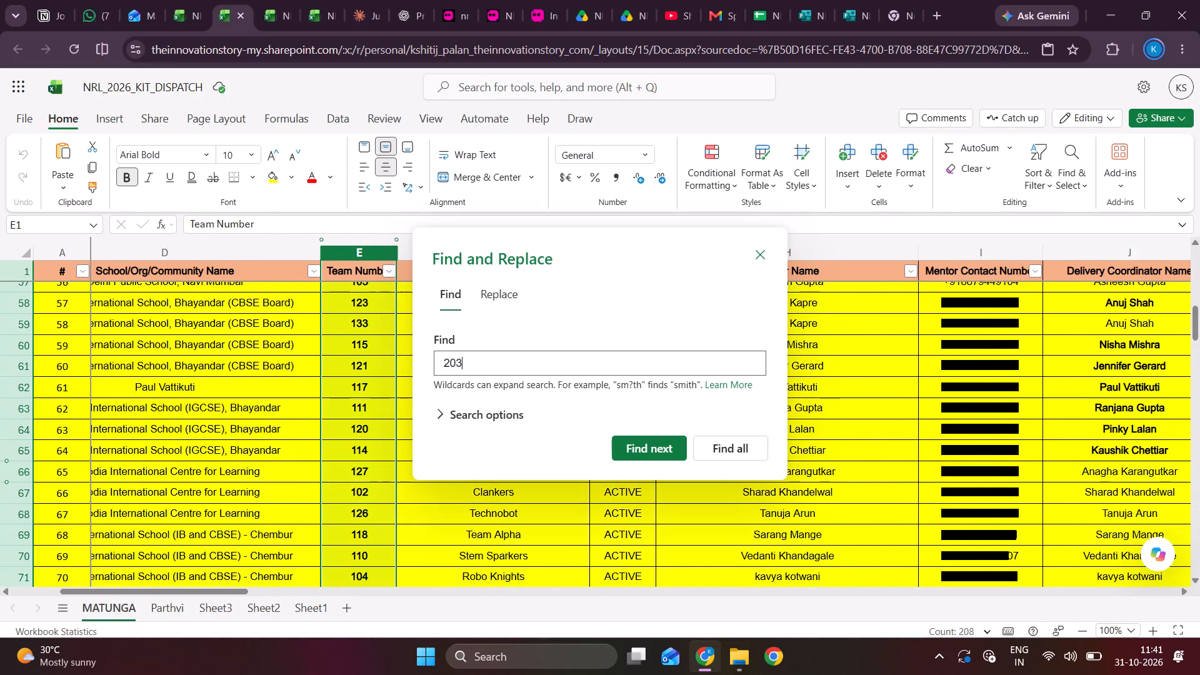
{"action": "left_click", "coordinate": [632, 454]}
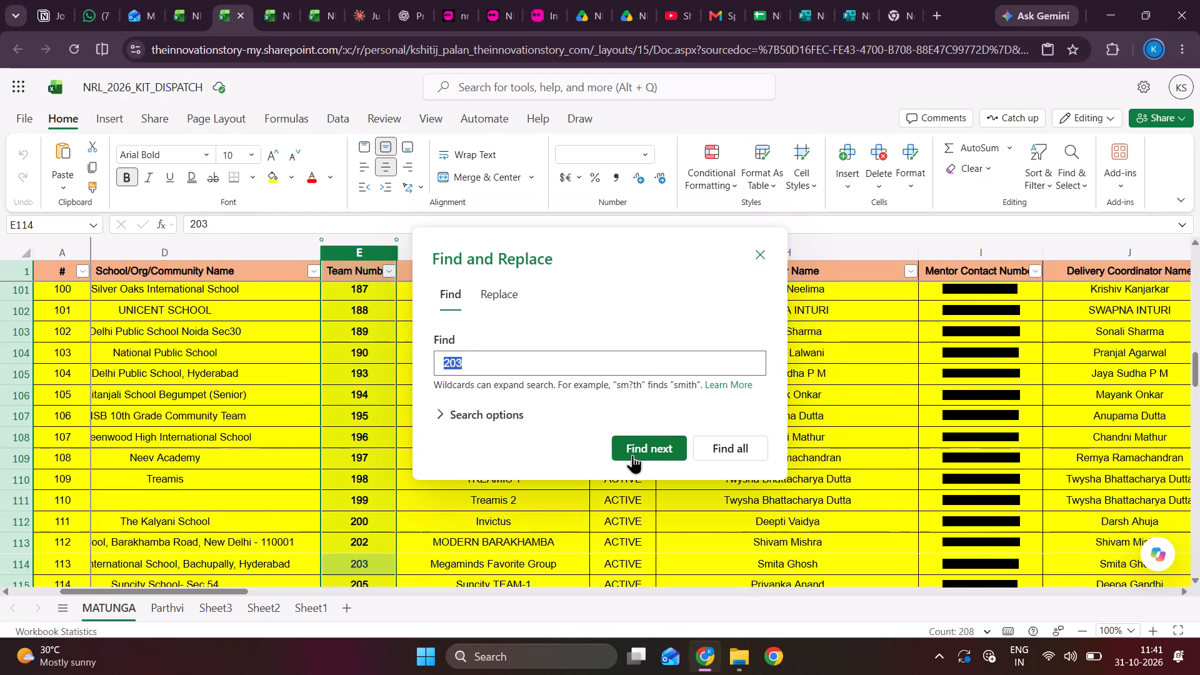
Check the full kit delivery address in Team 203's row, leaving its contents as they are.
{"action": "left_click", "coordinate": [518, 362]}
{"action": "scroll", "coordinate": [516, 529], "scroll_direction": "left", "scroll_amount": 2}
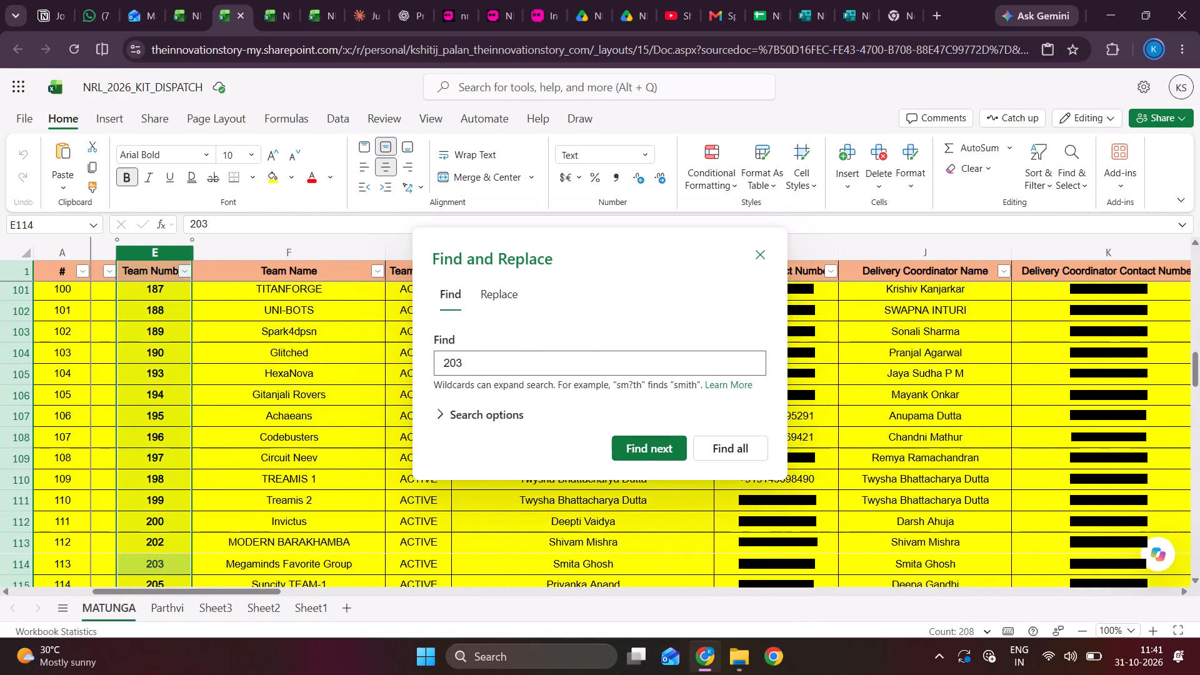
{"action": "scroll", "coordinate": [516, 529], "scroll_direction": "left", "scroll_amount": 7}
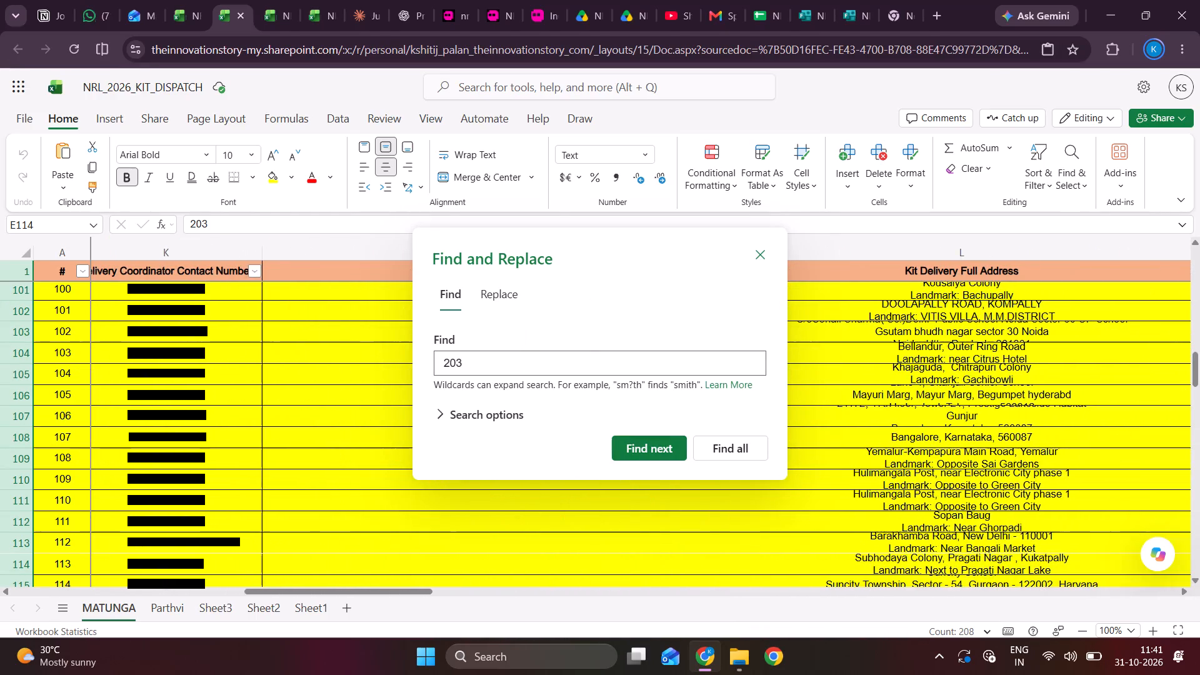
{"action": "scroll", "coordinate": [516, 529], "scroll_direction": "left", "scroll_amount": 3}
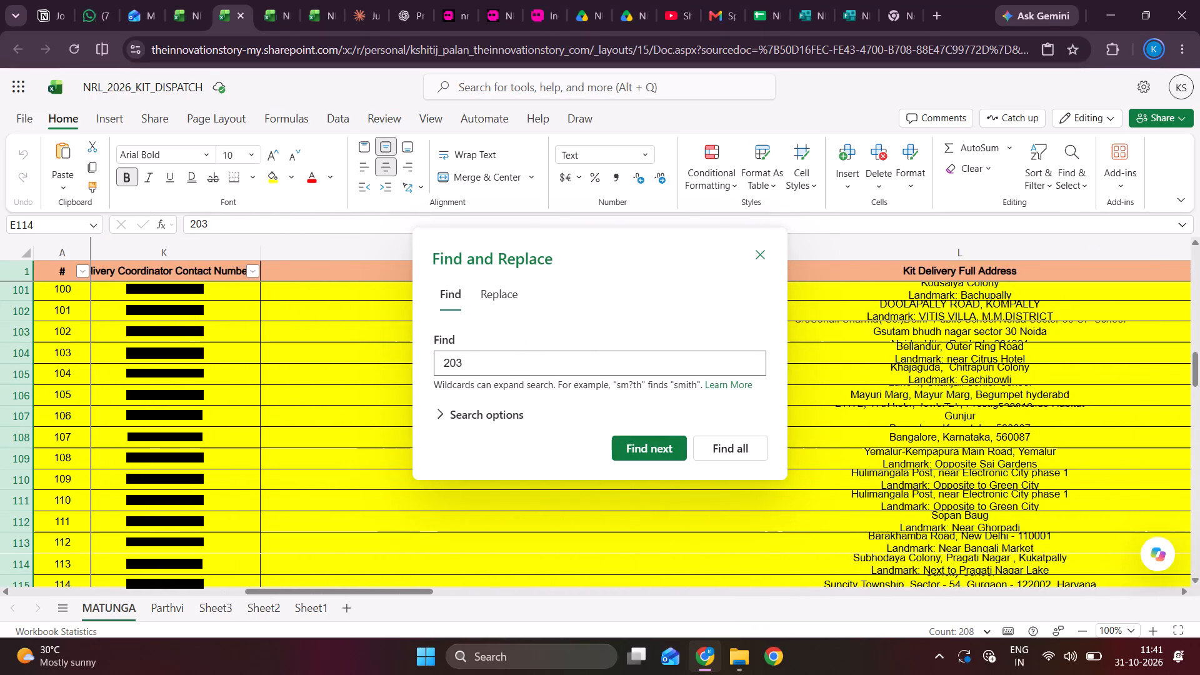
{"action": "double_click", "coordinate": [681, 566]}
{"action": "left_click", "coordinate": [1031, 489]}
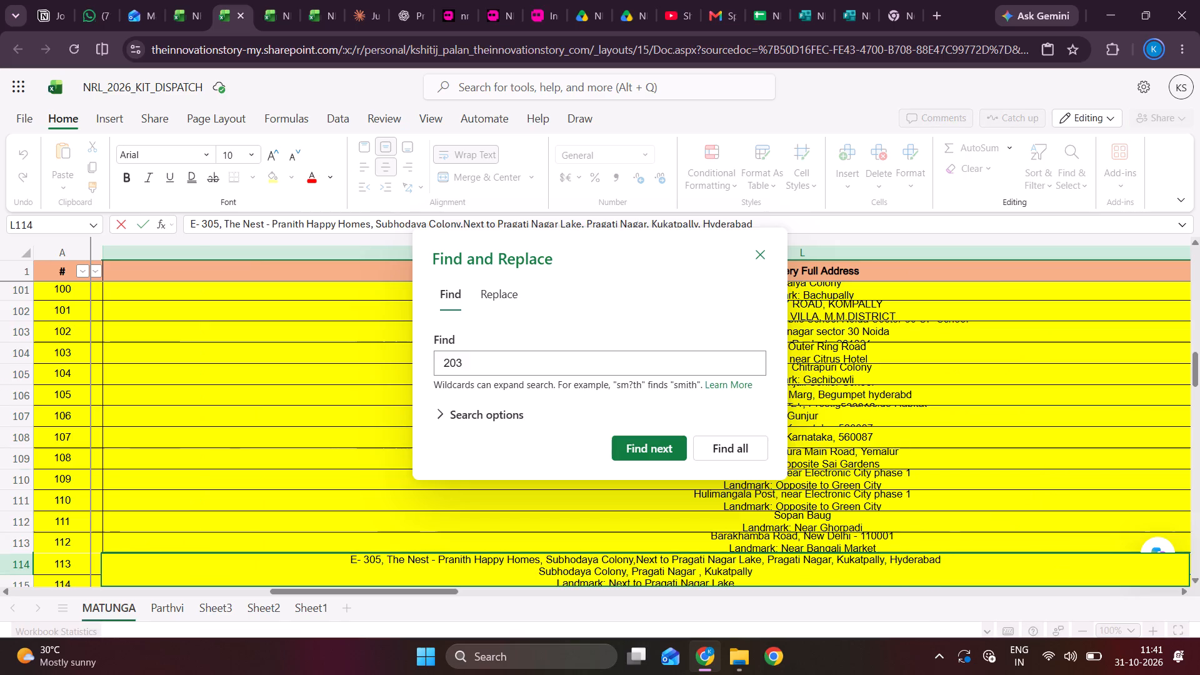
{"action": "scroll", "coordinate": [1031, 489], "scroll_direction": "right", "scroll_amount": 7}
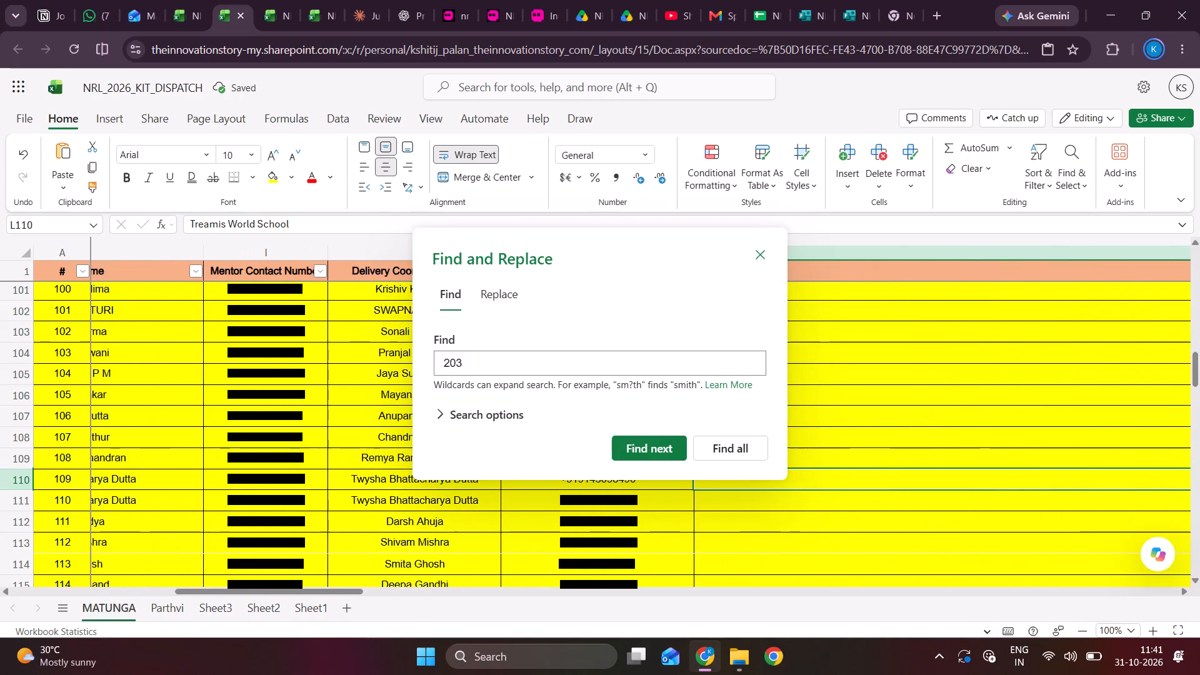
Close the search, highlight Team 203's row in the dispatch sheet and check its mentor and delivery coordinator contact details.
{"action": "left_click", "coordinate": [757, 251]}
{"action": "scroll", "coordinate": [736, 409], "scroll_direction": "down", "scroll_amount": 1}
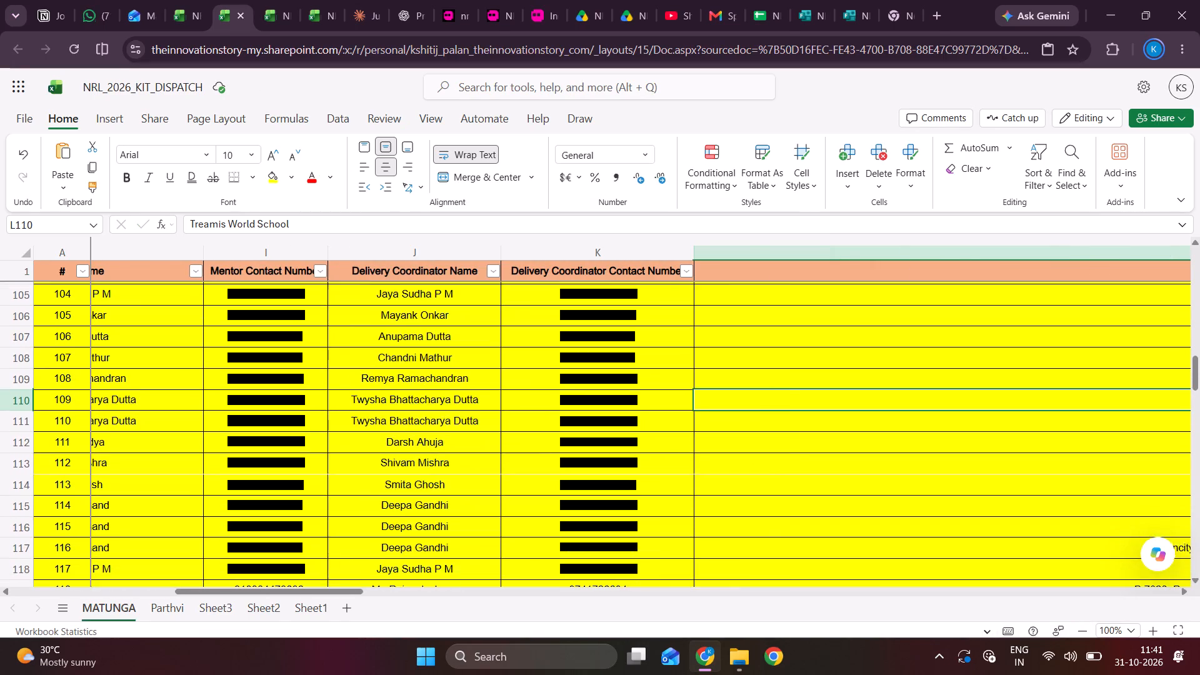
{"action": "scroll", "coordinate": [736, 409], "scroll_direction": "down", "scroll_amount": 1}
{"action": "scroll", "coordinate": [736, 409], "scroll_direction": "right", "scroll_amount": 1}
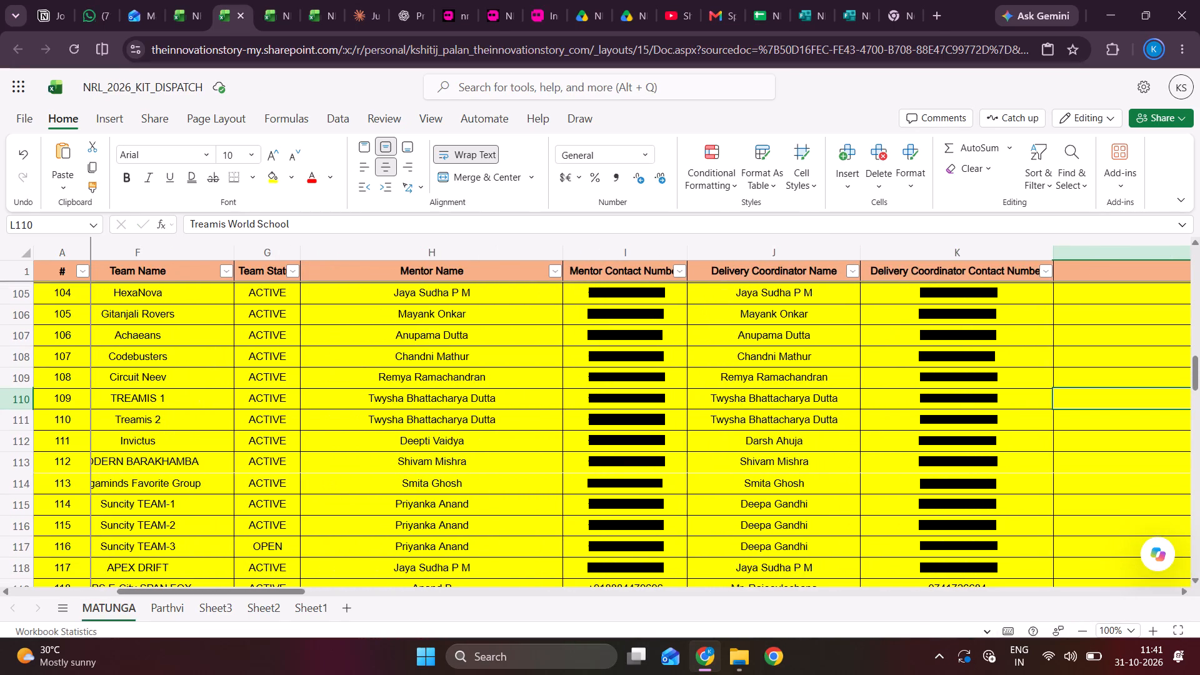
{"action": "scroll", "coordinate": [374, 480], "scroll_direction": "right", "scroll_amount": 4}
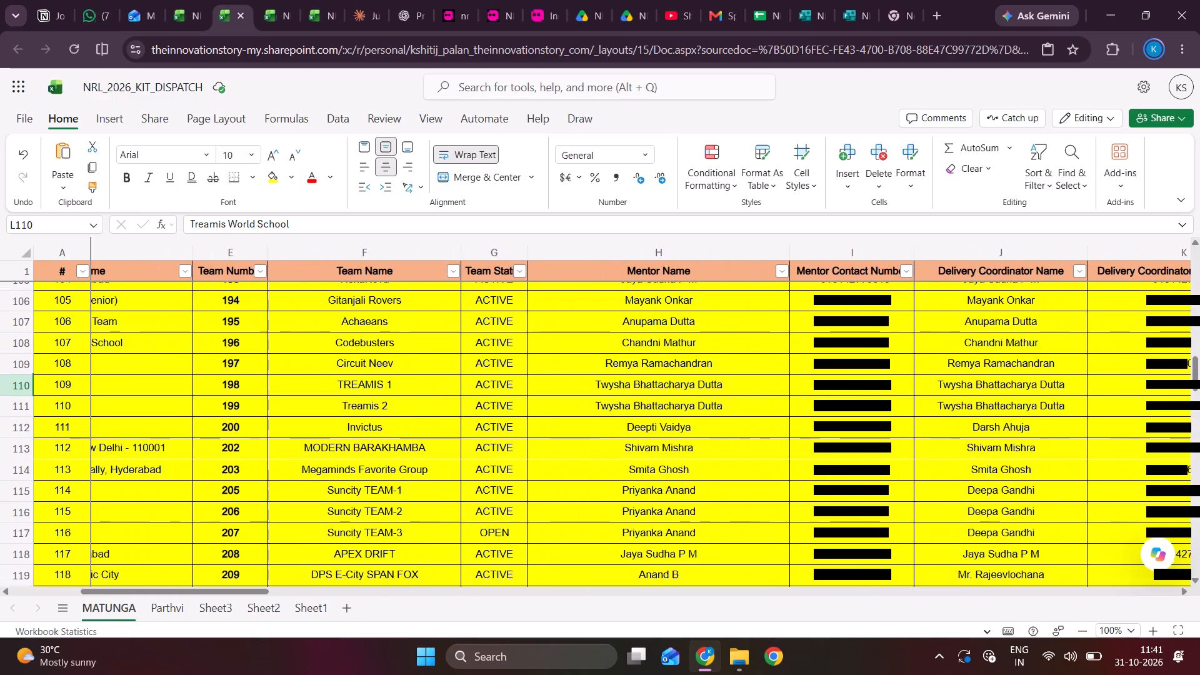
{"action": "left_click", "coordinate": [19, 472]}
{"action": "scroll", "coordinate": [410, 469], "scroll_direction": "left", "scroll_amount": 5}
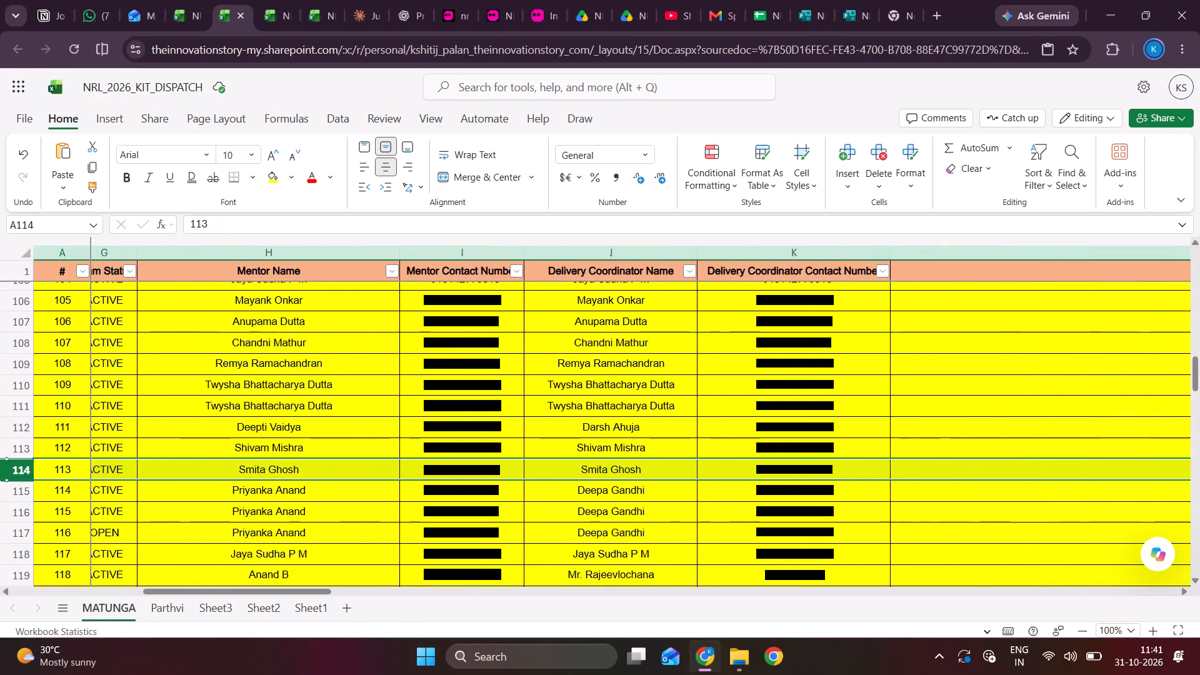
Examine Team 203's highlighted dispatch row across its team name, status, mentor, delivery coordinator, city and state fields.
{"action": "scroll", "coordinate": [410, 469], "scroll_direction": "left", "scroll_amount": 3}
{"action": "scroll", "coordinate": [410, 469], "scroll_direction": "right", "scroll_amount": 1}
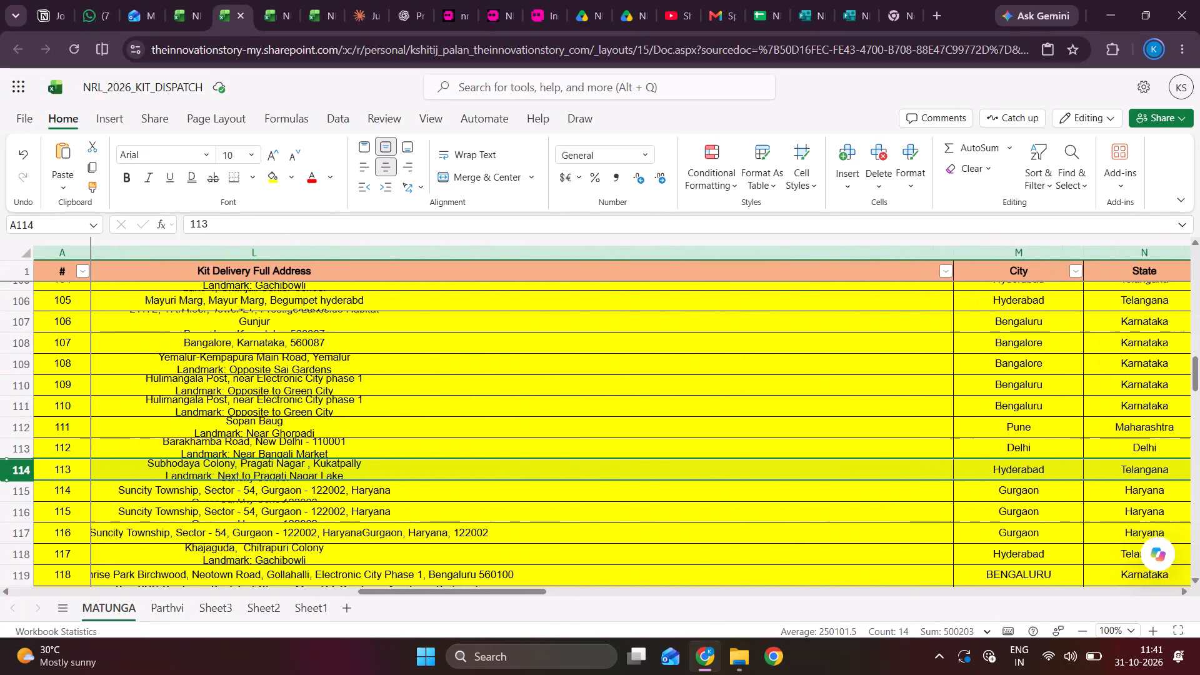
{"action": "scroll", "coordinate": [410, 469], "scroll_direction": "right", "scroll_amount": 1}
{"action": "scroll", "coordinate": [484, 464], "scroll_direction": "right", "scroll_amount": 1}
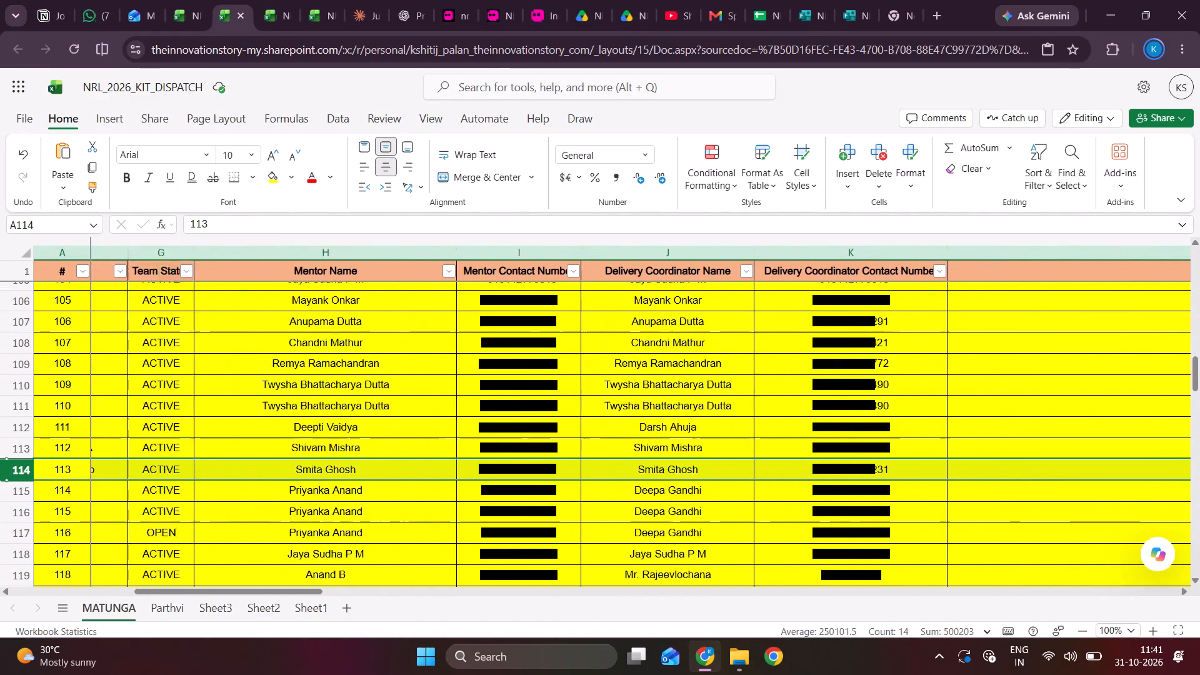
{"action": "scroll", "coordinate": [484, 464], "scroll_direction": "right", "scroll_amount": 3}
{"action": "scroll", "coordinate": [484, 464], "scroll_direction": "left", "scroll_amount": 1}
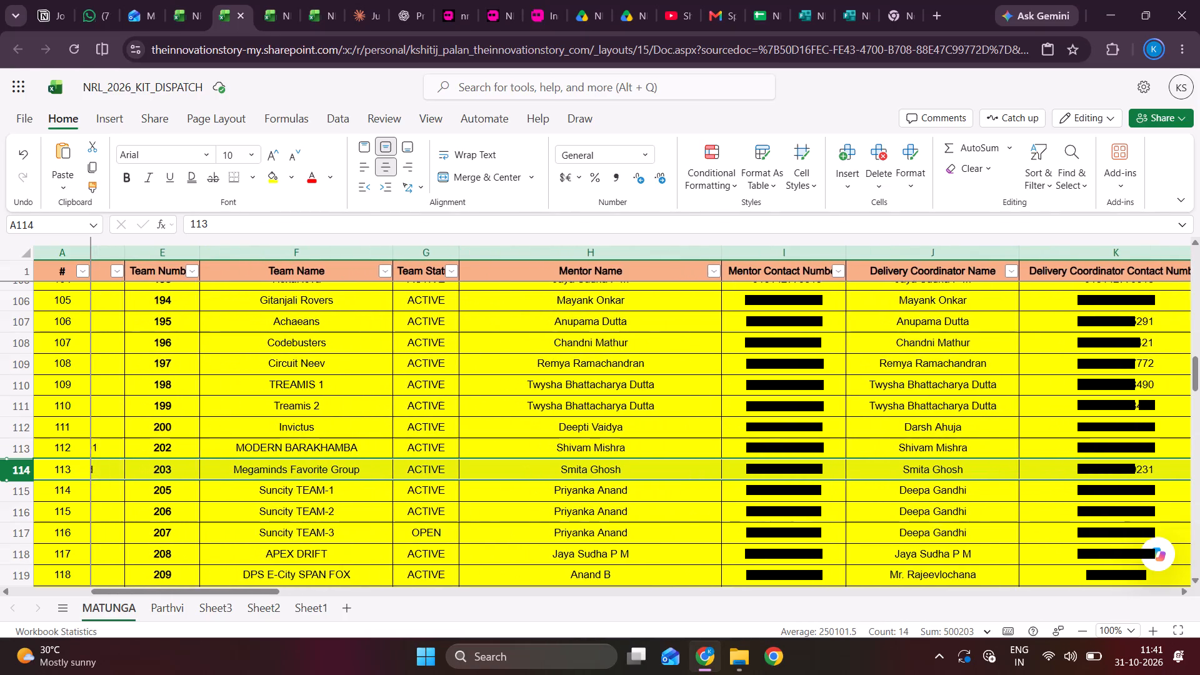
{"action": "scroll", "coordinate": [484, 464], "scroll_direction": "left", "scroll_amount": 1}
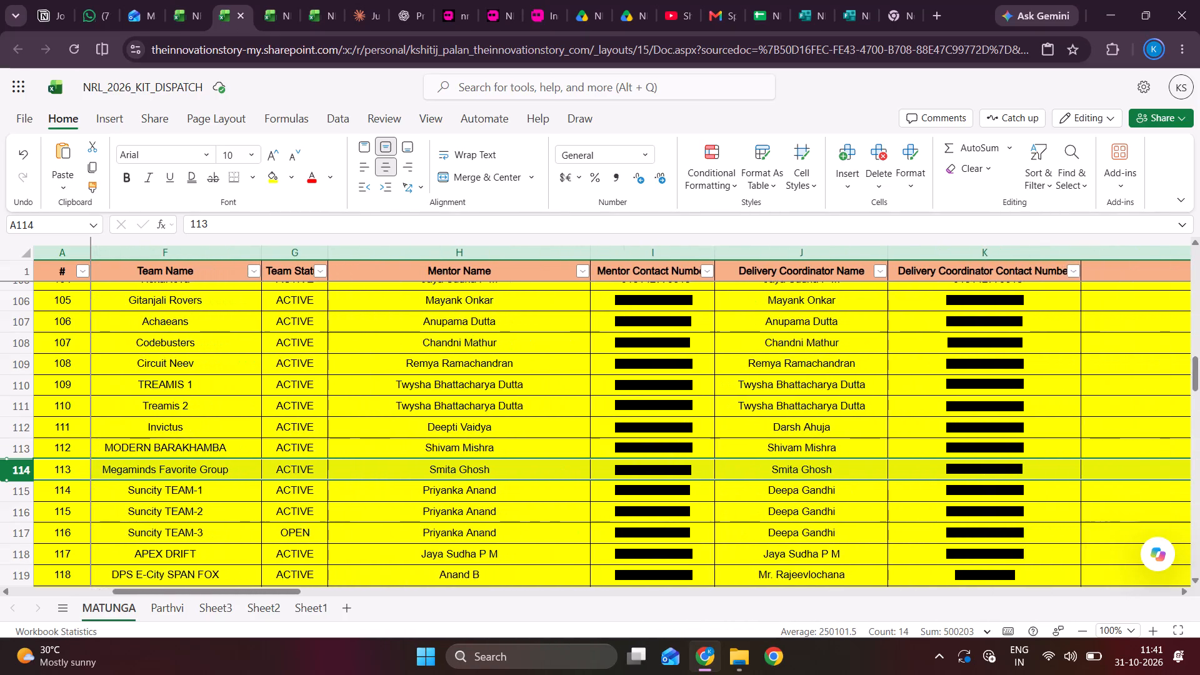
{"action": "scroll", "coordinate": [484, 464], "scroll_direction": "left", "scroll_amount": 1}
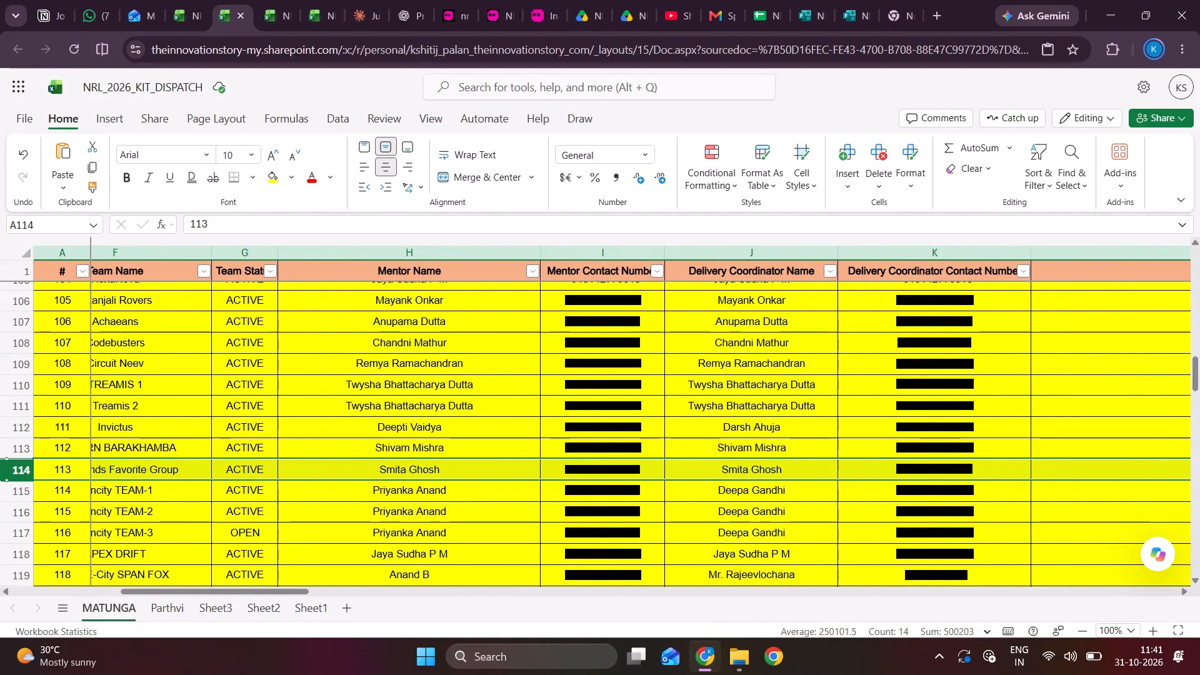
{"action": "scroll", "coordinate": [676, 456], "scroll_direction": "left", "scroll_amount": 2}
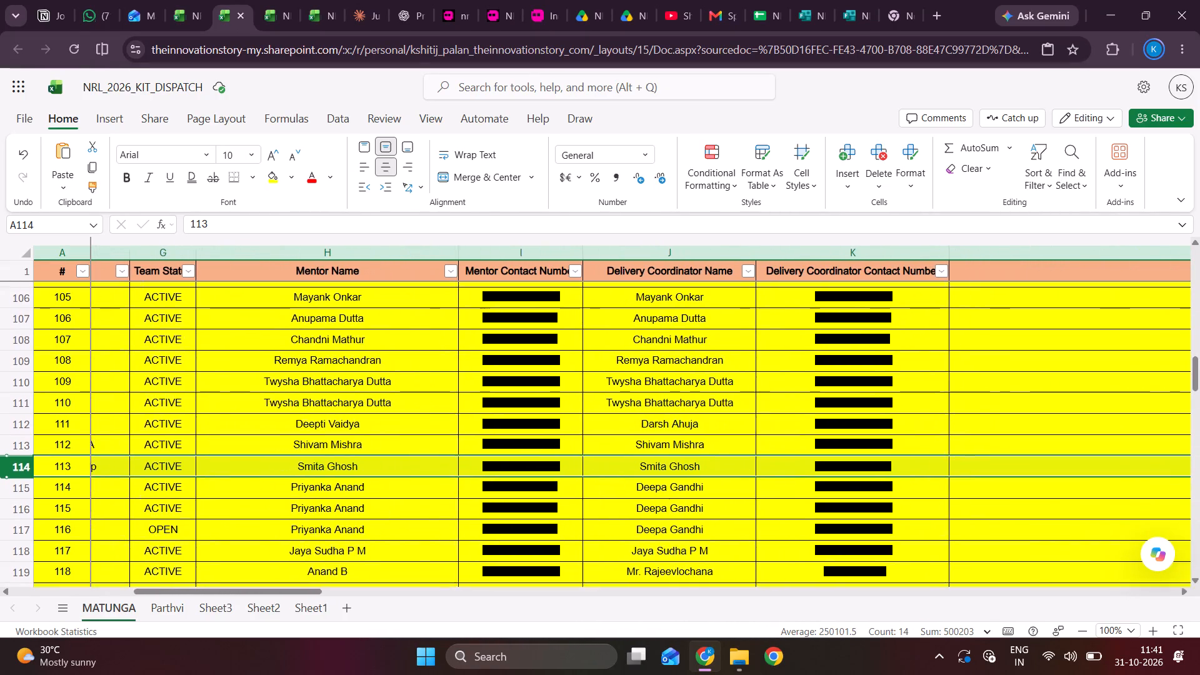
Open the Kit Delivery Full Address cell in Team 203's row to read the whole address, leaving its contents as they are.
{"action": "scroll", "coordinate": [676, 456], "scroll_direction": "left", "scroll_amount": 10}
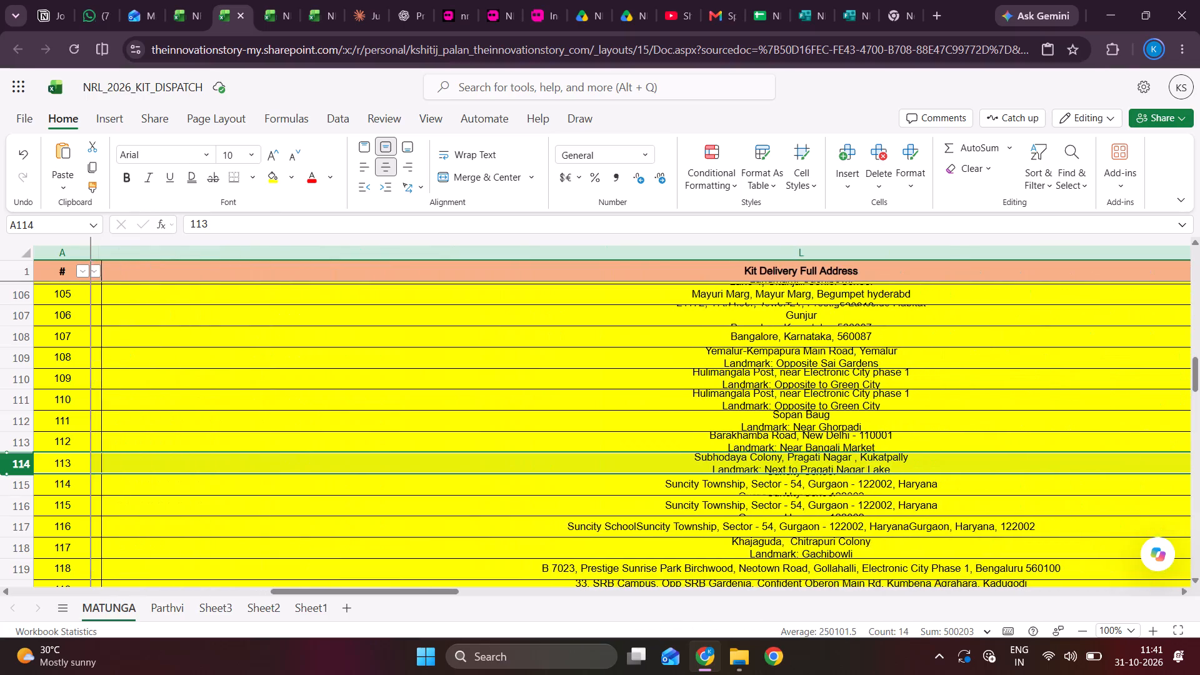
{"action": "scroll", "coordinate": [676, 456], "scroll_direction": "left", "scroll_amount": 2}
{"action": "double_click", "coordinate": [673, 458]}
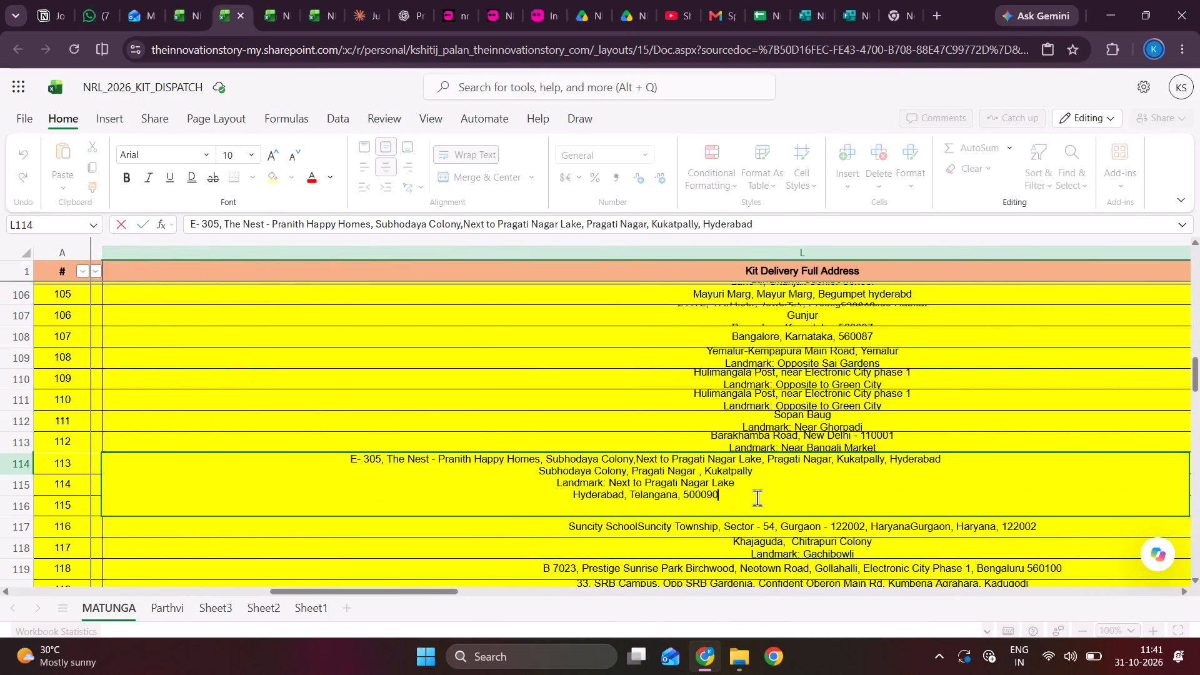
{"action": "left_click", "coordinate": [562, 416]}
Check the mentor name and team name cells in Team 203's row against its contact number and delivery coordinator fields.
{"action": "scroll", "coordinate": [576, 493], "scroll_direction": "right", "scroll_amount": 7}
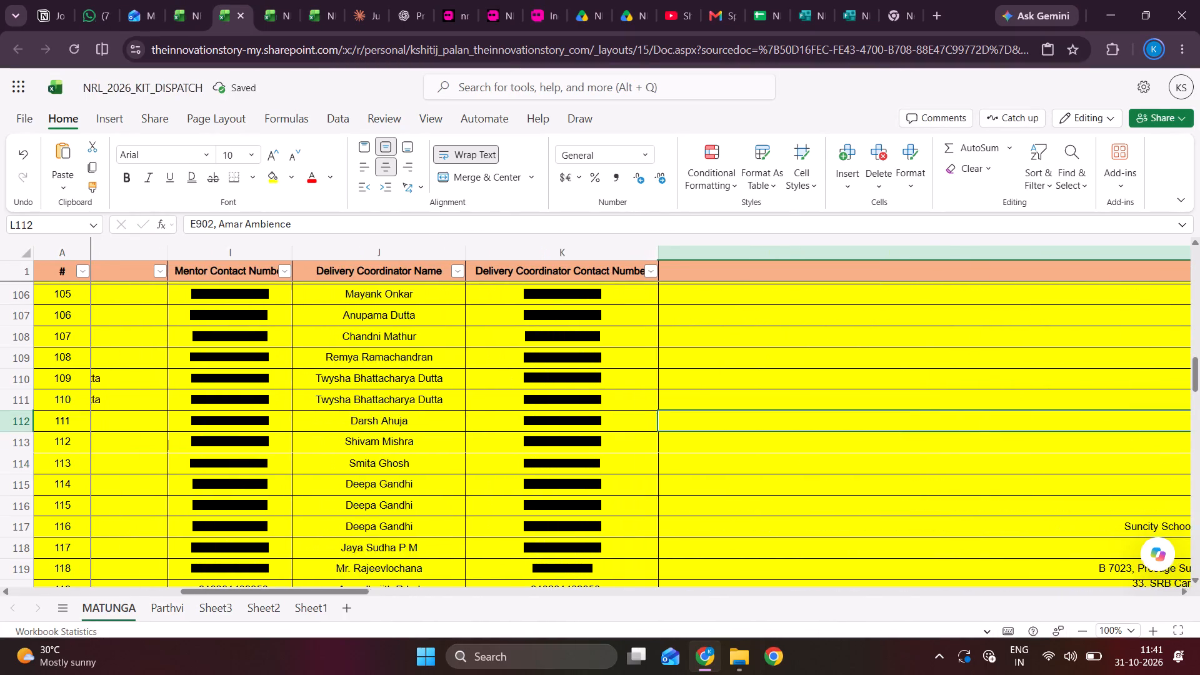
{"action": "scroll", "coordinate": [576, 493], "scroll_direction": "right", "scroll_amount": 1}
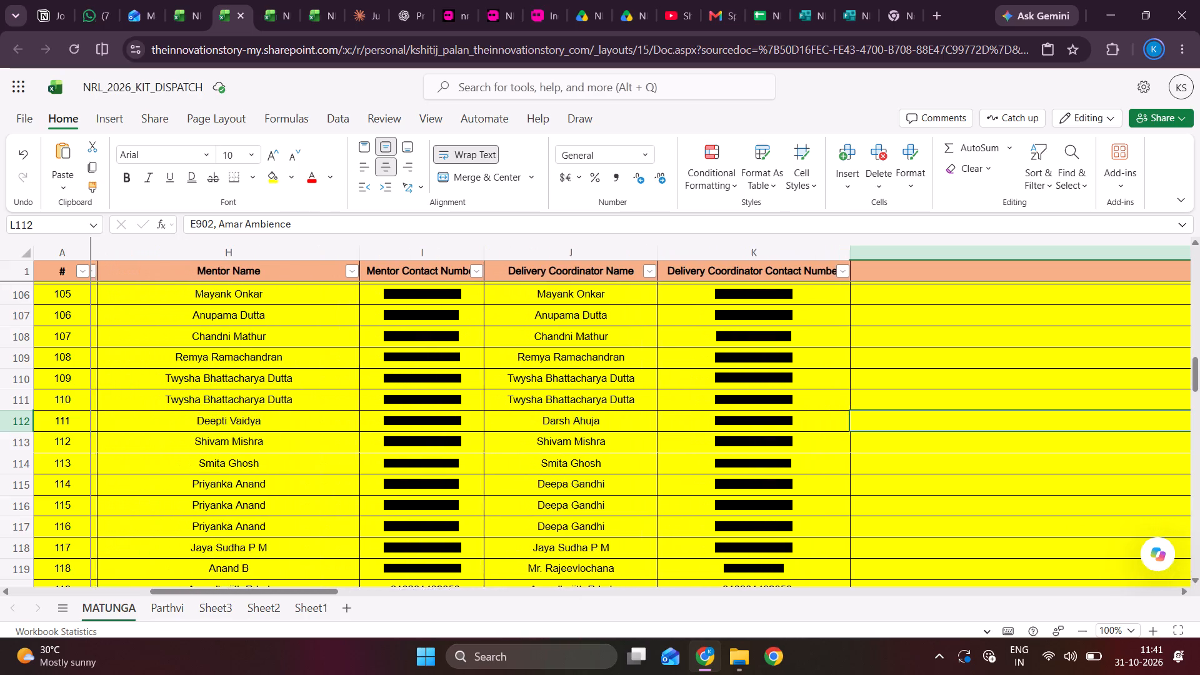
{"action": "scroll", "coordinate": [576, 493], "scroll_direction": "right", "scroll_amount": 4}
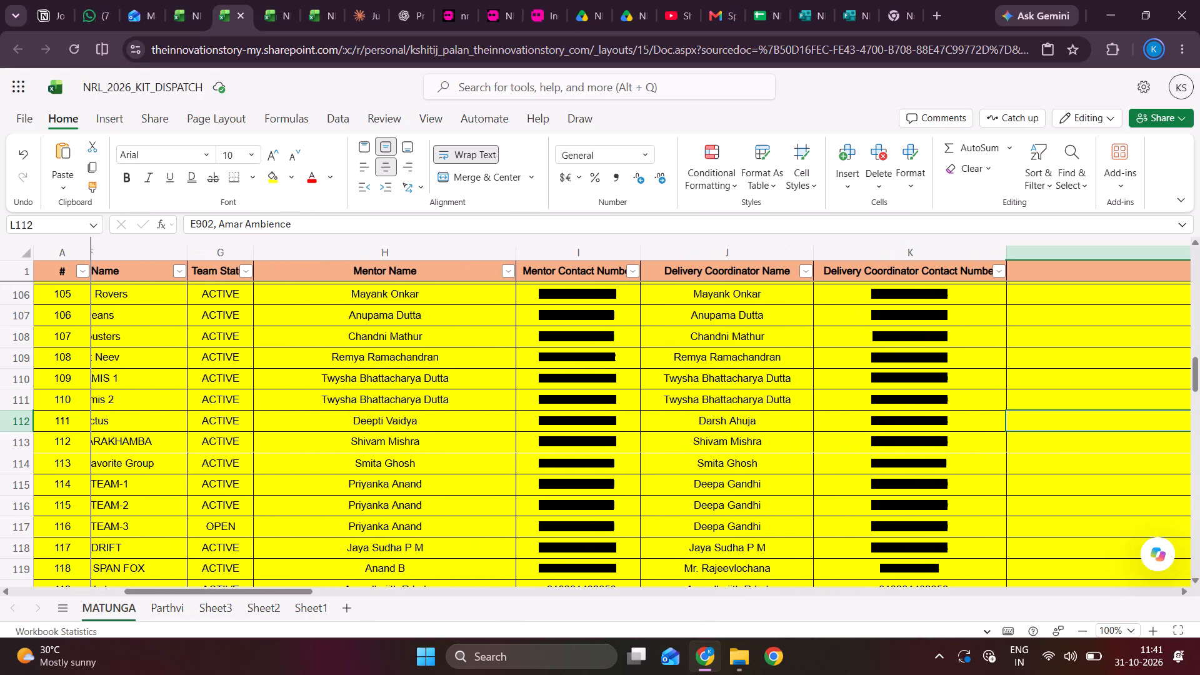
{"action": "scroll", "coordinate": [576, 493], "scroll_direction": "right", "scroll_amount": 2}
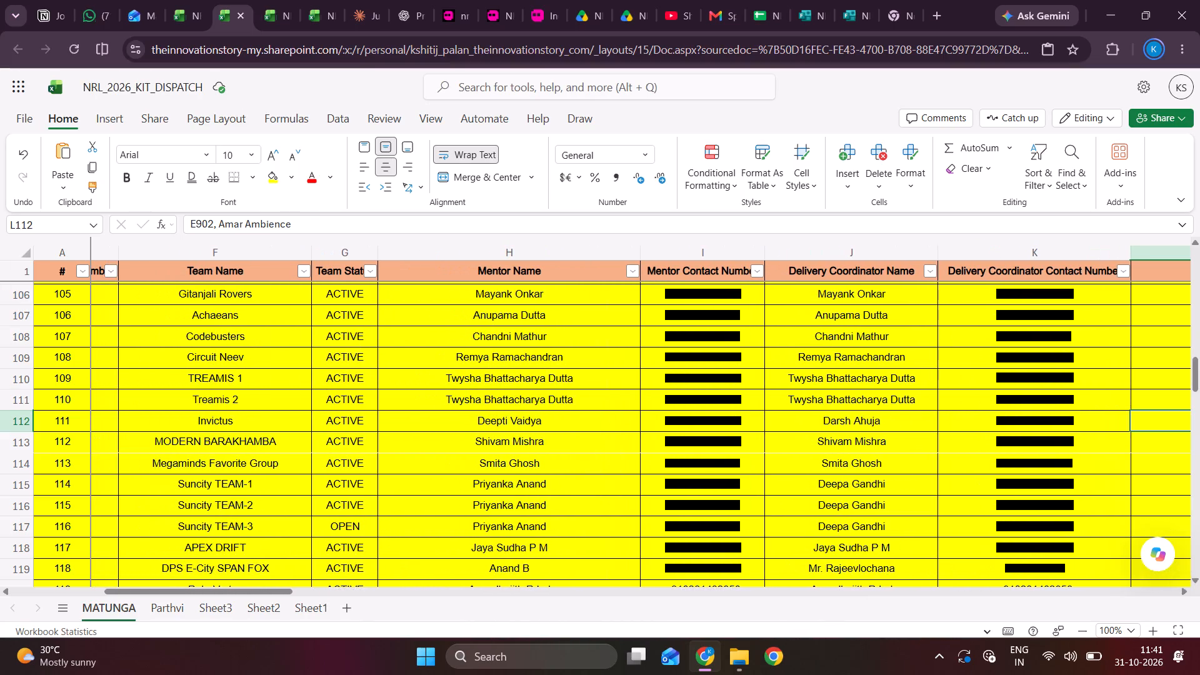
{"action": "scroll", "coordinate": [576, 493], "scroll_direction": "right", "scroll_amount": 3}
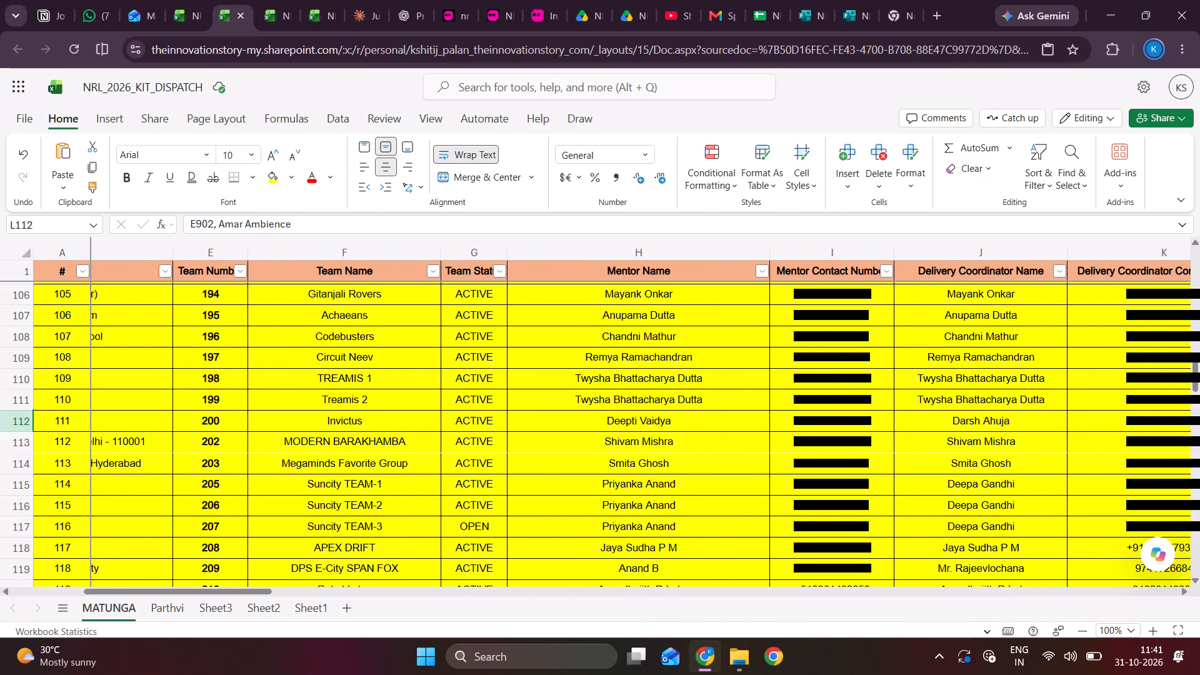
{"action": "left_click", "coordinate": [598, 457]}
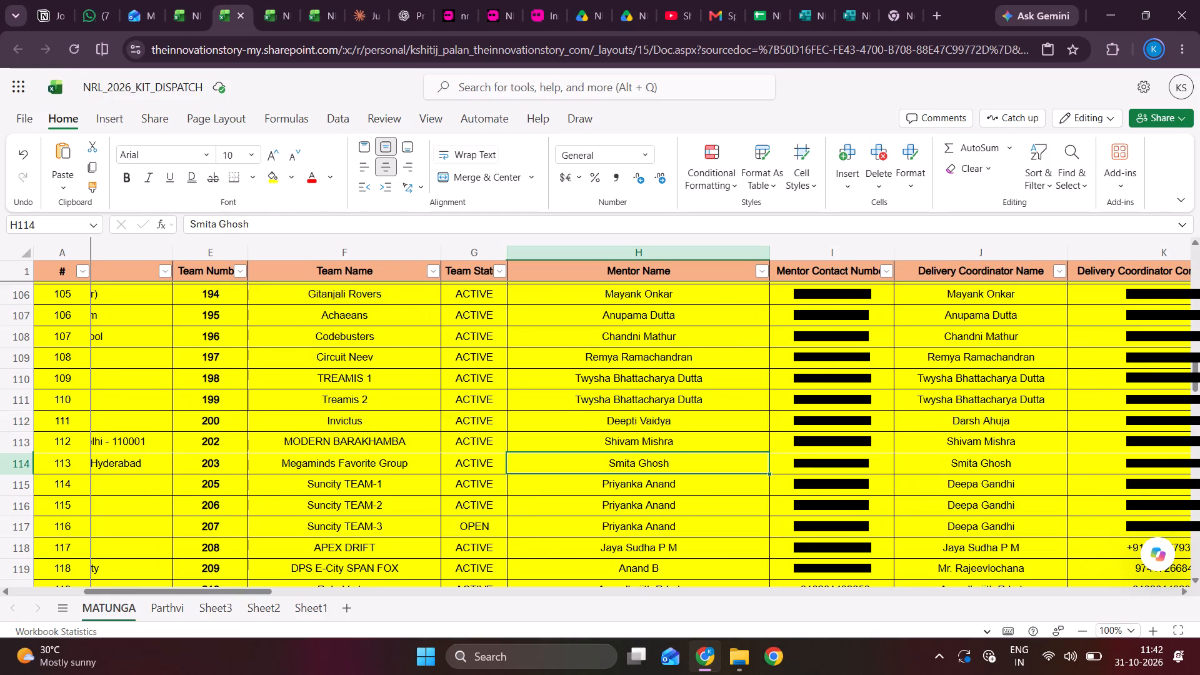
{"action": "left_click", "coordinate": [406, 466]}
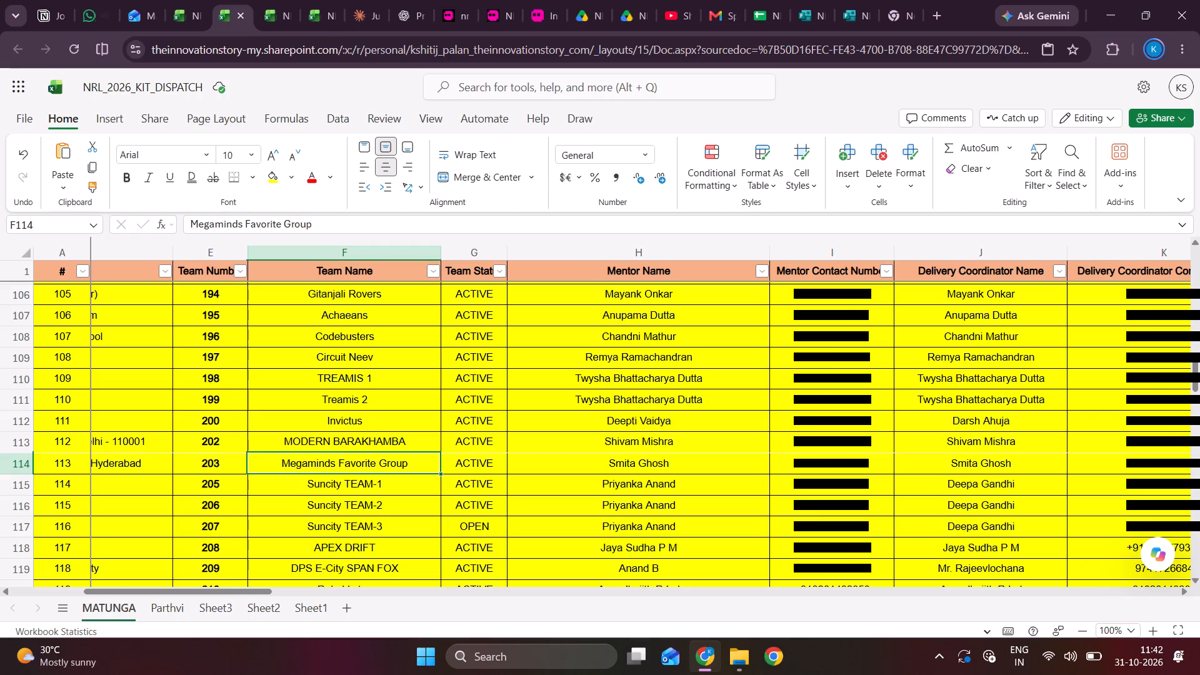
{"action": "key", "text": "Return"}
{"action": "key", "text": "Return"}
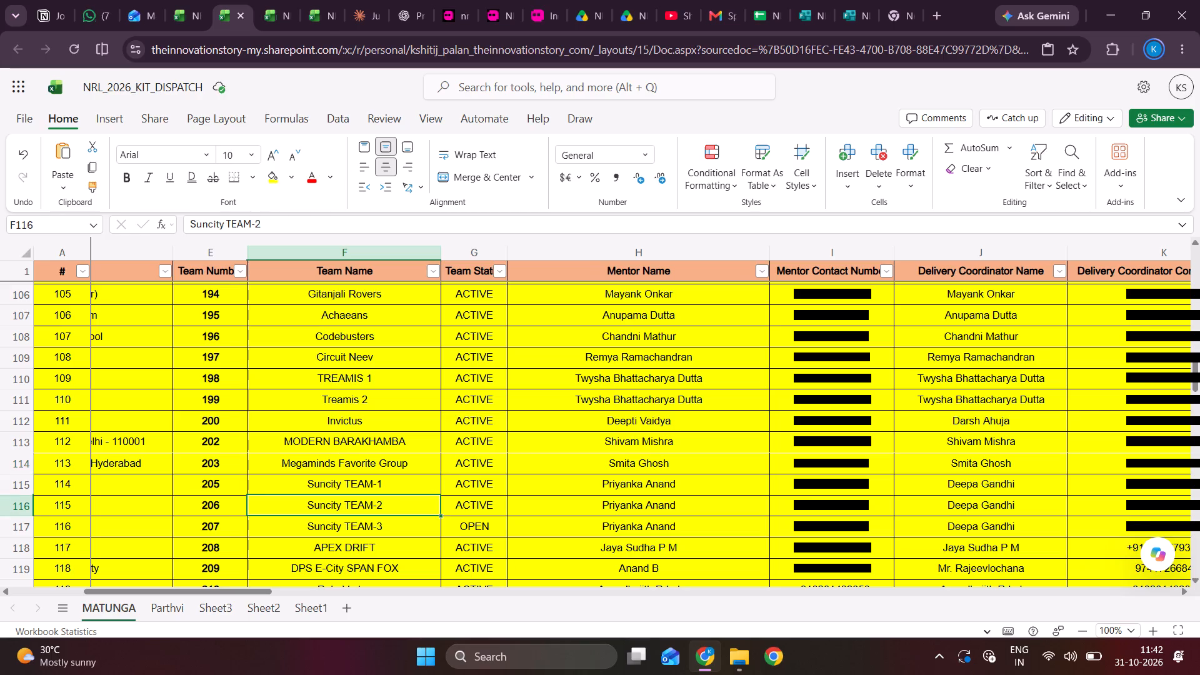
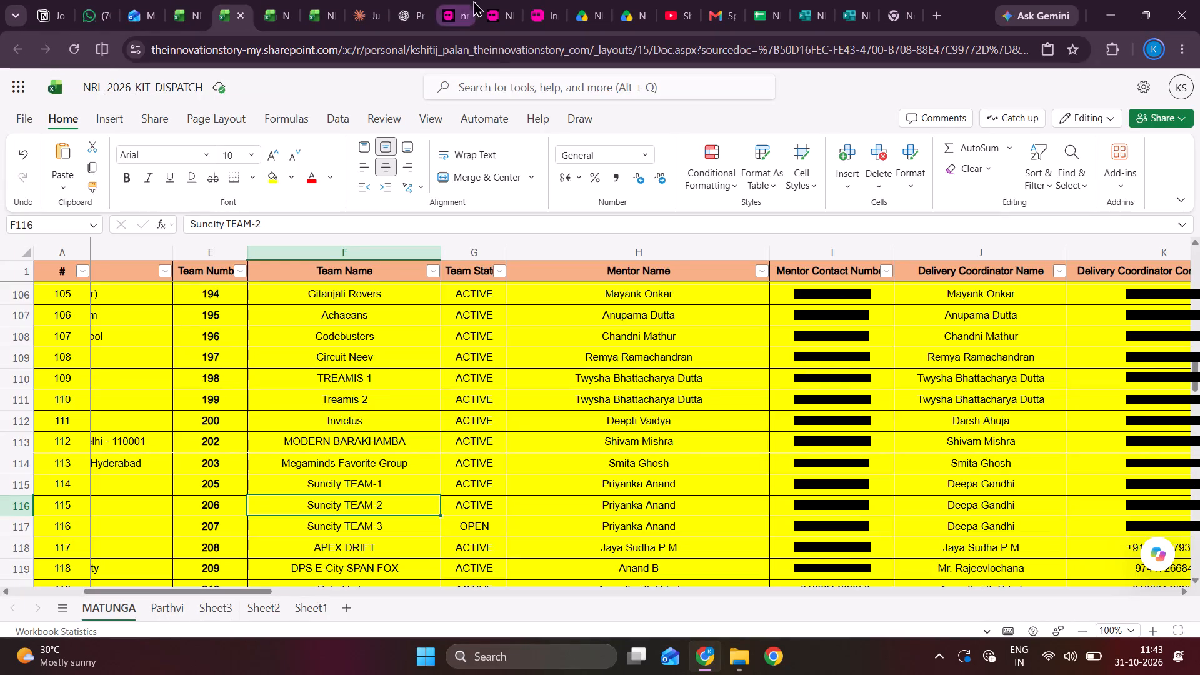
In the NRL_TEAMS_PROBLEMS_TRACKER workbook, set the status of Team #203's missing servo middle plate row to In Progress.
{"action": "left_click", "coordinate": [313, 0]}
{"action": "left_click", "coordinate": [258, 7]}
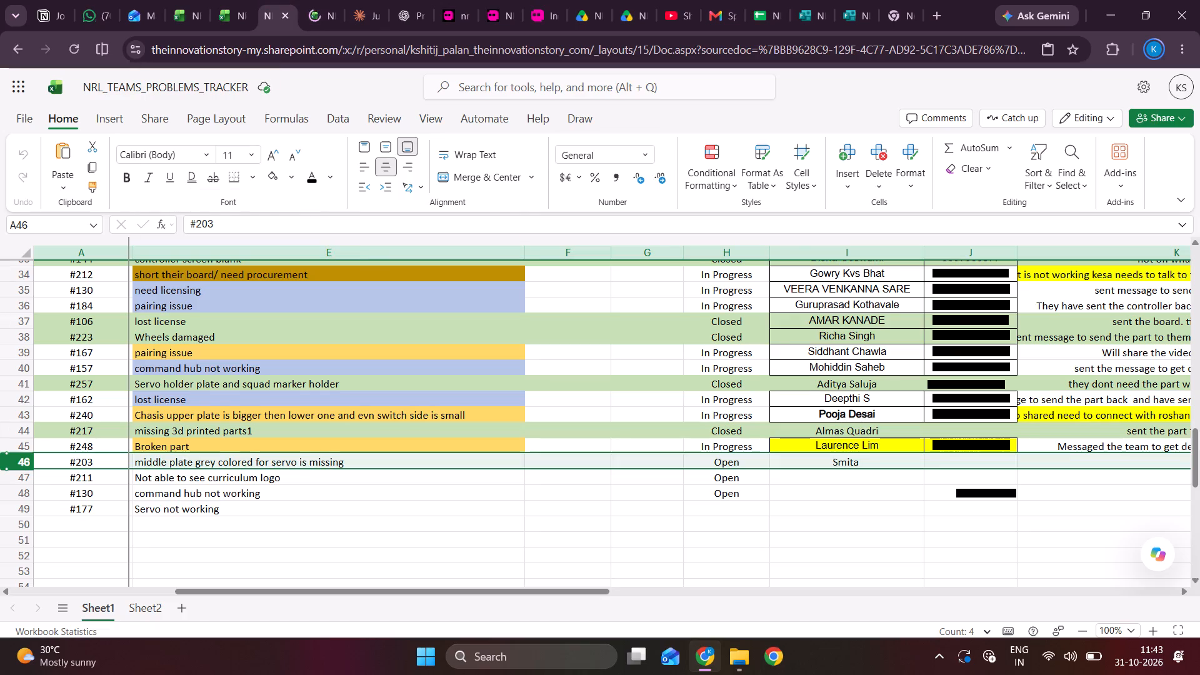
{"action": "scroll", "coordinate": [299, 403], "scroll_direction": "up", "scroll_amount": 1}
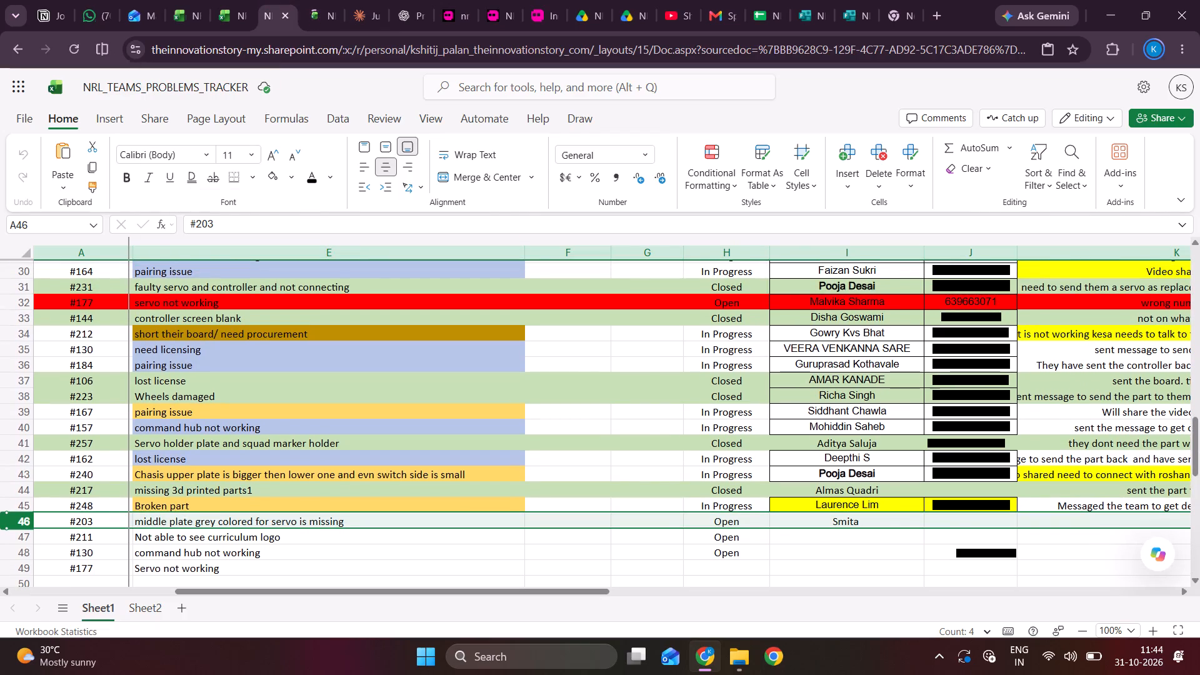
{"action": "scroll", "coordinate": [760, 524], "scroll_direction": "left", "scroll_amount": 1}
{"action": "left_click", "coordinate": [743, 522]}
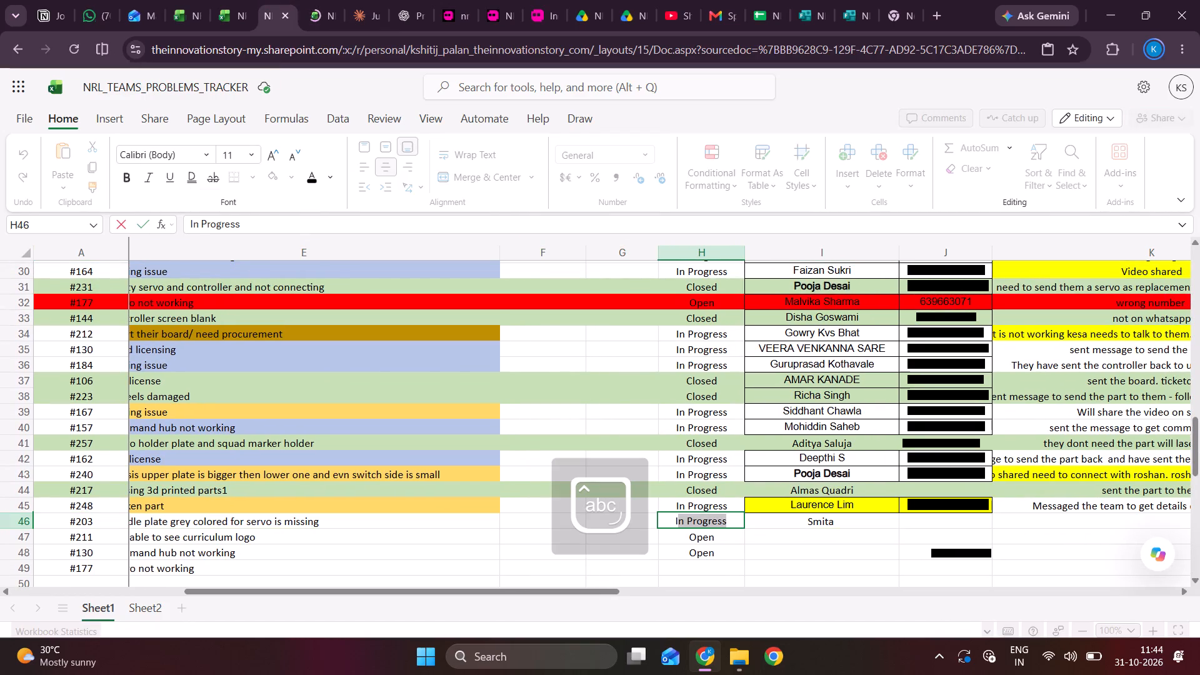
{"action": "key", "text": "Return"}
Enter the note "Spoke to student - sending the part today after recieving address" in column K of Team #203's row.
{"action": "left_click", "coordinate": [1065, 498]}
{"action": "left_click", "coordinate": [1040, 523]}
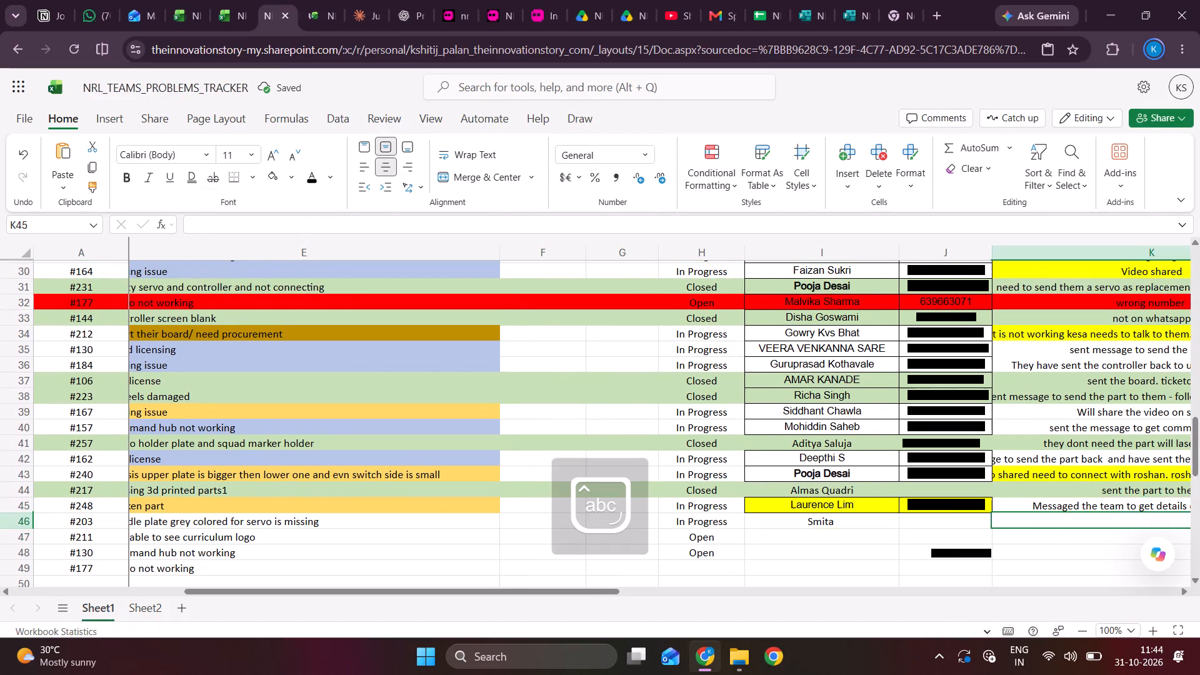
{"action": "type", "text": "pok"}
{"action": "key", "text": "space"}
{"action": "key", "text": "BackSpace"}
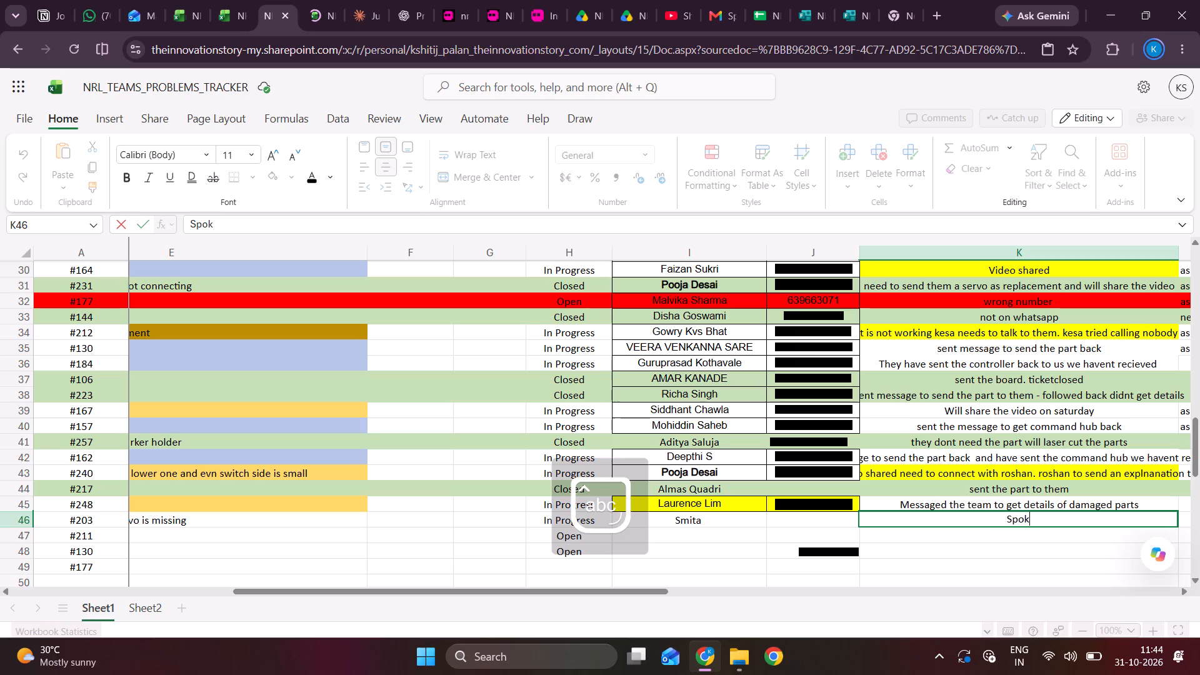
{"action": "type", "text": "e to student"}
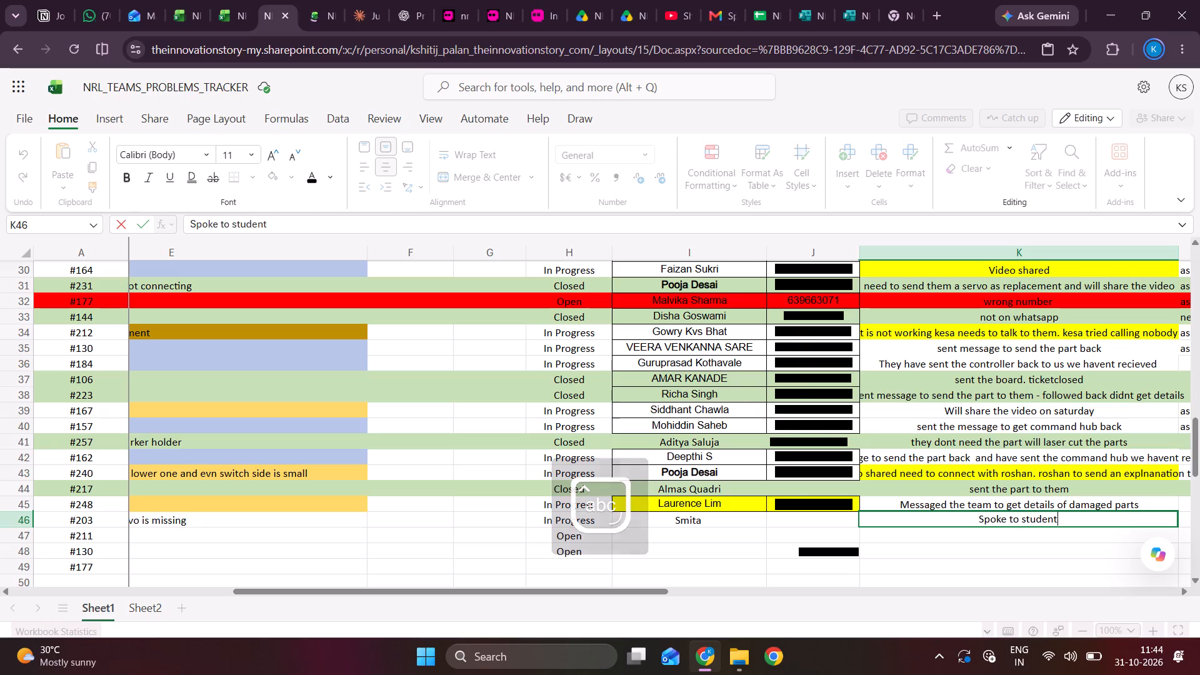
{"action": "scroll", "coordinate": [983, 532], "scroll_direction": "left", "scroll_amount": 3}
{"action": "key", "text": "space"}
{"action": "type", "text": "- sending the part tof"}
{"action": "key", "text": "BackSpace"}
{"action": "type", "text": "dat"}
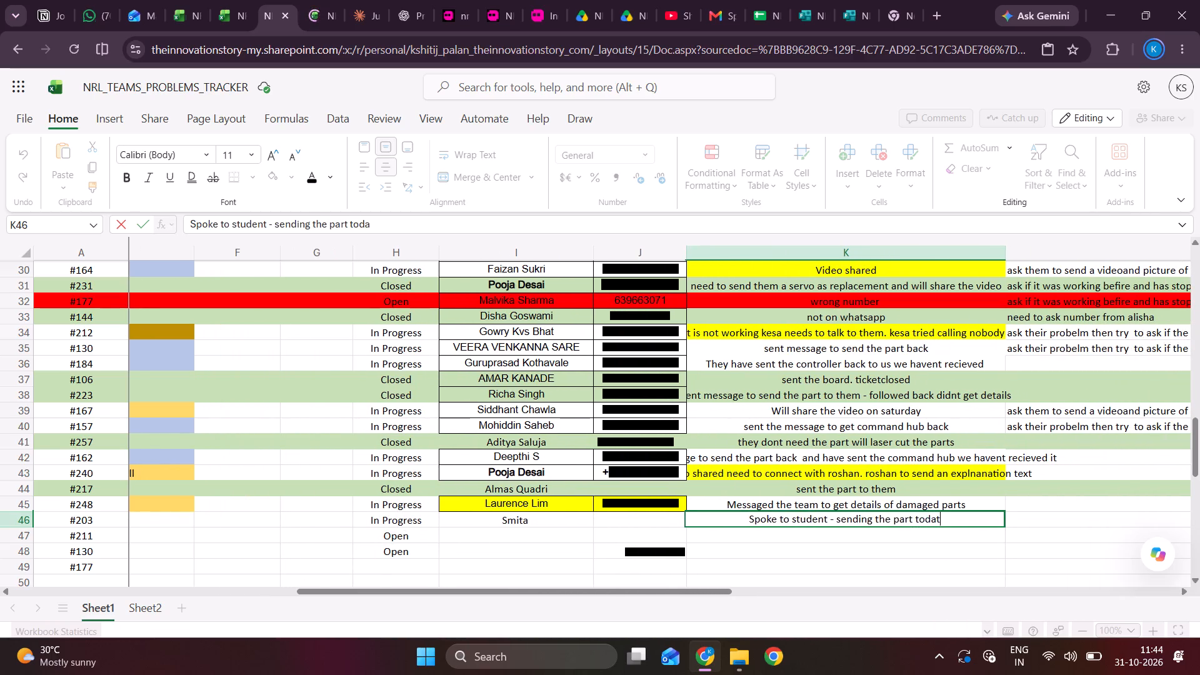
{"action": "key", "text": "space"}
{"action": "key", "text": "BackSpace"}
{"action": "key", "text": "BackSpace"}
{"action": "type", "text": "y"}
{"action": "key", "text": "space"}
{"action": "key", "text": "BackSpace"}
{"action": "key", "text": "BackSpace"}
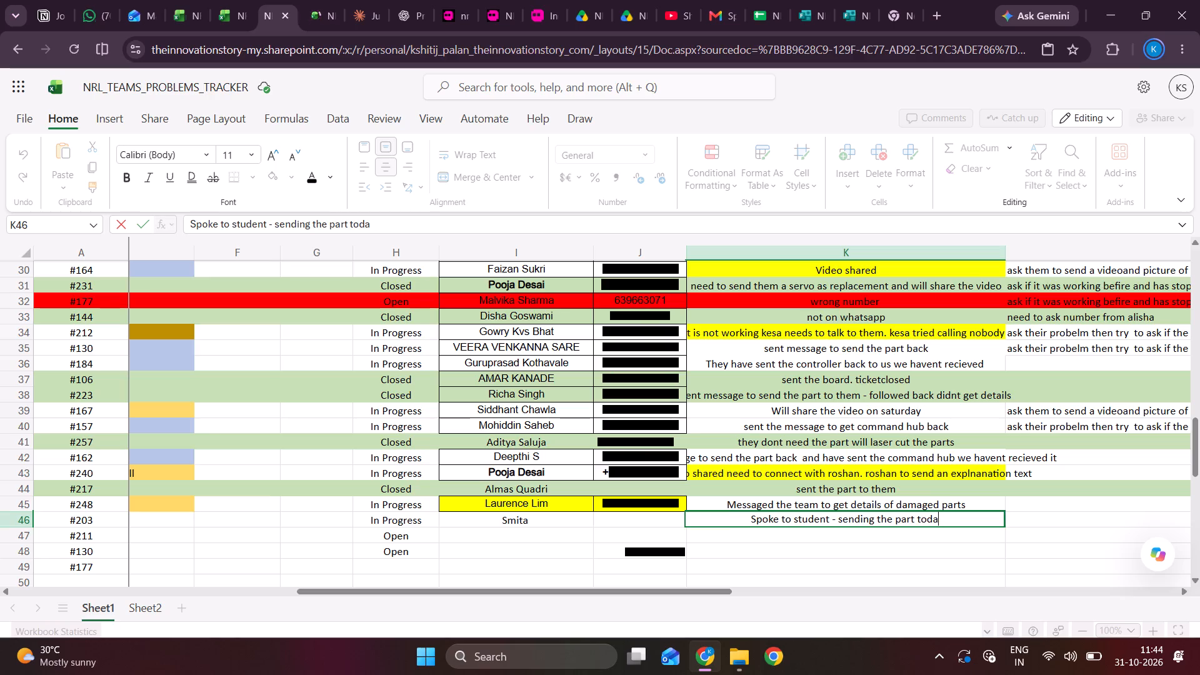
{"action": "type", "text": "y after recieving address"}
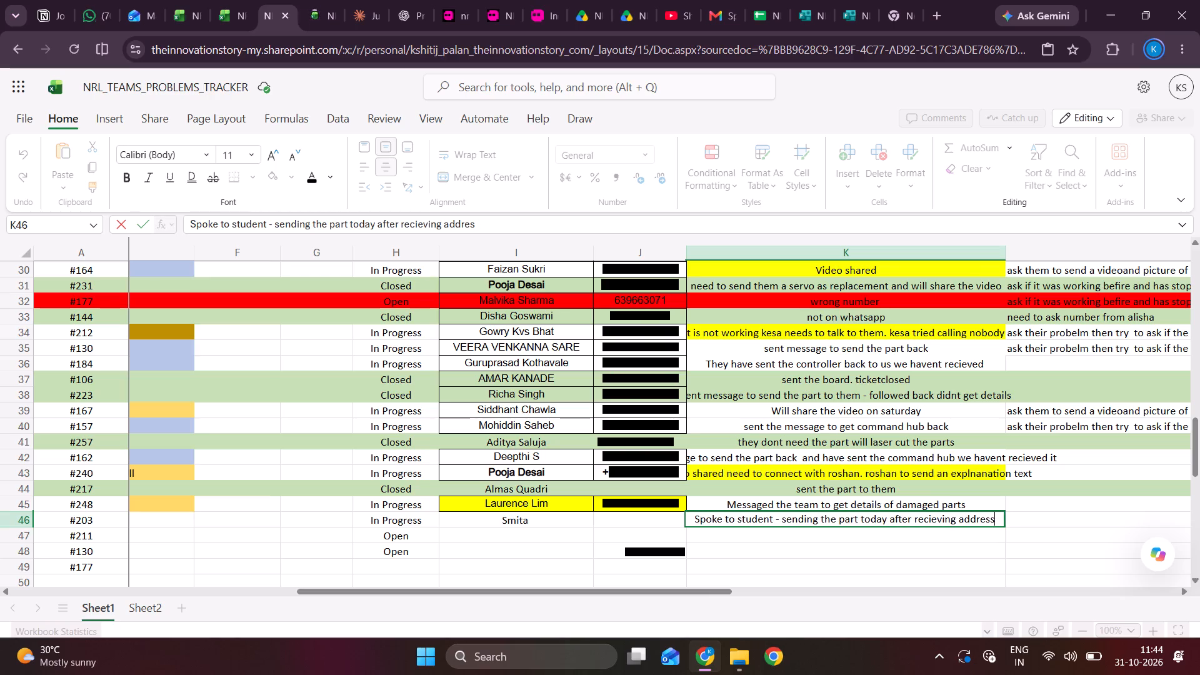
{"action": "key", "text": "Return"}
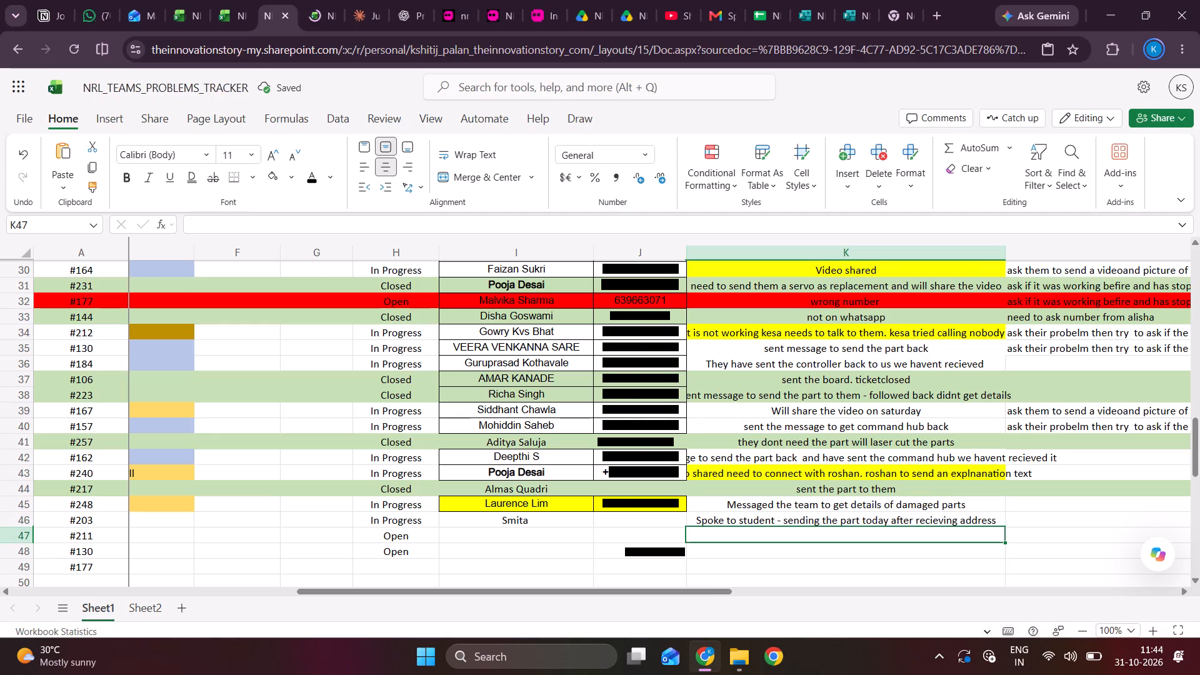
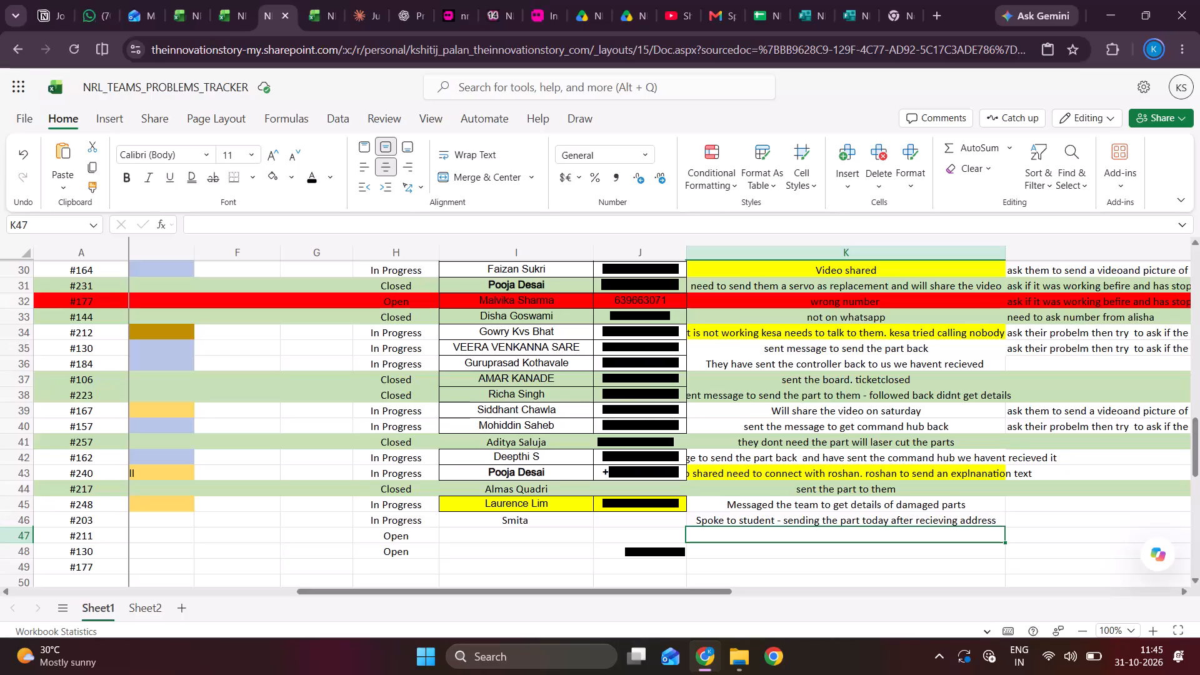
Review the problem descriptions, statuses, contacts and notes in the tracker's most recent rows, including Teams #203, #211, #130 and #177.
{"action": "left_click", "coordinate": [674, 556]}
{"action": "scroll", "coordinate": [811, 554], "scroll_direction": "right", "scroll_amount": 2}
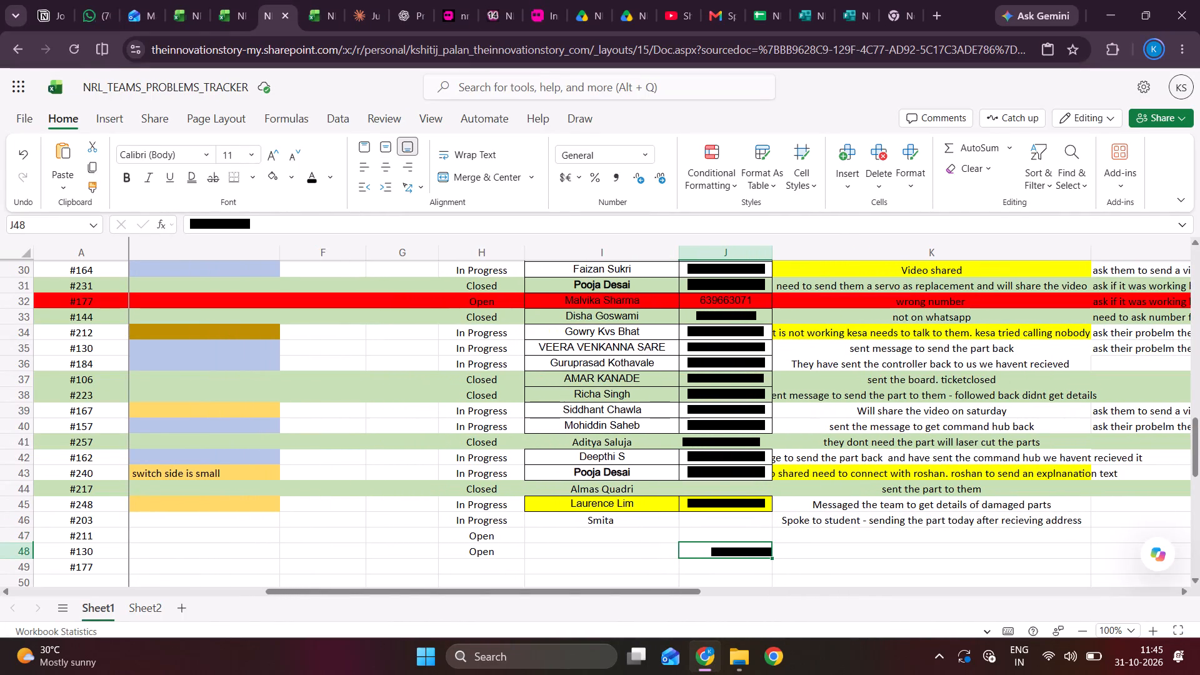
{"action": "scroll", "coordinate": [814, 546], "scroll_direction": "down", "scroll_amount": 1}
{"action": "left_click", "coordinate": [821, 509]}
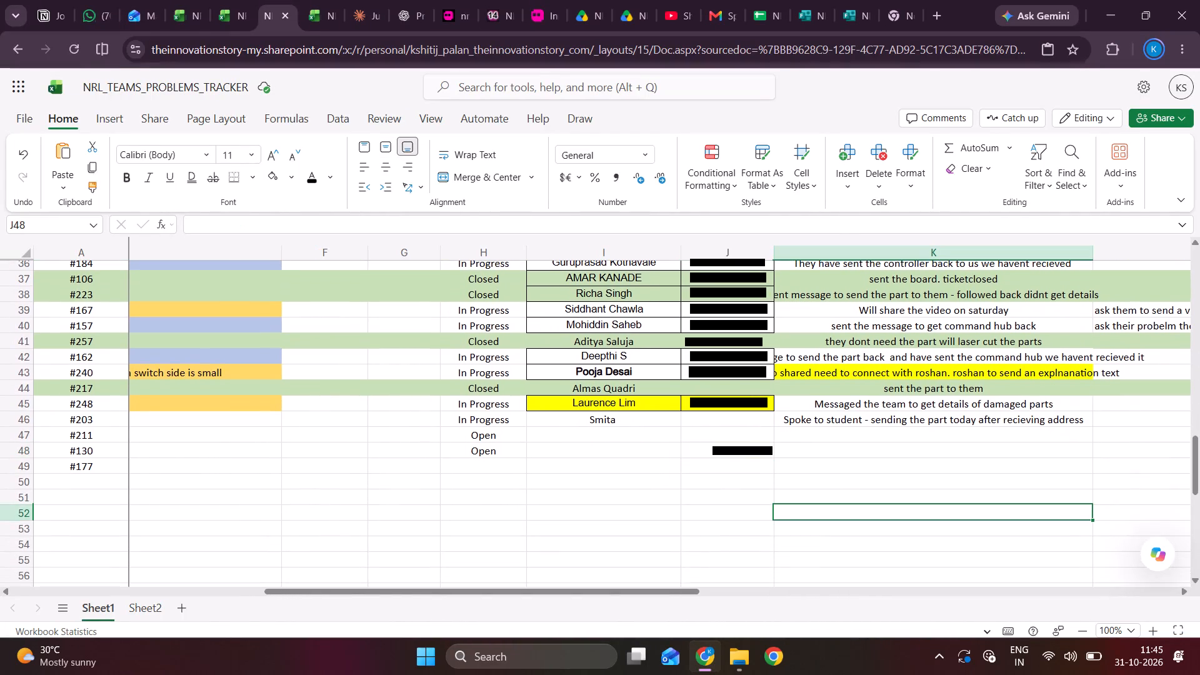
{"action": "left_click", "coordinate": [821, 451]}
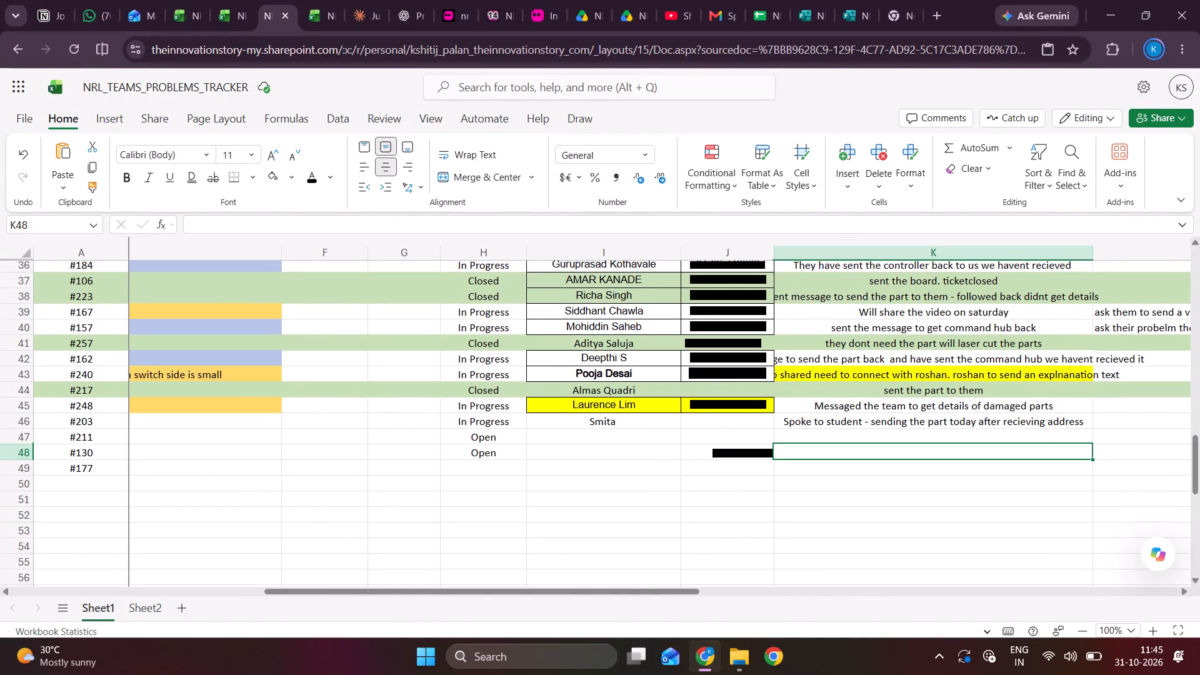
{"action": "left_click", "coordinate": [547, 427]}
{"action": "scroll", "coordinate": [264, 424], "scroll_direction": "right", "scroll_amount": 2}
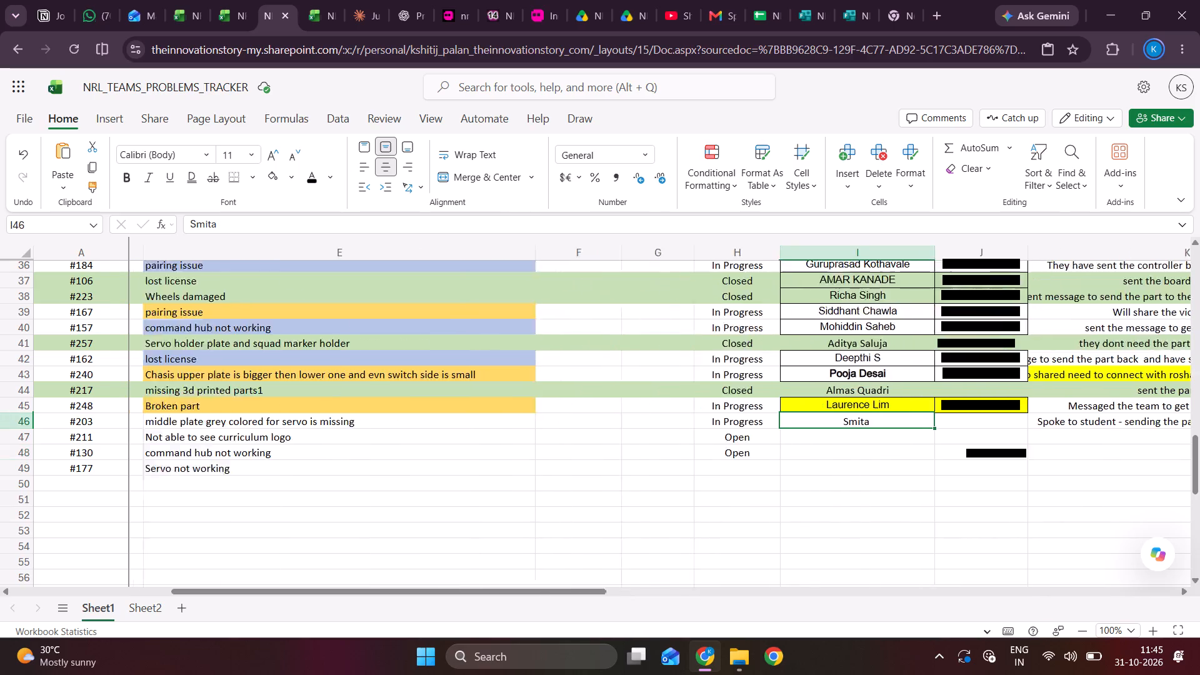
{"action": "scroll", "coordinate": [264, 424], "scroll_direction": "right", "scroll_amount": 2}
{"action": "scroll", "coordinate": [342, 430], "scroll_direction": "up", "scroll_amount": 1}
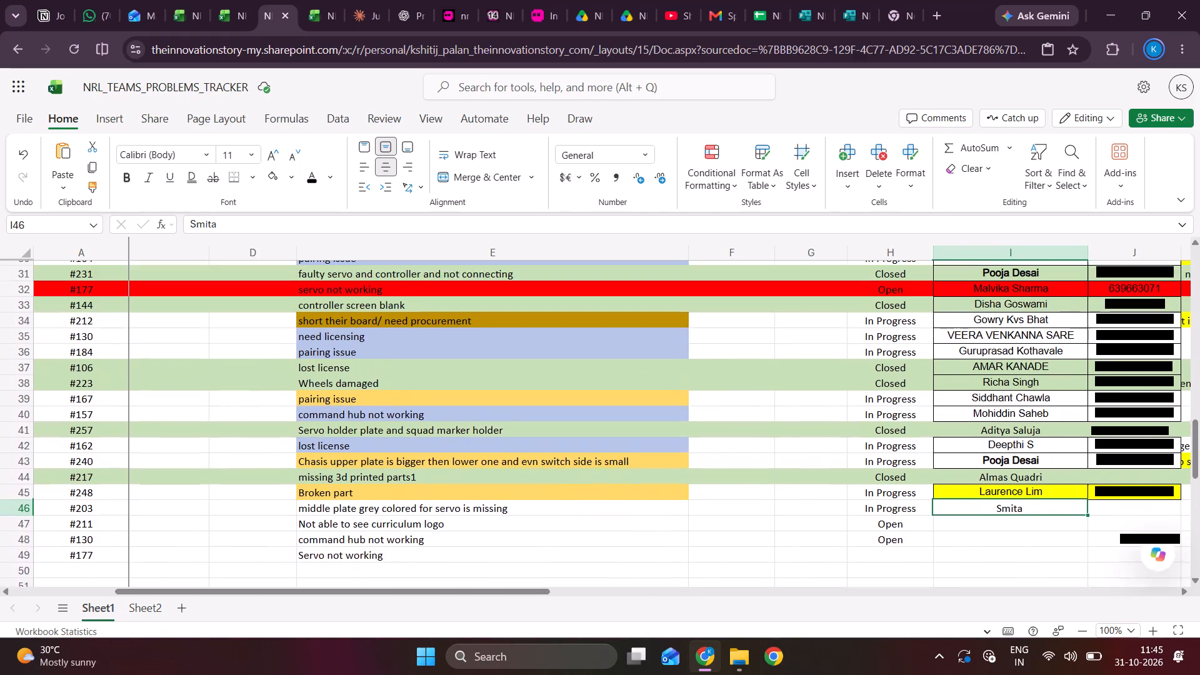
{"action": "scroll", "coordinate": [342, 430], "scroll_direction": "up", "scroll_amount": 2}
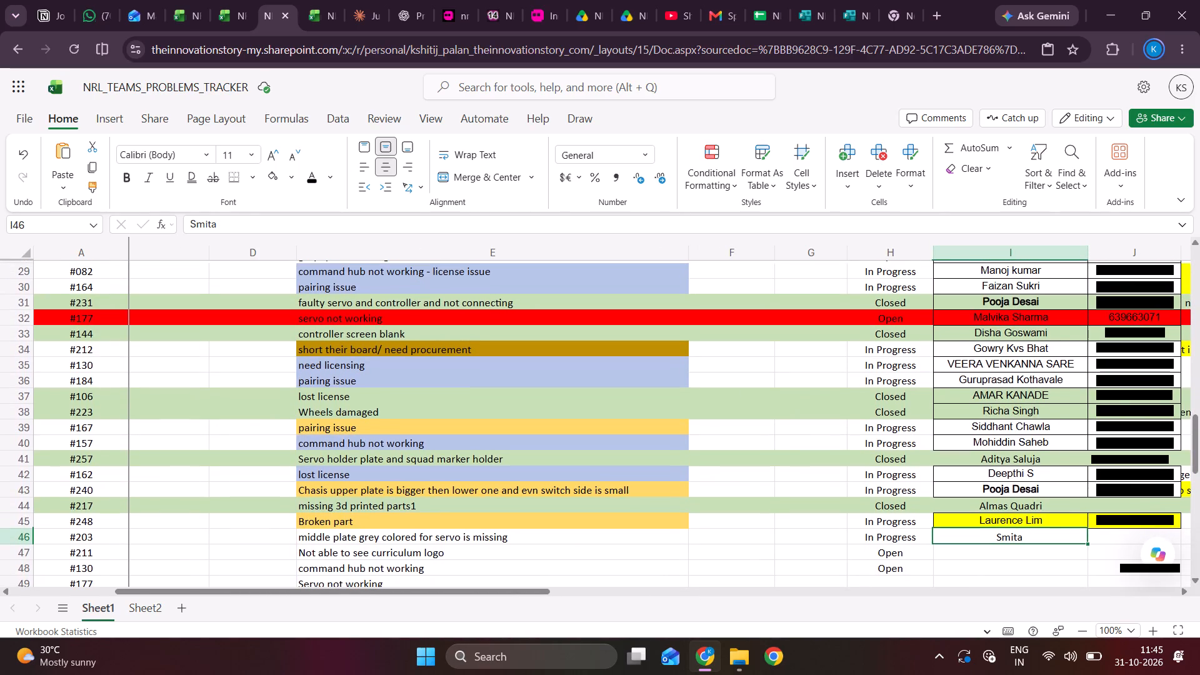
{"action": "scroll", "coordinate": [342, 430], "scroll_direction": "left", "scroll_amount": 2}
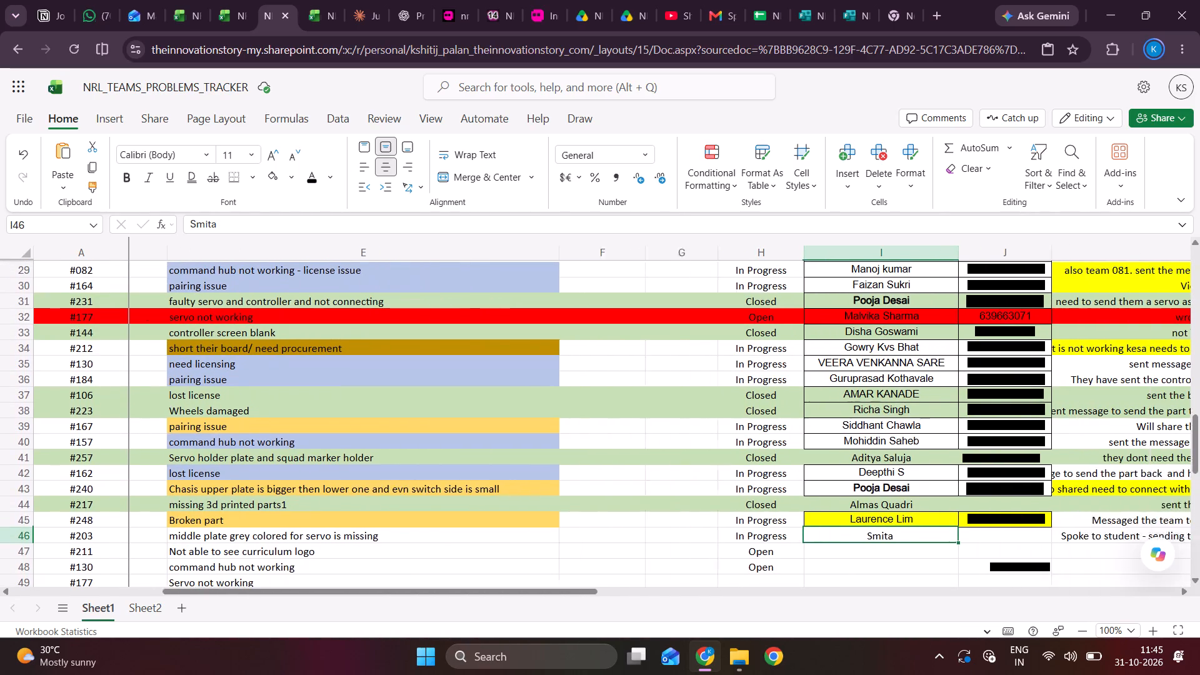
{"action": "scroll", "coordinate": [342, 430], "scroll_direction": "left", "scroll_amount": 1}
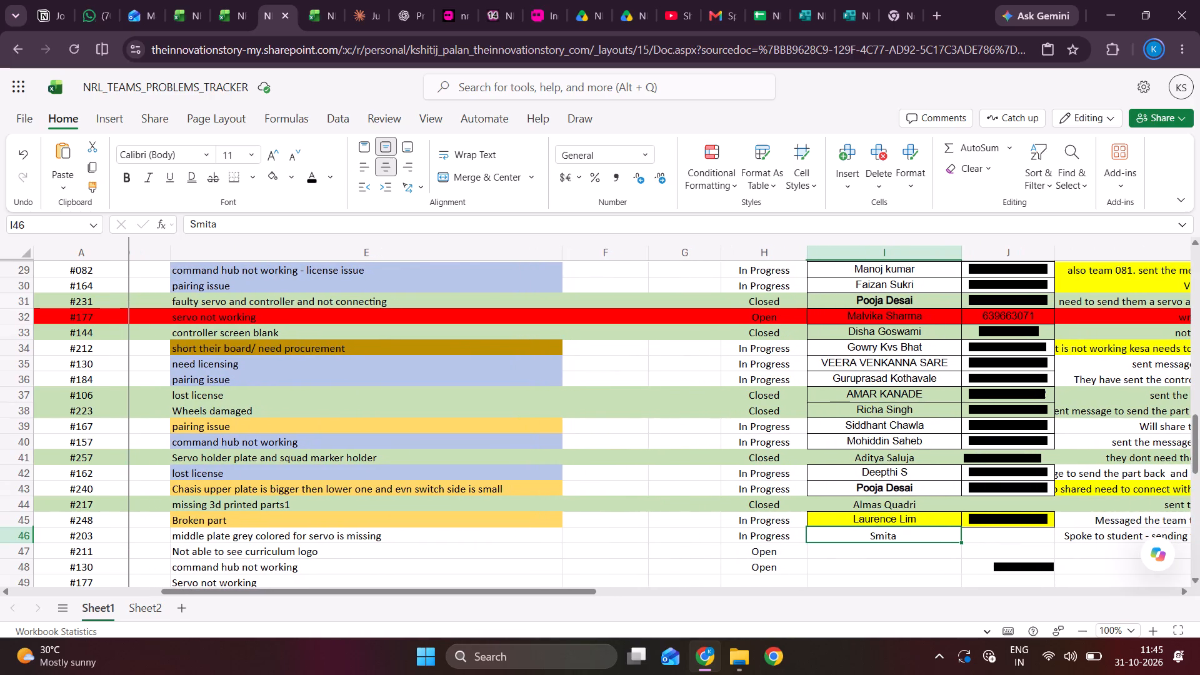
{"action": "scroll", "coordinate": [381, 431], "scroll_direction": "left", "scroll_amount": 4}
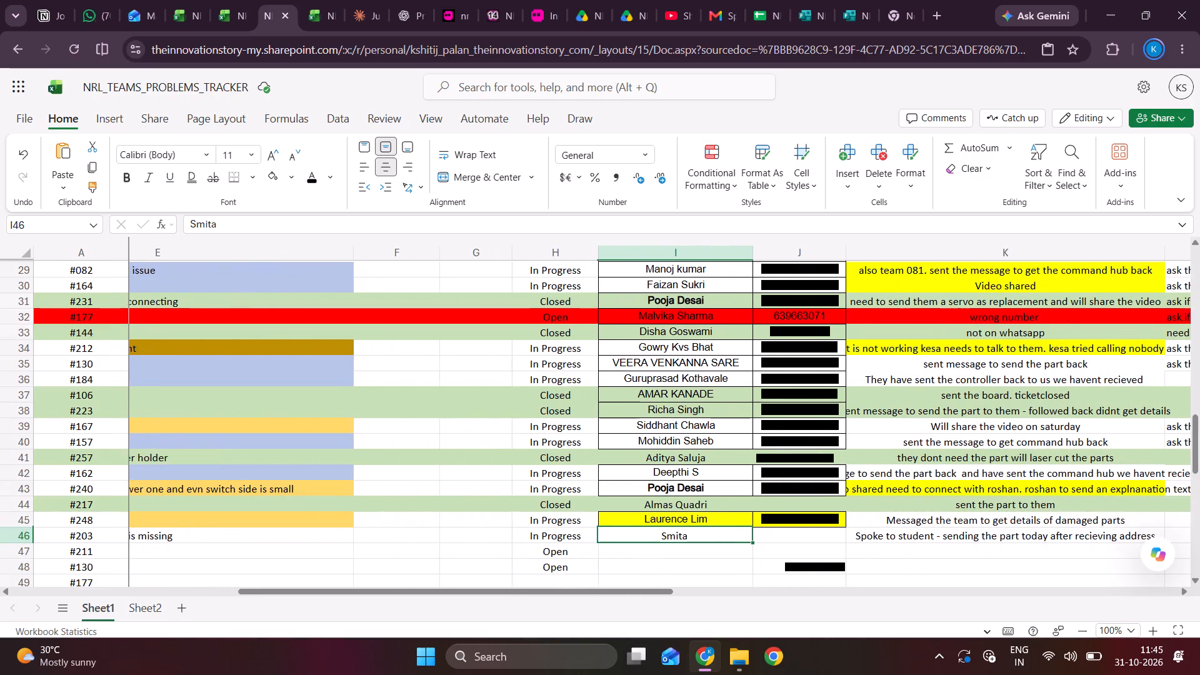
{"action": "scroll", "coordinate": [381, 431], "scroll_direction": "left", "scroll_amount": 1}
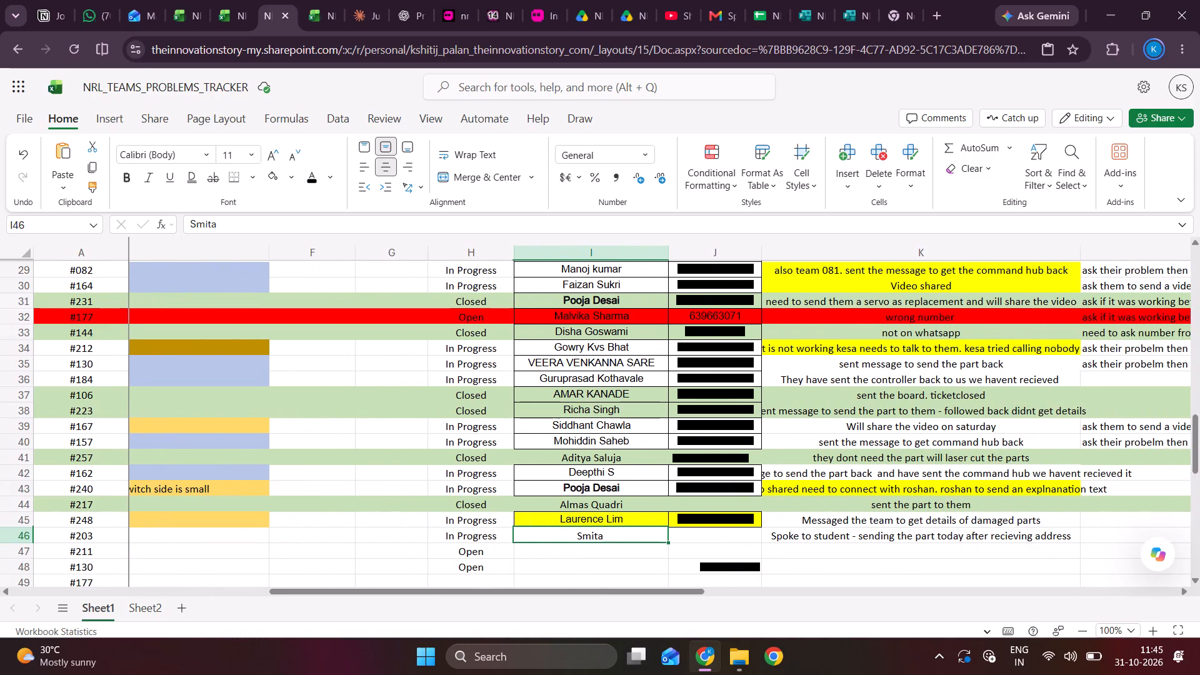
{"action": "scroll", "coordinate": [574, 381], "scroll_direction": "right", "scroll_amount": 6}
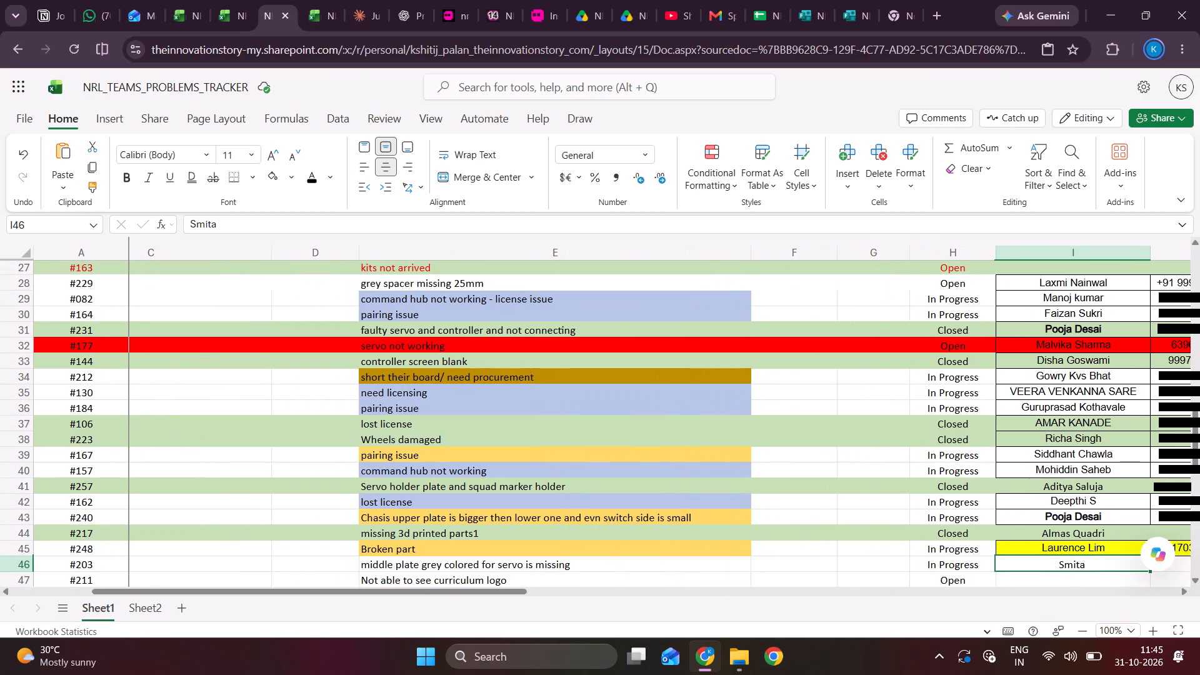
{"action": "scroll", "coordinate": [574, 381], "scroll_direction": "right", "scroll_amount": 3}
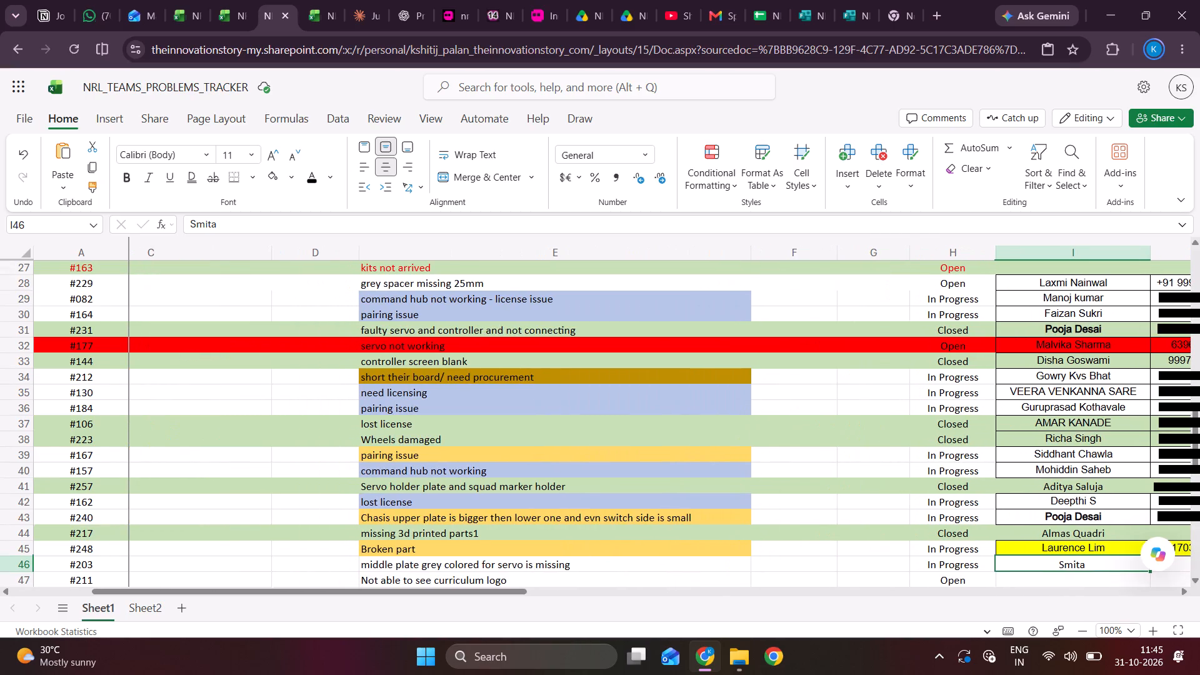
{"action": "scroll", "coordinate": [574, 381], "scroll_direction": "right", "scroll_amount": 4}
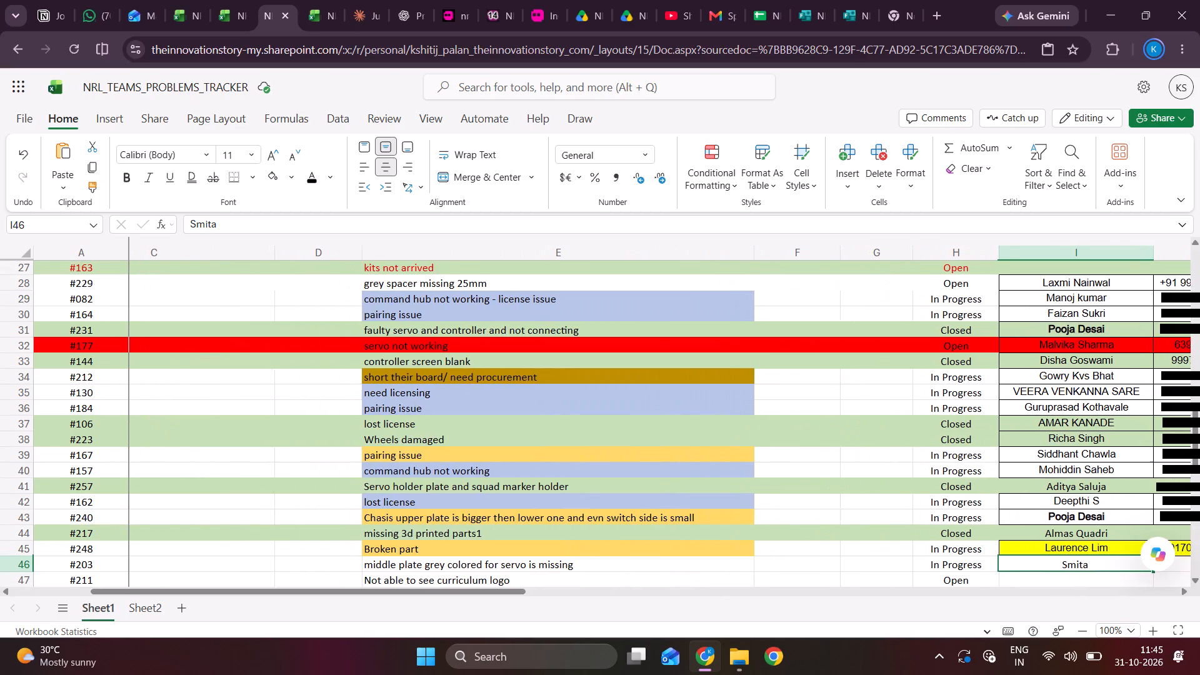
{"action": "scroll", "coordinate": [574, 381], "scroll_direction": "right", "scroll_amount": 1}
{"action": "scroll", "coordinate": [574, 381], "scroll_direction": "down", "scroll_amount": 1}
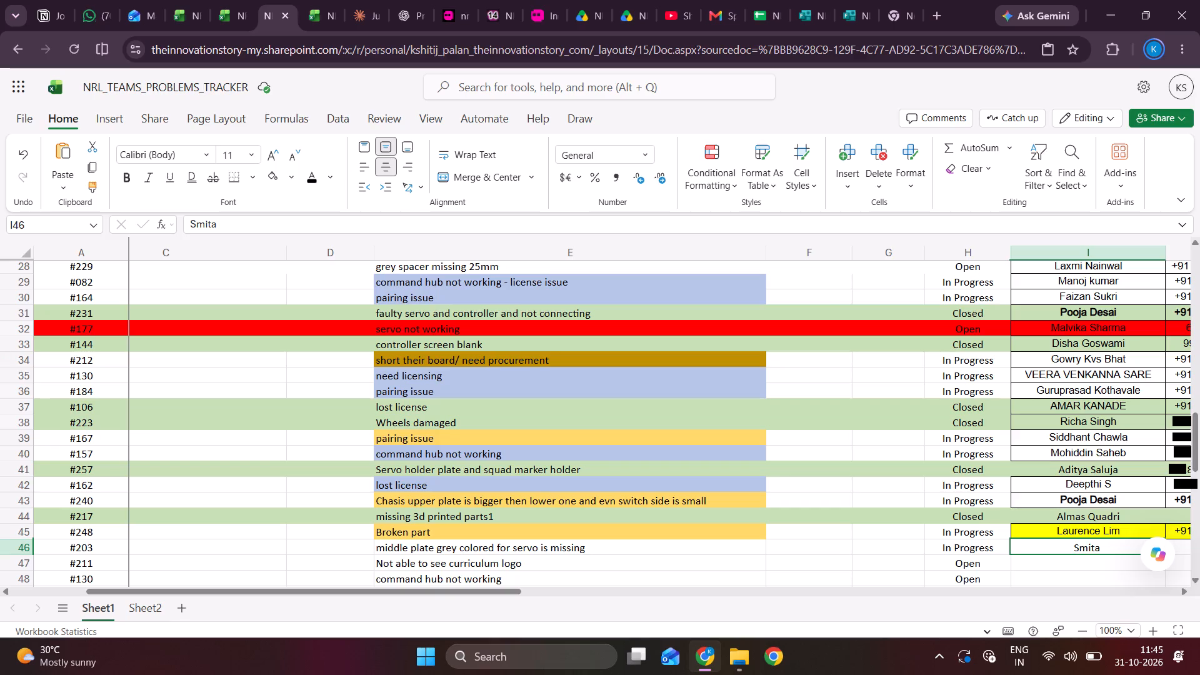
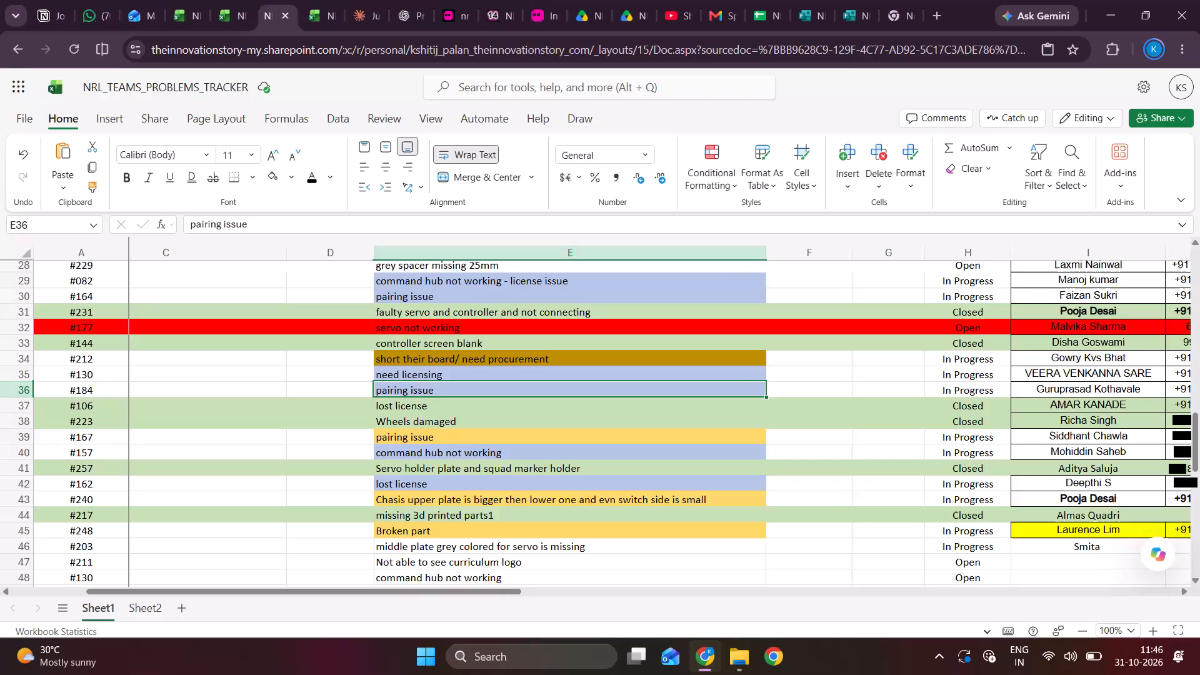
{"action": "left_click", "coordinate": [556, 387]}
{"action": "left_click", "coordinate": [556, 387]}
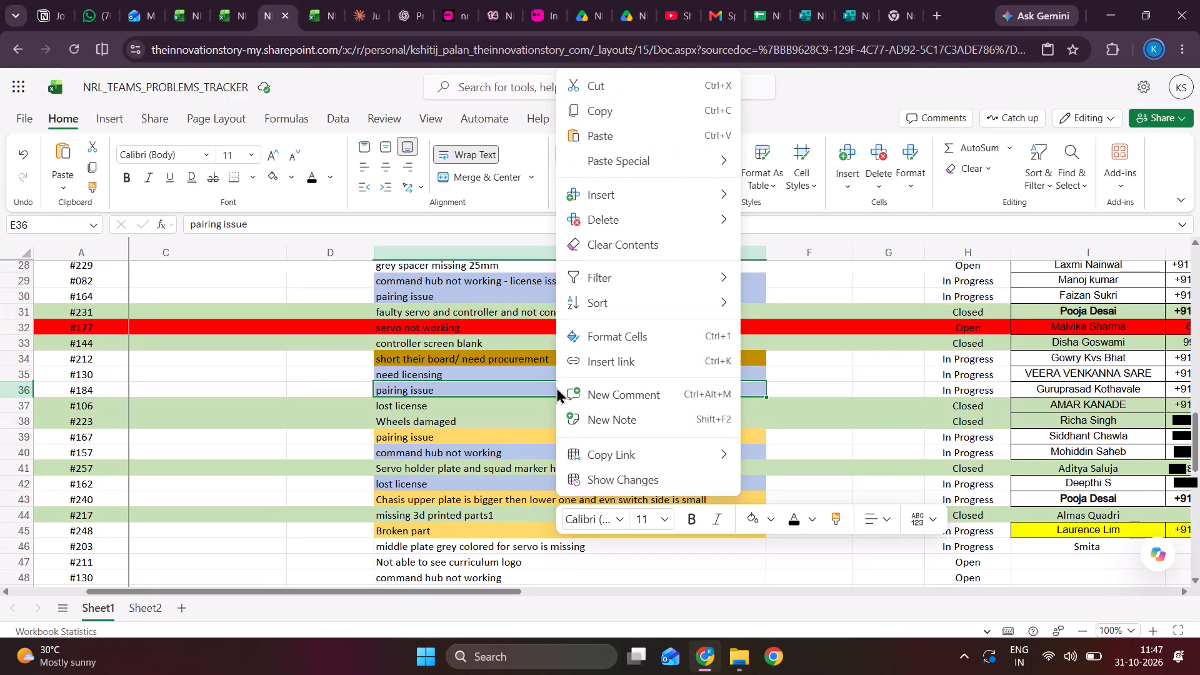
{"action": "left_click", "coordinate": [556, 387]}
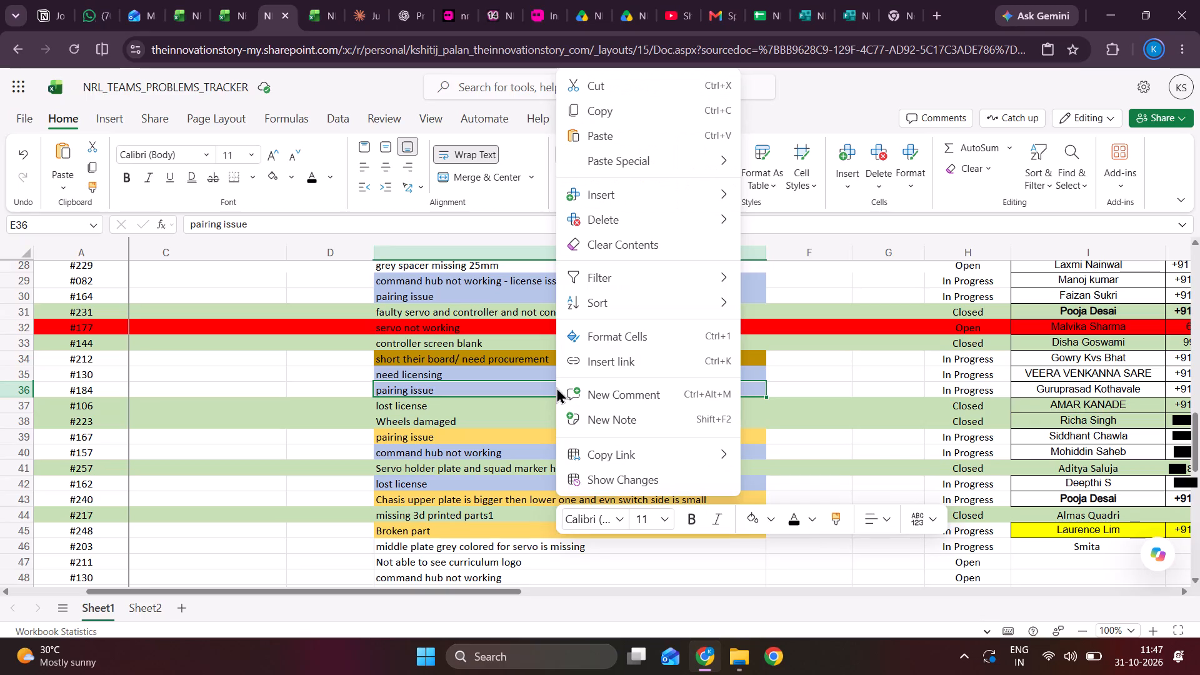
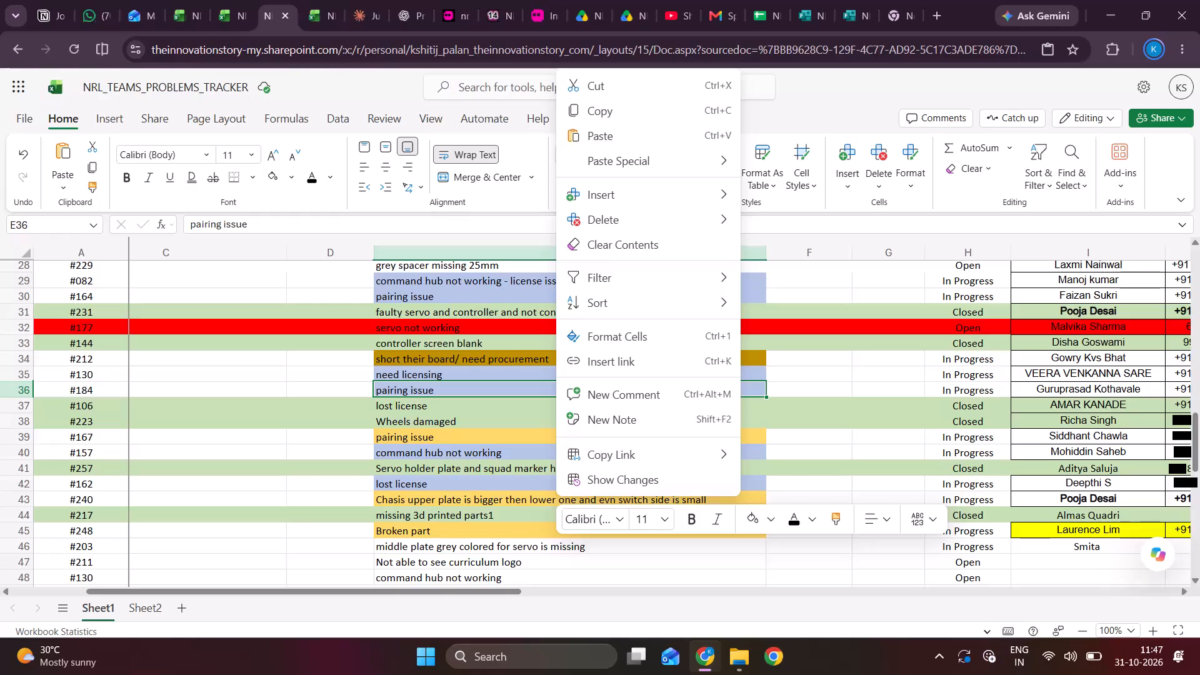
Review the latest entries in the problems tracker, including team #203's missing grey middle plate for the servo.
{"action": "scroll", "coordinate": [492, 520], "scroll_direction": "down", "scroll_amount": 2}
{"action": "scroll", "coordinate": [492, 520], "scroll_direction": "up", "scroll_amount": 1}
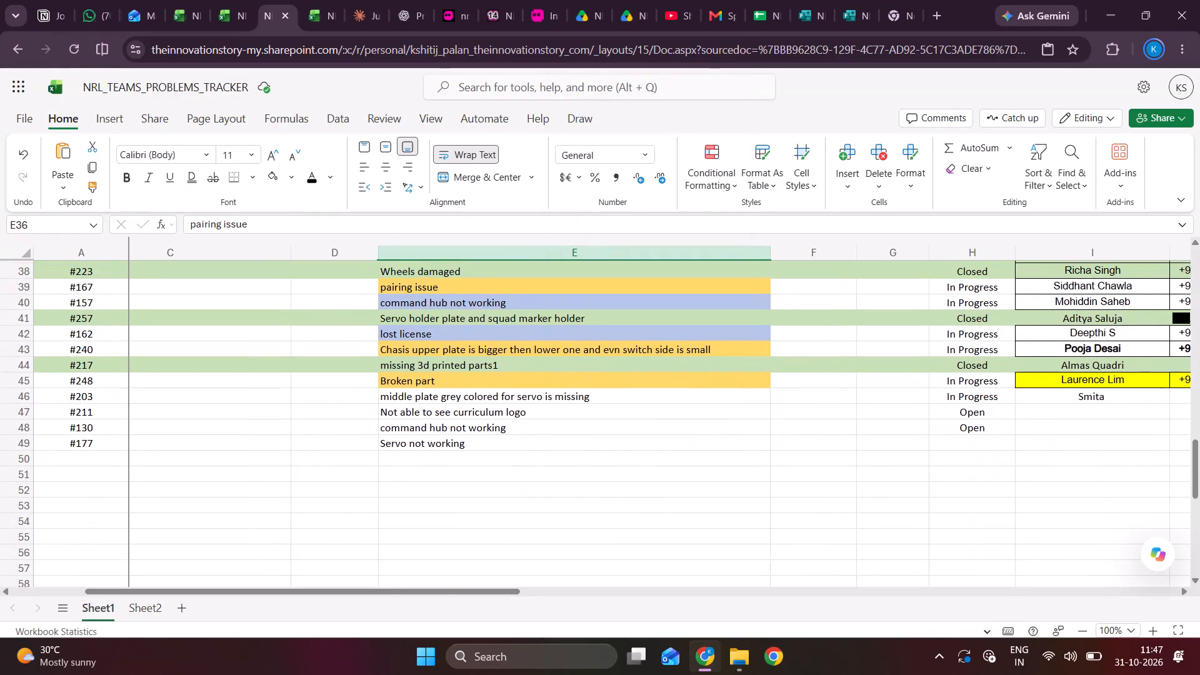
{"action": "scroll", "coordinate": [492, 520], "scroll_direction": "up", "scroll_amount": 1}
{"action": "left_click", "coordinate": [466, 409]}
{"action": "left_click", "coordinate": [468, 391]}
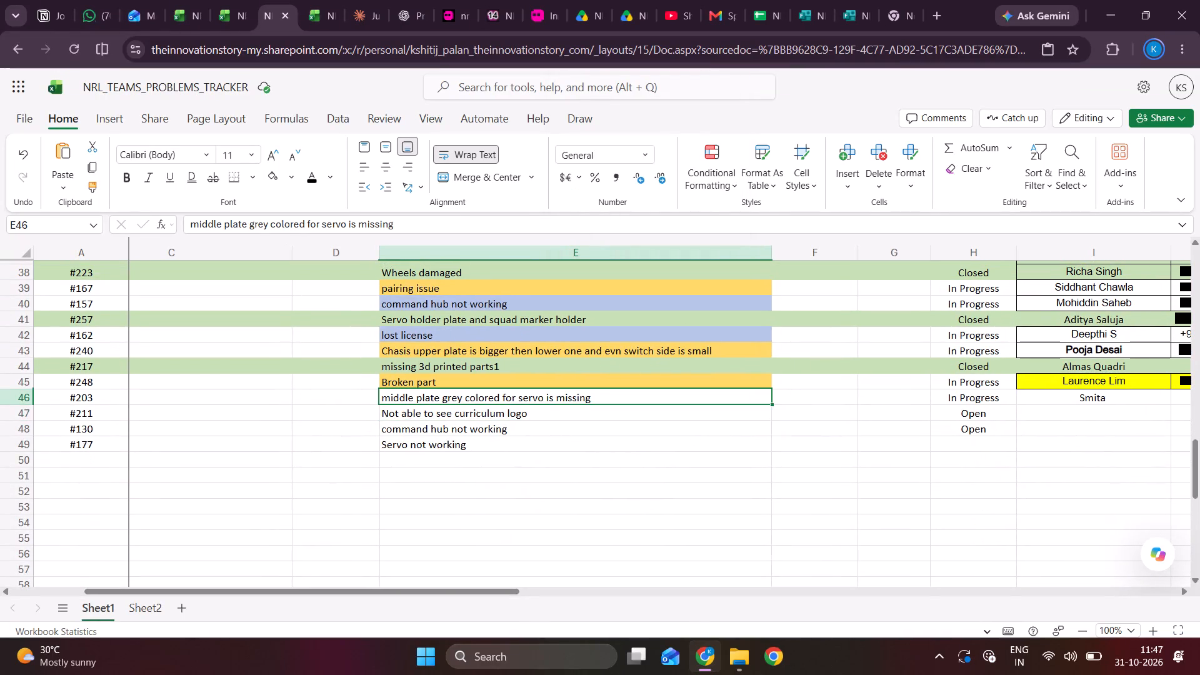
{"action": "scroll", "coordinate": [562, 459], "scroll_direction": "left", "scroll_amount": 1}
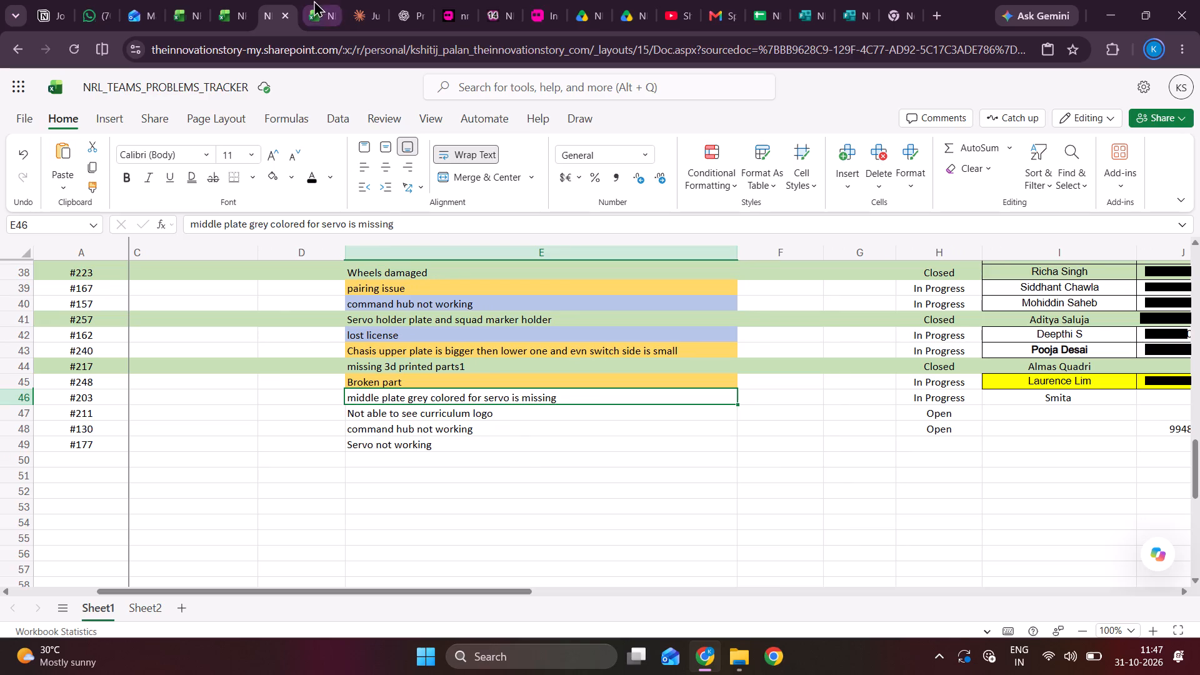
In the league portal's support tickets, review Team 181's "Robot INIT Behaviour" conversation and mark the ticket resolved.
{"action": "left_click", "coordinate": [462, 5]}
{"action": "scroll", "coordinate": [415, 376], "scroll_direction": "down", "scroll_amount": 1}
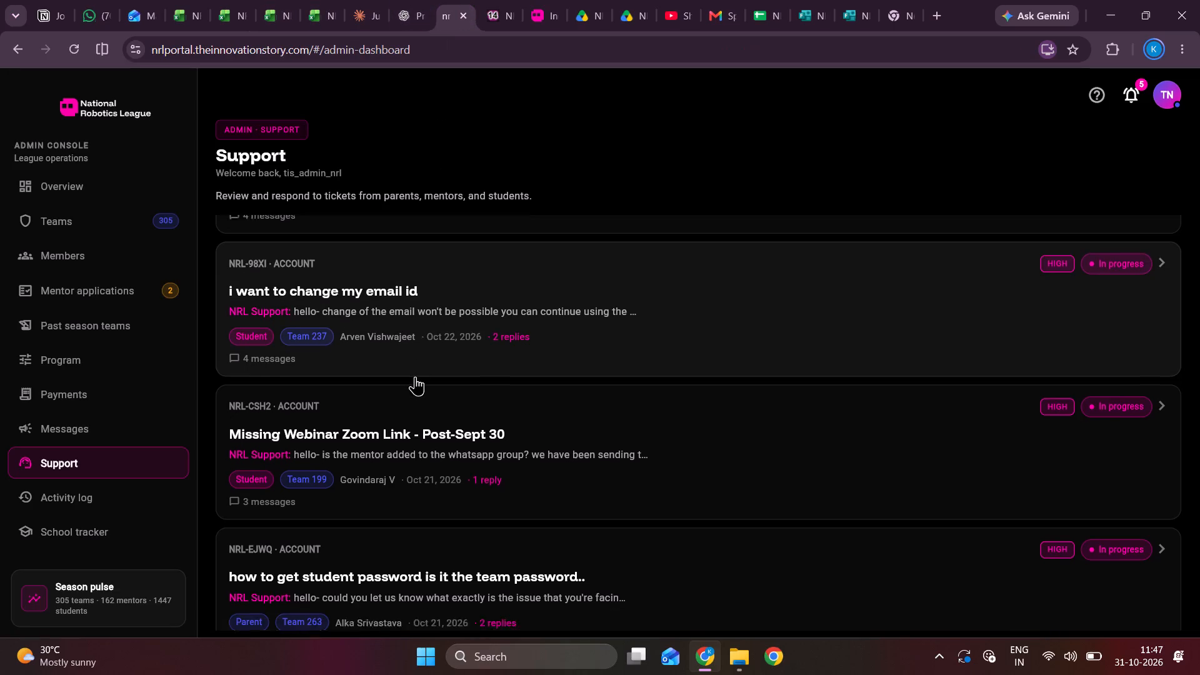
{"action": "scroll", "coordinate": [415, 376], "scroll_direction": "down", "scroll_amount": 3}
{"action": "scroll", "coordinate": [441, 452], "scroll_direction": "down", "scroll_amount": 3}
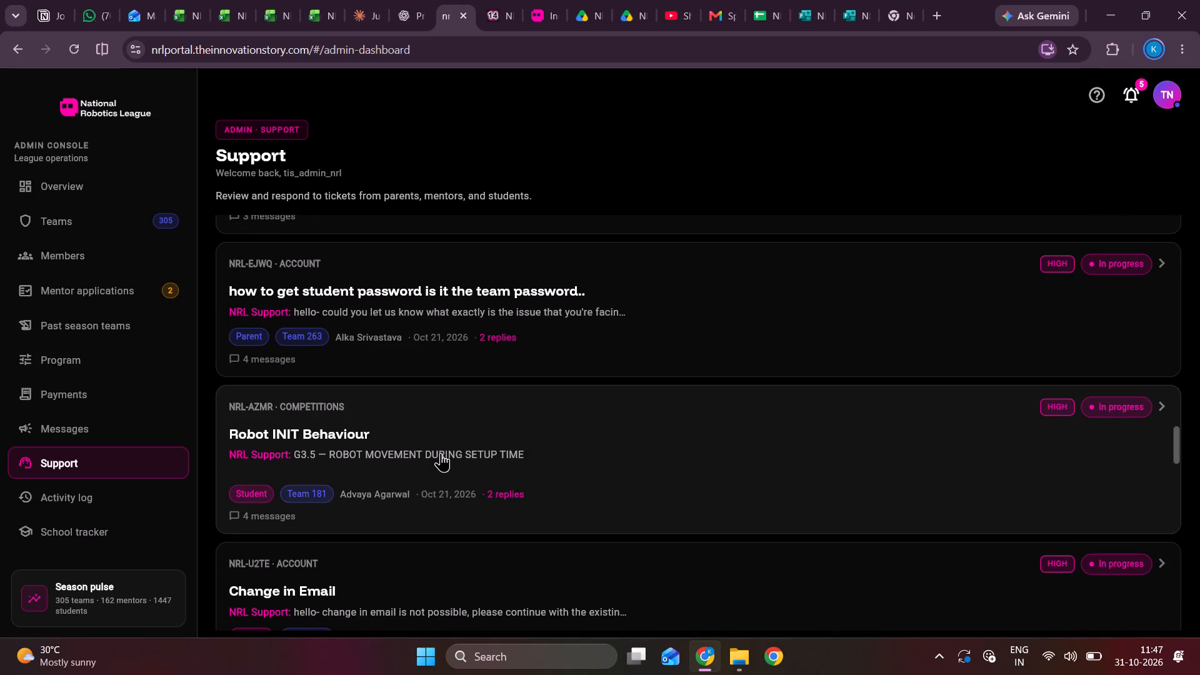
{"action": "left_click", "coordinate": [441, 452]}
{"action": "scroll", "coordinate": [484, 384], "scroll_direction": "down", "scroll_amount": 7}
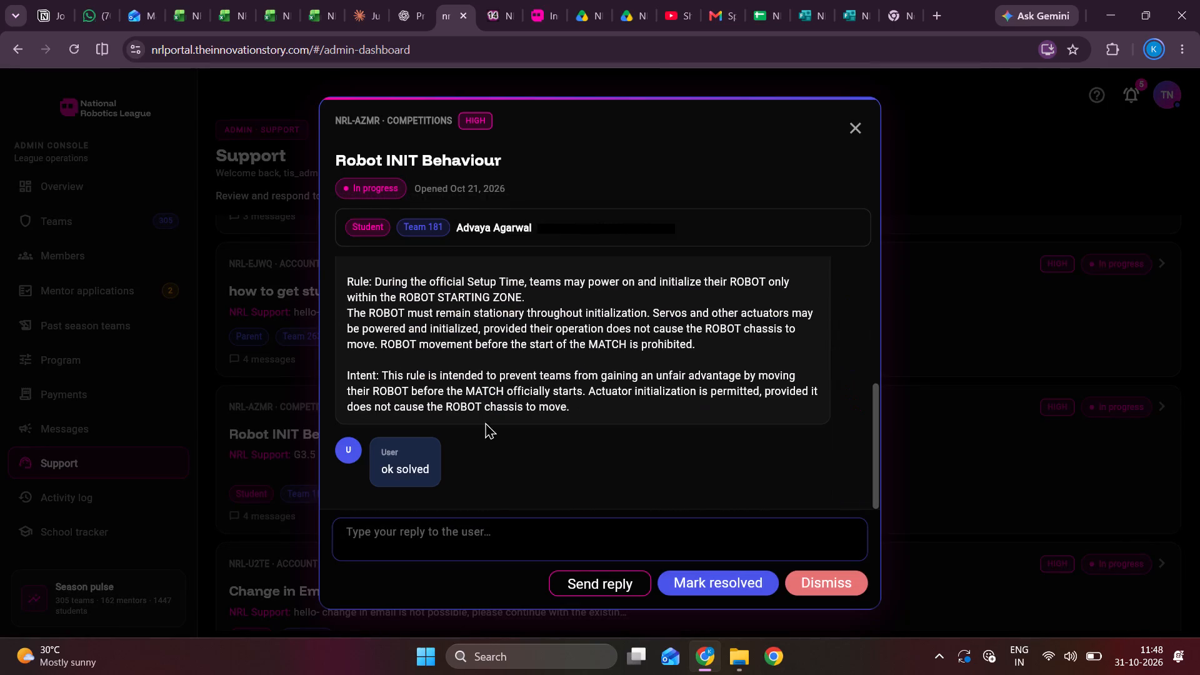
{"action": "scroll", "coordinate": [620, 394], "scroll_direction": "up", "scroll_amount": 7}
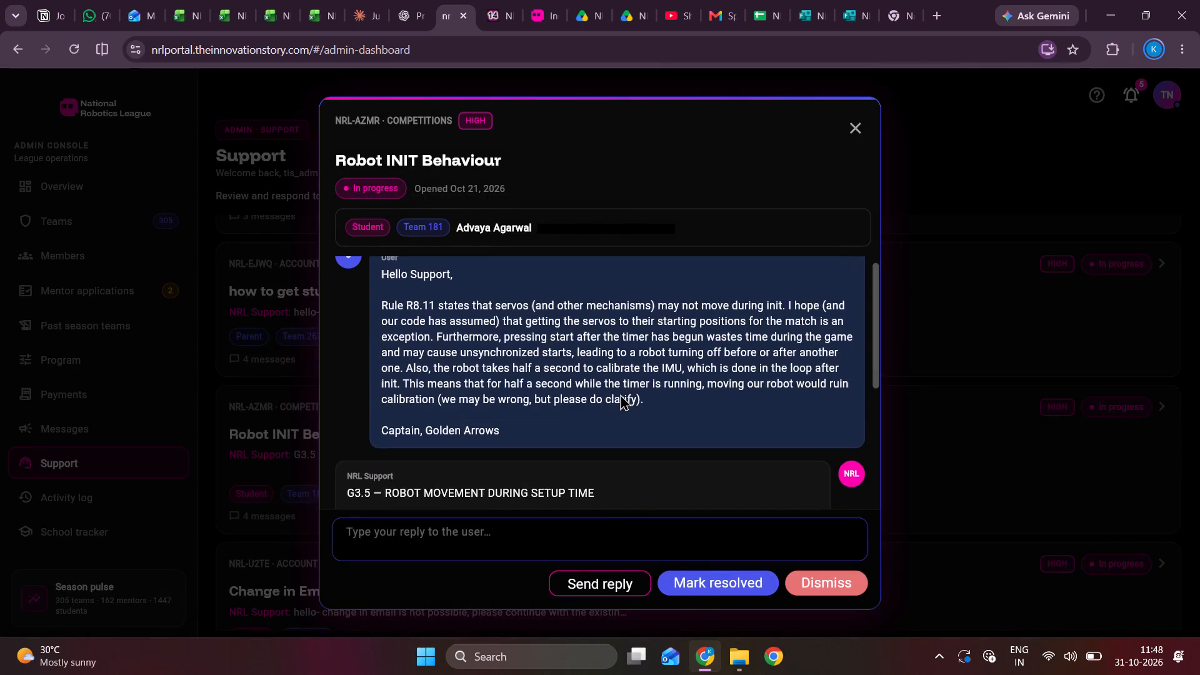
{"action": "left_click", "coordinate": [680, 584]}
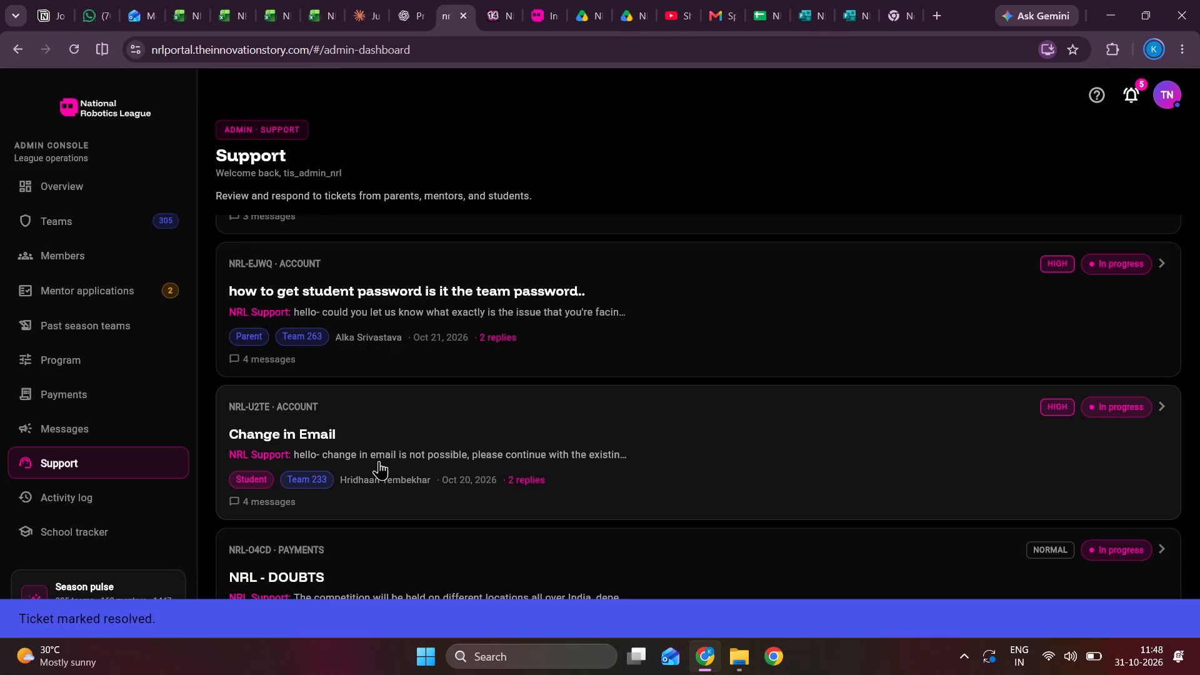
Review Team 233's "Change in Email" ticket and mark it resolved.
{"action": "left_click", "coordinate": [379, 461]}
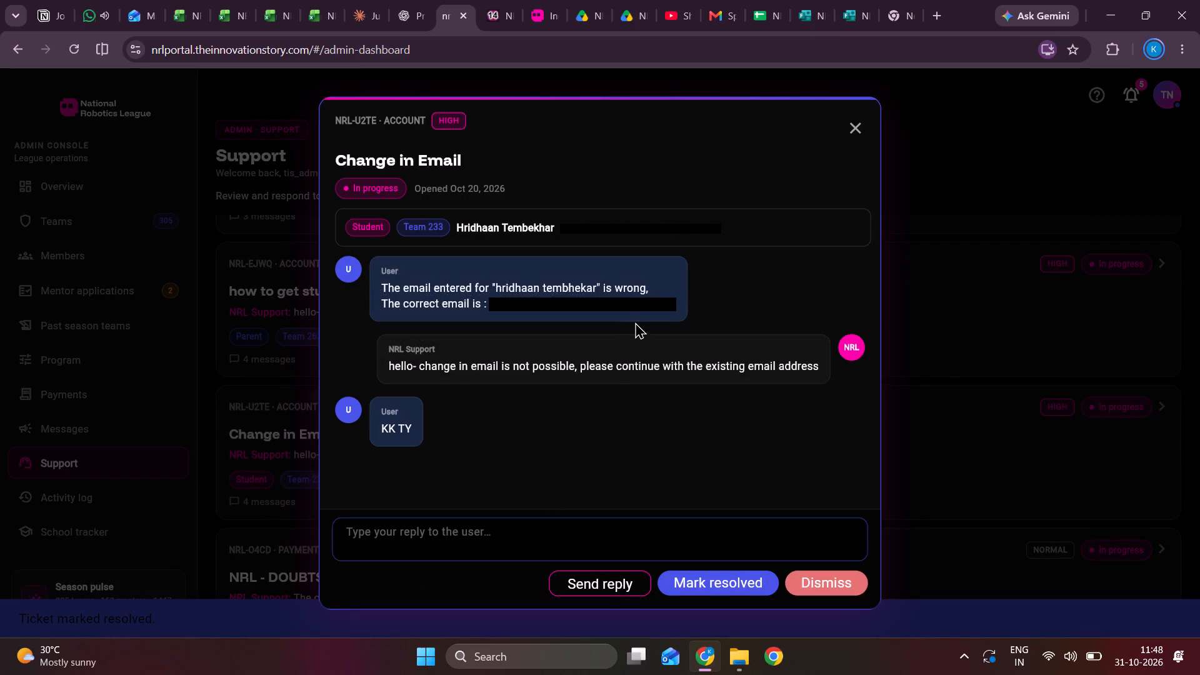
{"action": "left_click", "coordinate": [706, 584]}
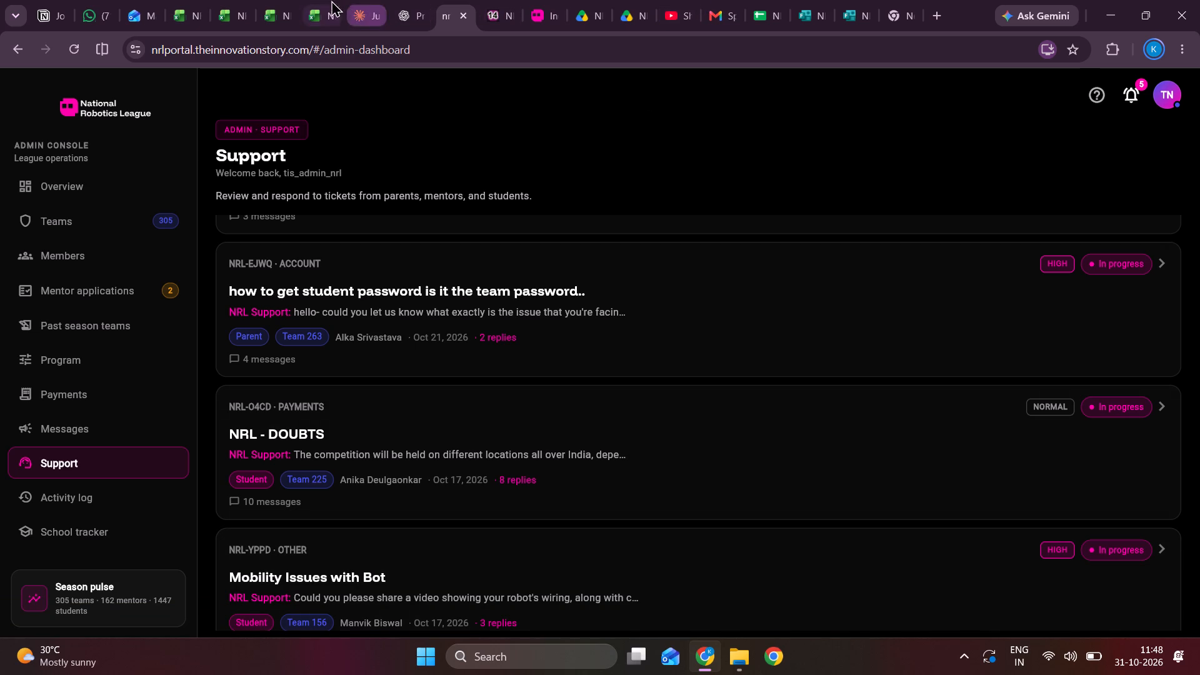
In the NRL_2026_KIT_DISPATCH workbook, look up the school and full kit delivery address for team 203, Megaminds Favorite Group.
{"action": "left_click", "coordinate": [246, 1]}
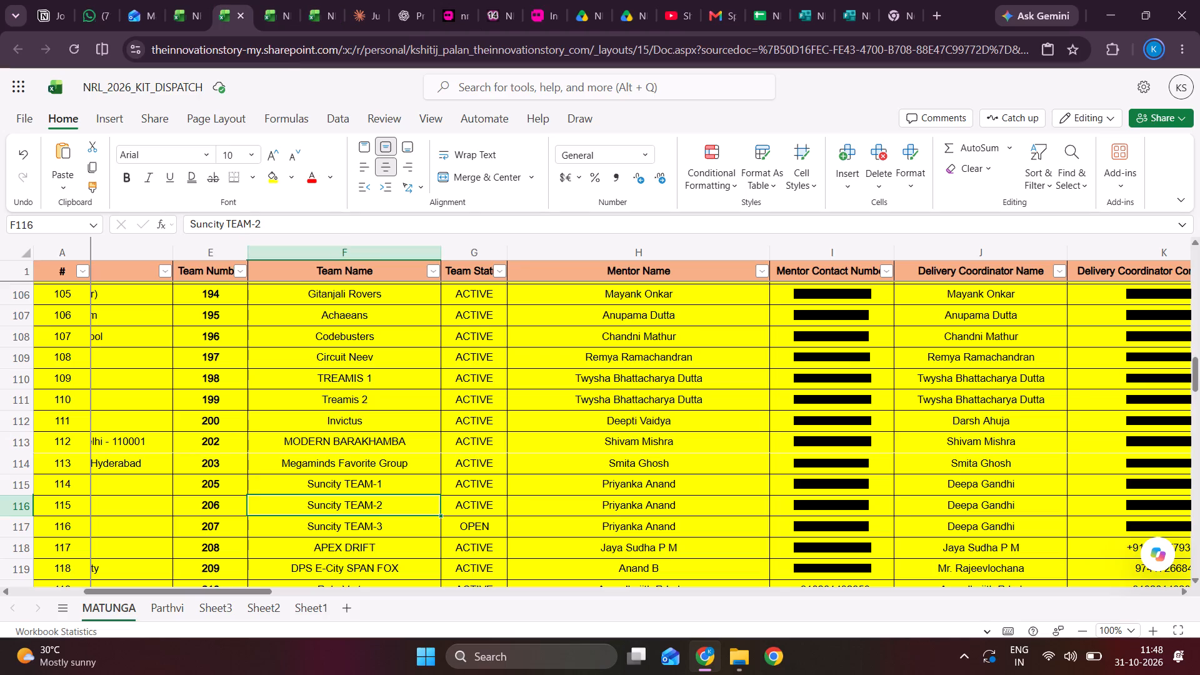
{"action": "scroll", "coordinate": [555, 544], "scroll_direction": "right", "scroll_amount": 7}
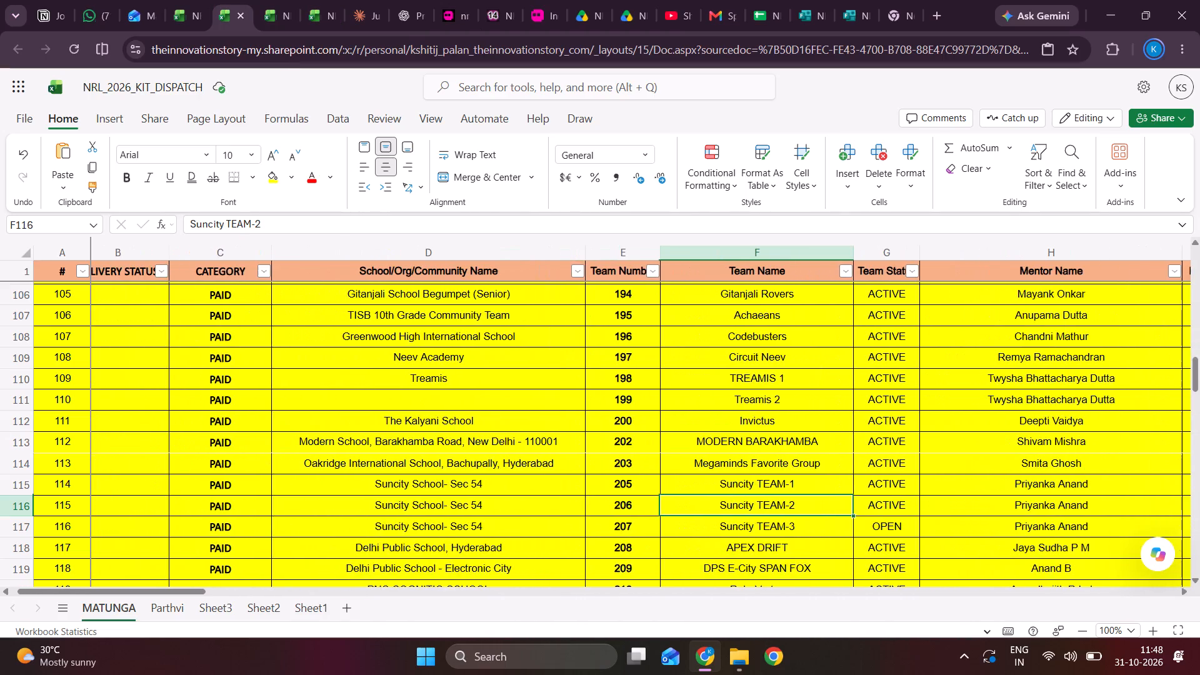
{"action": "scroll", "coordinate": [555, 544], "scroll_direction": "right", "scroll_amount": 4}
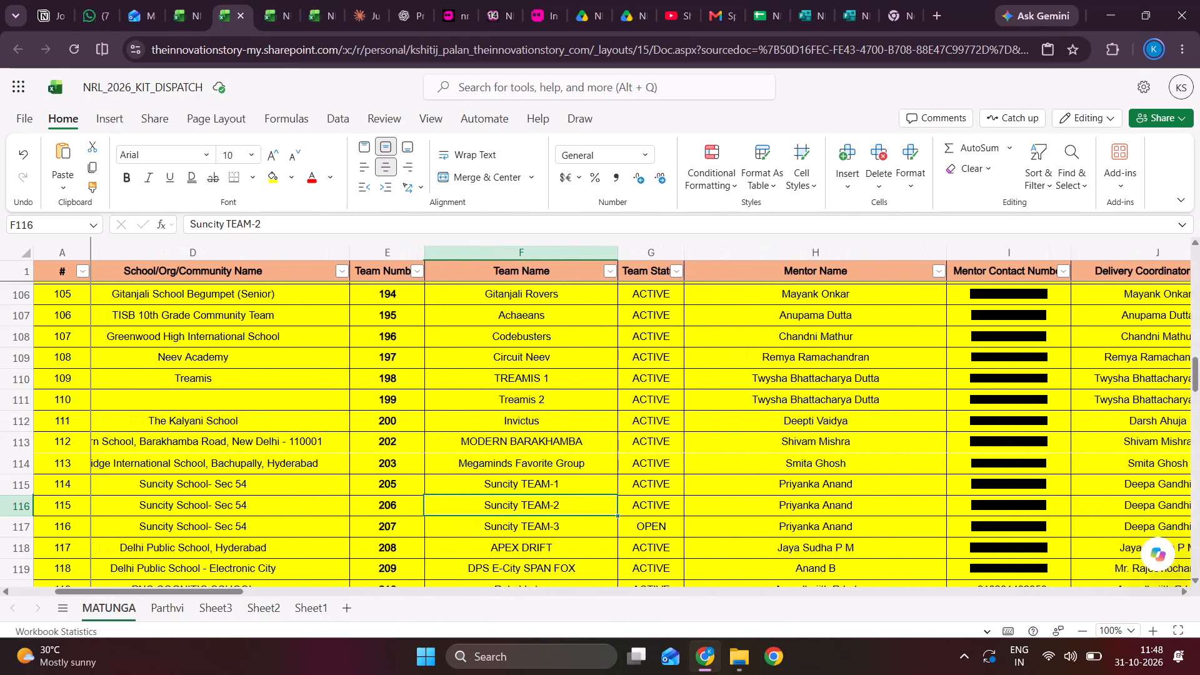
{"action": "scroll", "coordinate": [555, 544], "scroll_direction": "right", "scroll_amount": 4}
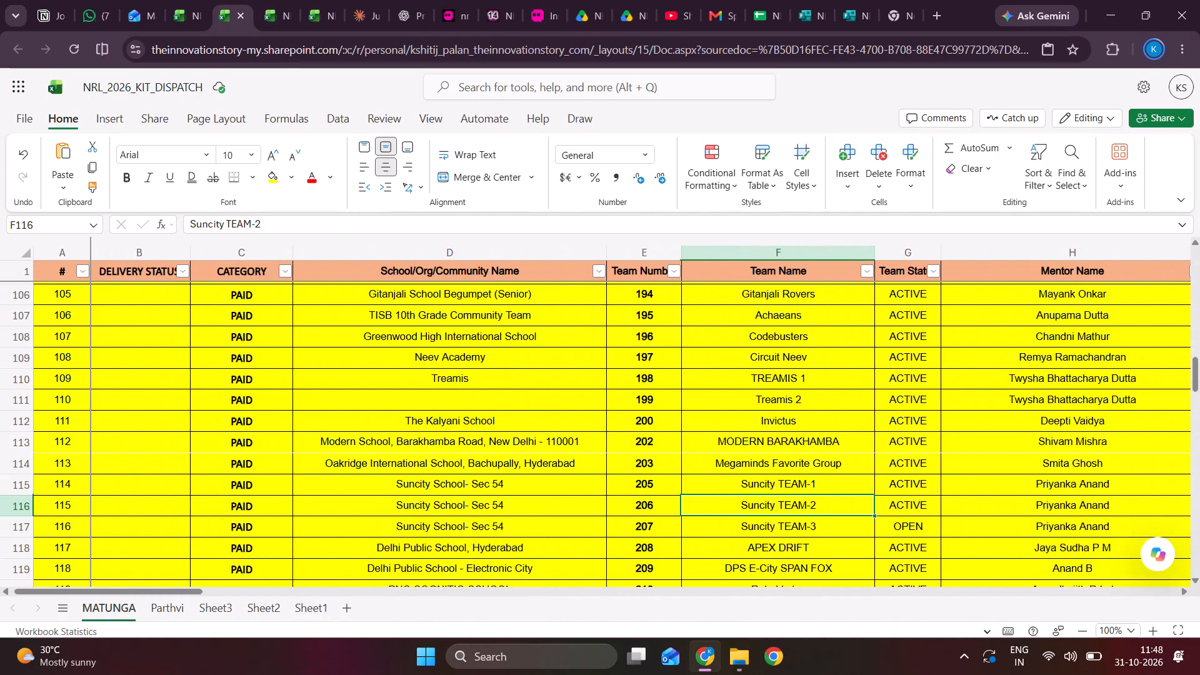
{"action": "left_click", "coordinate": [549, 464]}
{"action": "scroll", "coordinate": [549, 464], "scroll_direction": "left", "scroll_amount": 3}
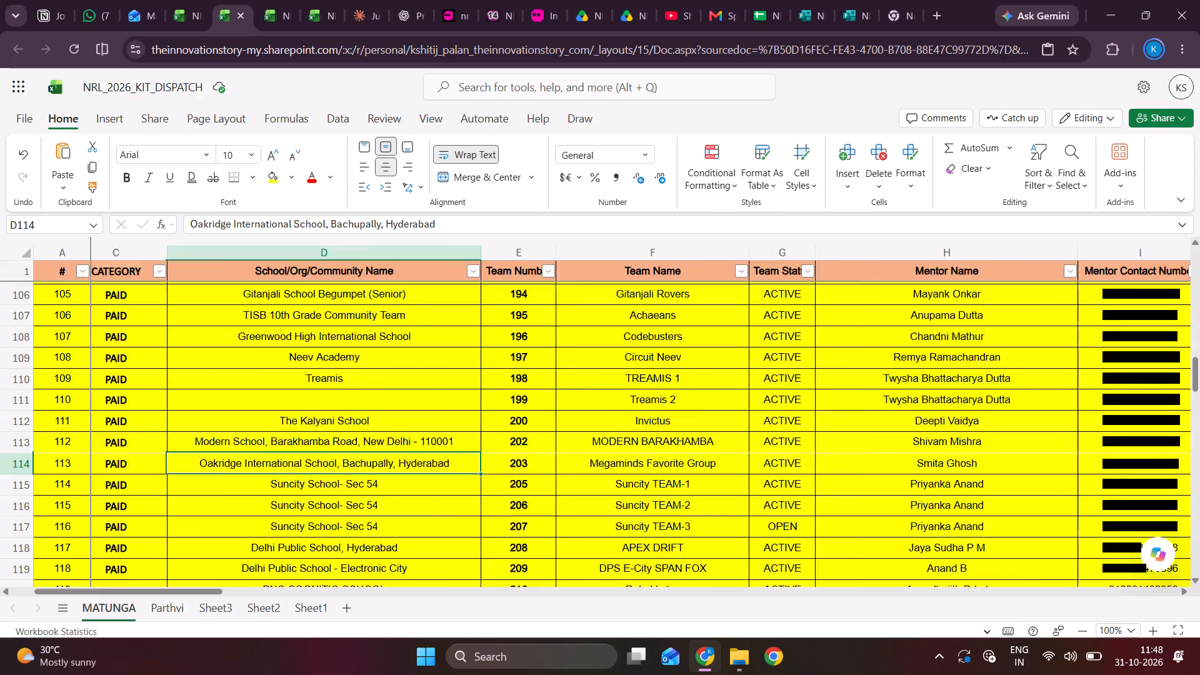
{"action": "scroll", "coordinate": [549, 464], "scroll_direction": "left", "scroll_amount": 9}
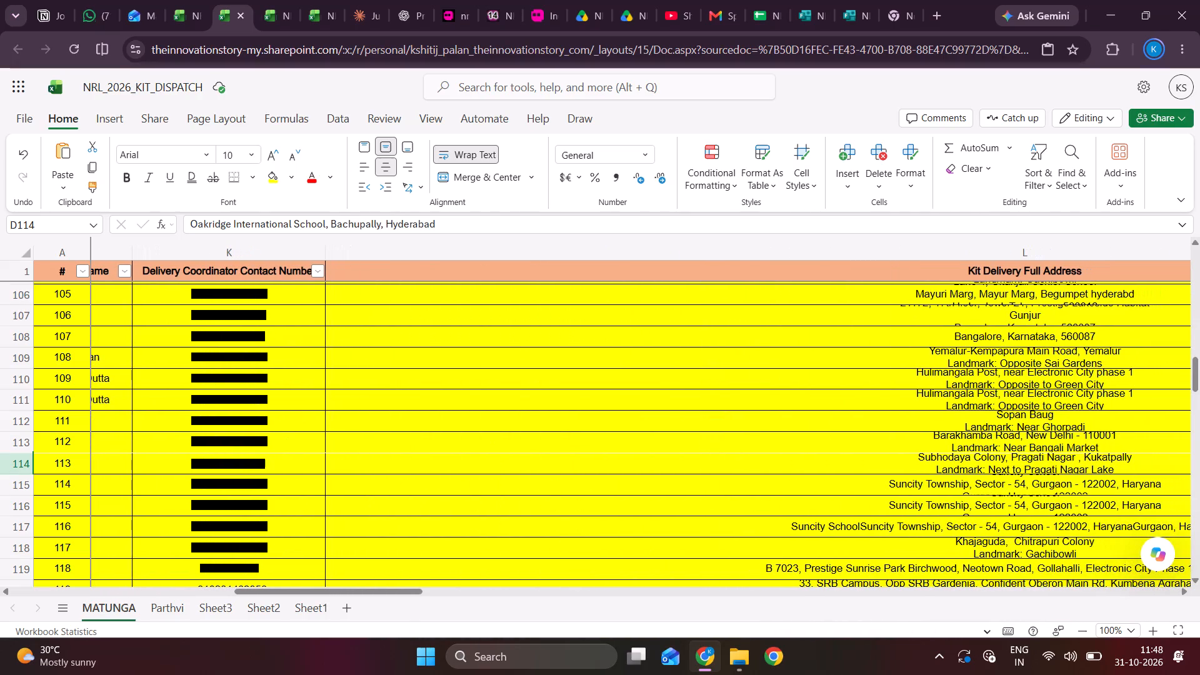
{"action": "right_click", "coordinate": [552, 464]}
{"action": "right_click", "coordinate": [552, 464]}
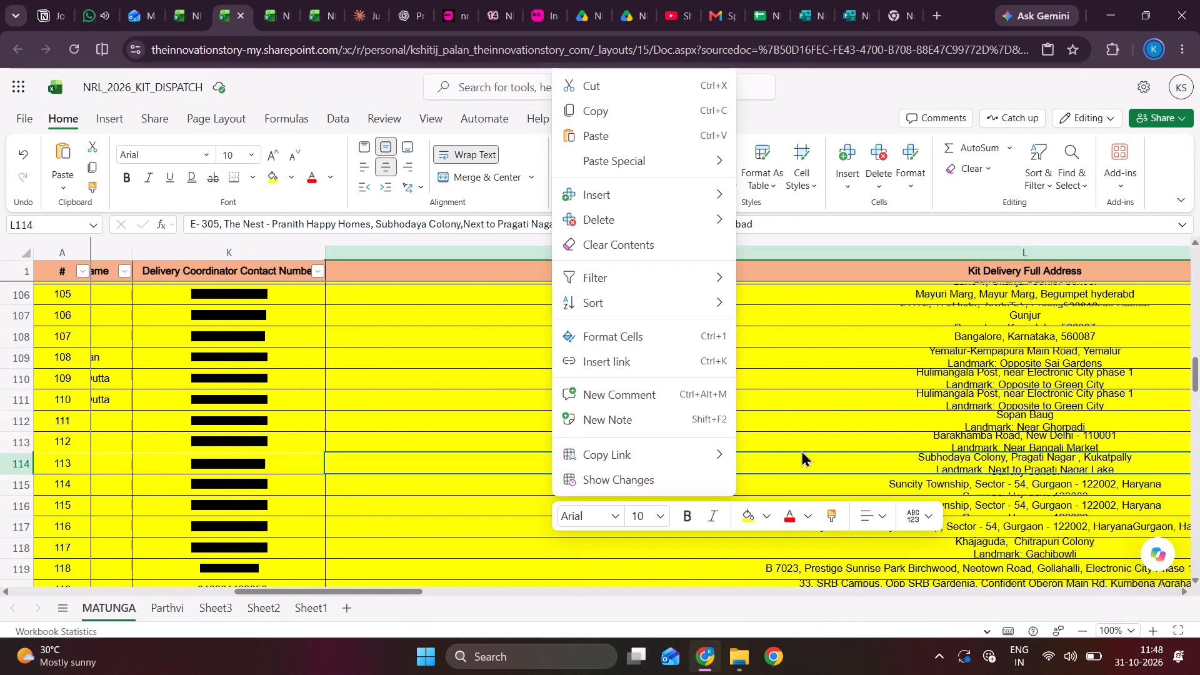
{"action": "double_click", "coordinate": [801, 452]}
{"action": "double_click", "coordinate": [824, 461]}
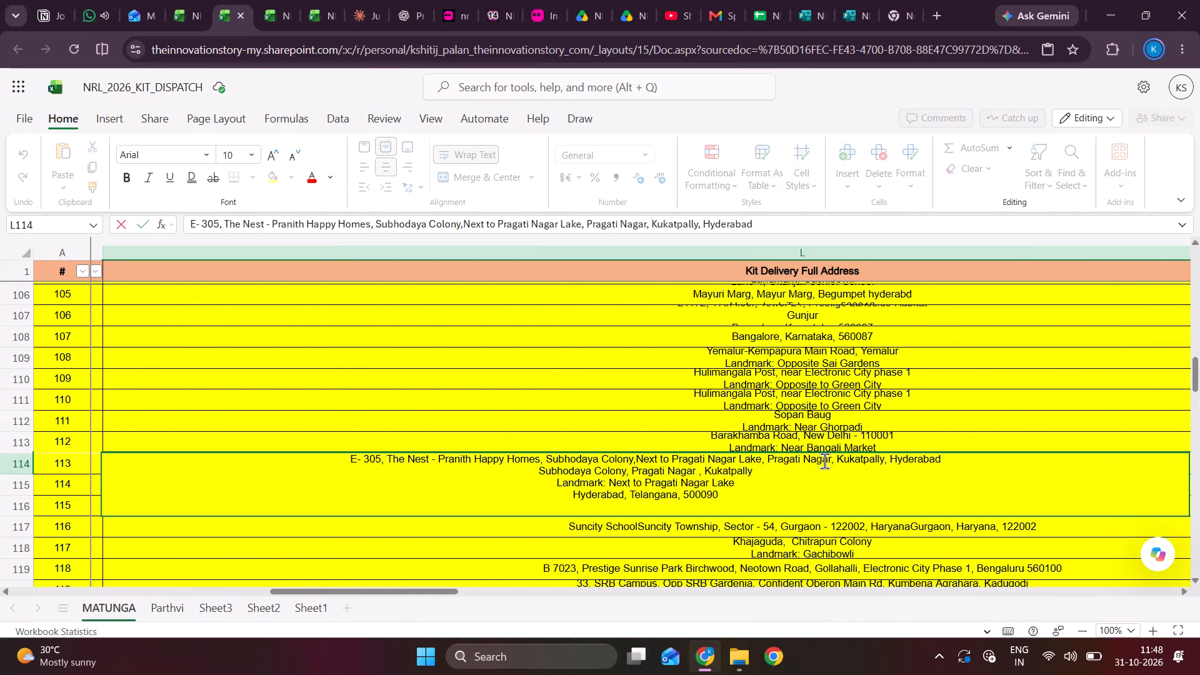
{"action": "left_click", "coordinate": [632, 411]}
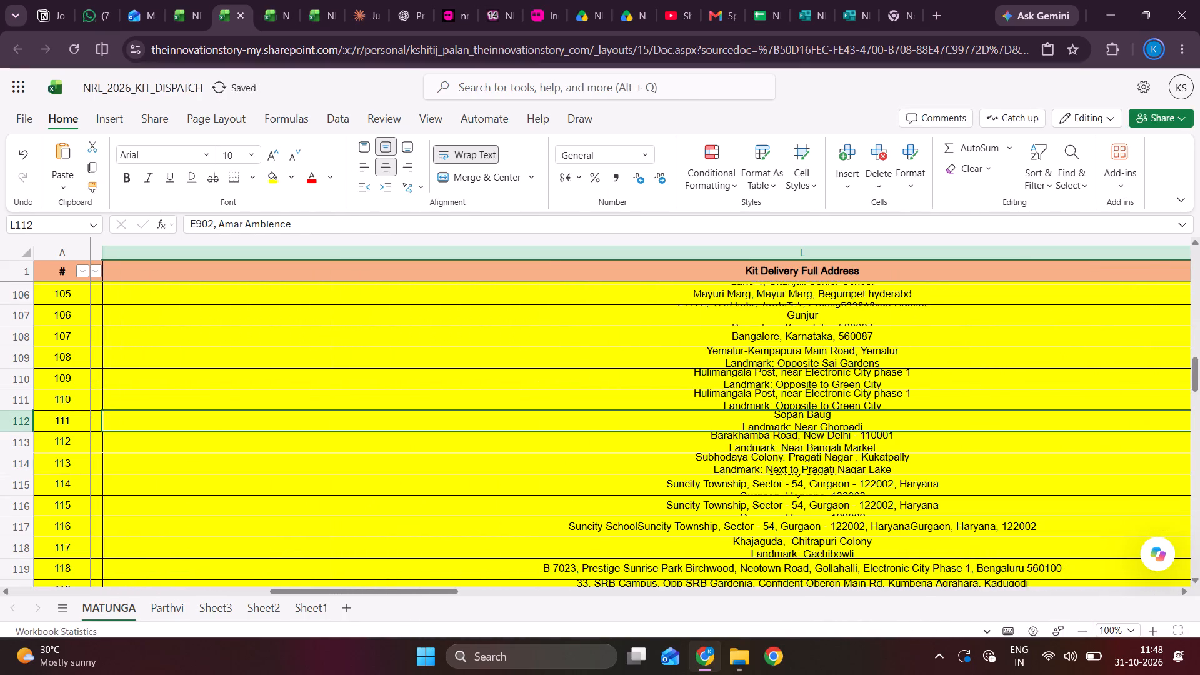
{"action": "double_click", "coordinate": [660, 423]}
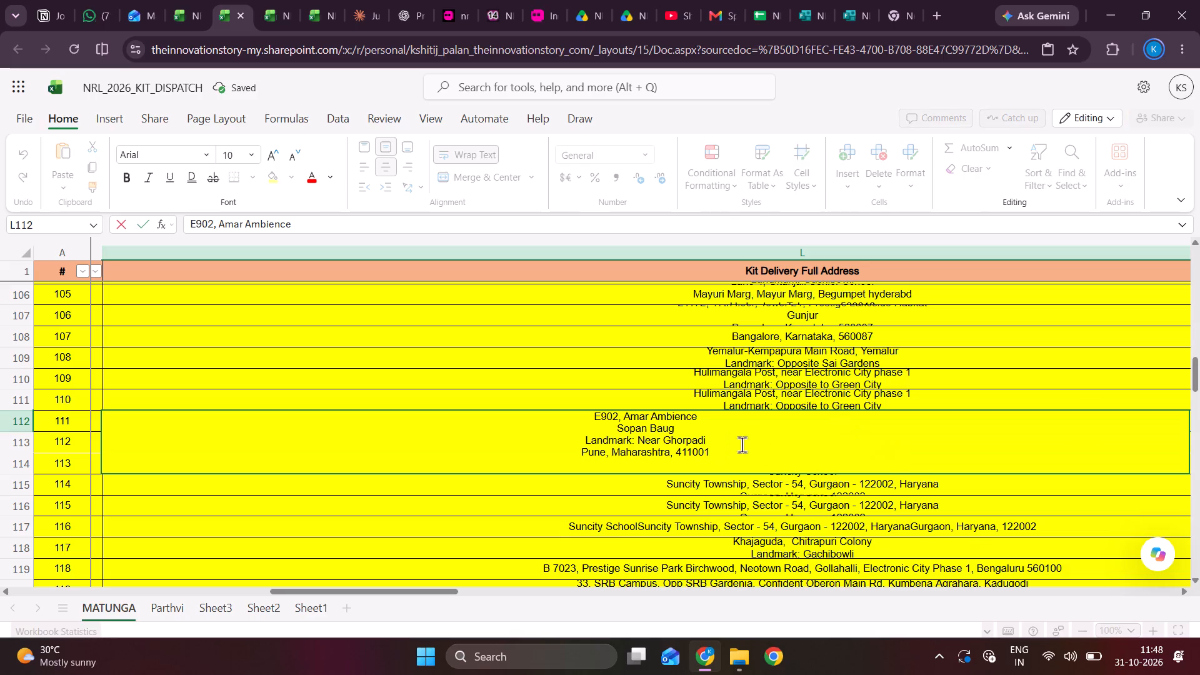
{"action": "left_click", "coordinate": [593, 362]}
Examine team 203's mentor, delivery coordinator, contact and city details in the kit dispatch sheet.
{"action": "scroll", "coordinate": [593, 362], "scroll_direction": "right", "scroll_amount": 2}
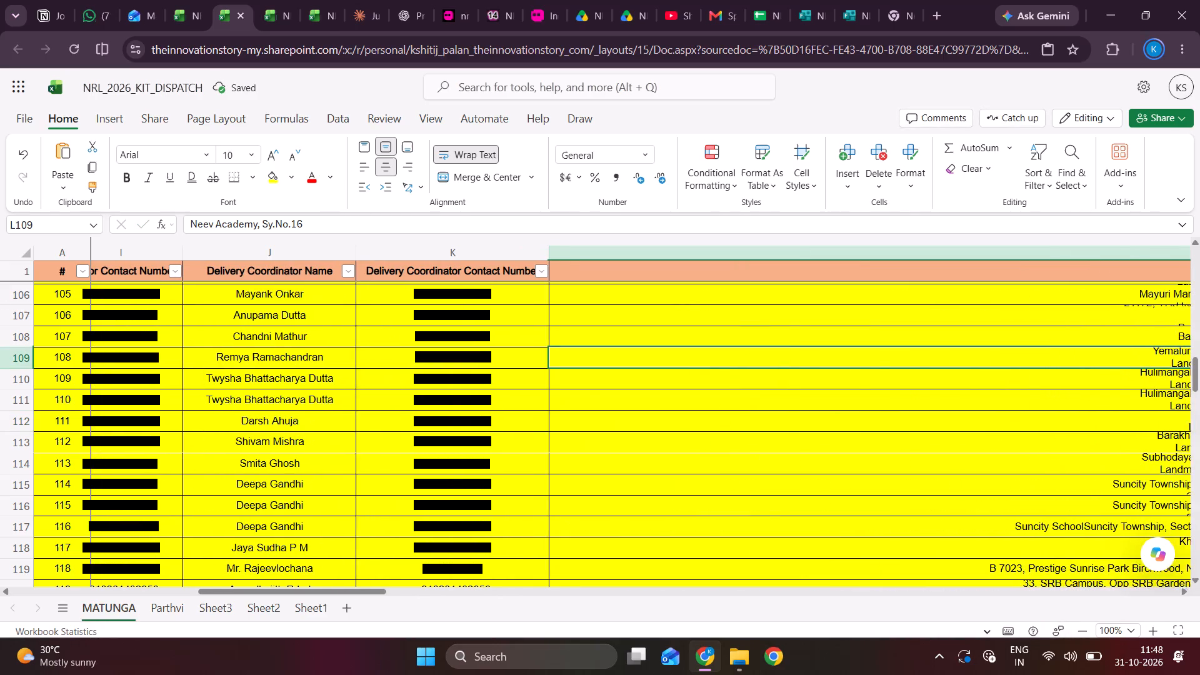
{"action": "scroll", "coordinate": [593, 362], "scroll_direction": "right", "scroll_amount": 2}
{"action": "scroll", "coordinate": [562, 441], "scroll_direction": "right", "scroll_amount": 3}
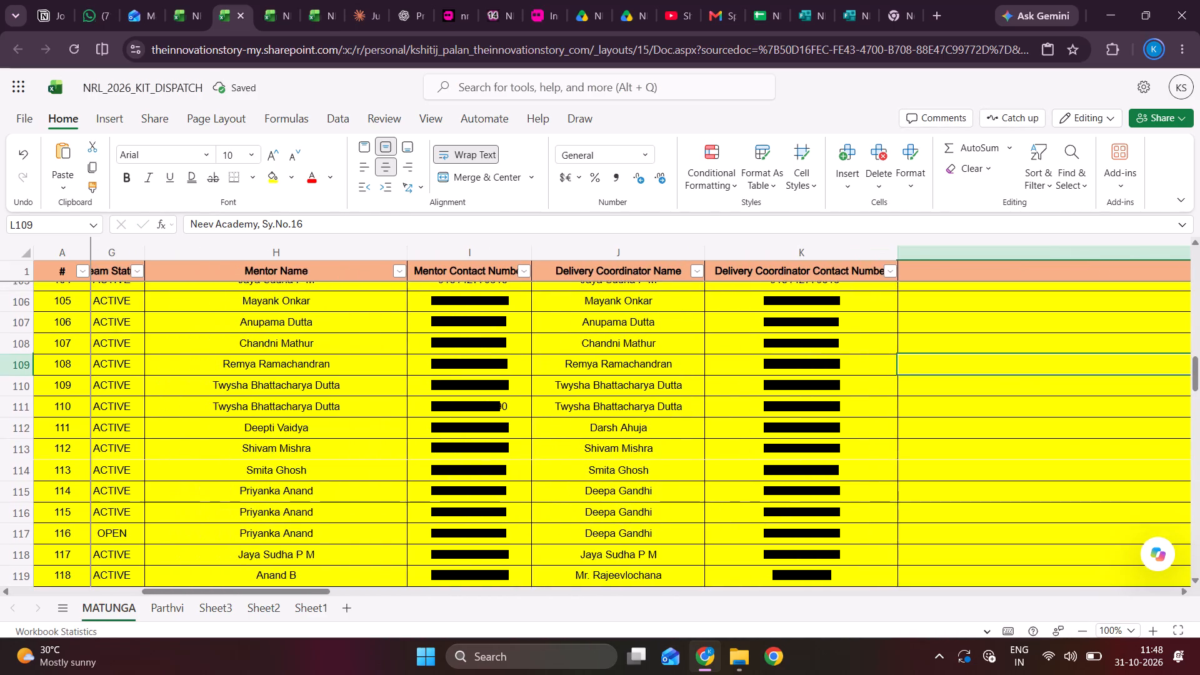
{"action": "scroll", "coordinate": [562, 441], "scroll_direction": "right", "scroll_amount": 4}
{"action": "scroll", "coordinate": [562, 441], "scroll_direction": "left", "scroll_amount": 3}
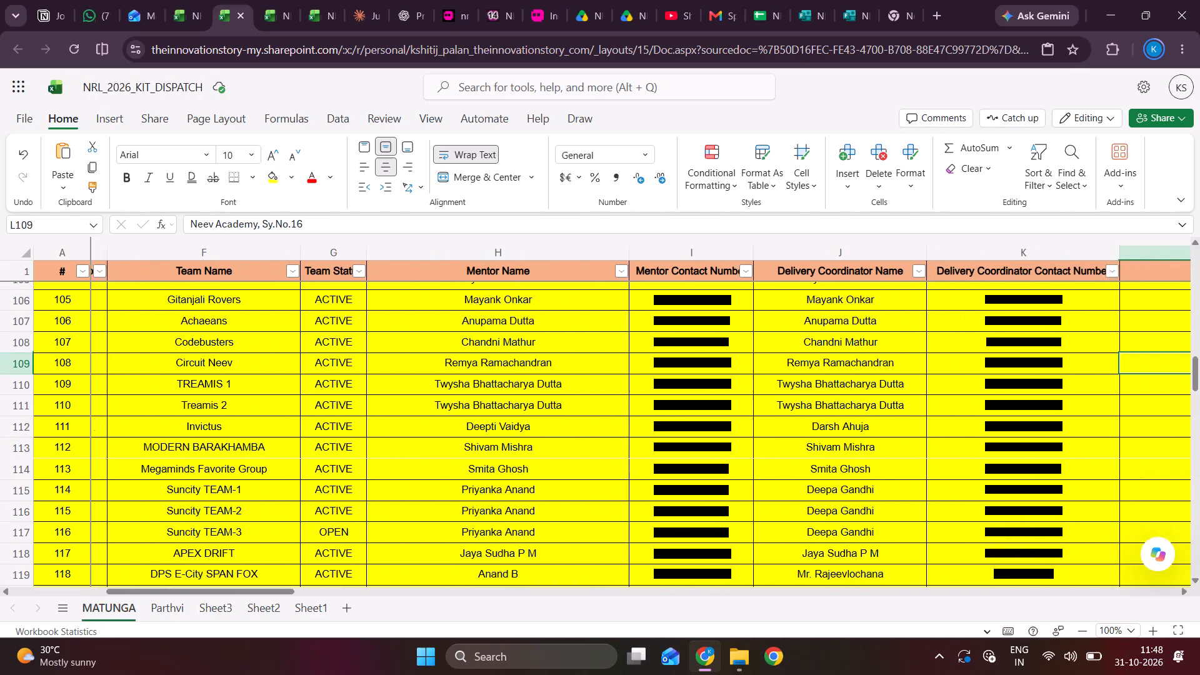
{"action": "scroll", "coordinate": [562, 441], "scroll_direction": "left", "scroll_amount": 10}
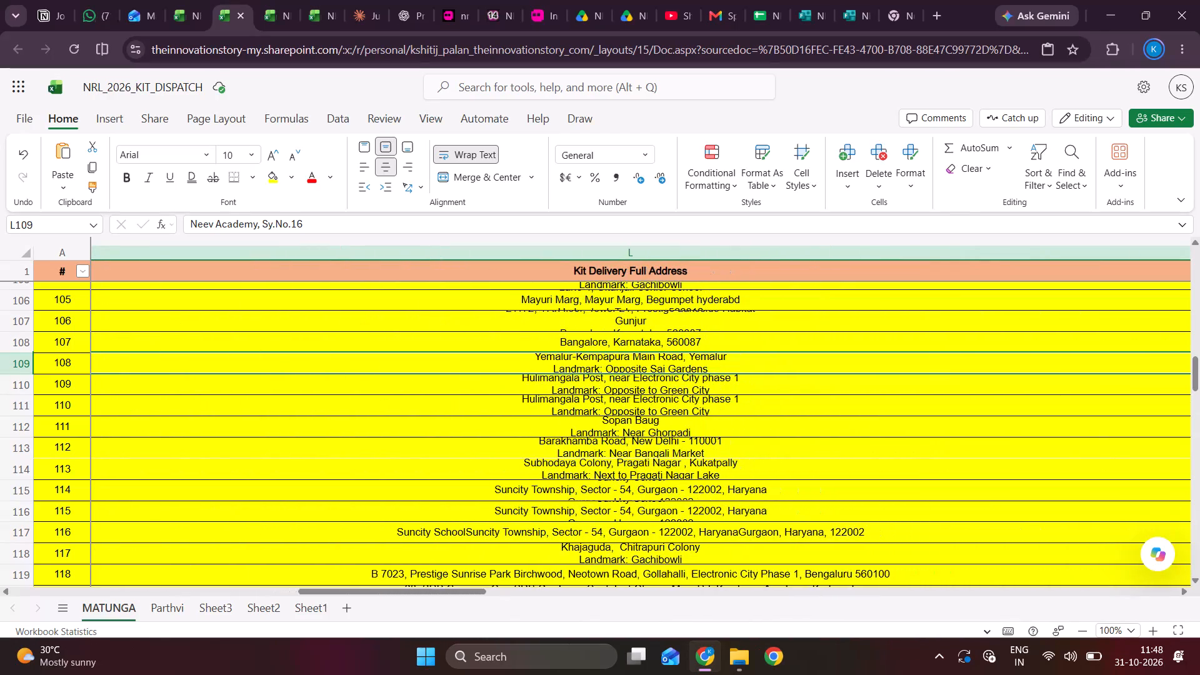
{"action": "scroll", "coordinate": [562, 441], "scroll_direction": "left", "scroll_amount": 2}
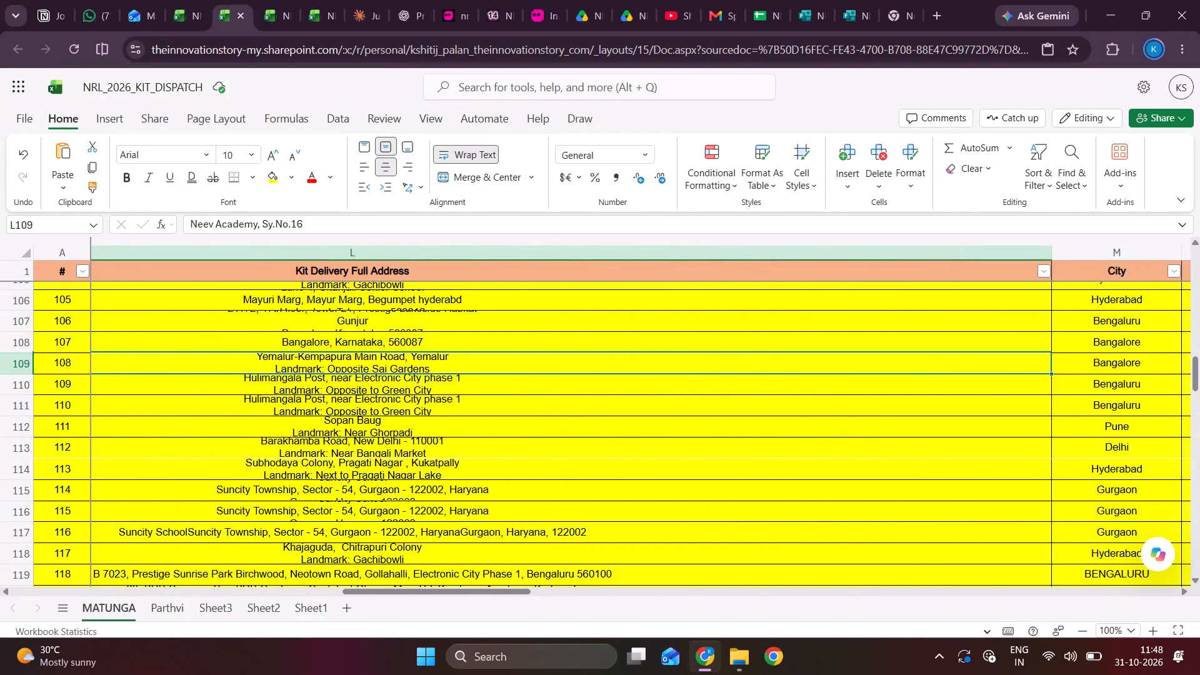
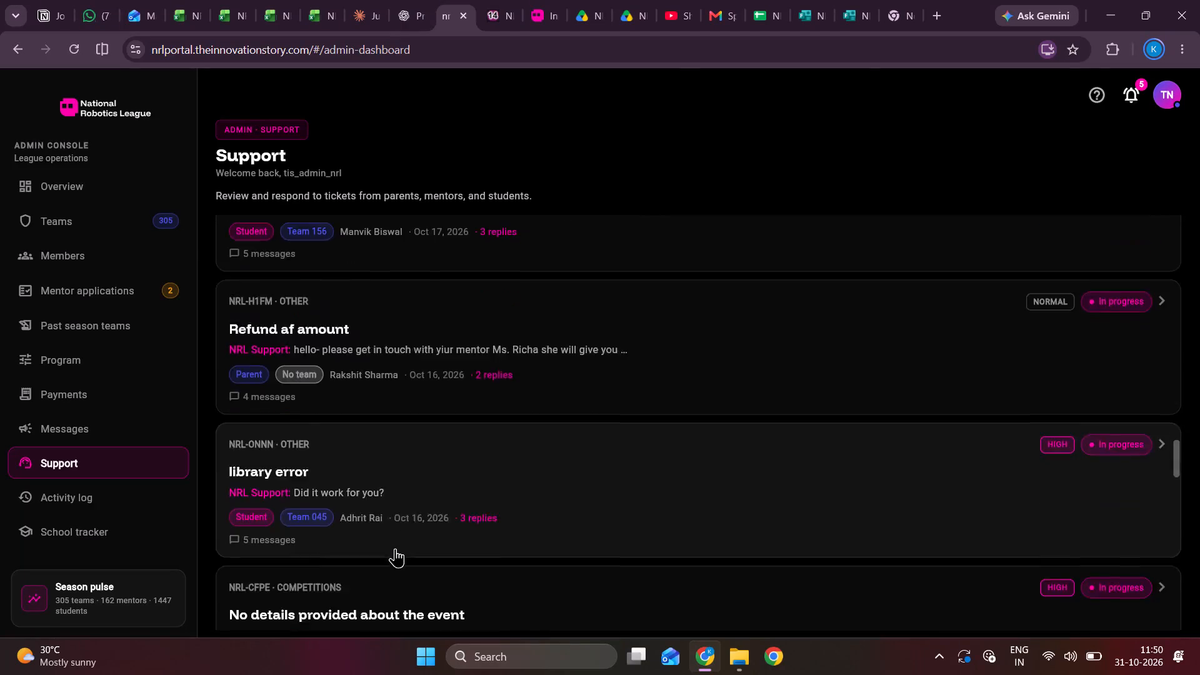
Review Team 045's "library error" ticket conversation and mark it resolved.
{"action": "scroll", "coordinate": [395, 548], "scroll_direction": "down", "scroll_amount": 3}
{"action": "left_click", "coordinate": [470, 383]}
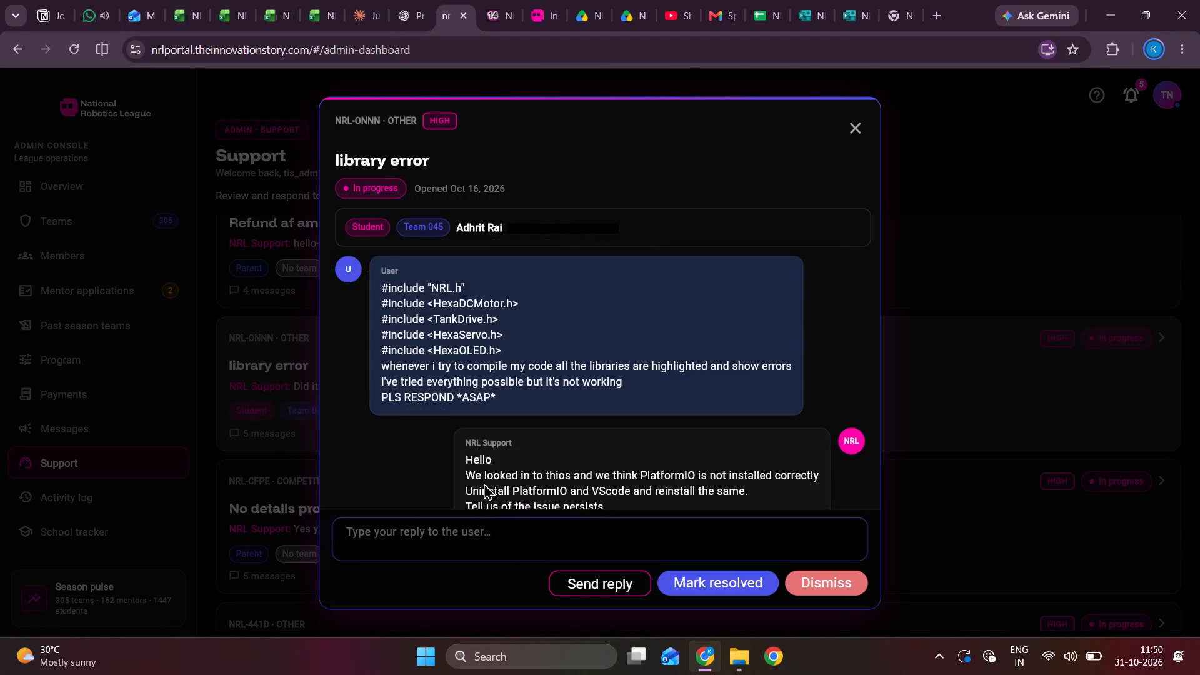
{"action": "scroll", "coordinate": [477, 426], "scroll_direction": "down", "scroll_amount": 4}
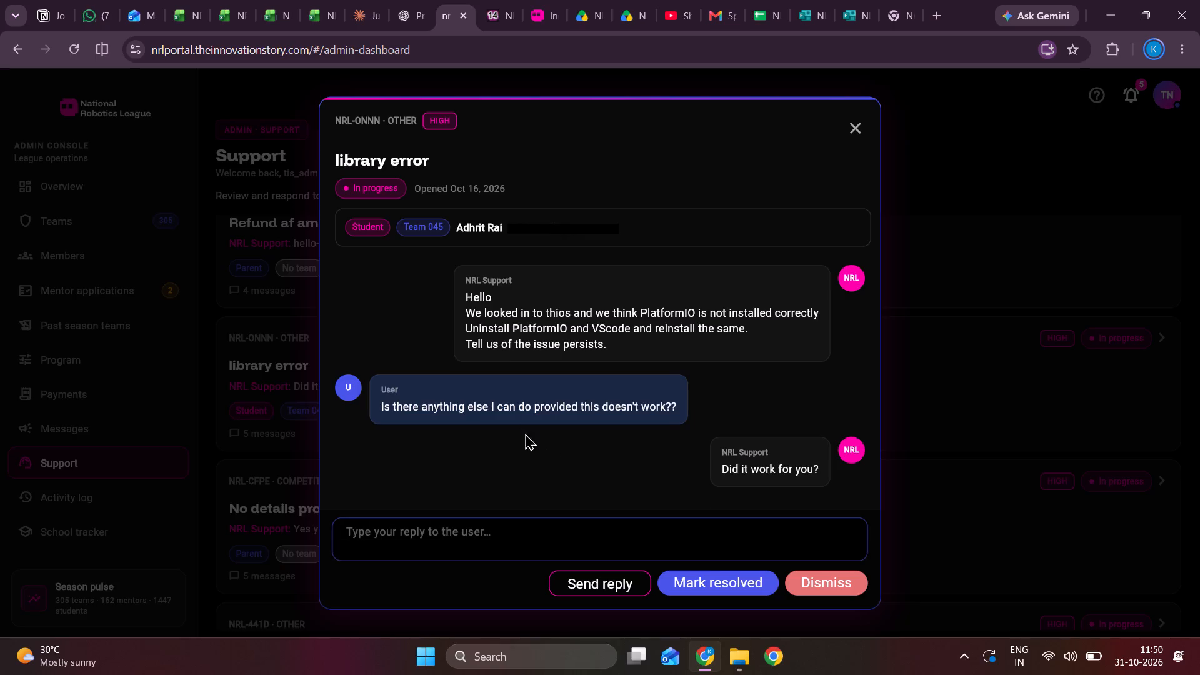
{"action": "left_click", "coordinate": [730, 574]}
Examine the in-progress support tickets for their subjects and latest support replies.
{"action": "scroll", "coordinate": [571, 442], "scroll_direction": "down", "scroll_amount": 1}
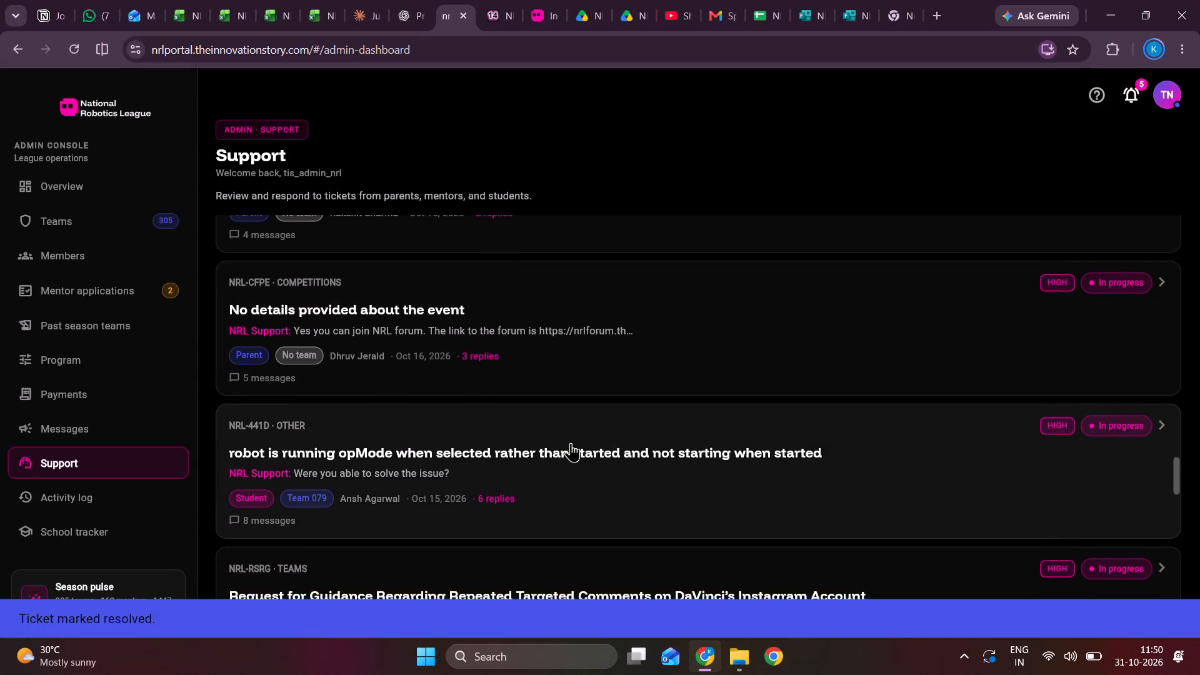
{"action": "scroll", "coordinate": [571, 442], "scroll_direction": "down", "scroll_amount": 1}
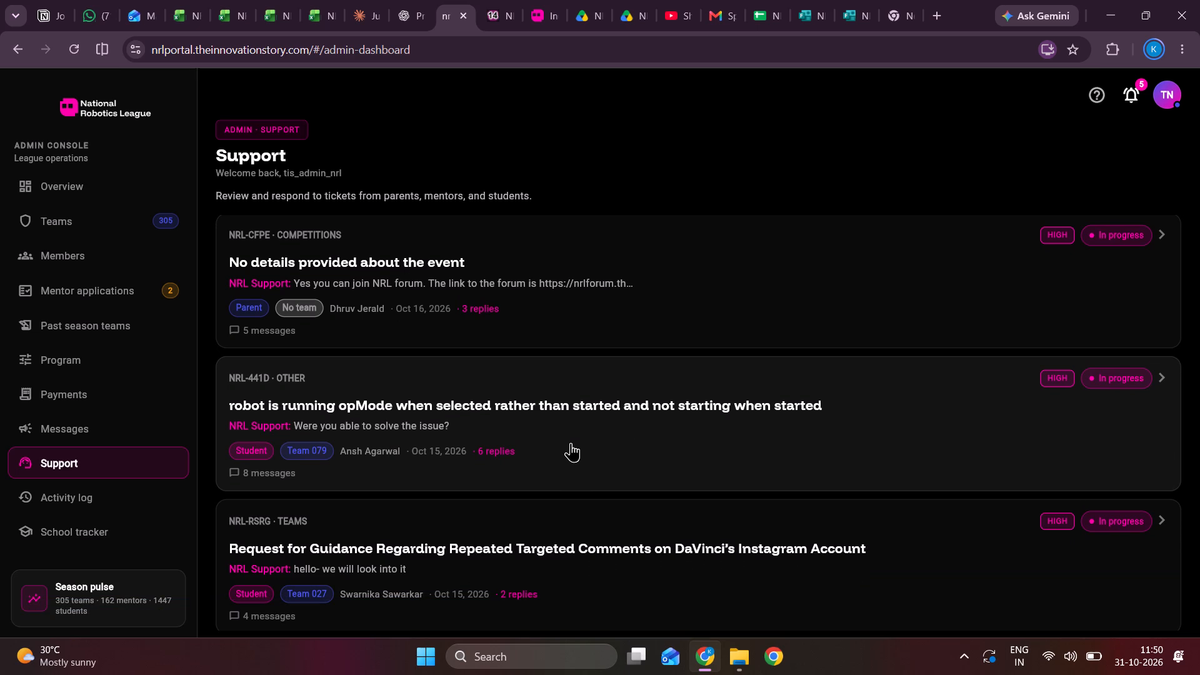
{"action": "scroll", "coordinate": [571, 442], "scroll_direction": "down", "scroll_amount": 3}
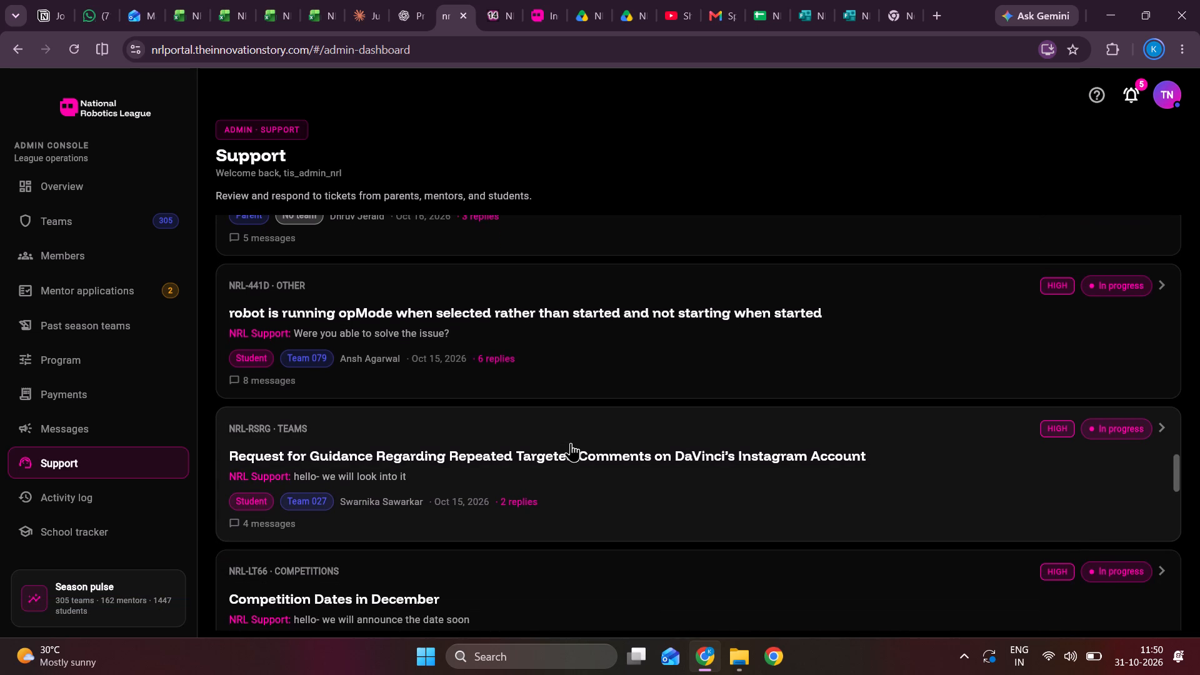
{"action": "scroll", "coordinate": [571, 442], "scroll_direction": "down", "scroll_amount": 3}
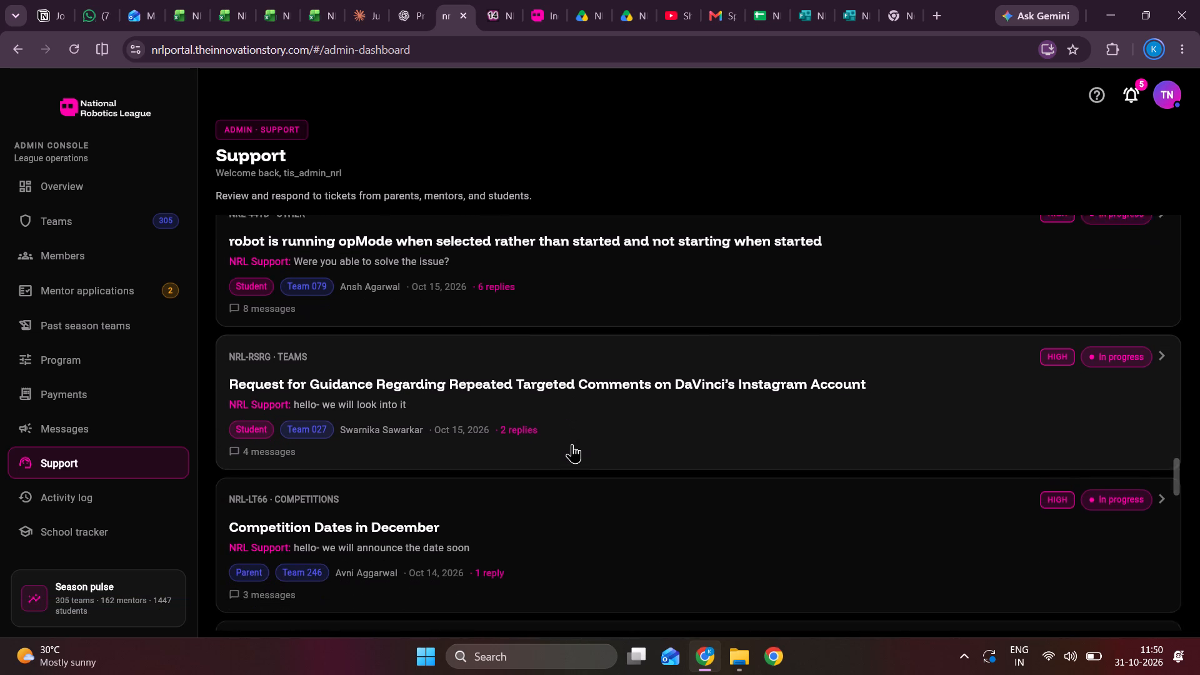
{"action": "scroll", "coordinate": [572, 444], "scroll_direction": "down", "scroll_amount": 1}
{"action": "scroll", "coordinate": [572, 444], "scroll_direction": "up", "scroll_amount": 20}
{"action": "scroll", "coordinate": [572, 444], "scroll_direction": "up", "scroll_amount": 15}
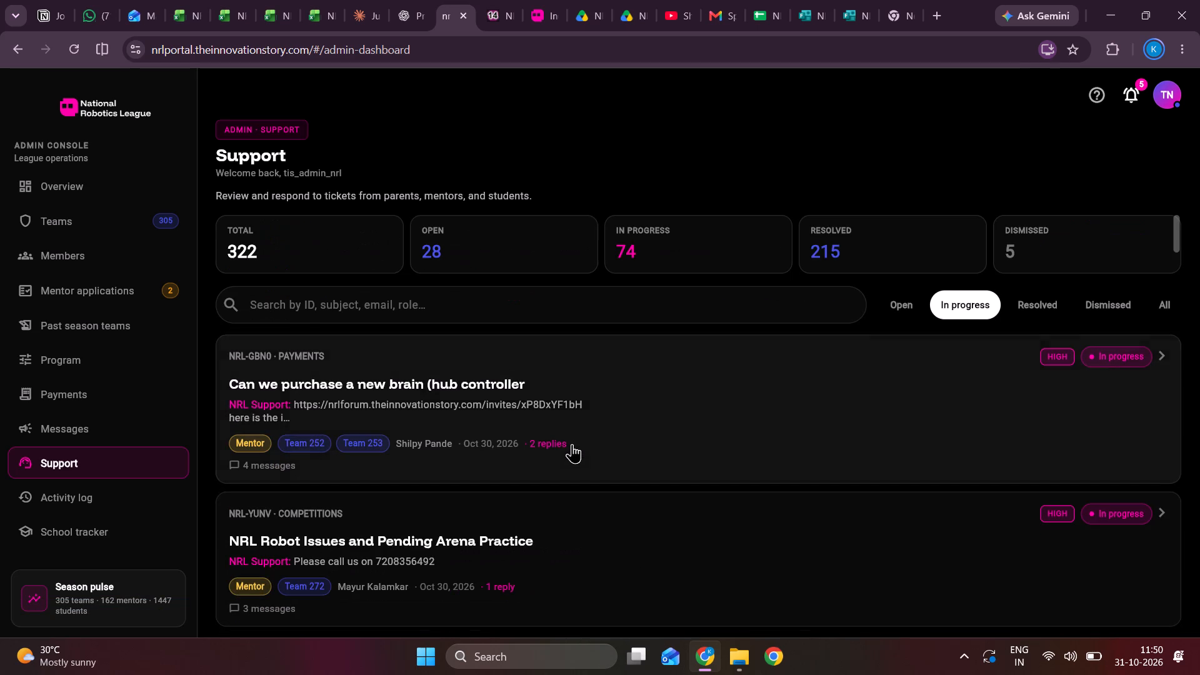
{"action": "scroll", "coordinate": [572, 444], "scroll_direction": "up", "scroll_amount": 5}
Examine the older in-progress support tickets and their latest support replies for ones already answered.
{"action": "scroll", "coordinate": [707, 507], "scroll_direction": "down", "scroll_amount": 2}
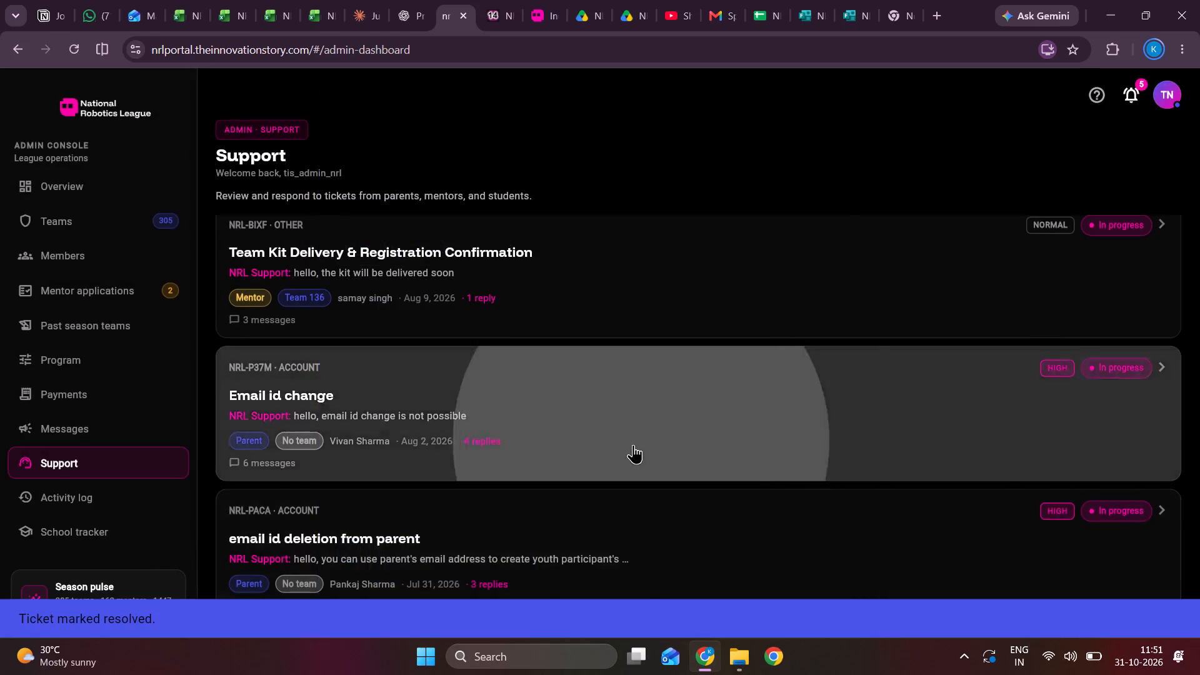
Review the parent's "Email id change" ticket and mark it resolved.
{"action": "scroll", "coordinate": [634, 446], "scroll_direction": "down", "scroll_amount": 4}
{"action": "left_click", "coordinate": [676, 581]}
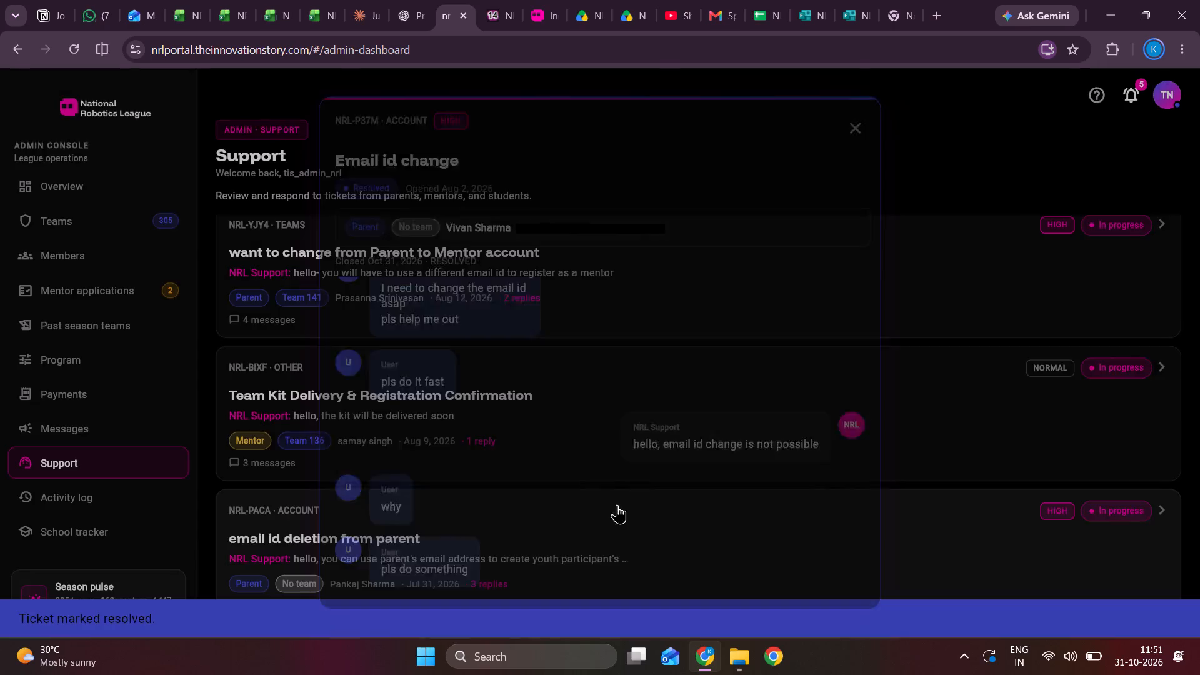
Review Team 136's "Team Kit Delivery & Registration Confirmation" ticket and mark it resolved.
{"action": "left_click", "coordinate": [552, 430]}
{"action": "scroll", "coordinate": [611, 445], "scroll_direction": "down", "scroll_amount": 5}
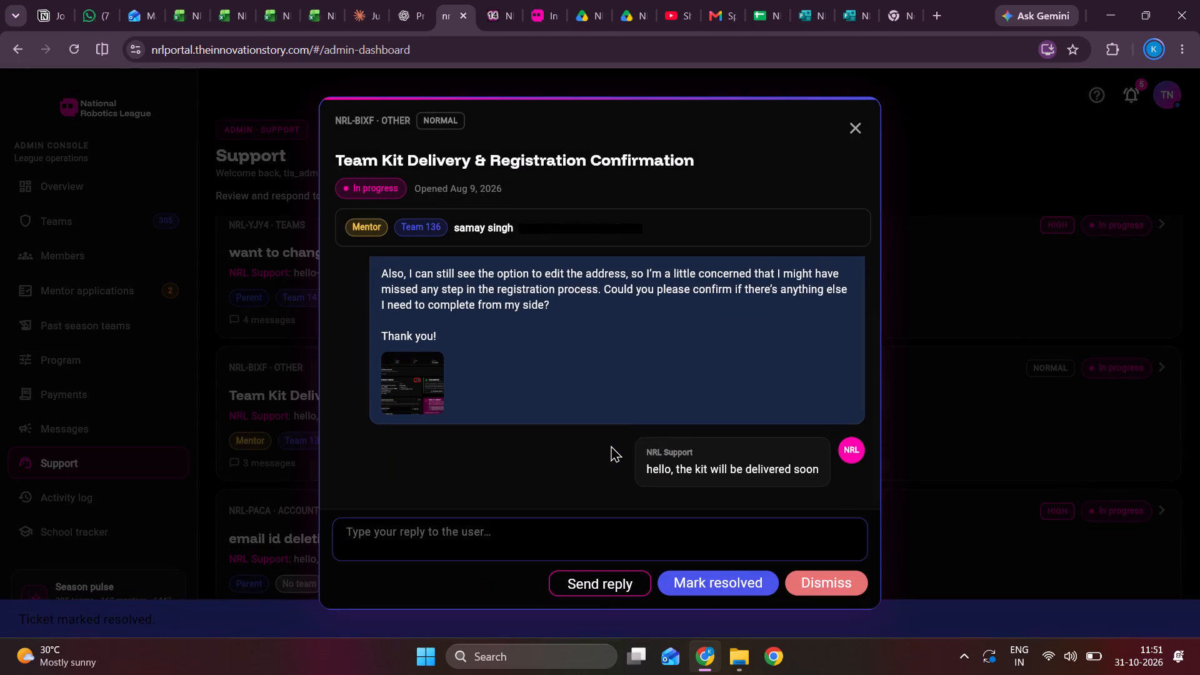
{"action": "scroll", "coordinate": [611, 445], "scroll_direction": "up", "scroll_amount": 5}
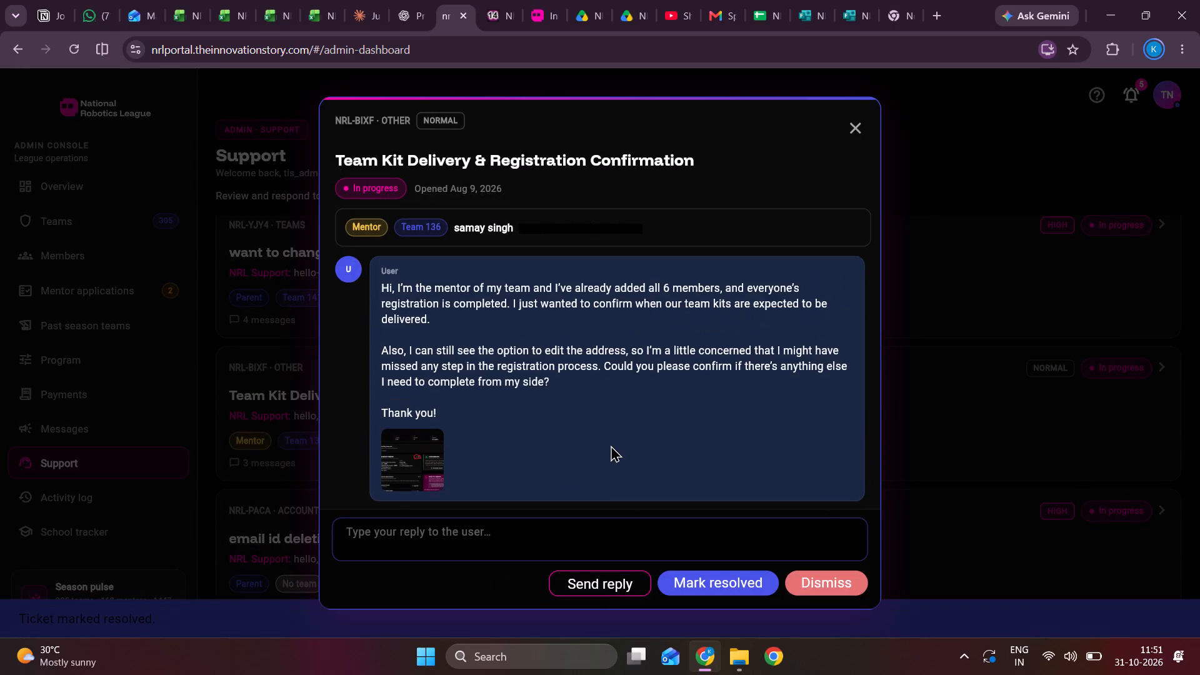
{"action": "scroll", "coordinate": [611, 445], "scroll_direction": "down", "scroll_amount": 6}
{"action": "left_click", "coordinate": [676, 574]}
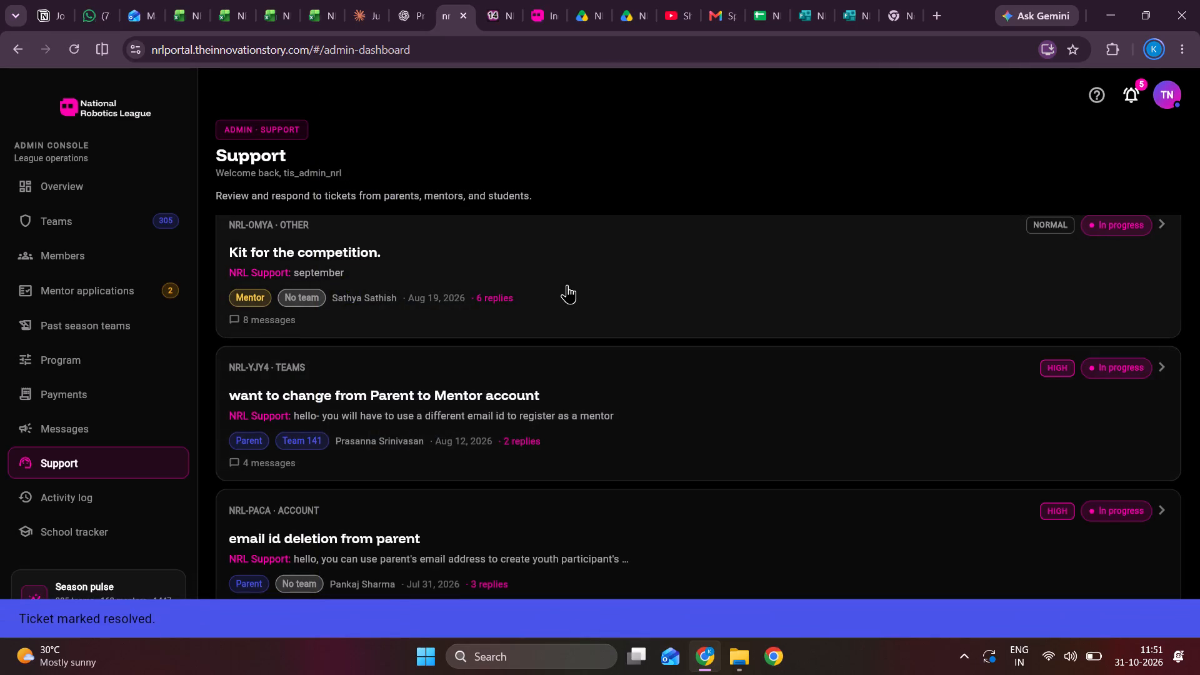
Review the mentor's "Kit for the competition." ticket conversation and mark it resolved.
{"action": "scroll", "coordinate": [567, 284], "scroll_direction": "up", "scroll_amount": 3}
{"action": "left_click", "coordinate": [551, 402]}
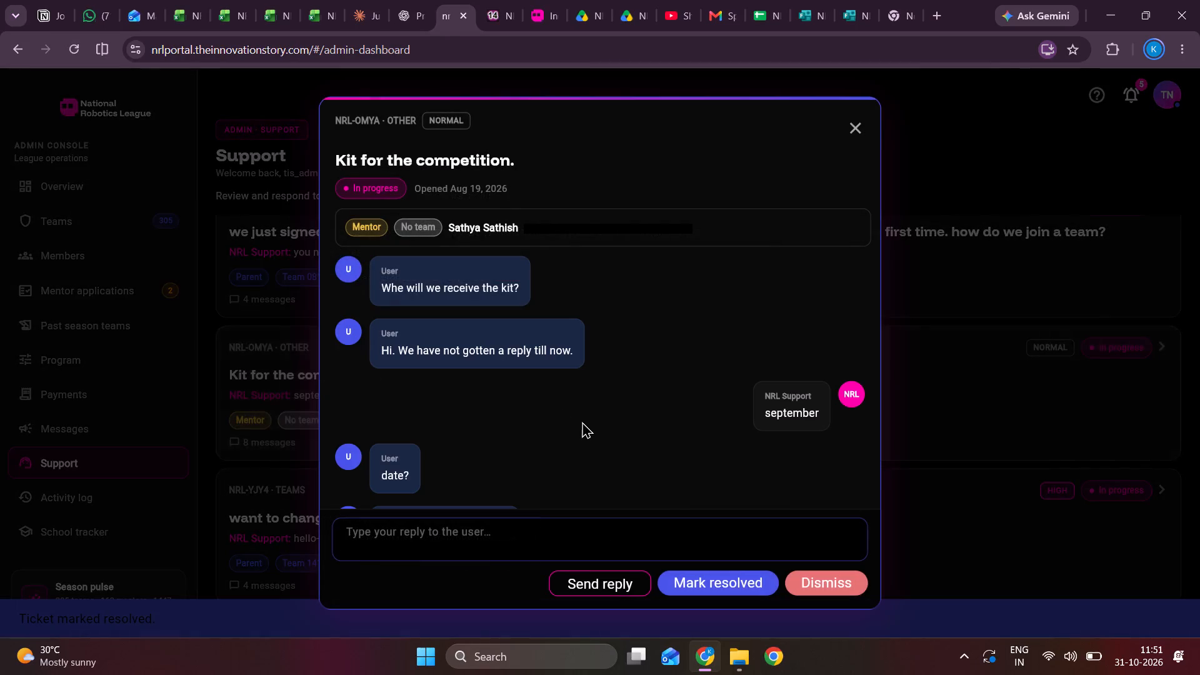
{"action": "scroll", "coordinate": [637, 432], "scroll_direction": "down", "scroll_amount": 7}
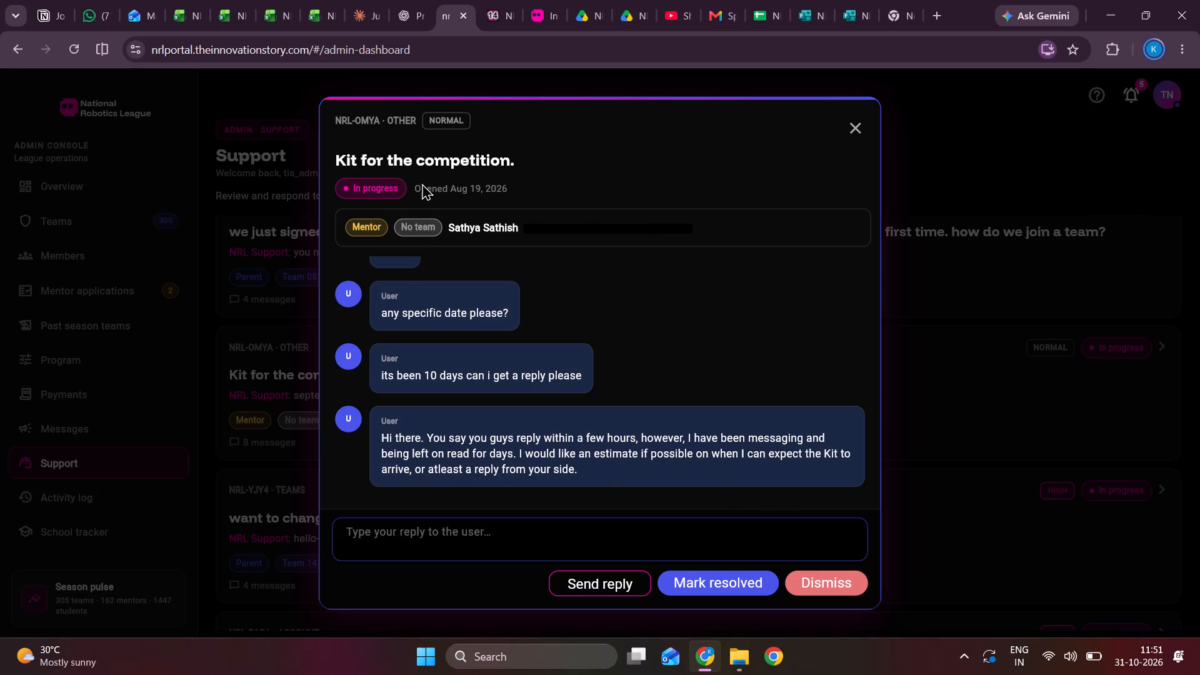
{"action": "left_click", "coordinate": [712, 587]}
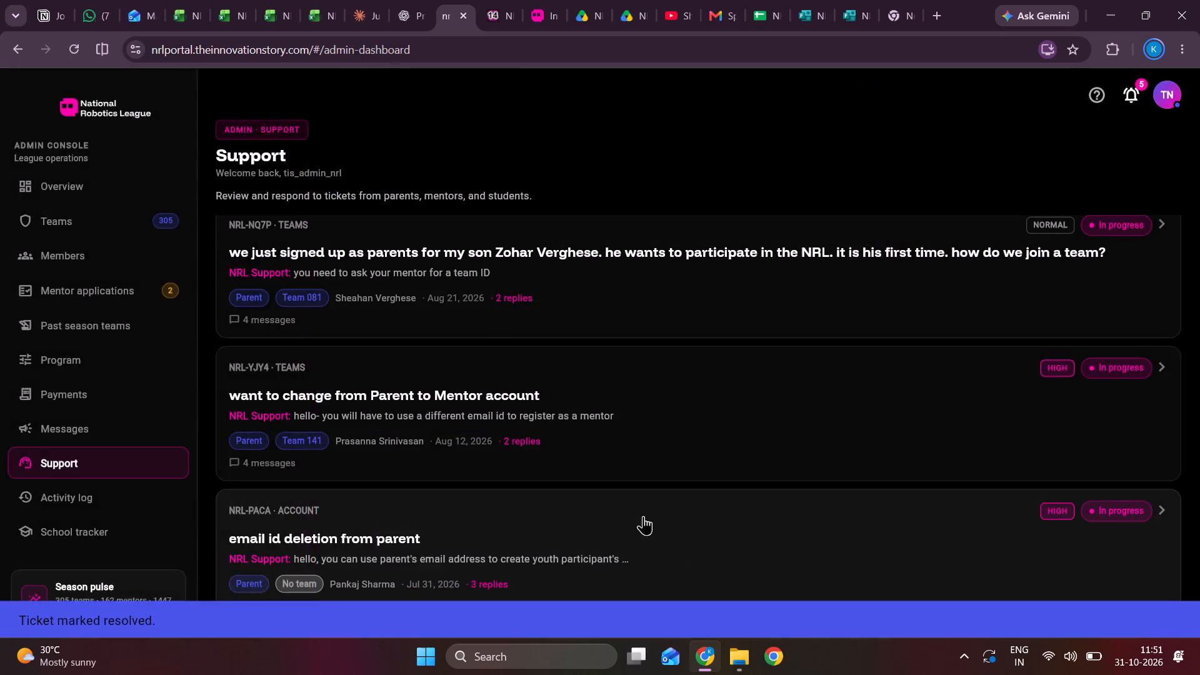
Review Team 141's "want to change from Parent to Mentor account" ticket and mark it resolved.
{"action": "left_click", "coordinate": [561, 424]}
{"action": "scroll", "coordinate": [587, 413], "scroll_direction": "down", "scroll_amount": 3}
{"action": "scroll", "coordinate": [585, 375], "scroll_direction": "up", "scroll_amount": 1}
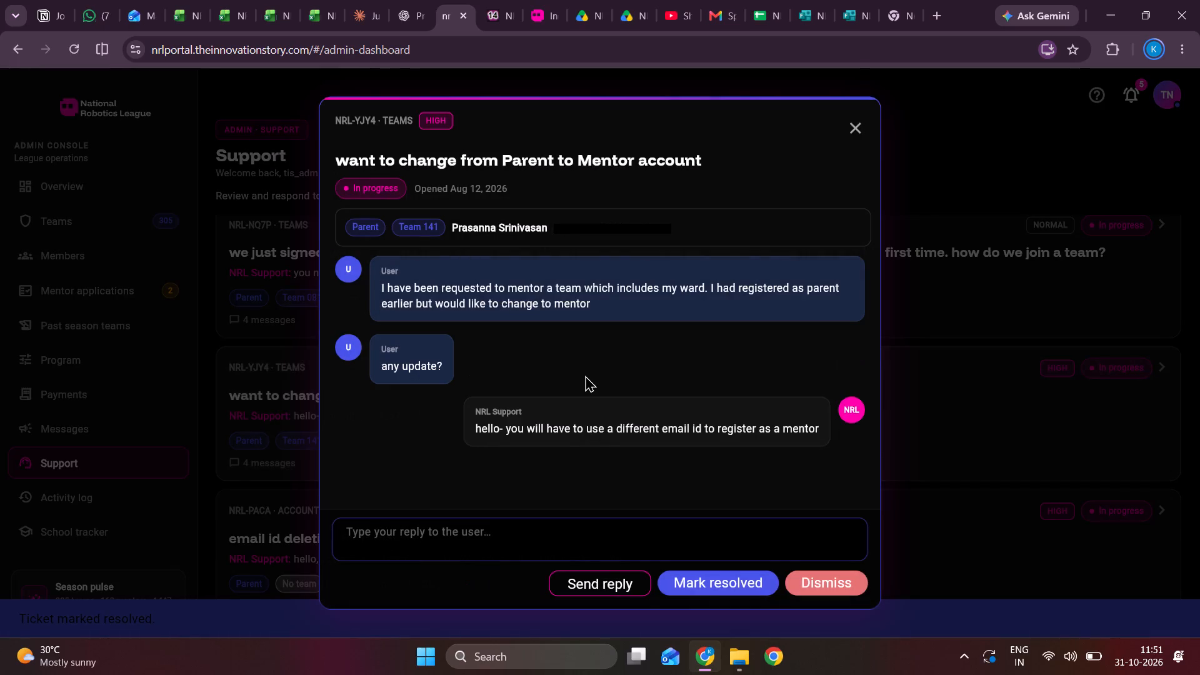
{"action": "scroll", "coordinate": [585, 375], "scroll_direction": "up", "scroll_amount": 1}
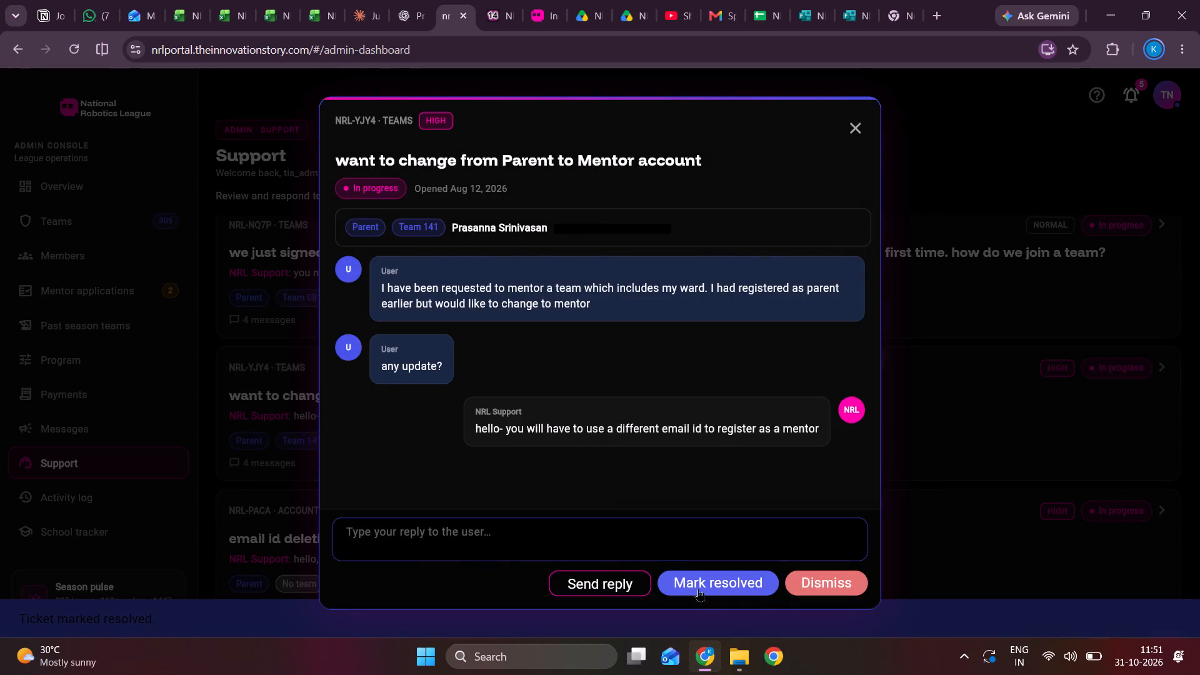
{"action": "left_click", "coordinate": [698, 585]}
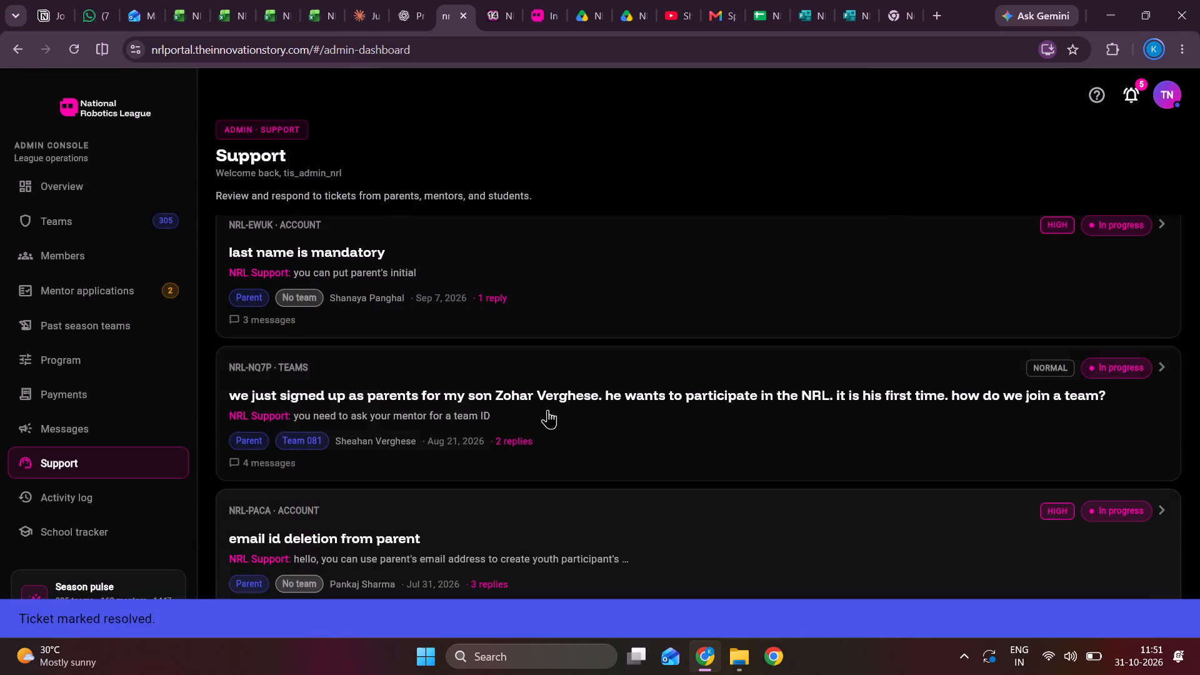
Review the Team 081 parent's ticket asking how to join a team and mark it resolved.
{"action": "left_click", "coordinate": [537, 394]}
{"action": "scroll", "coordinate": [572, 382], "scroll_direction": "down", "scroll_amount": 3}
{"action": "left_click", "coordinate": [572, 382]}
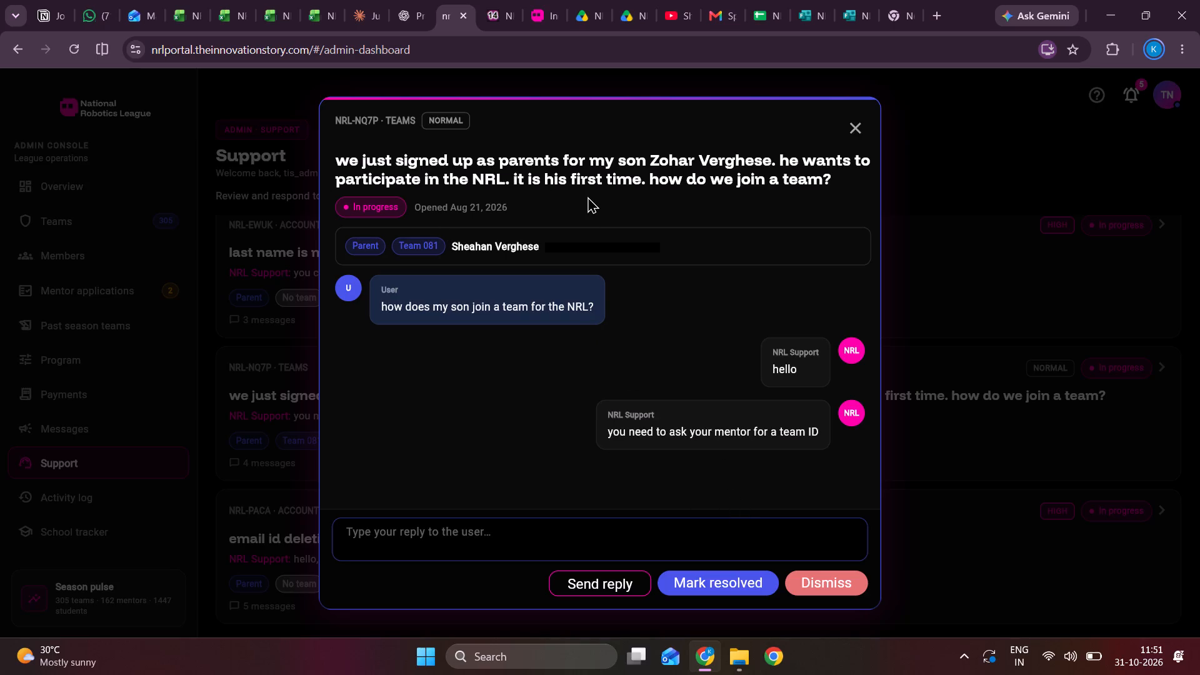
{"action": "left_click", "coordinate": [712, 584]}
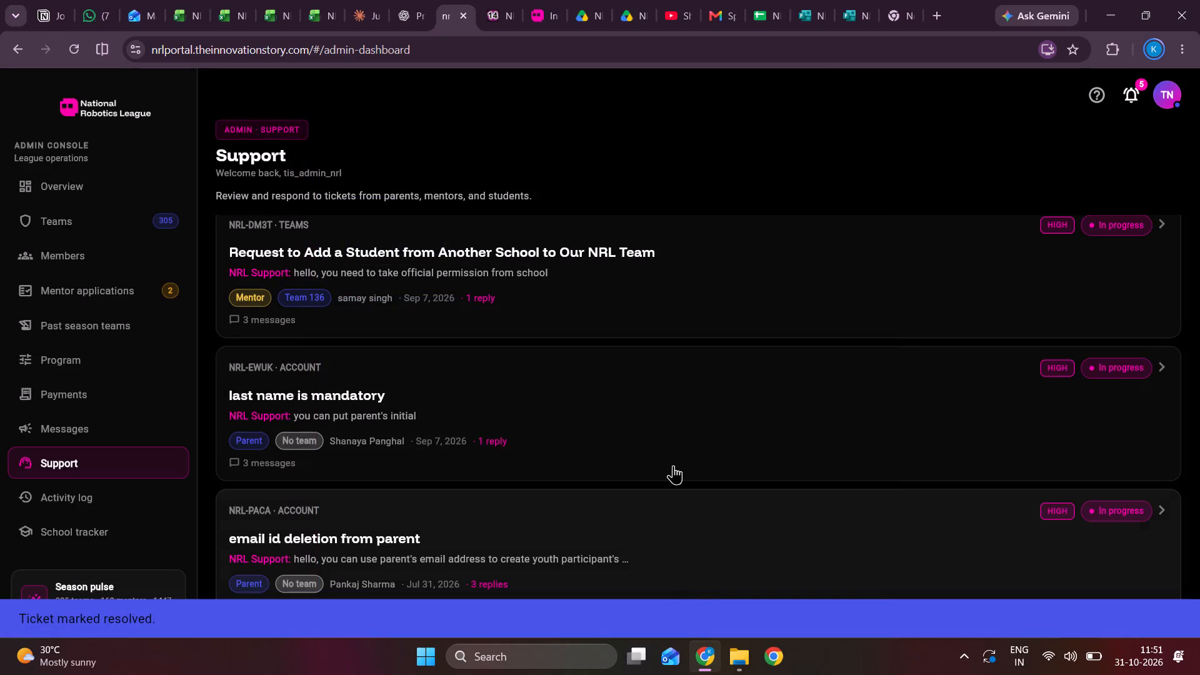
Review the parent's "last name is mandatory" ticket and mark it resolved.
{"action": "left_click", "coordinate": [668, 451]}
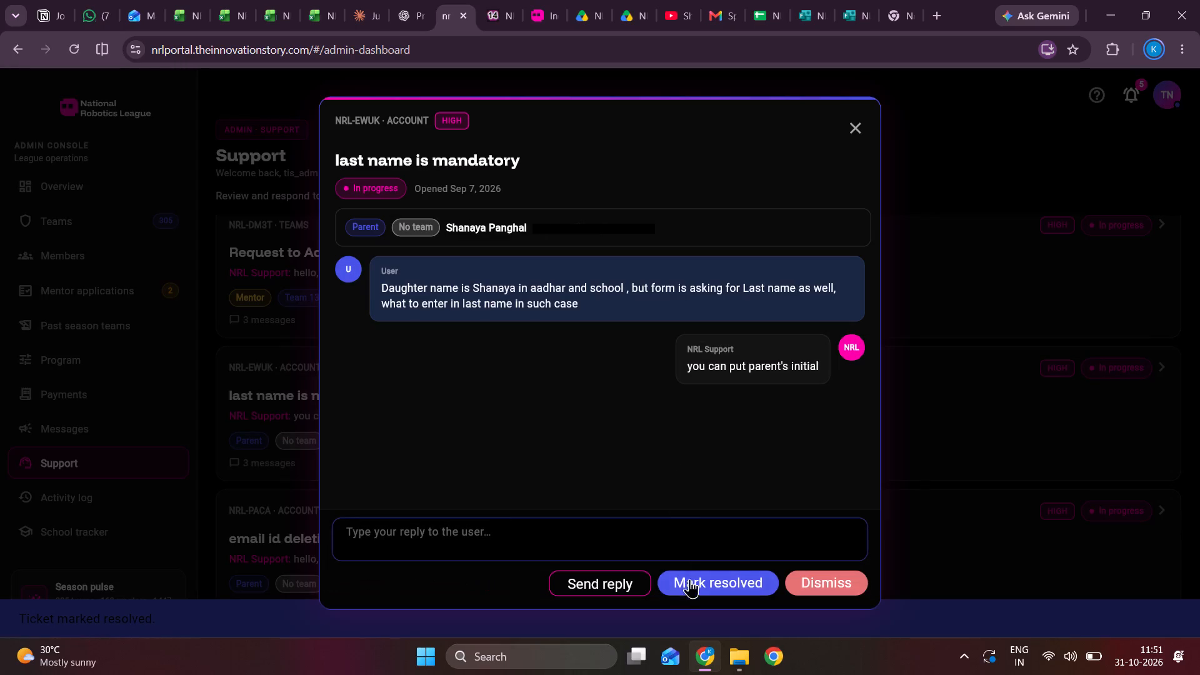
{"action": "left_click", "coordinate": [691, 575]}
Review Team 136's "Request to Add a Student from Another School to Our NRL Team" ticket and mark it resolved.
{"action": "left_click", "coordinate": [647, 447]}
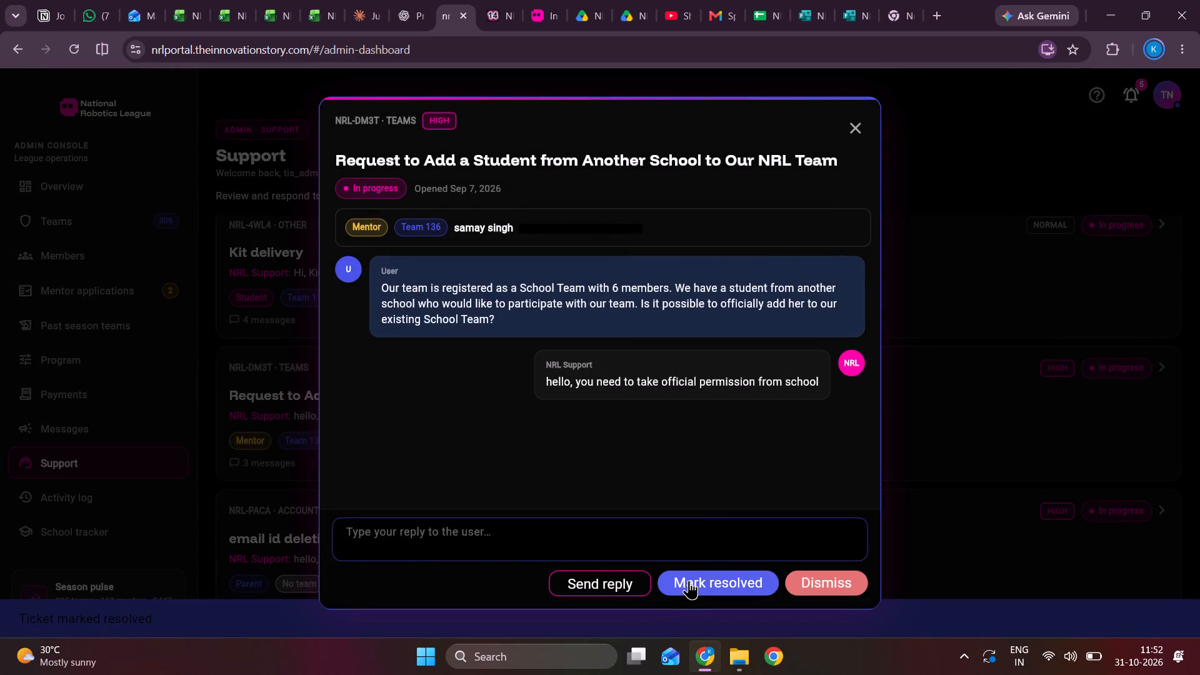
{"action": "left_click", "coordinate": [689, 580]}
Review the Team 113 student's "Kit delivery" ticket and mark it resolved.
{"action": "left_click", "coordinate": [637, 459]}
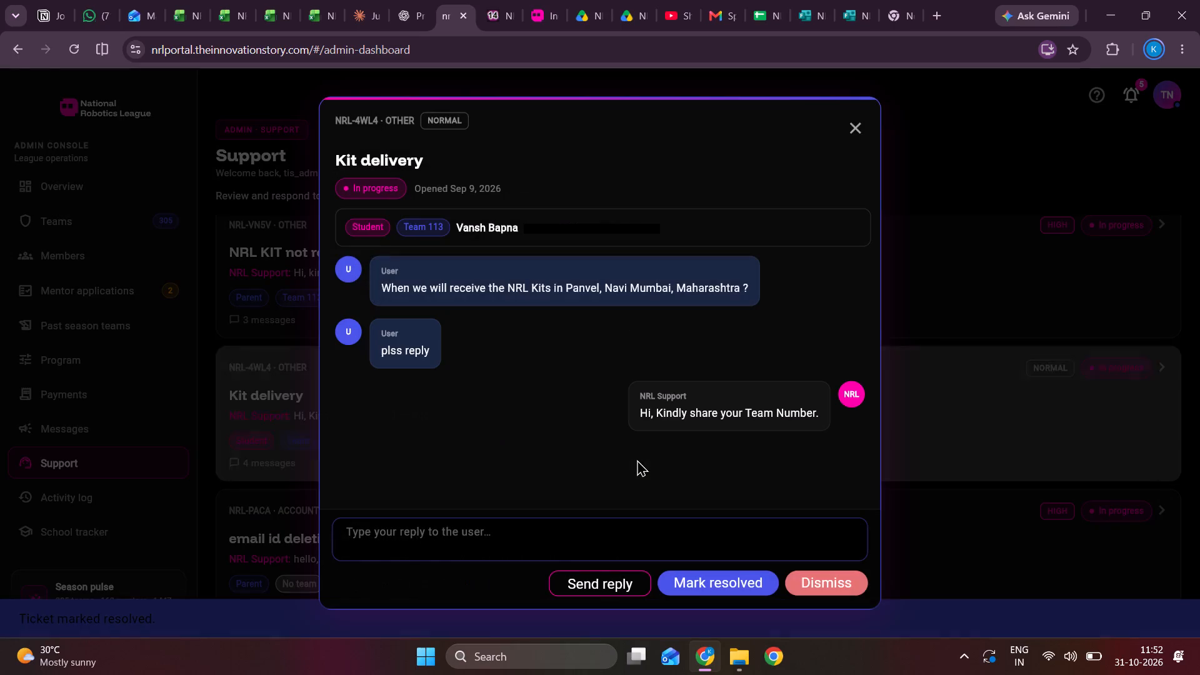
{"action": "scroll", "coordinate": [637, 467], "scroll_direction": "down", "scroll_amount": 1}
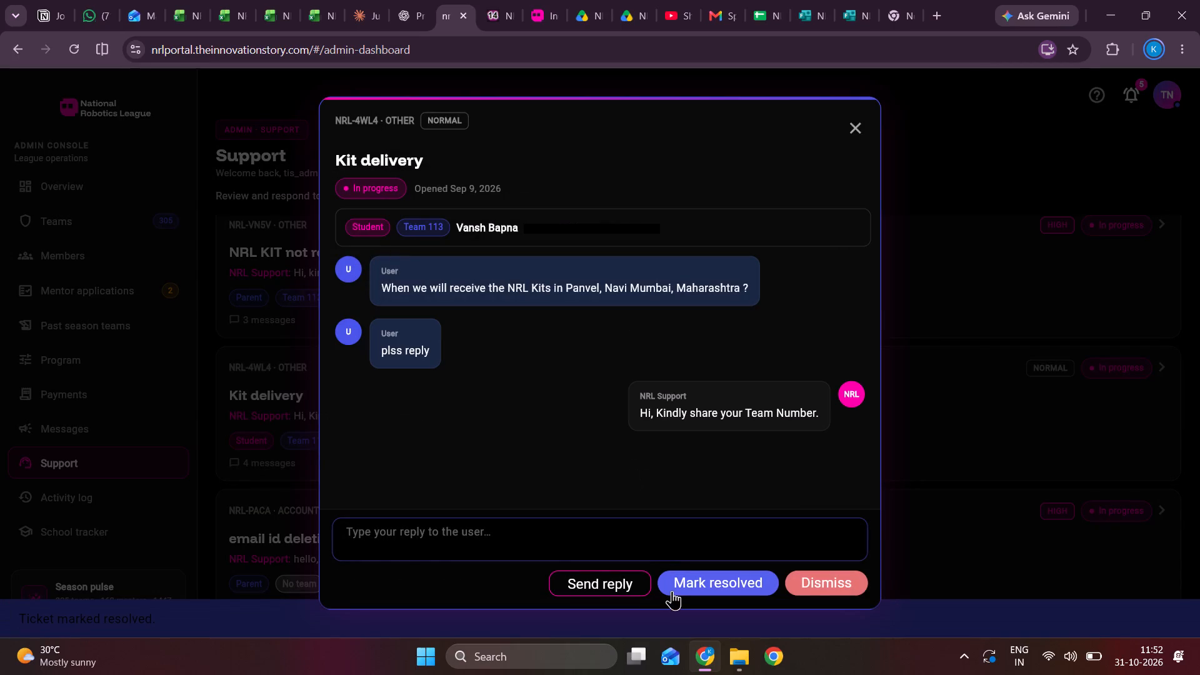
{"action": "left_click", "coordinate": [672, 591]}
Review the Team 113 parent's "NRL KIT not received yet." ticket and mark it resolved.
{"action": "left_click", "coordinate": [603, 466]}
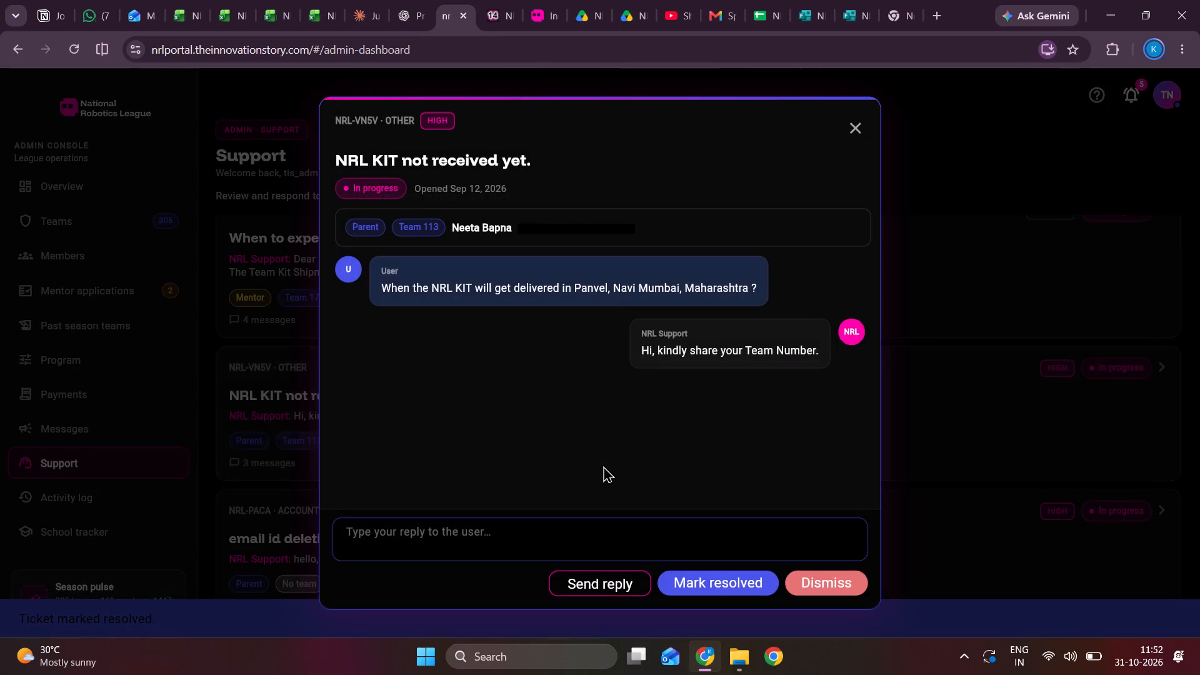
{"action": "scroll", "coordinate": [603, 466], "scroll_direction": "down", "scroll_amount": 1}
{"action": "left_click", "coordinate": [673, 577]}
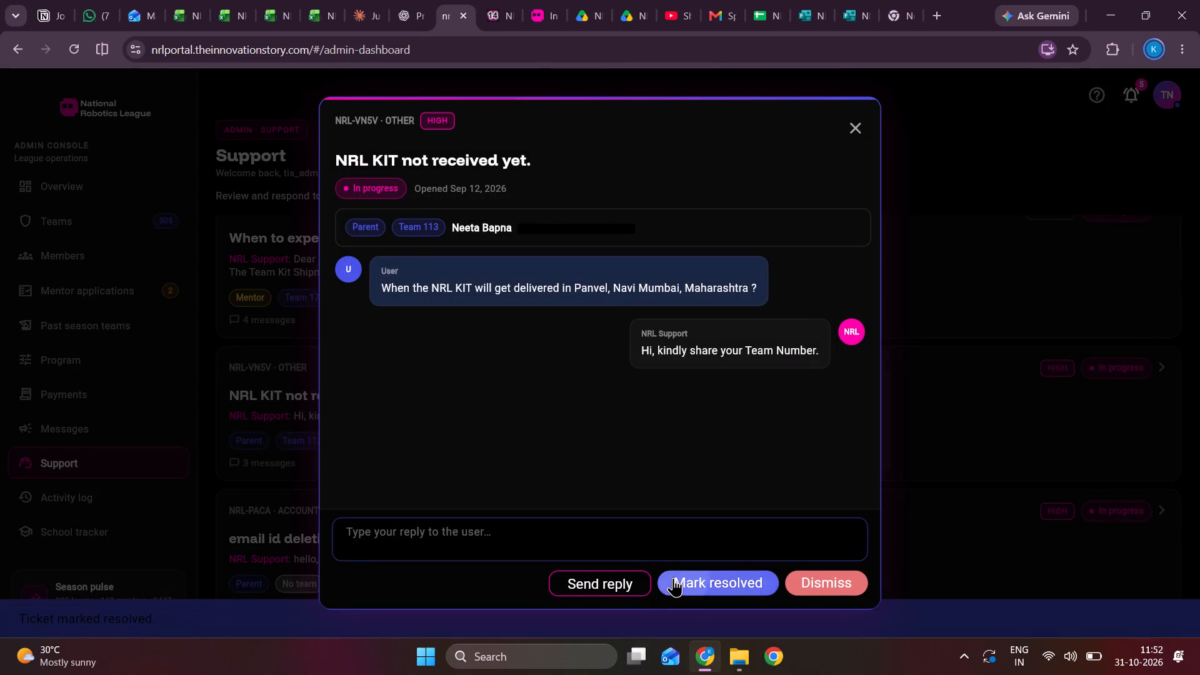
Review the "When to expect kits?" ticket from the mentor of Teams 175 and 176 and mark it resolved.
{"action": "left_click", "coordinate": [614, 471]}
{"action": "scroll", "coordinate": [658, 496], "scroll_direction": "down", "scroll_amount": 2}
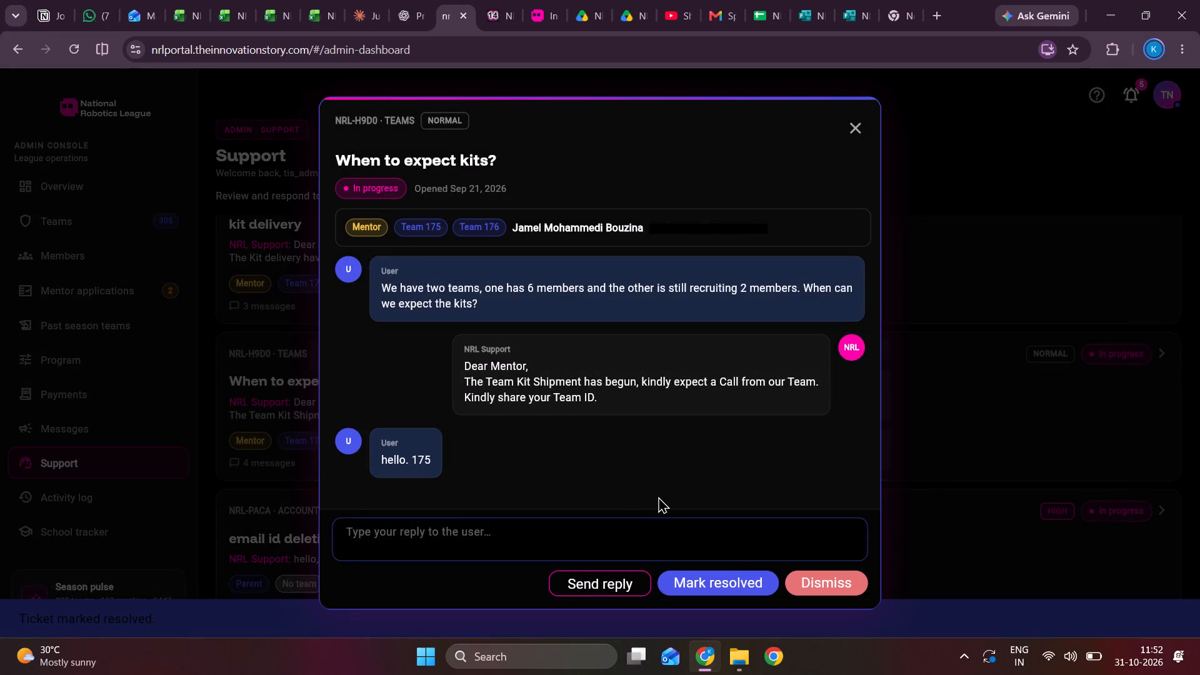
{"action": "left_click", "coordinate": [726, 582]}
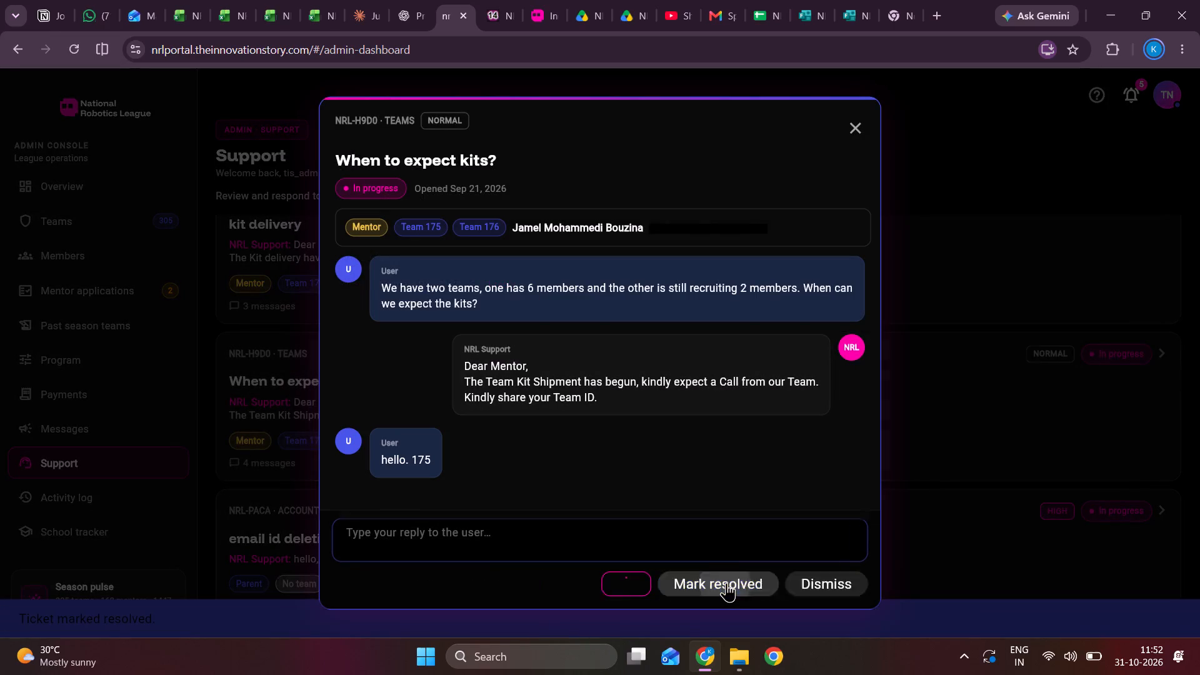
Review the Team 177 mentor's "kit delivery" ticket and mark it resolved.
{"action": "left_click", "coordinate": [620, 468]}
{"action": "scroll", "coordinate": [620, 468], "scroll_direction": "down", "scroll_amount": 1}
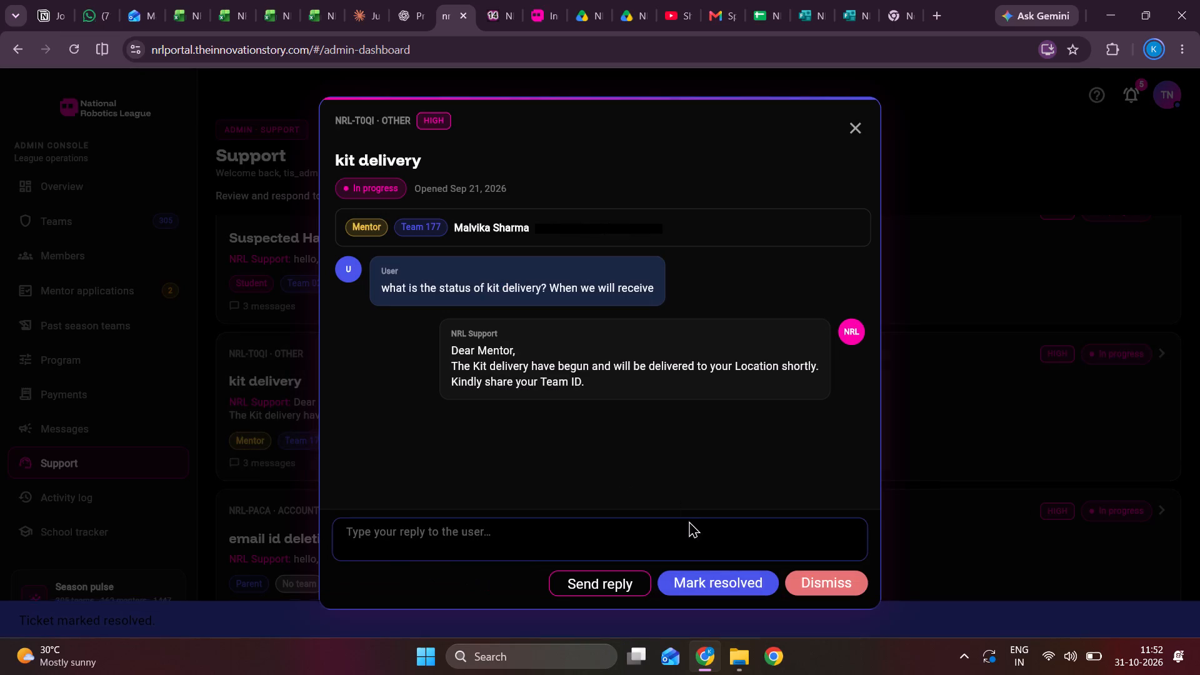
{"action": "left_click", "coordinate": [709, 577]}
Review Team 027's "Suspected Harassment / Coordinated Accounts Targeting Our Team Account" ticket and close it without changing its status.
{"action": "left_click", "coordinate": [624, 446]}
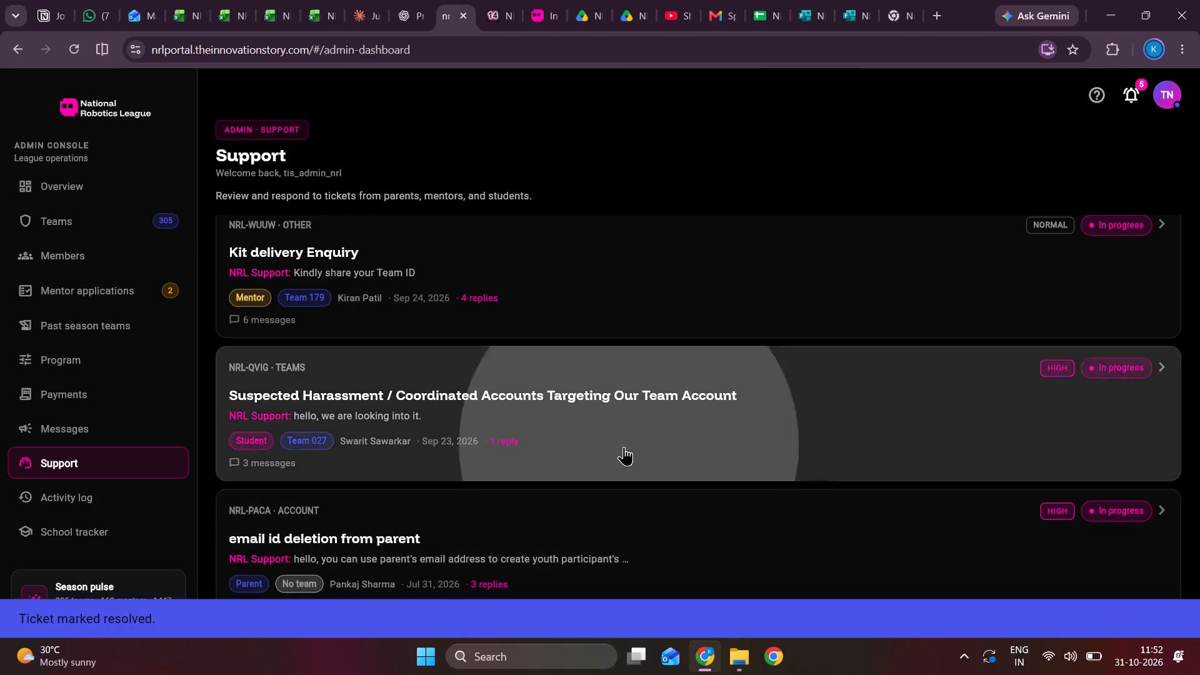
{"action": "scroll", "coordinate": [686, 497], "scroll_direction": "down", "scroll_amount": 8}
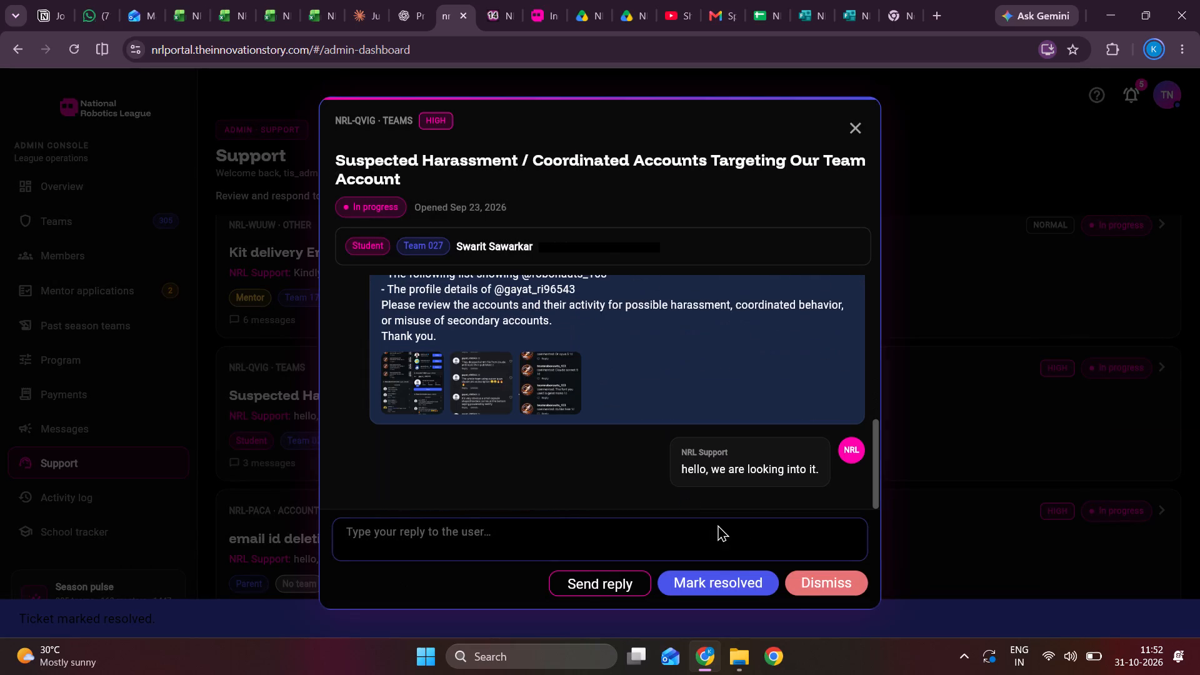
{"action": "left_click", "coordinate": [934, 497]}
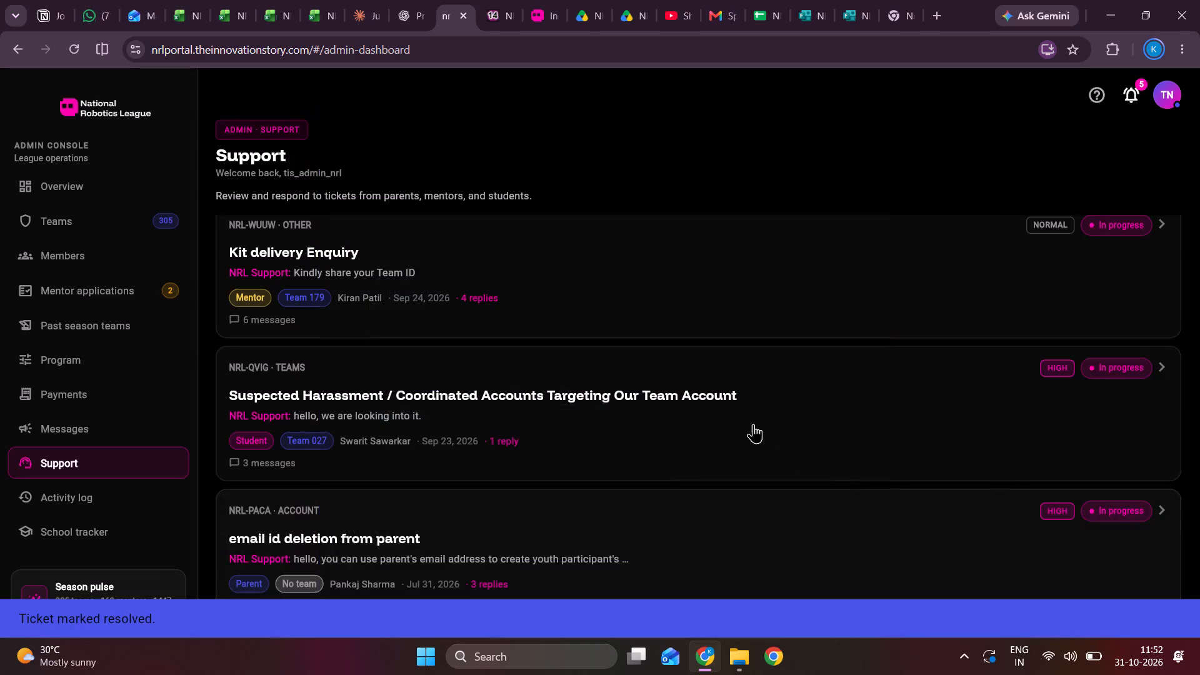
Review Team 179's "Kit delivery Enquiry" ticket and mark it resolved.
{"action": "scroll", "coordinate": [706, 394], "scroll_direction": "up", "scroll_amount": 3}
{"action": "left_click", "coordinate": [705, 397]}
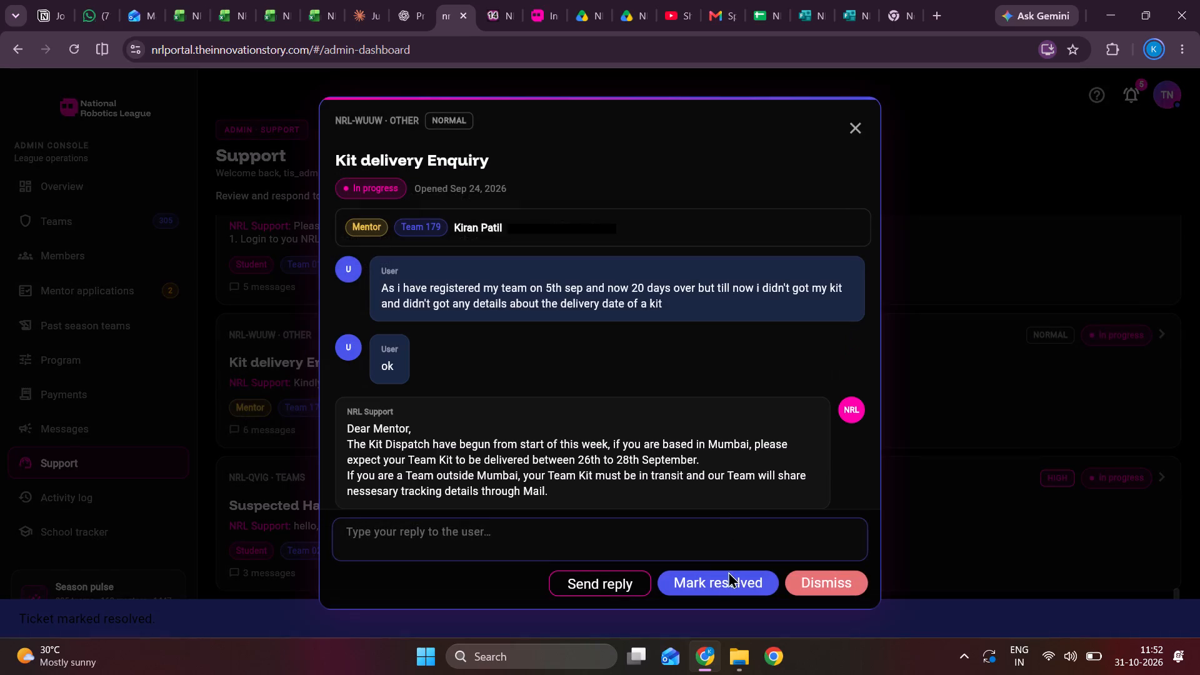
{"action": "left_click", "coordinate": [724, 577]}
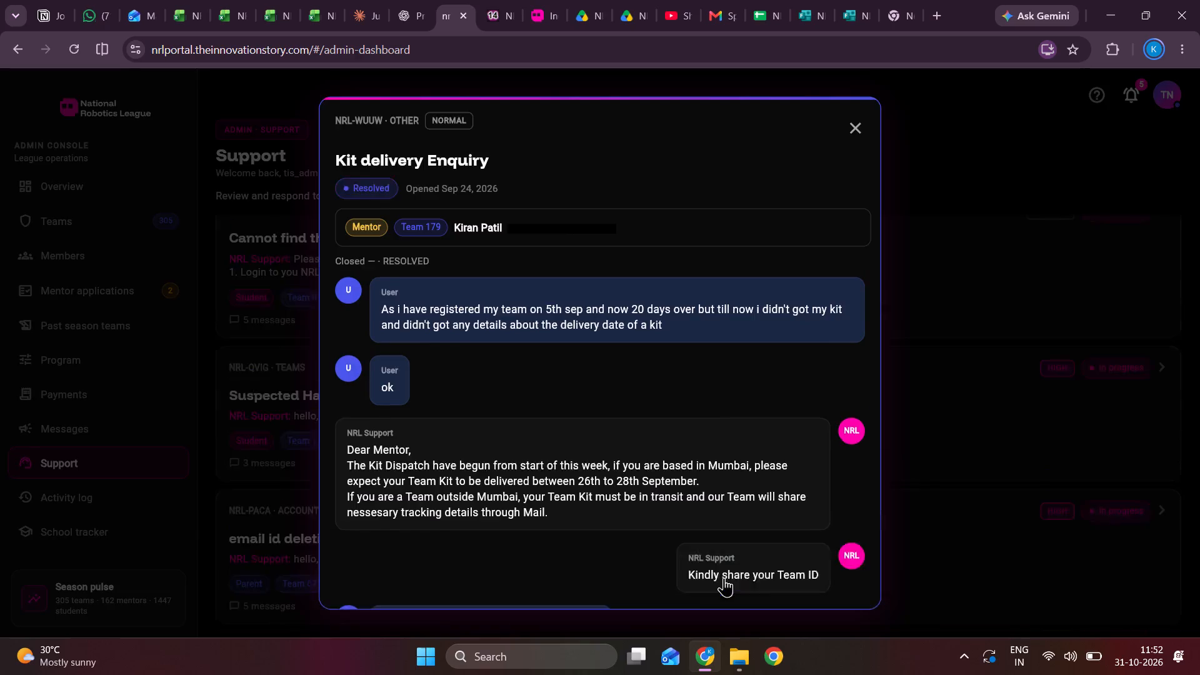
{"action": "scroll", "coordinate": [666, 413], "scroll_direction": "up", "scroll_amount": 2}
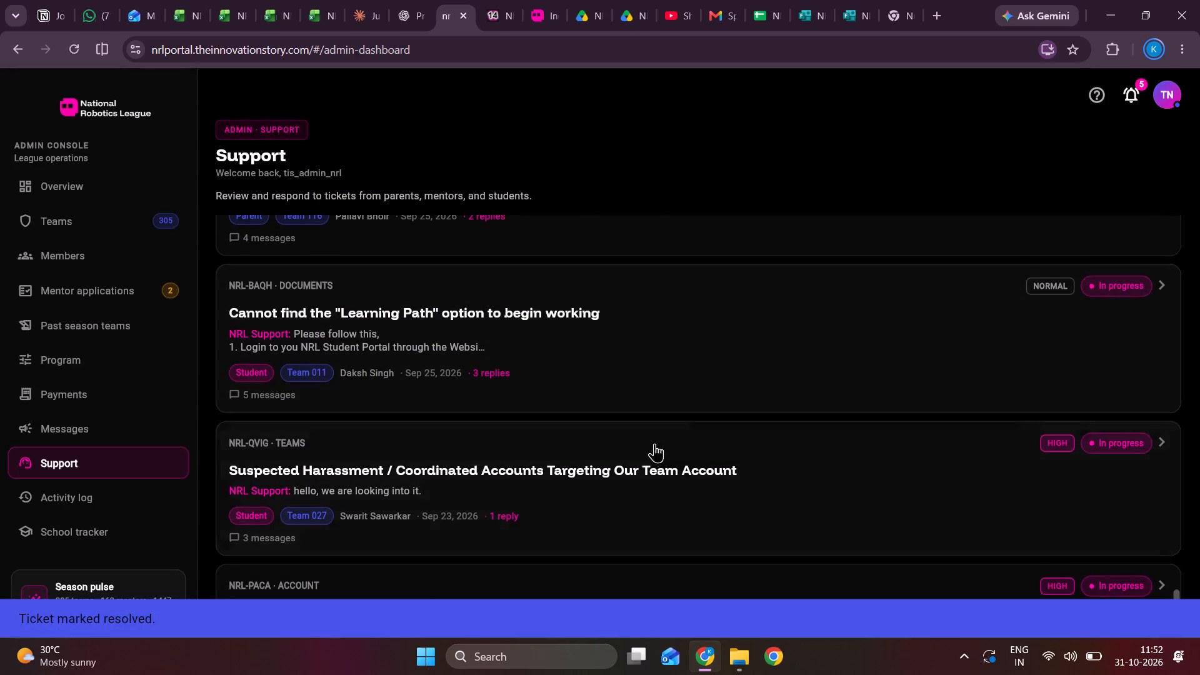
Review Team 011's "Cannot find the 'Learning Path' option to begin working" ticket and mark it resolved.
{"action": "left_click", "coordinate": [646, 487]}
{"action": "left_click", "coordinate": [903, 299]}
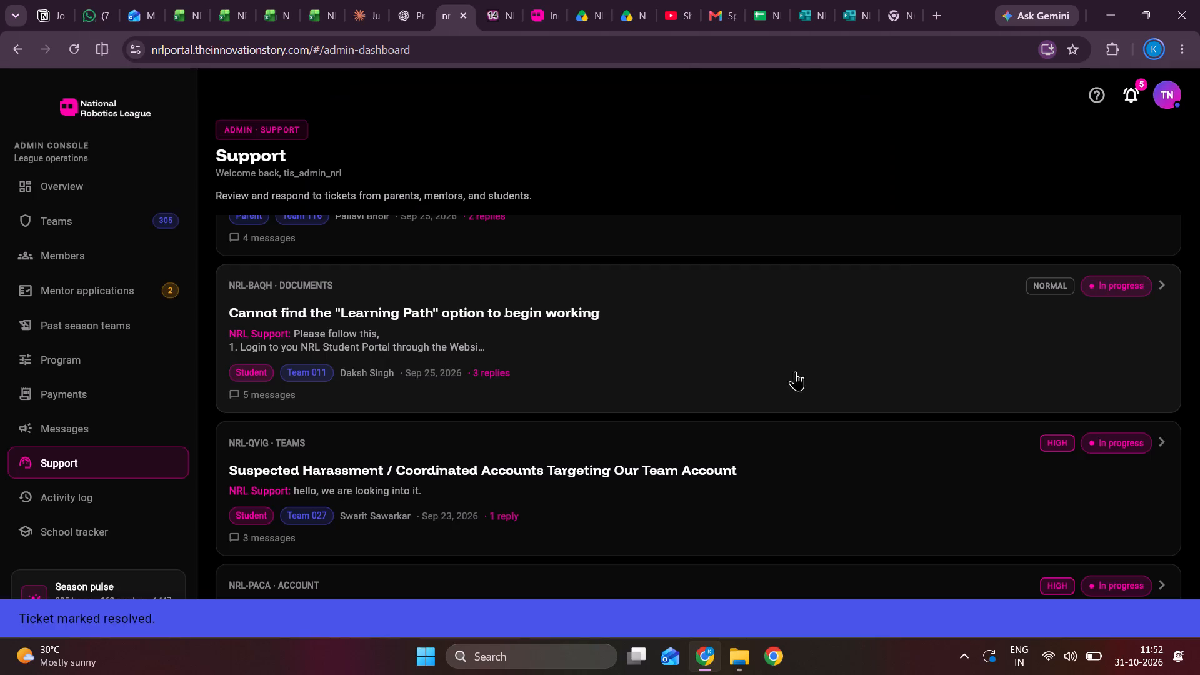
{"action": "left_click", "coordinate": [795, 371]}
{"action": "scroll", "coordinate": [795, 371], "scroll_direction": "down", "scroll_amount": 3}
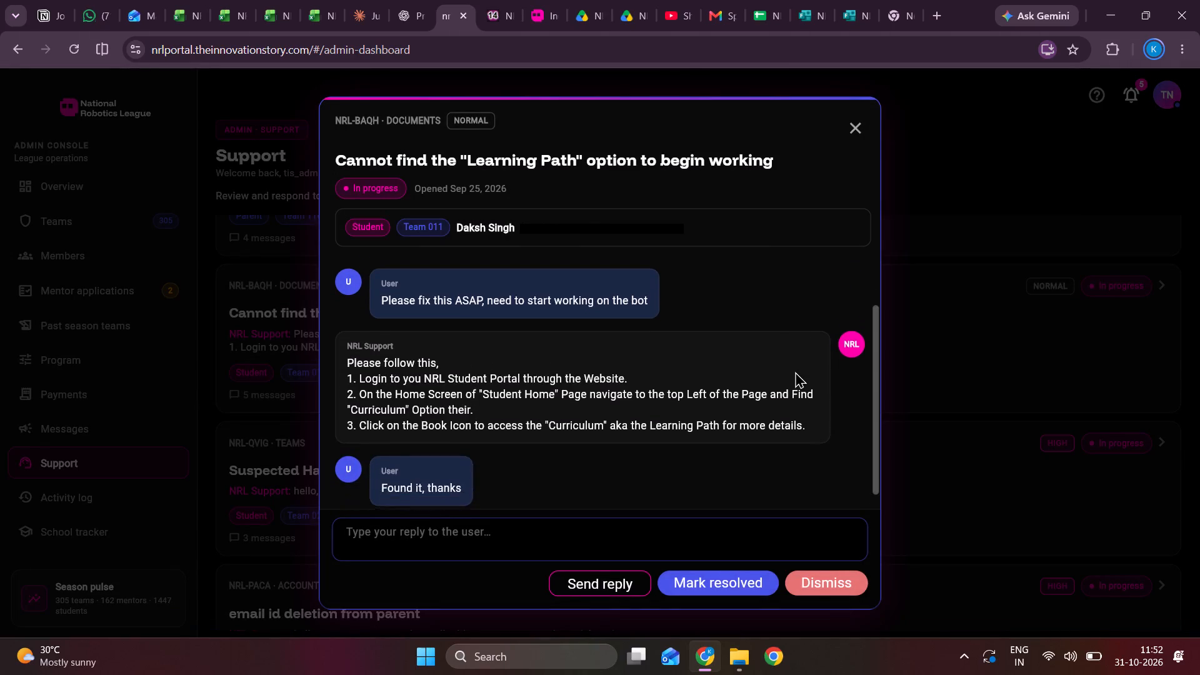
{"action": "scroll", "coordinate": [795, 371], "scroll_direction": "down", "scroll_amount": 1}
{"action": "left_click", "coordinate": [722, 591]}
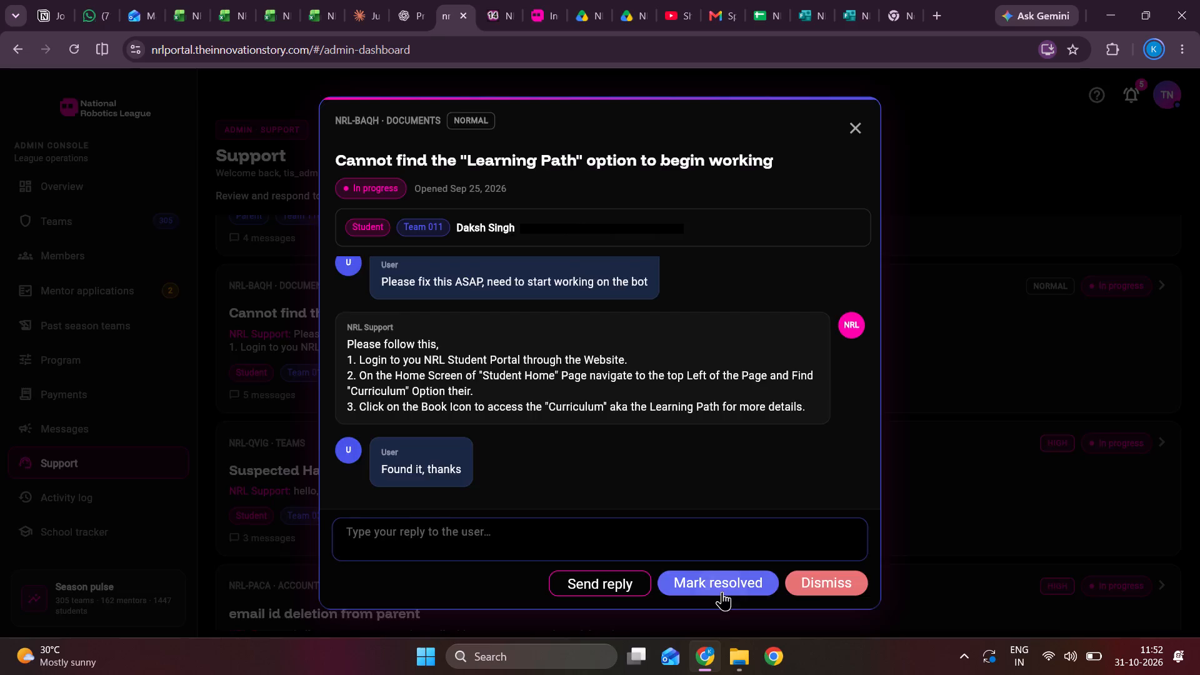
{"action": "scroll", "coordinate": [666, 481], "scroll_direction": "up", "scroll_amount": 2}
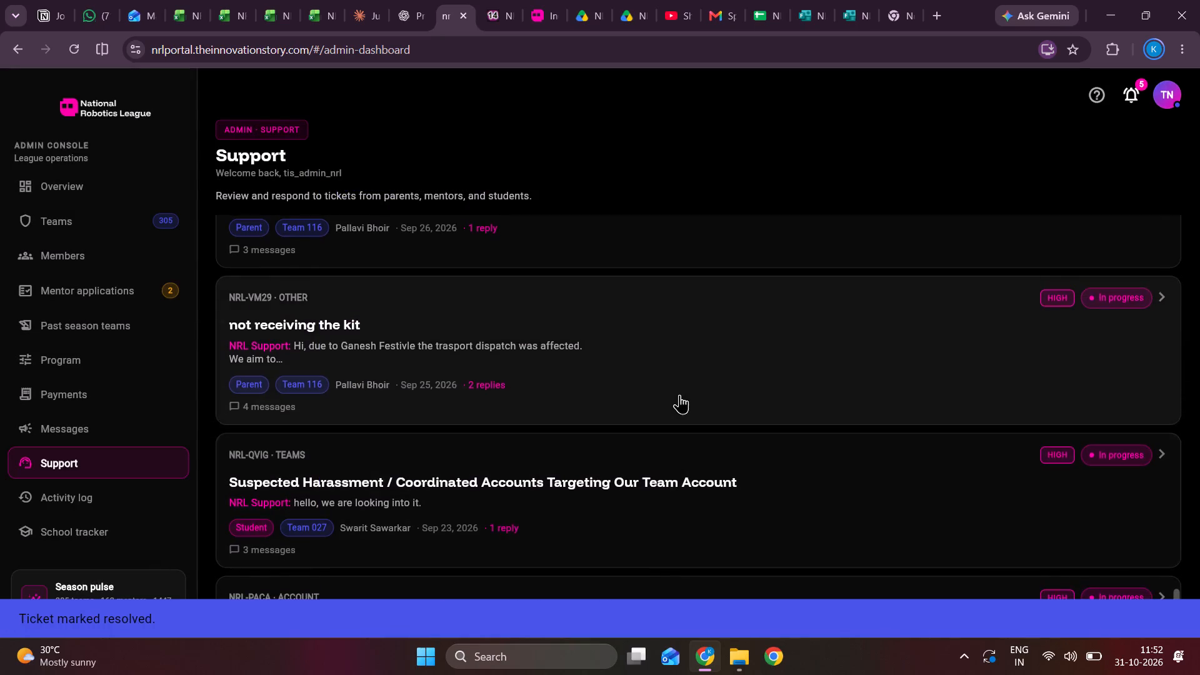
{"action": "left_click", "coordinate": [679, 395]}
{"action": "scroll", "coordinate": [679, 395], "scroll_direction": "down", "scroll_amount": 3}
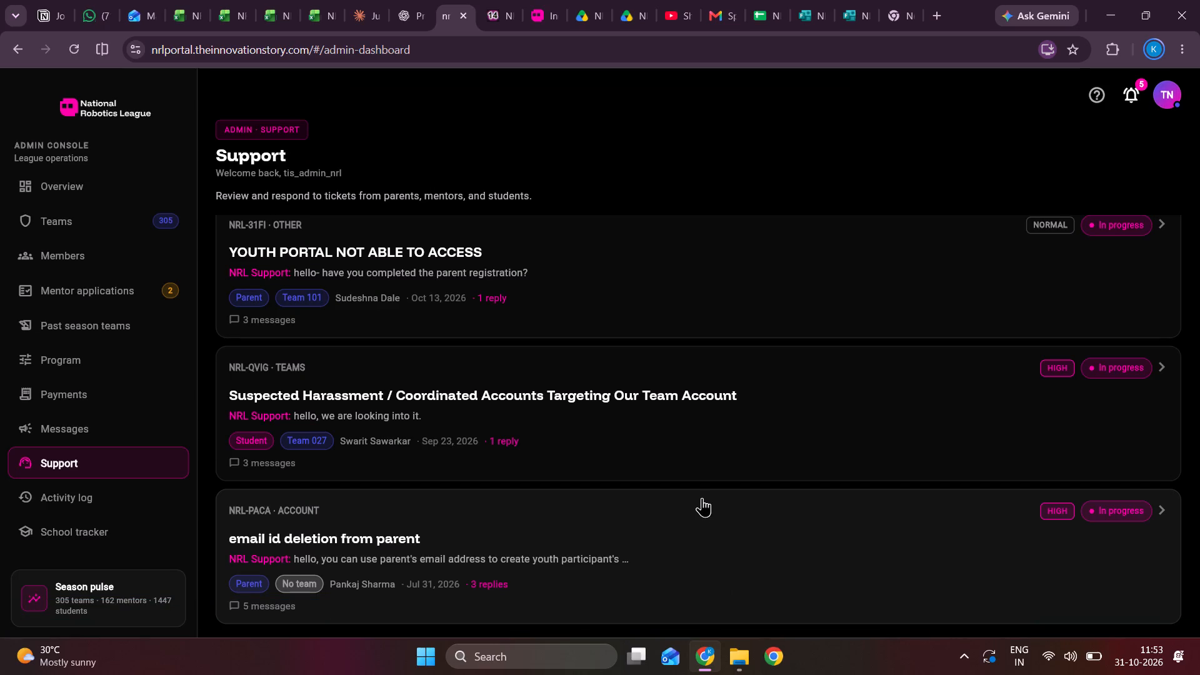
Review the Team 101 parent's "YOUTH PORTAL NOT ABLE TO ACCESS" ticket and mark it resolved.
{"action": "scroll", "coordinate": [701, 491], "scroll_direction": "up", "scroll_amount": 1}
{"action": "left_click", "coordinate": [663, 336]}
{"action": "scroll", "coordinate": [672, 411], "scroll_direction": "down", "scroll_amount": 1}
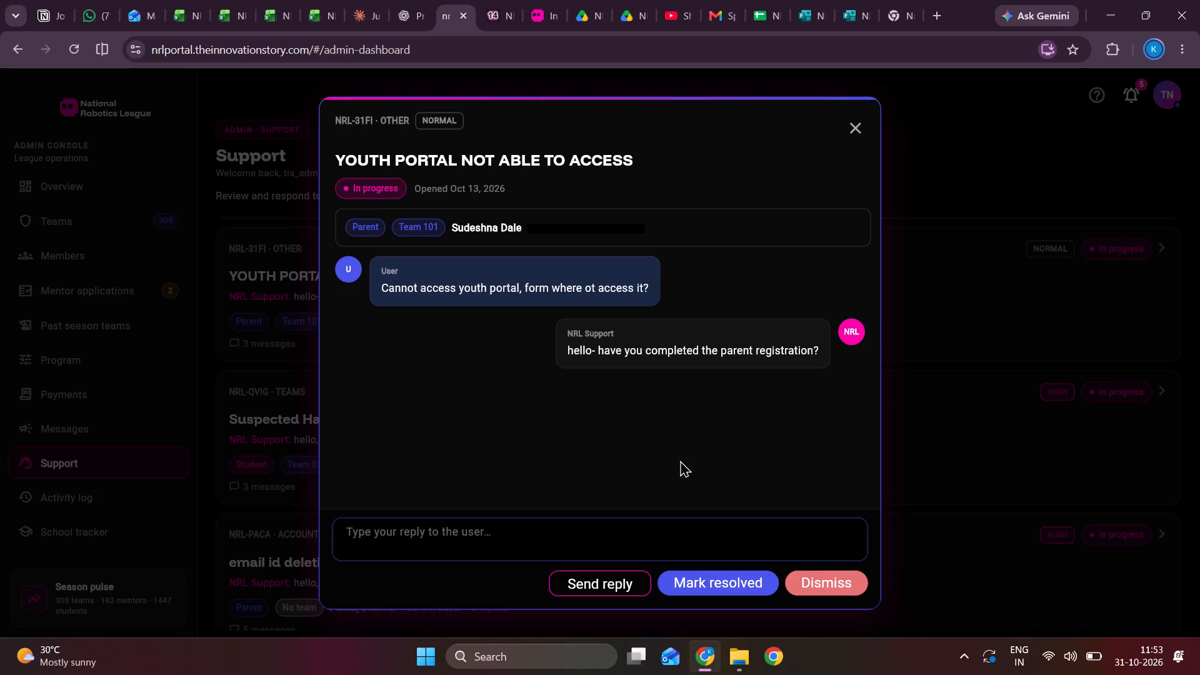
{"action": "left_click", "coordinate": [694, 582]}
Review the Team 246 parent's "Competition Dates in December" ticket and mark it resolved.
{"action": "left_click", "coordinate": [614, 245]}
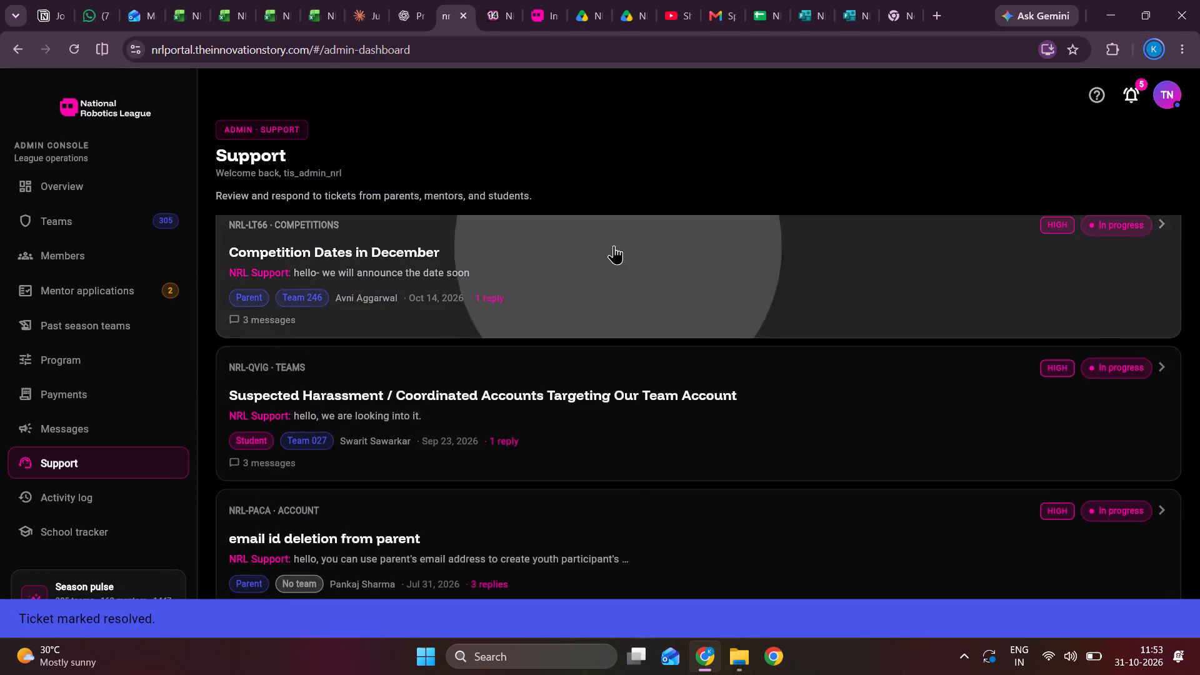
{"action": "scroll", "coordinate": [592, 411], "scroll_direction": "down", "scroll_amount": 1}
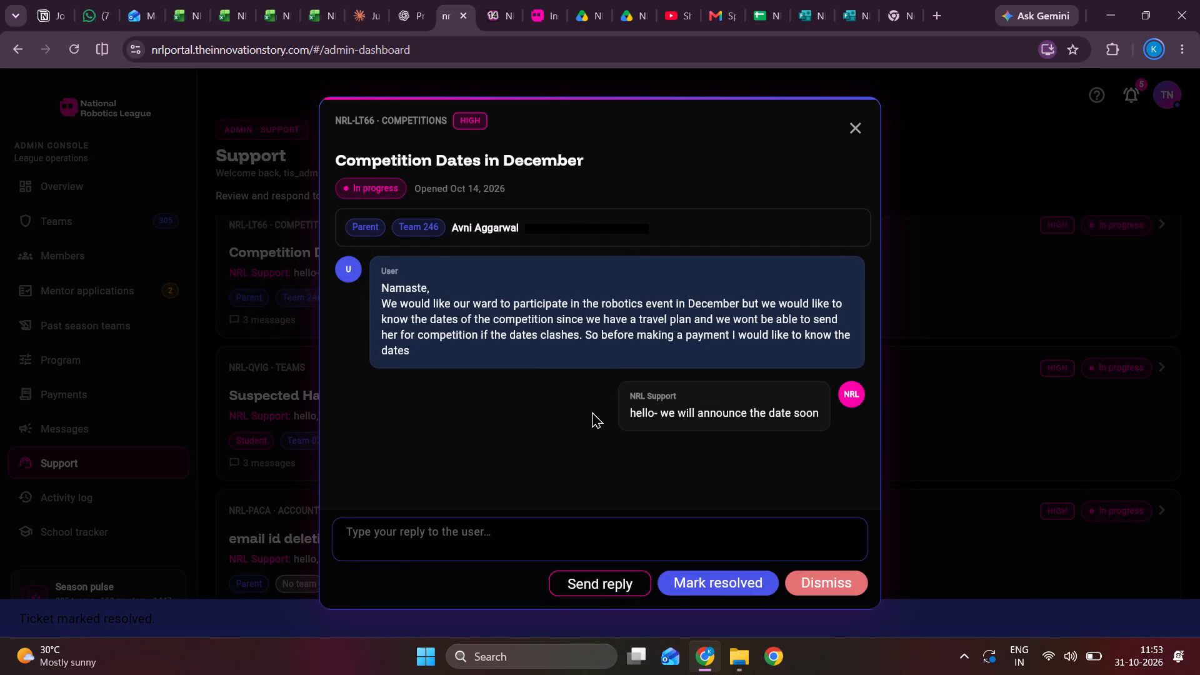
{"action": "left_click", "coordinate": [717, 578]}
Review Team 027's "Request for Guidance Regarding Repeated Targeted Comments on DaVinci's Instagram Account" ticket and mark it resolved.
{"action": "left_click", "coordinate": [596, 304]}
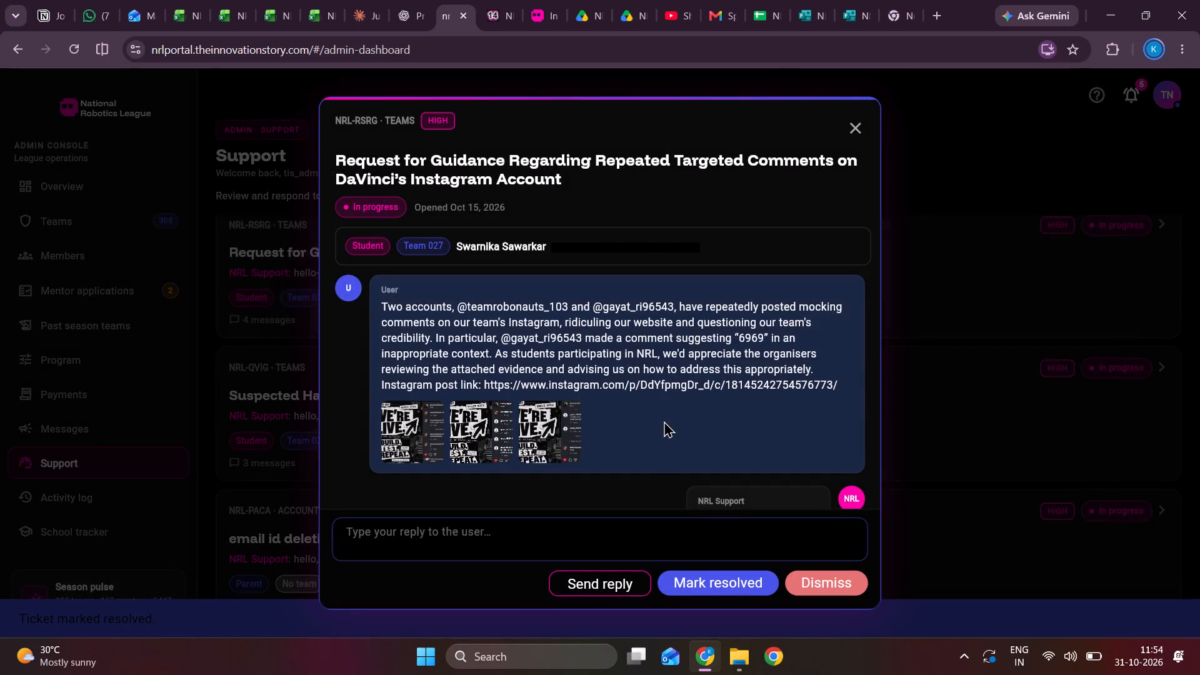
{"action": "scroll", "coordinate": [664, 421], "scroll_direction": "down", "scroll_amount": 6}
{"action": "left_click", "coordinate": [712, 588]}
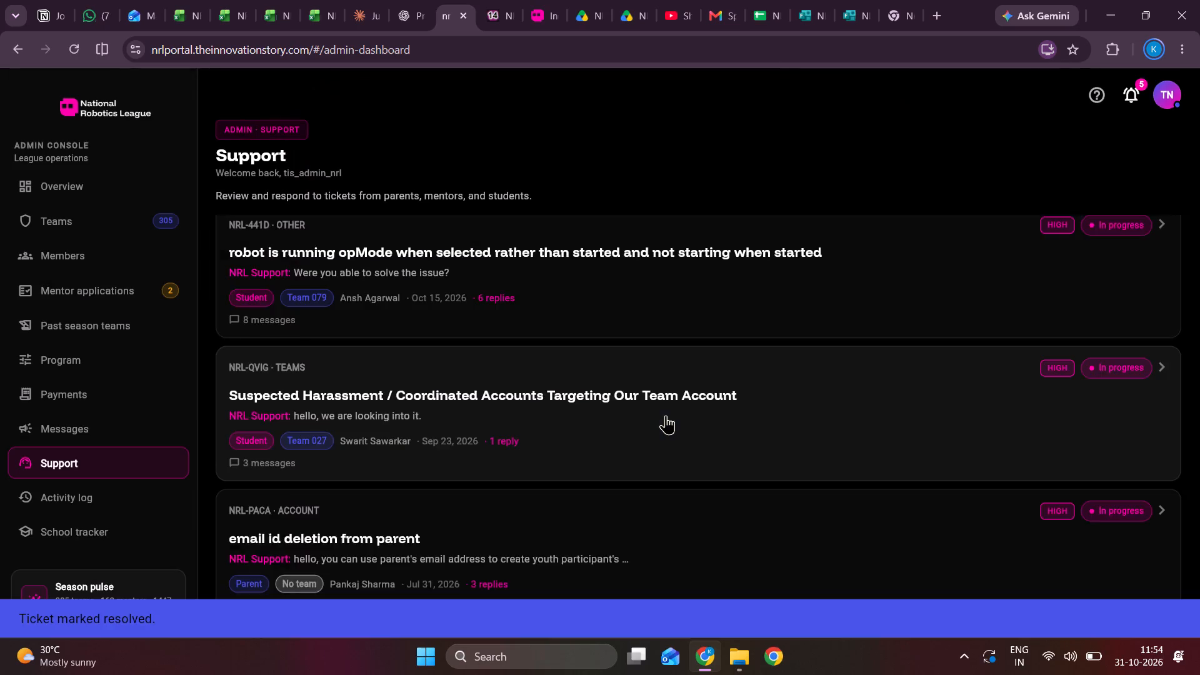
Review Team 079's ticket about the robot running opMode when selected rather than started and mark it resolved.
{"action": "scroll", "coordinate": [666, 415], "scroll_direction": "up", "scroll_amount": 3}
{"action": "left_click", "coordinate": [666, 415]}
{"action": "scroll", "coordinate": [666, 417], "scroll_direction": "down", "scroll_amount": 2}
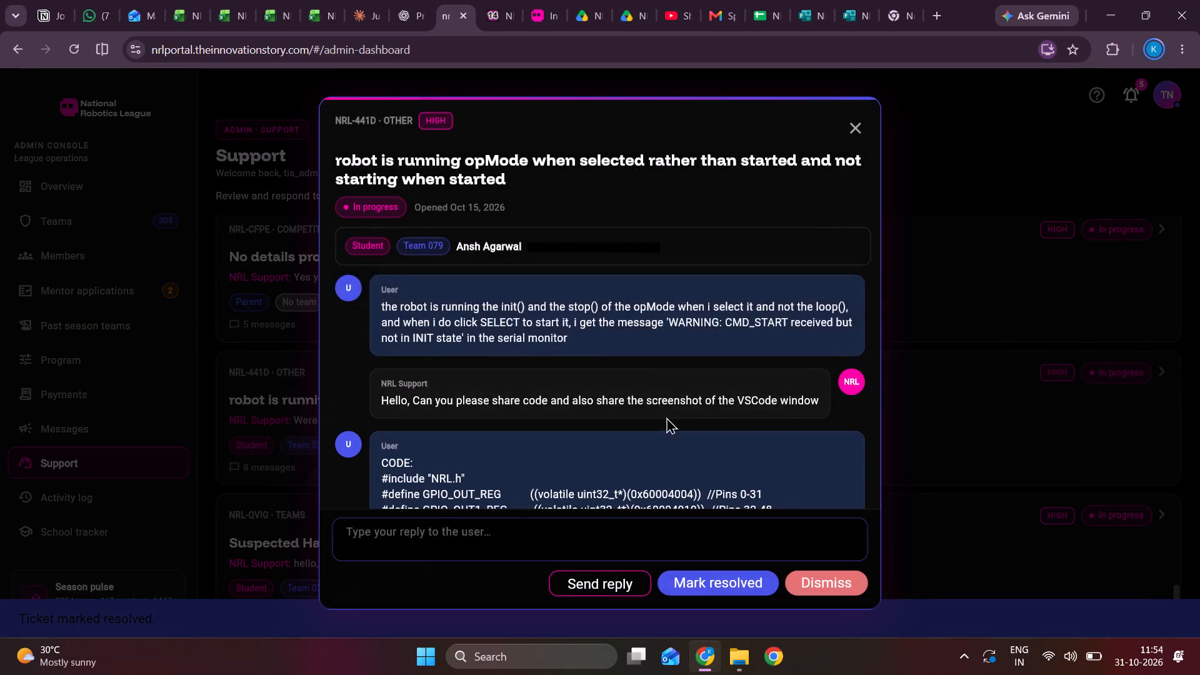
{"action": "scroll", "coordinate": [666, 417], "scroll_direction": "down", "scroll_amount": 14}
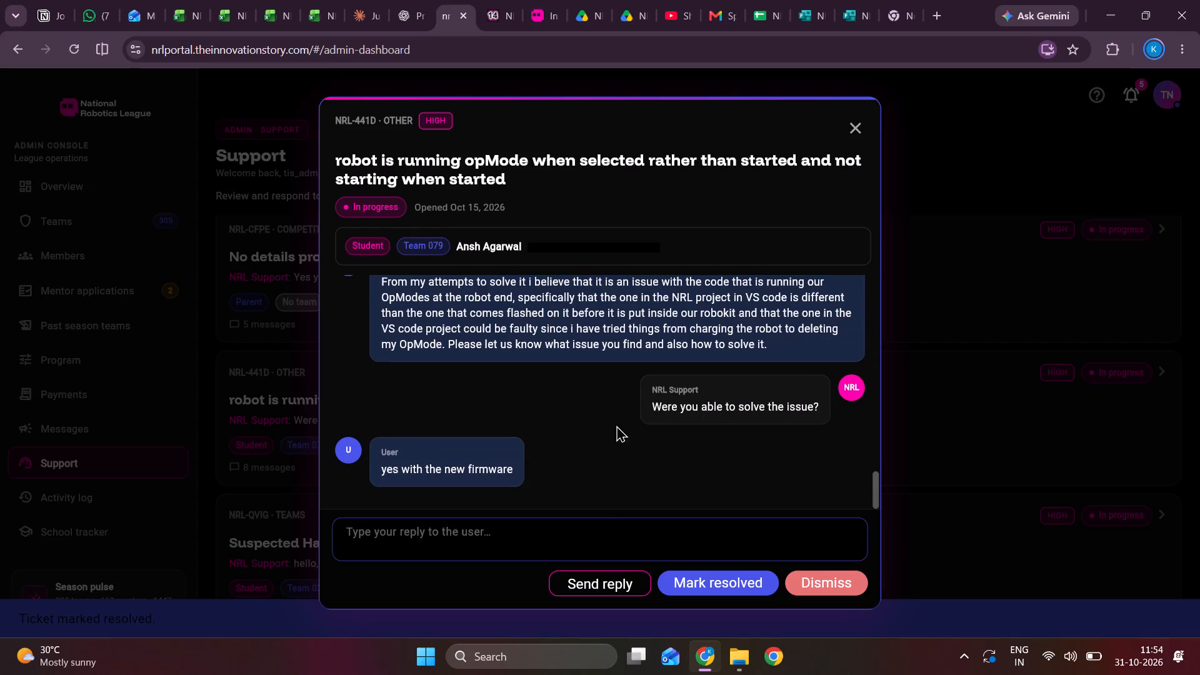
{"action": "left_click", "coordinate": [711, 581]}
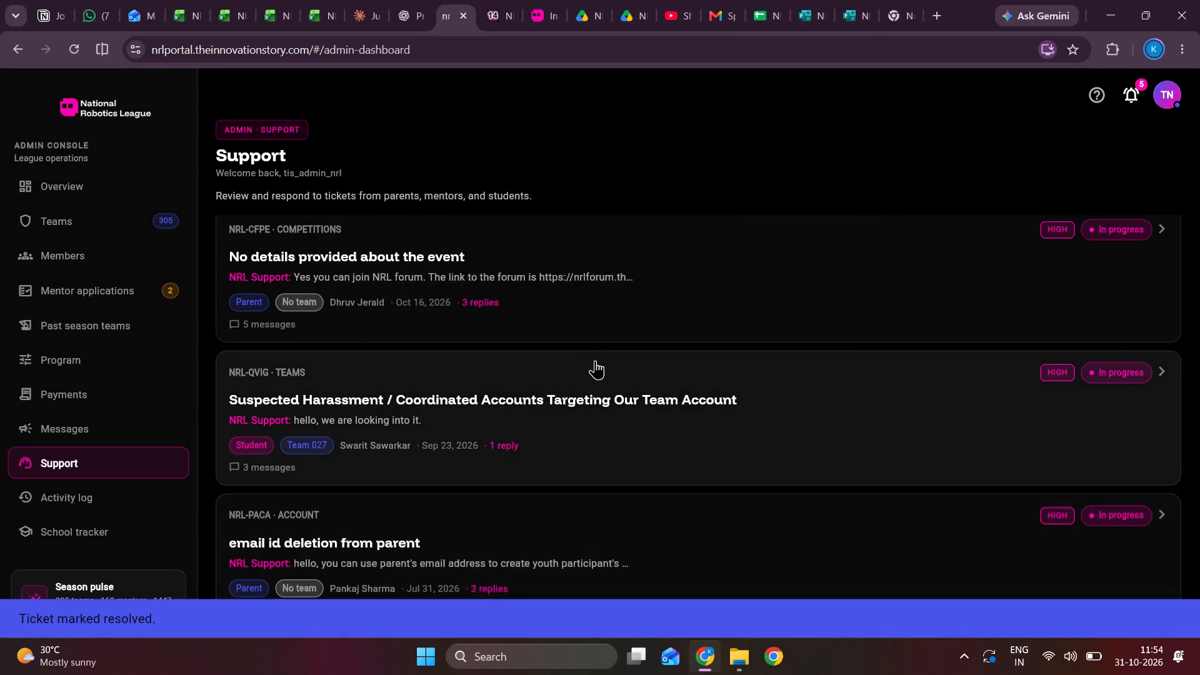
Review the "No details provided about the event" ticket from a parent without a team and mark it resolved.
{"action": "scroll", "coordinate": [595, 360], "scroll_direction": "up", "scroll_amount": 3}
{"action": "left_click", "coordinate": [595, 360]}
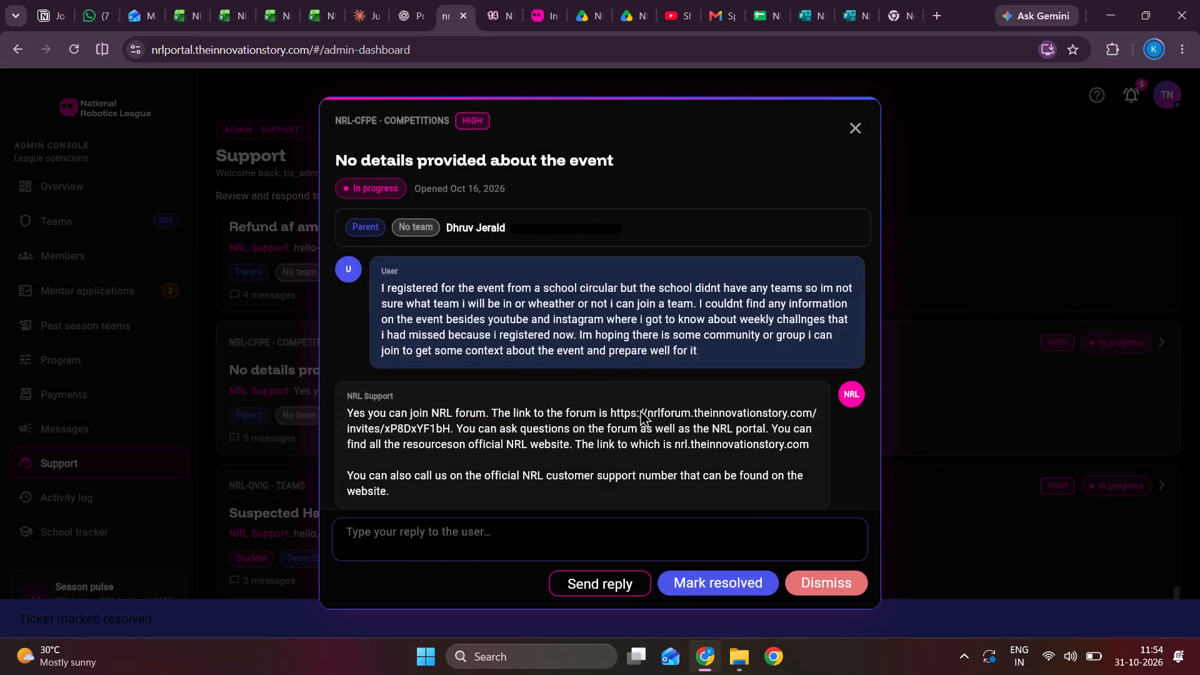
{"action": "scroll", "coordinate": [640, 409], "scroll_direction": "down", "scroll_amount": 9}
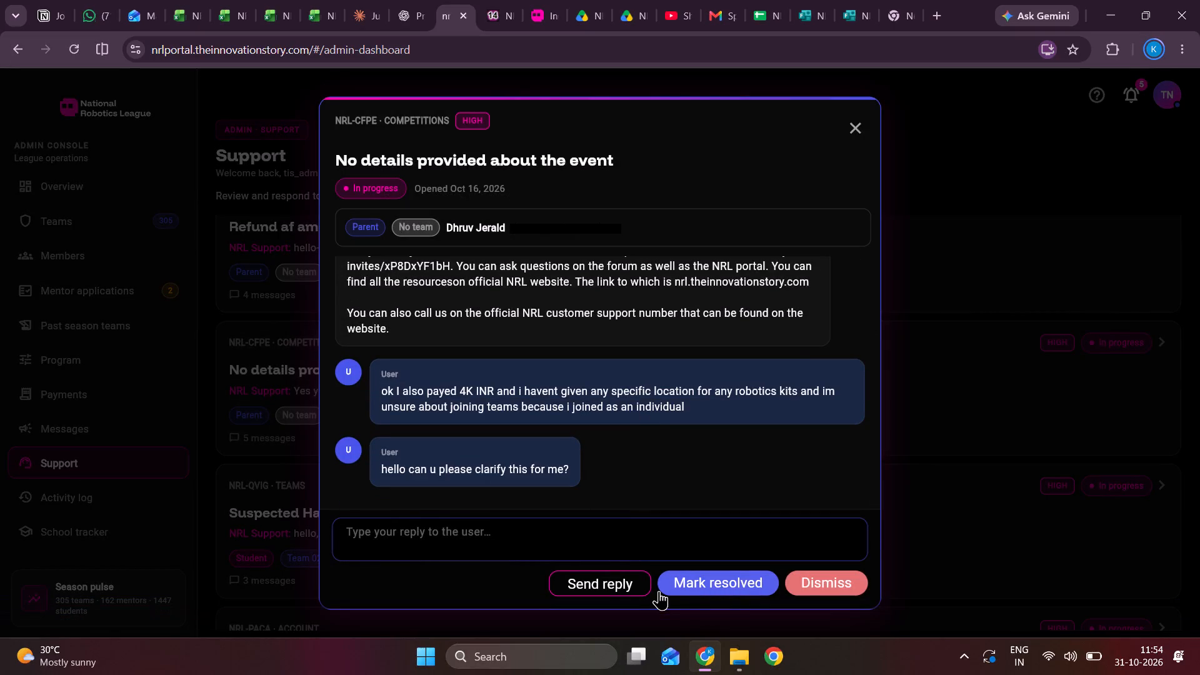
{"action": "left_click", "coordinate": [677, 584]}
Review the "Refund af amount" ticket from a parent without a team and mark it resolved.
{"action": "left_click", "coordinate": [584, 283]}
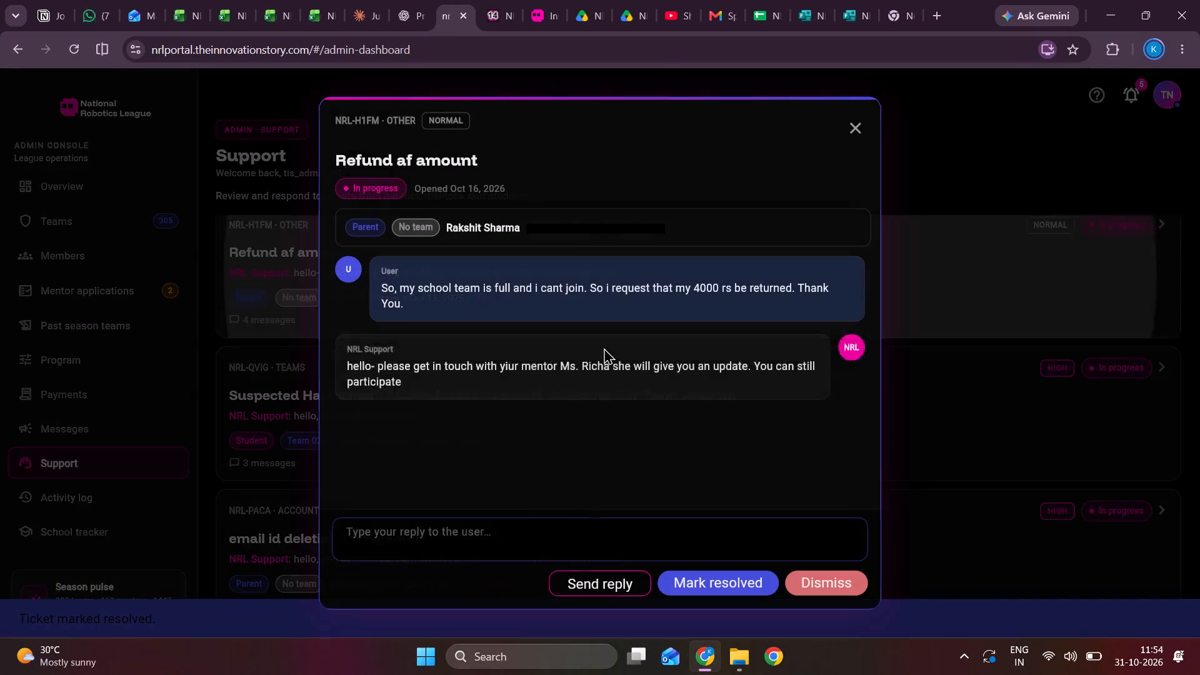
{"action": "scroll", "coordinate": [629, 429], "scroll_direction": "down", "scroll_amount": 3}
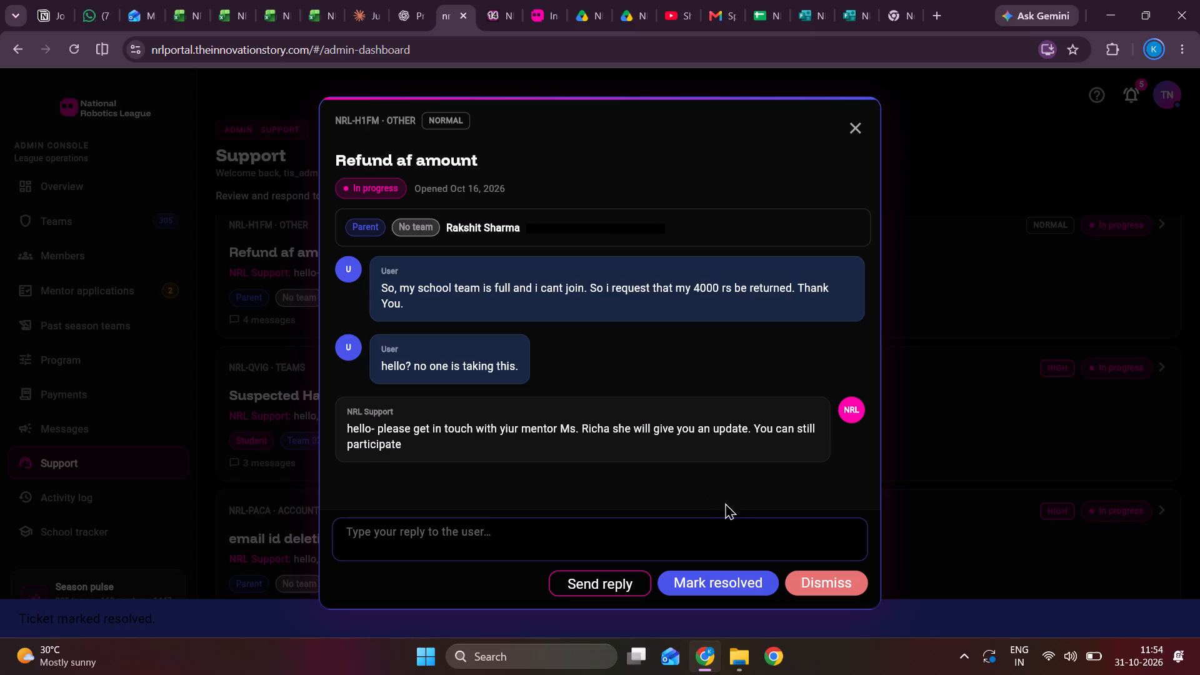
{"action": "left_click", "coordinate": [717, 579]}
Review Team 156's "Mobility Issues with Bot" ticket and mark it resolved.
{"action": "scroll", "coordinate": [666, 359], "scroll_direction": "up", "scroll_amount": 2}
{"action": "left_click", "coordinate": [666, 359]}
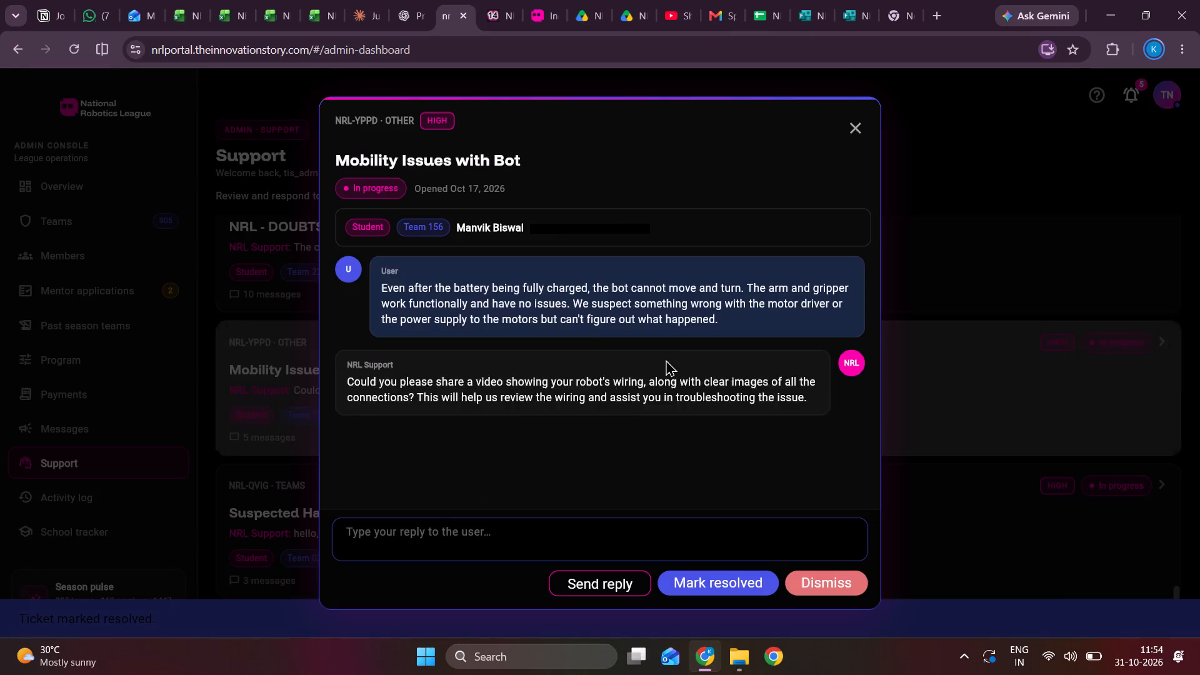
{"action": "scroll", "coordinate": [662, 337], "scroll_direction": "down", "scroll_amount": 3}
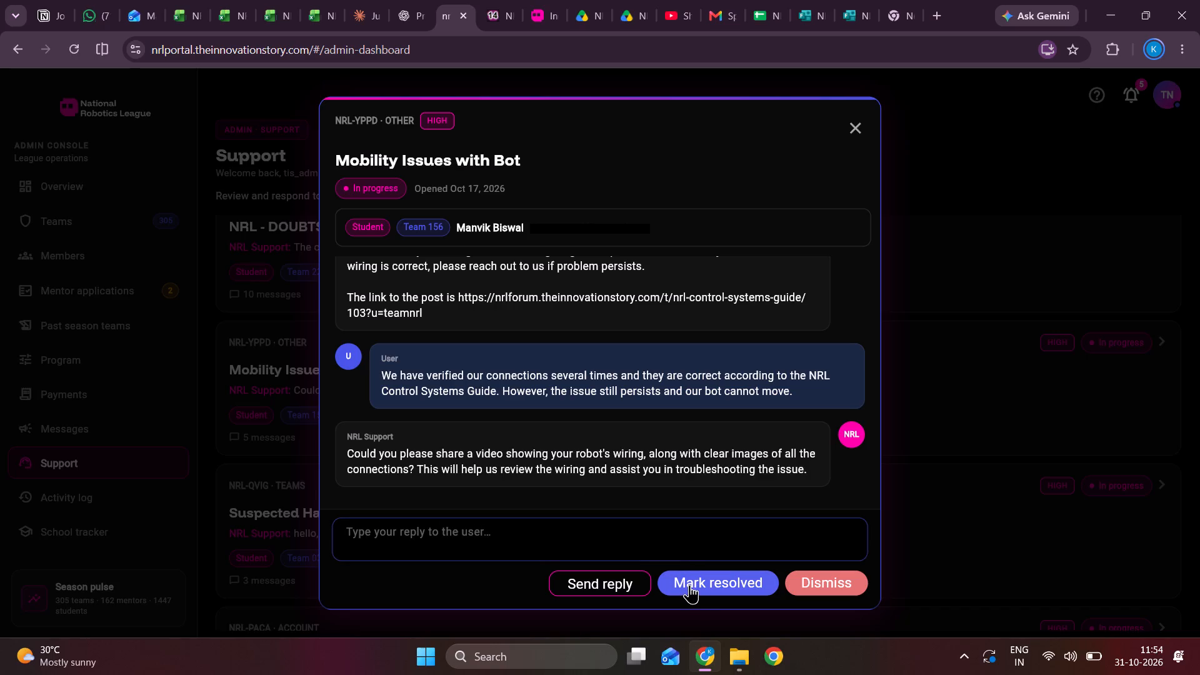
{"action": "left_click", "coordinate": [689, 584]}
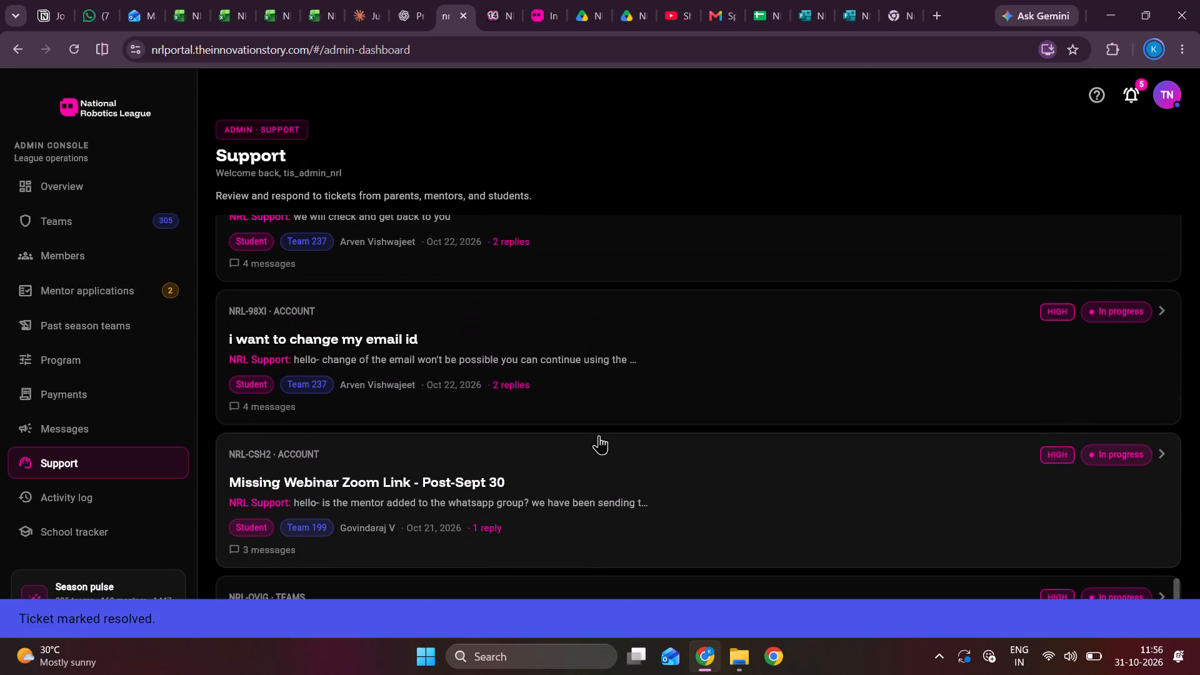
Review Team 237's "i want to change my email id" ticket and close it.
{"action": "scroll", "coordinate": [599, 435], "scroll_direction": "up", "scroll_amount": 1}
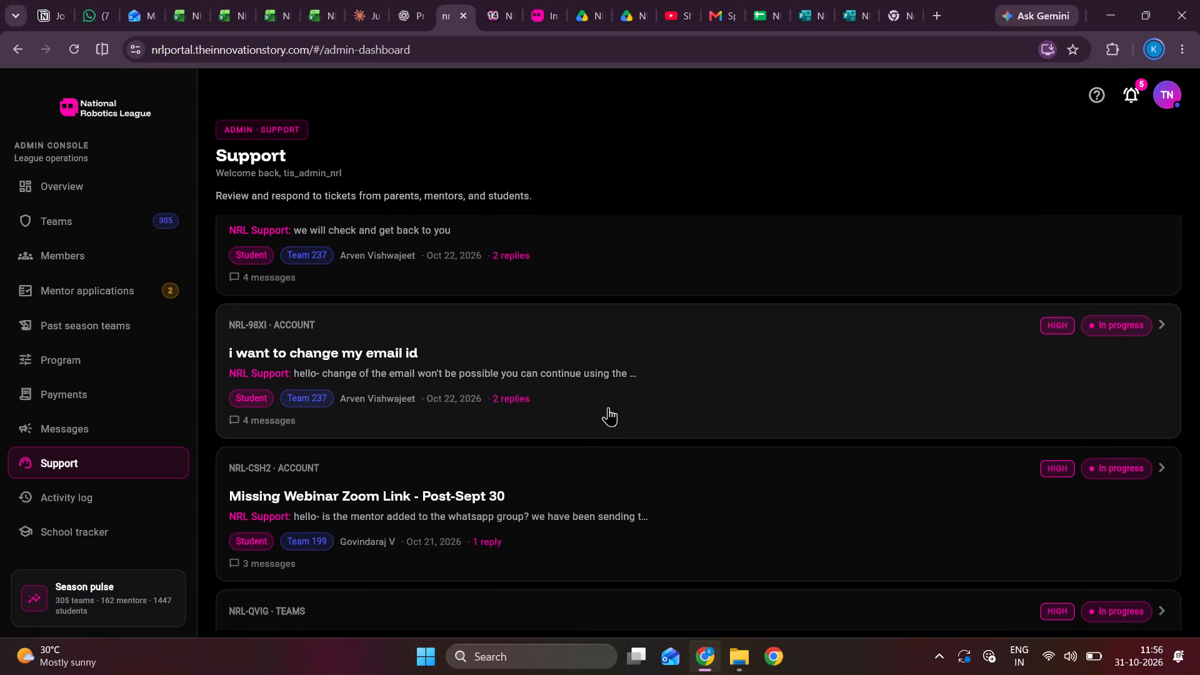
{"action": "scroll", "coordinate": [608, 407], "scroll_direction": "up", "scroll_amount": 2}
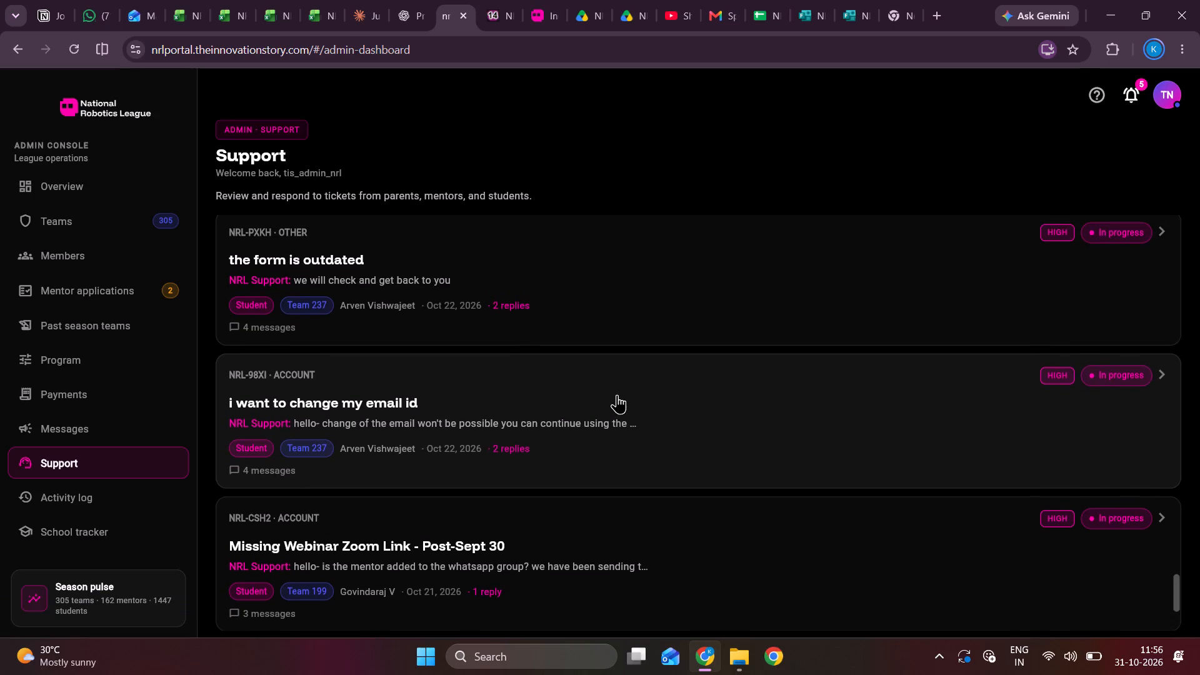
{"action": "scroll", "coordinate": [617, 394], "scroll_direction": "up", "scroll_amount": 2}
{"action": "left_click", "coordinate": [617, 394]}
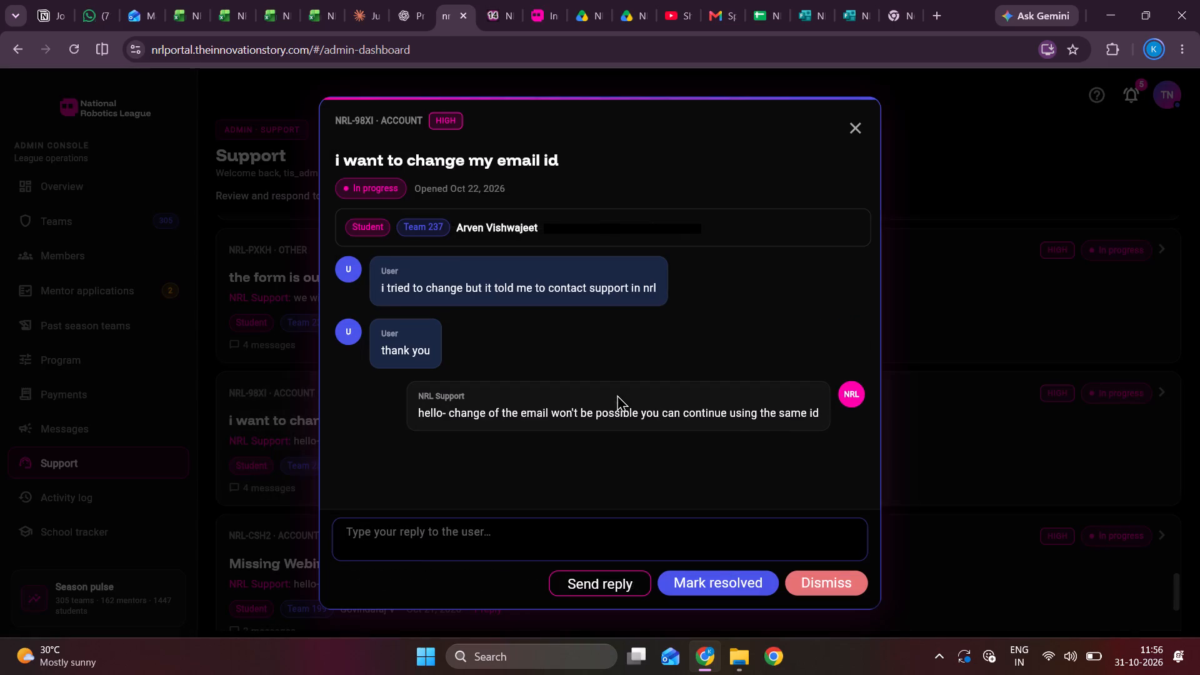
{"action": "left_click", "coordinate": [1017, 518]}
Review Team 237's "the form is outdated" ticket and close it.
{"action": "scroll", "coordinate": [485, 229], "scroll_direction": "up", "scroll_amount": 2}
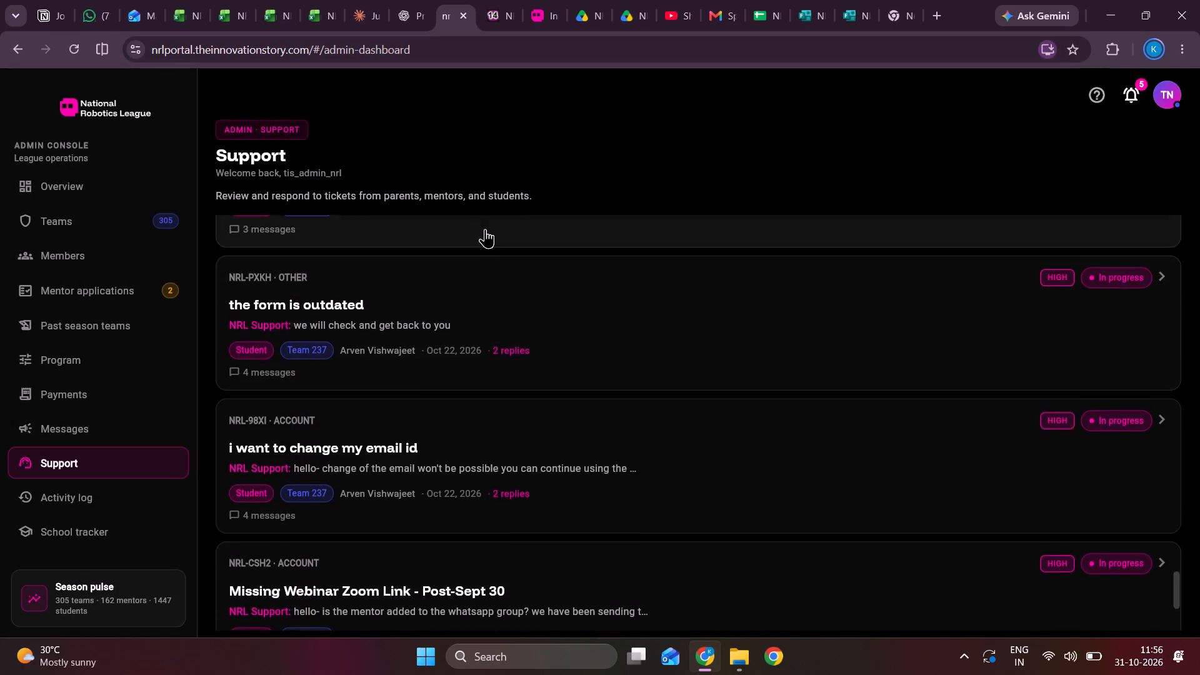
{"action": "scroll", "coordinate": [485, 229], "scroll_direction": "up", "scroll_amount": 2}
{"action": "left_click", "coordinate": [507, 396]}
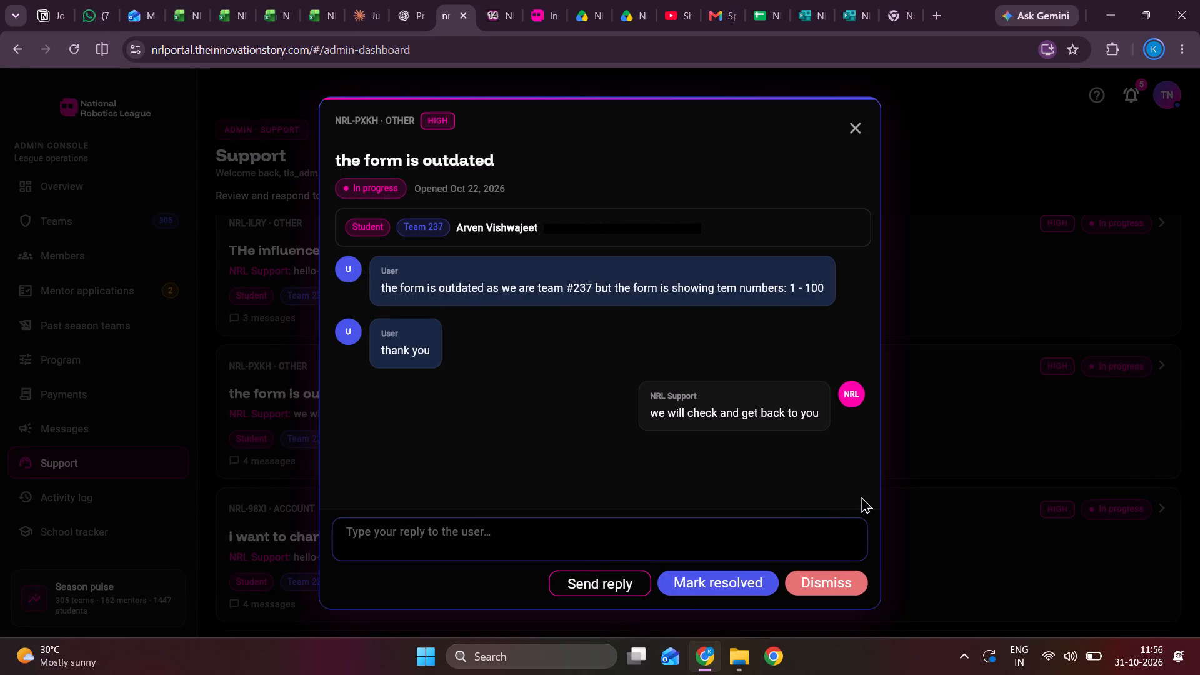
{"action": "left_click", "coordinate": [945, 471]}
Open Team 237's "THe influencestar award form is outdated" ticket and close it.
{"action": "scroll", "coordinate": [822, 289], "scroll_direction": "up", "scroll_amount": 1}
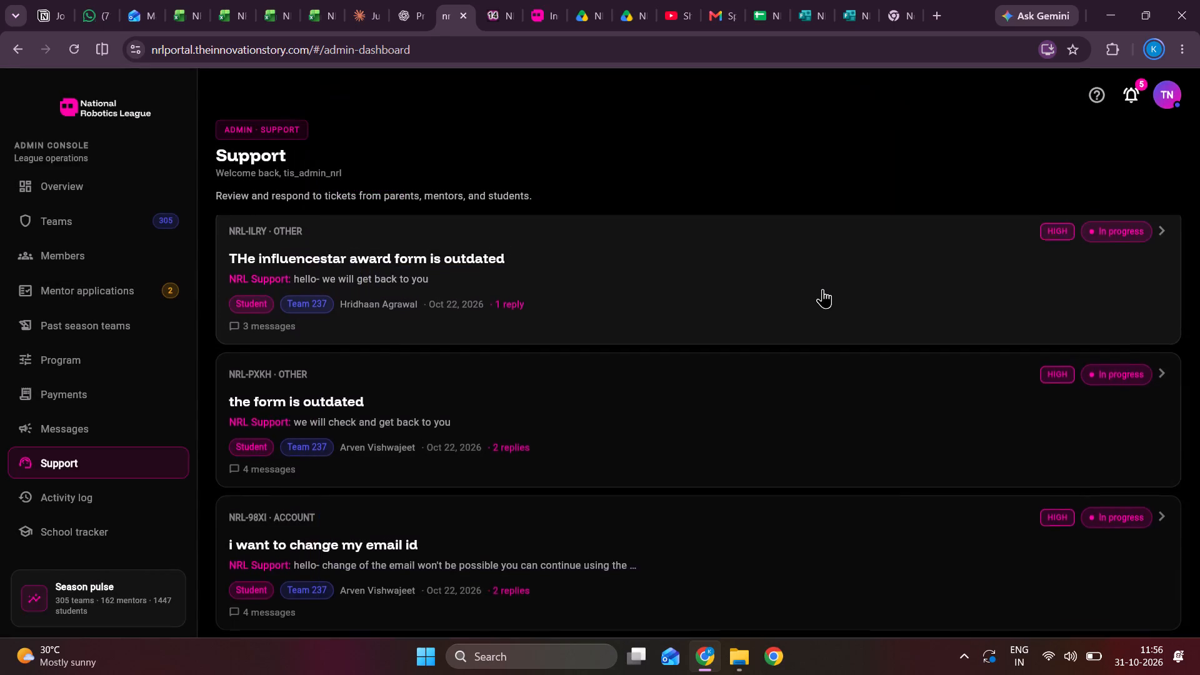
{"action": "scroll", "coordinate": [822, 289], "scroll_direction": "up", "scroll_amount": 1}
{"action": "left_click", "coordinate": [756, 346]}
{"action": "left_click", "coordinate": [1006, 411]}
Open Team 208's "Hexa Command Hub Unresponsive" ticket and read through its conversation.
{"action": "scroll", "coordinate": [829, 366], "scroll_direction": "up", "scroll_amount": 1}
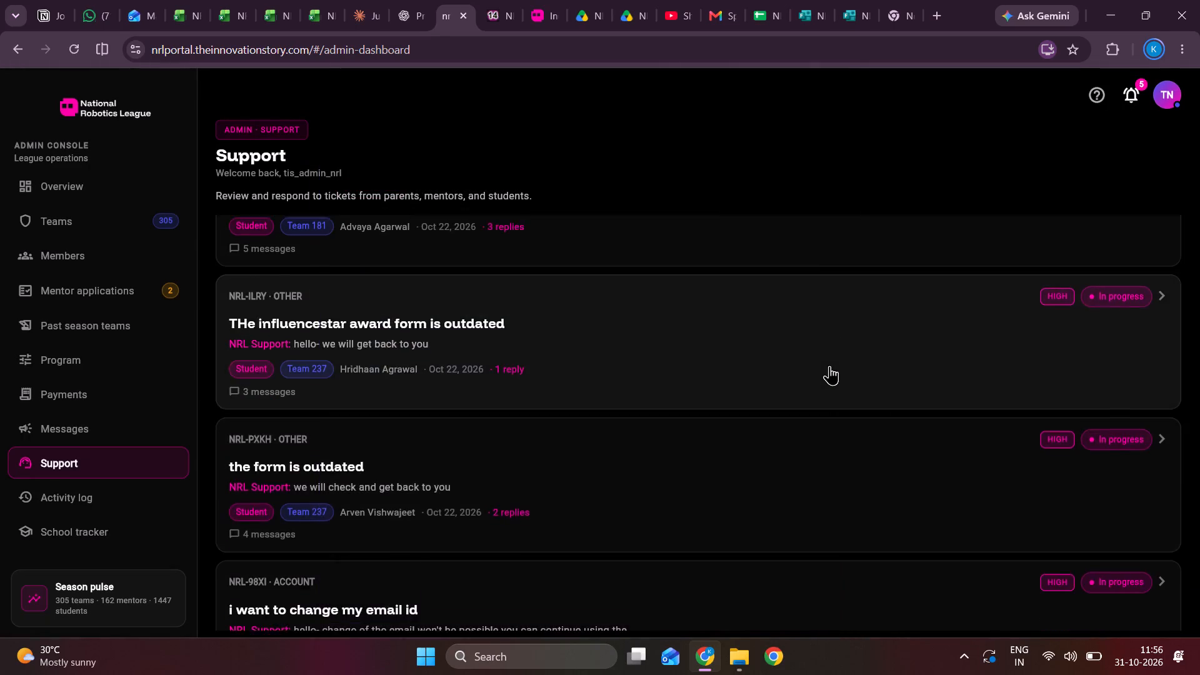
{"action": "scroll", "coordinate": [829, 366], "scroll_direction": "up", "scroll_amount": 6}
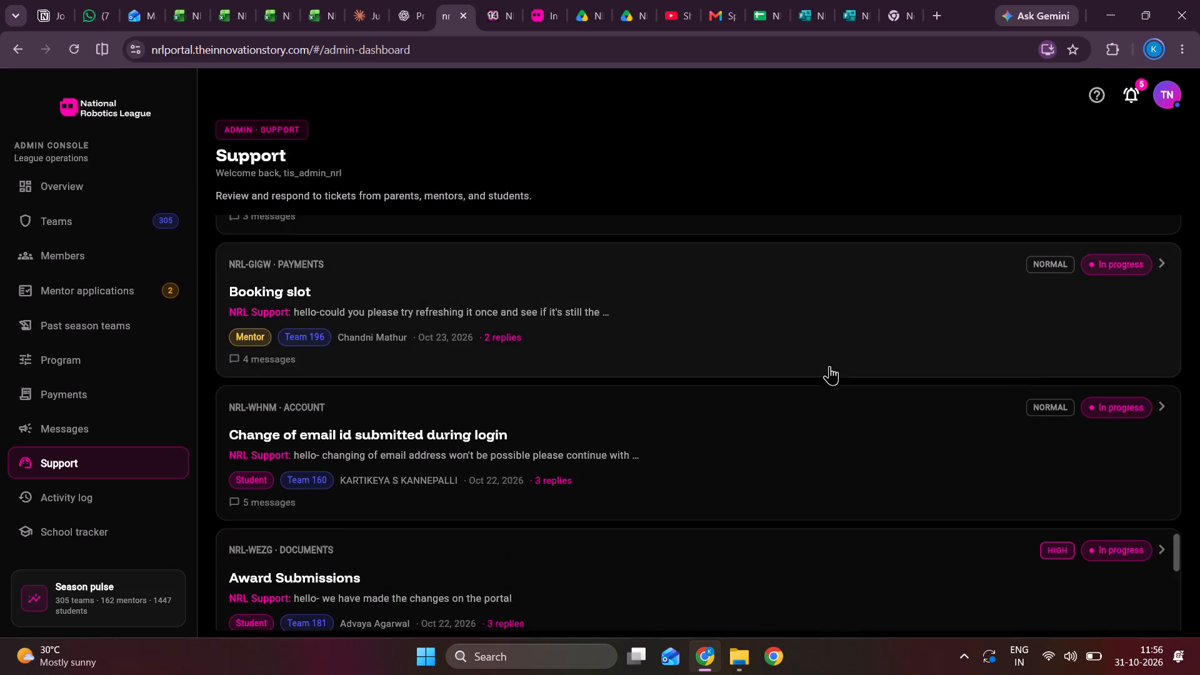
{"action": "scroll", "coordinate": [829, 366], "scroll_direction": "up", "scroll_amount": 12}
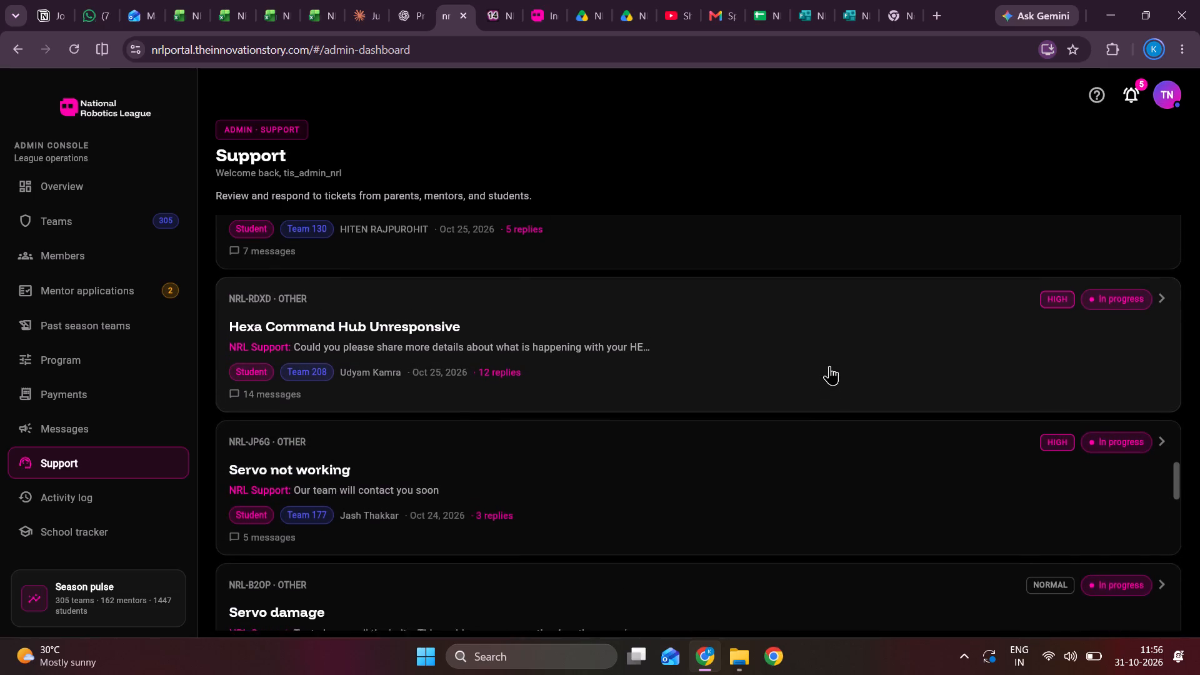
{"action": "left_click", "coordinate": [829, 366]}
{"action": "scroll", "coordinate": [811, 364], "scroll_direction": "down", "scroll_amount": 2}
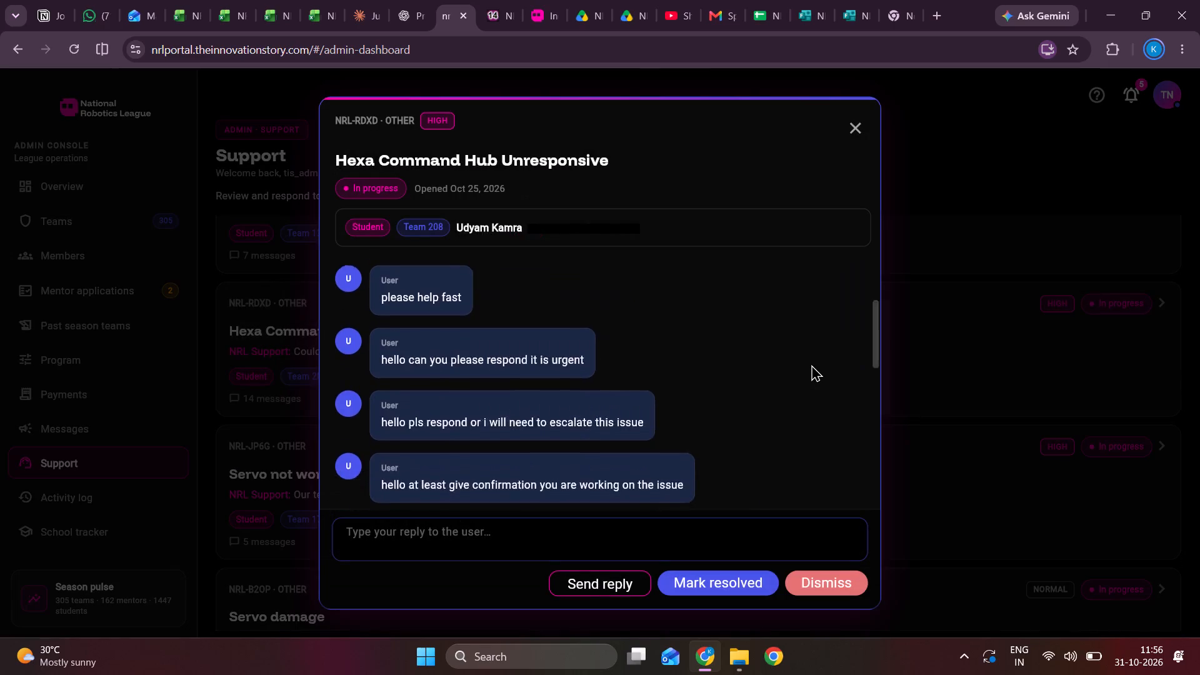
{"action": "scroll", "coordinate": [811, 364], "scroll_direction": "down", "scroll_amount": 5}
{"action": "scroll", "coordinate": [811, 364], "scroll_direction": "up", "scroll_amount": 2}
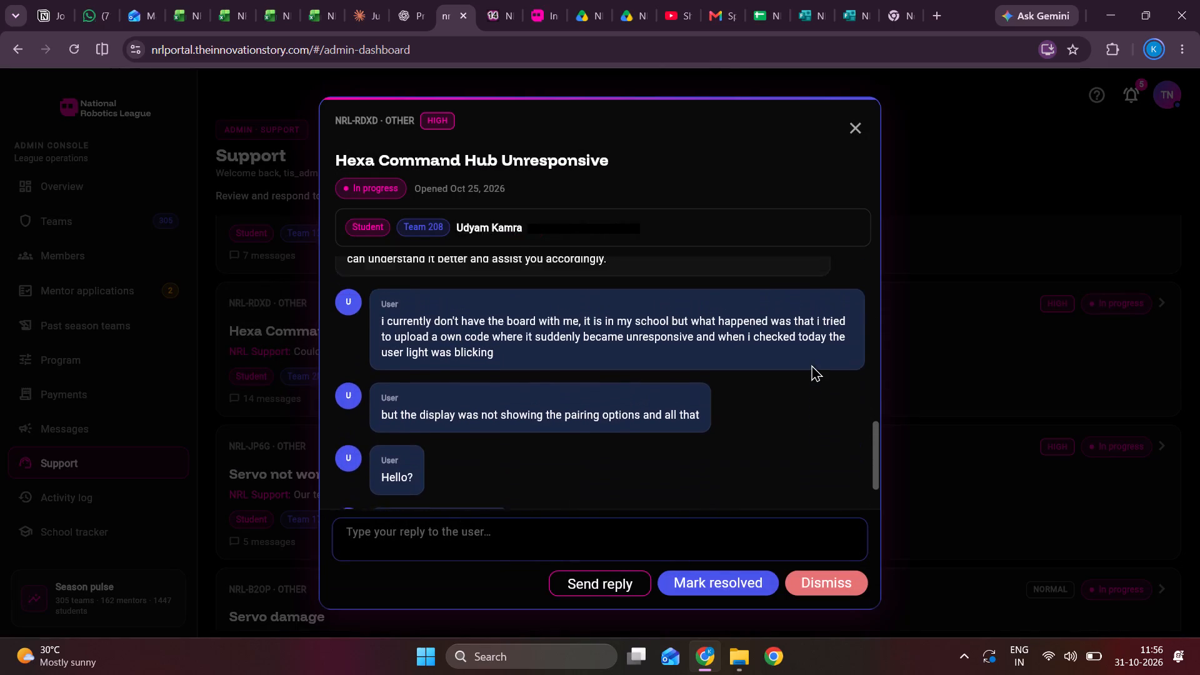
{"action": "scroll", "coordinate": [811, 364], "scroll_direction": "up", "scroll_amount": 2}
{"action": "scroll", "coordinate": [811, 364], "scroll_direction": "down", "scroll_amount": 3}
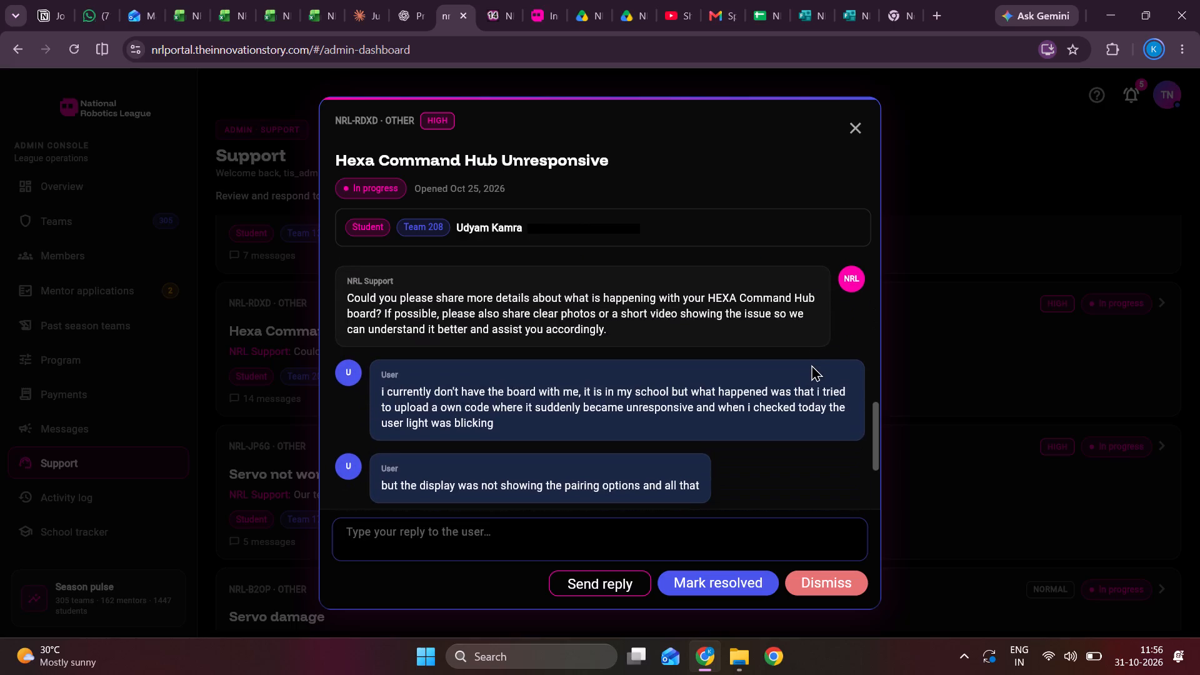
{"action": "scroll", "coordinate": [811, 364], "scroll_direction": "down", "scroll_amount": 3}
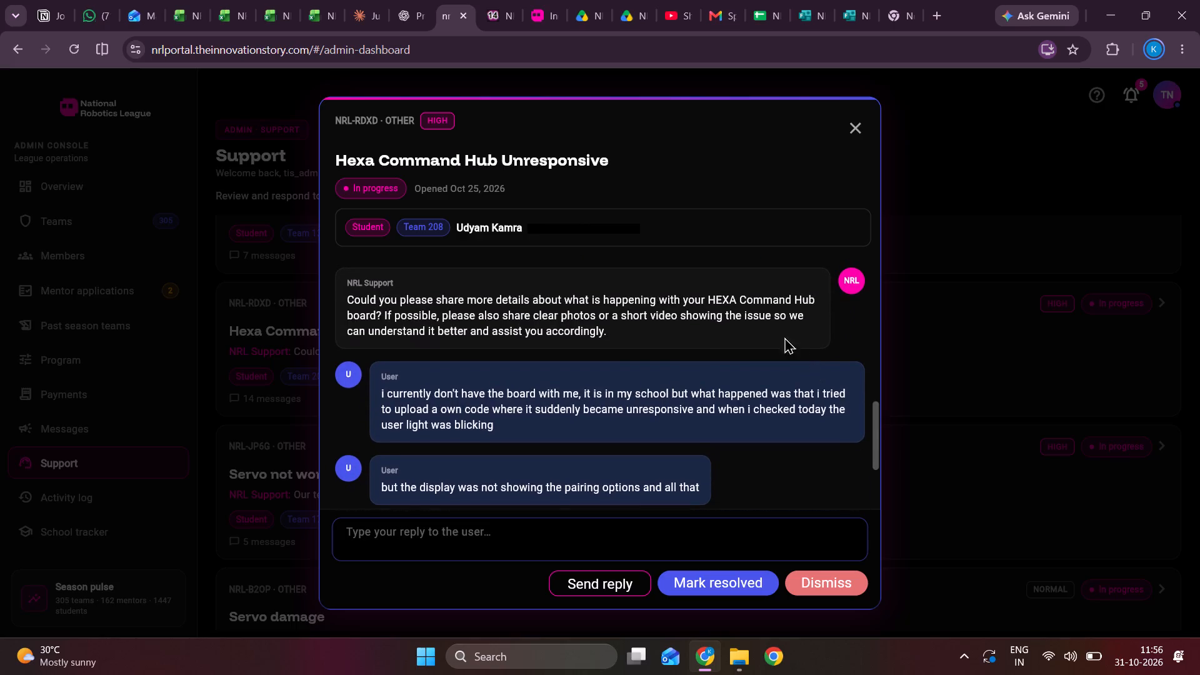
Switch to the NRL_TEAMS_PROBLEMS_TRACKER workbook and enter team number #208 in the first empty row of column A.
{"action": "left_click", "coordinate": [268, 0]}
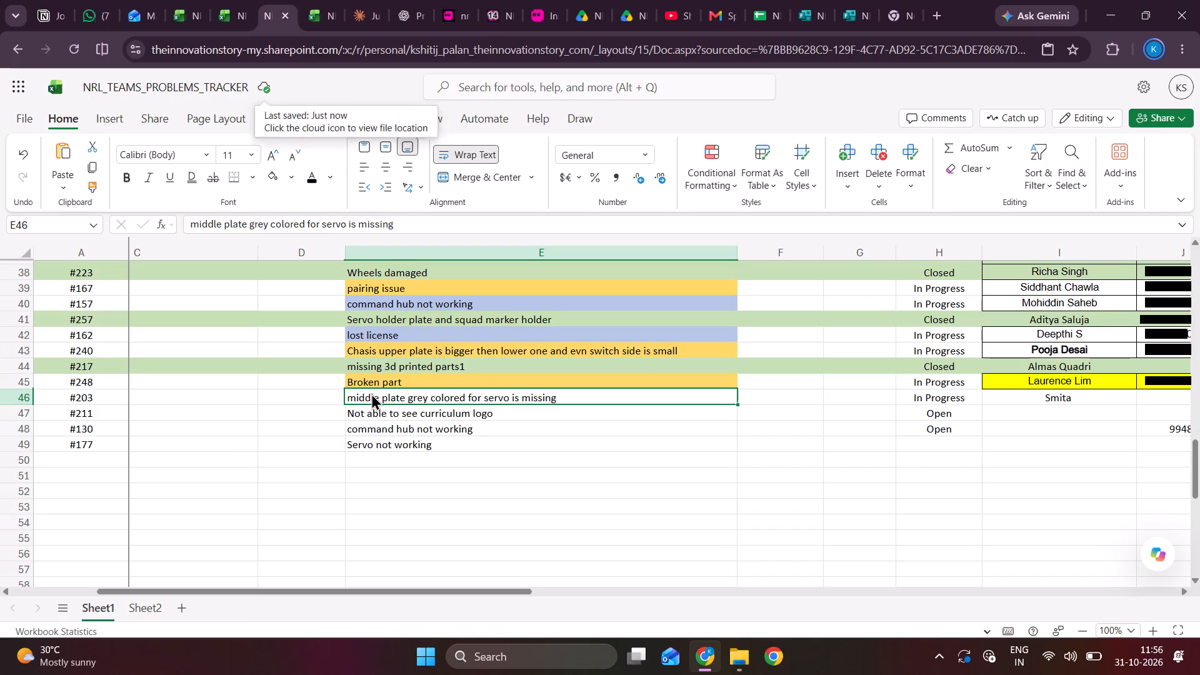
{"action": "scroll", "coordinate": [211, 449], "scroll_direction": "up", "scroll_amount": 3}
{"action": "right_click", "coordinate": [211, 449]}
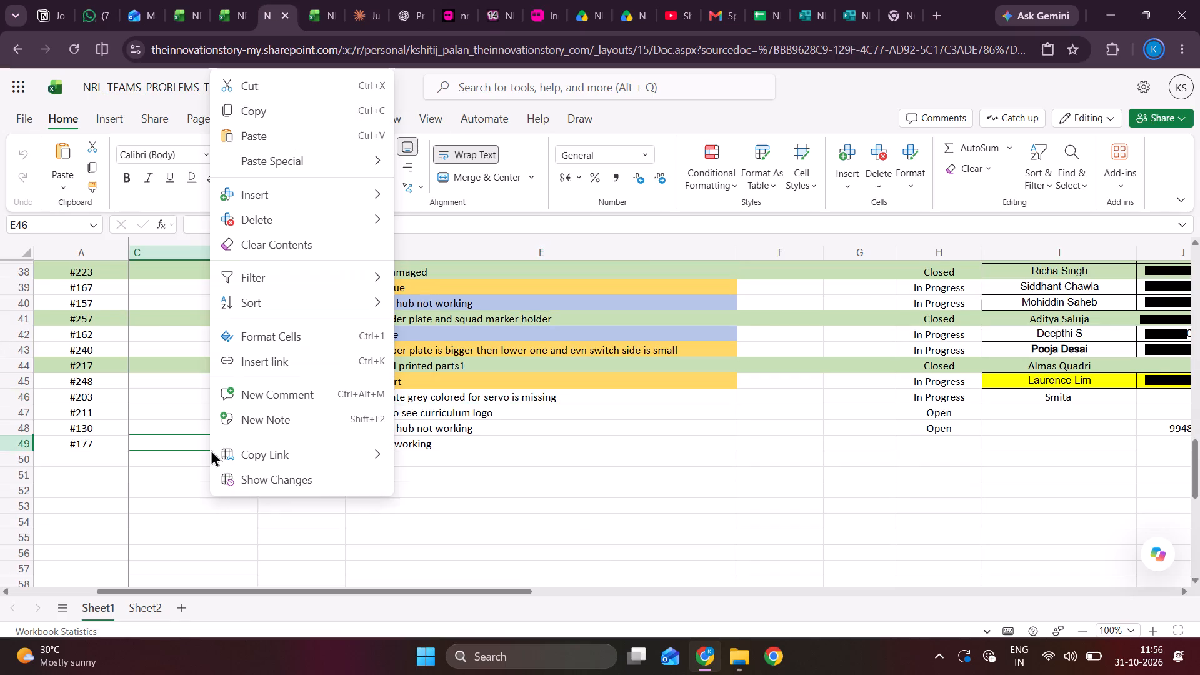
{"action": "left_click", "coordinate": [211, 449]}
{"action": "scroll", "coordinate": [211, 449], "scroll_direction": "up", "scroll_amount": 1}
{"action": "left_click", "coordinate": [170, 443]}
{"action": "scroll", "coordinate": [170, 443], "scroll_direction": "down", "scroll_amount": 1}
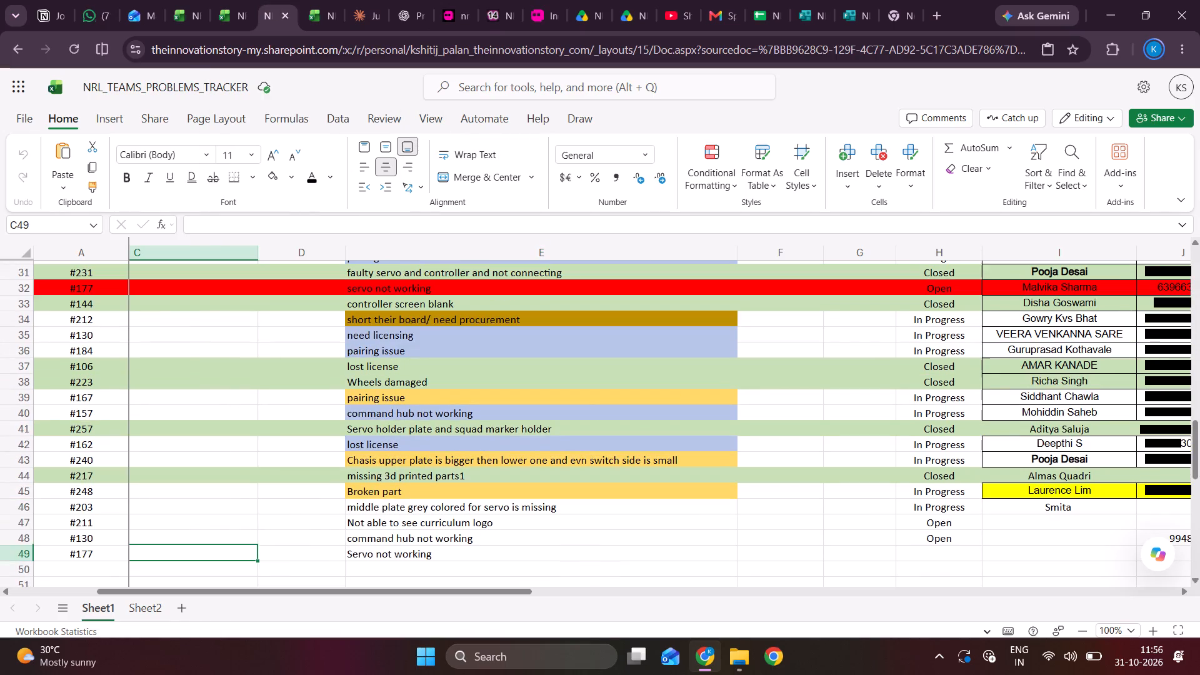
{"action": "scroll", "coordinate": [170, 443], "scroll_direction": "down", "scroll_amount": 4}
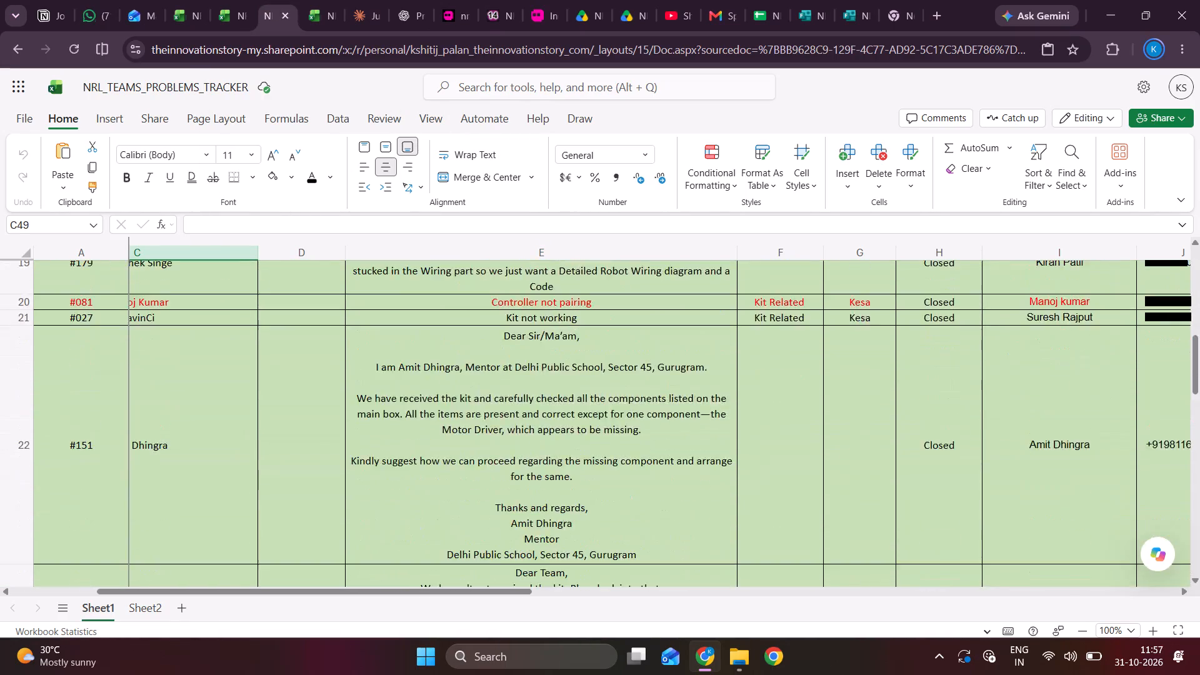
{"action": "scroll", "coordinate": [170, 443], "scroll_direction": "down", "scroll_amount": 4}
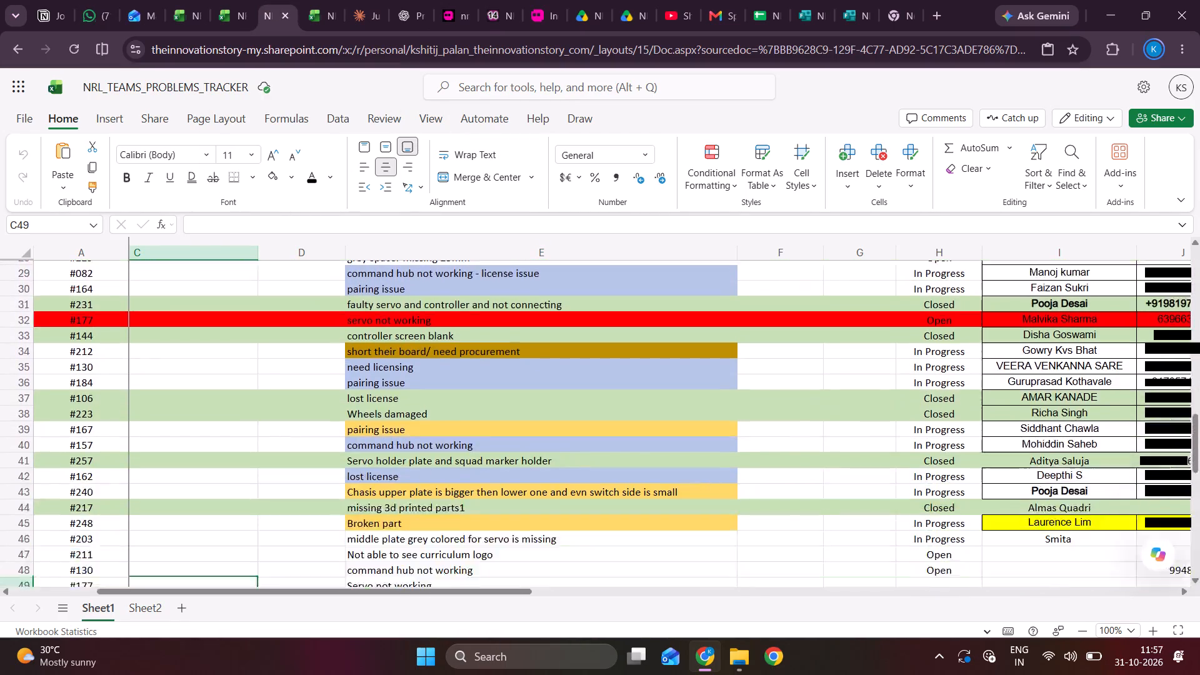
{"action": "scroll", "coordinate": [170, 443], "scroll_direction": "down", "scroll_amount": 1}
{"action": "scroll", "coordinate": [170, 443], "scroll_direction": "up", "scroll_amount": 2}
{"action": "left_click", "coordinate": [89, 481]}
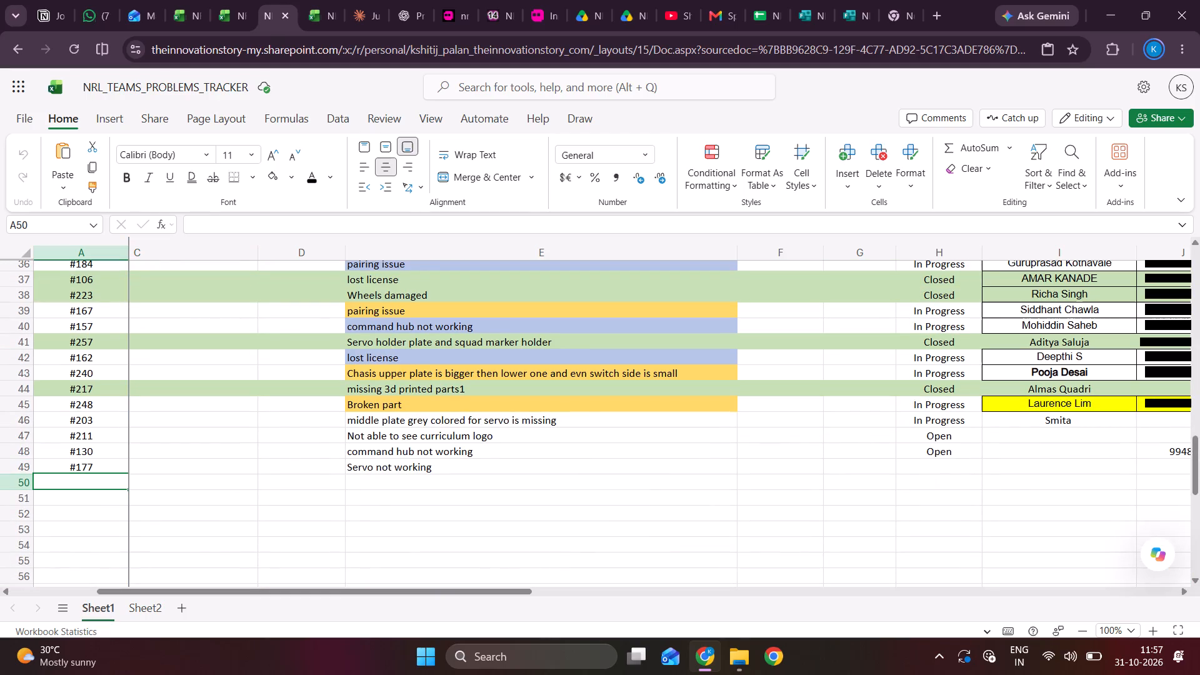
{"action": "type", "text": "#208"}
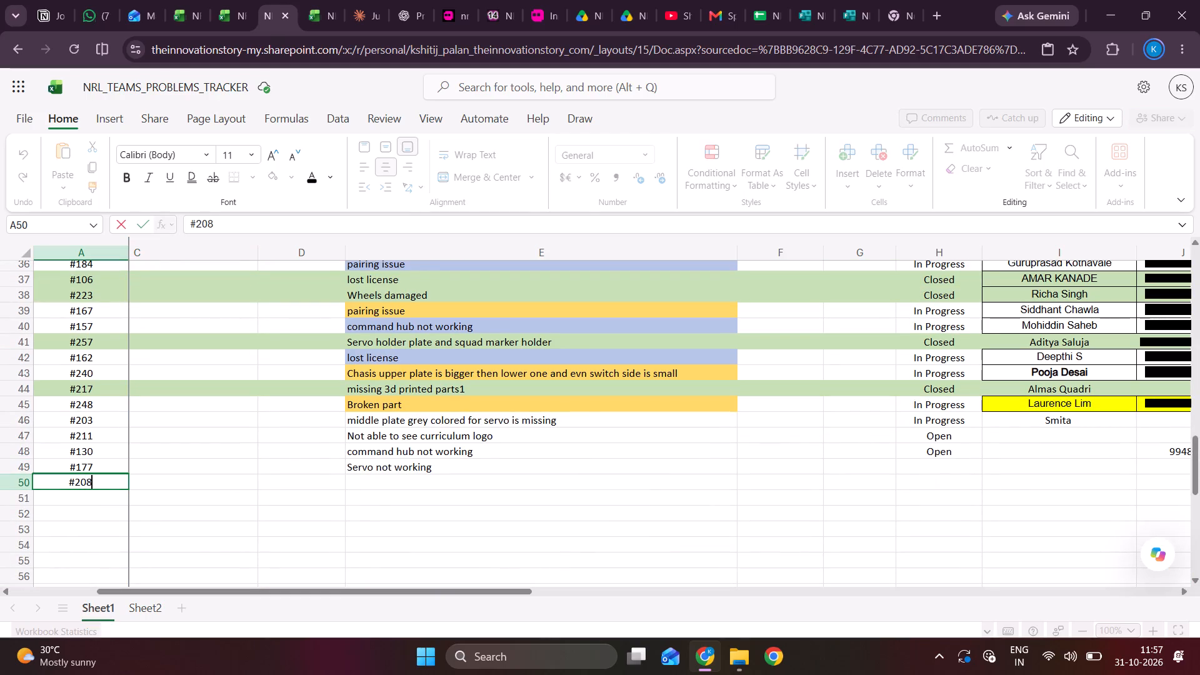
Return to Team 208's support ticket and reread the student's description of the command hub fault.
{"action": "left_click", "coordinate": [483, 0]}
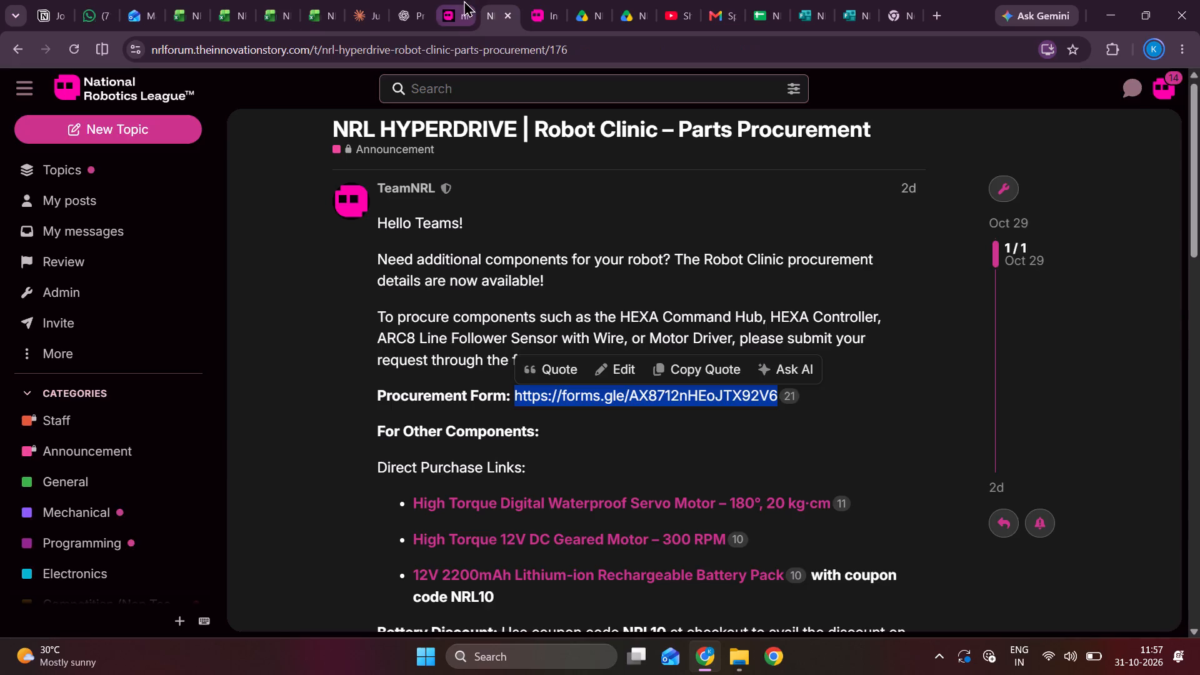
{"action": "left_click", "coordinate": [464, 0]}
{"action": "scroll", "coordinate": [411, 334], "scroll_direction": "down", "scroll_amount": 2}
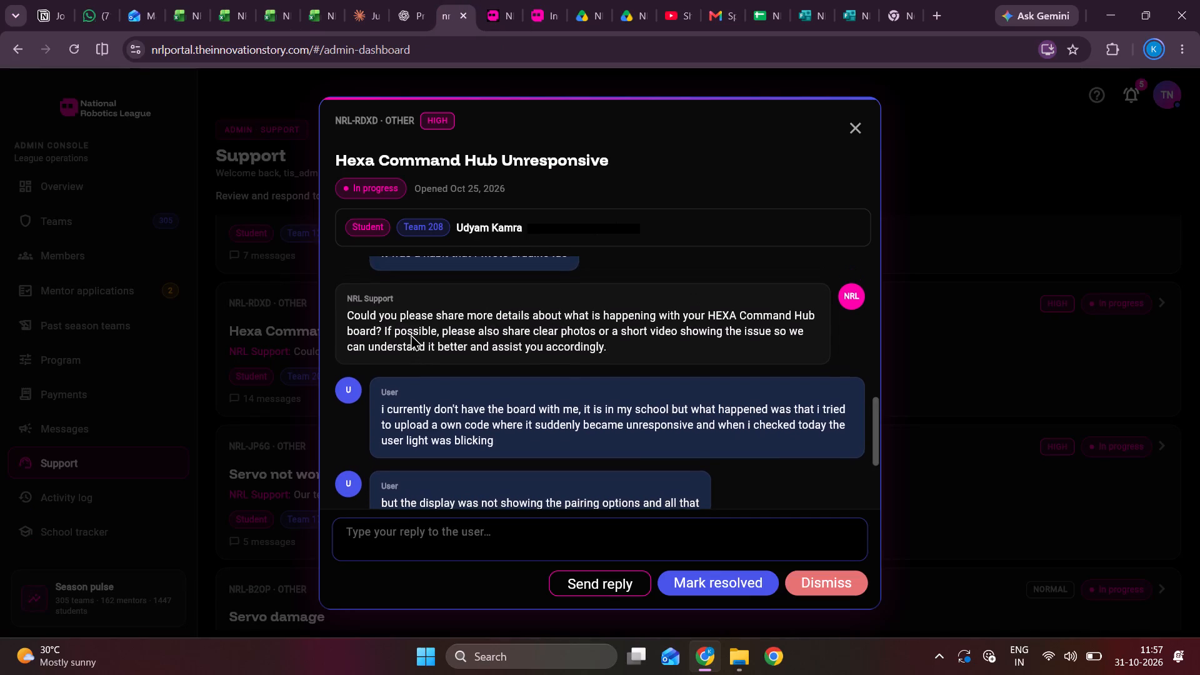
{"action": "scroll", "coordinate": [411, 334], "scroll_direction": "down", "scroll_amount": 2}
{"action": "scroll", "coordinate": [411, 334], "scroll_direction": "up", "scroll_amount": 1}
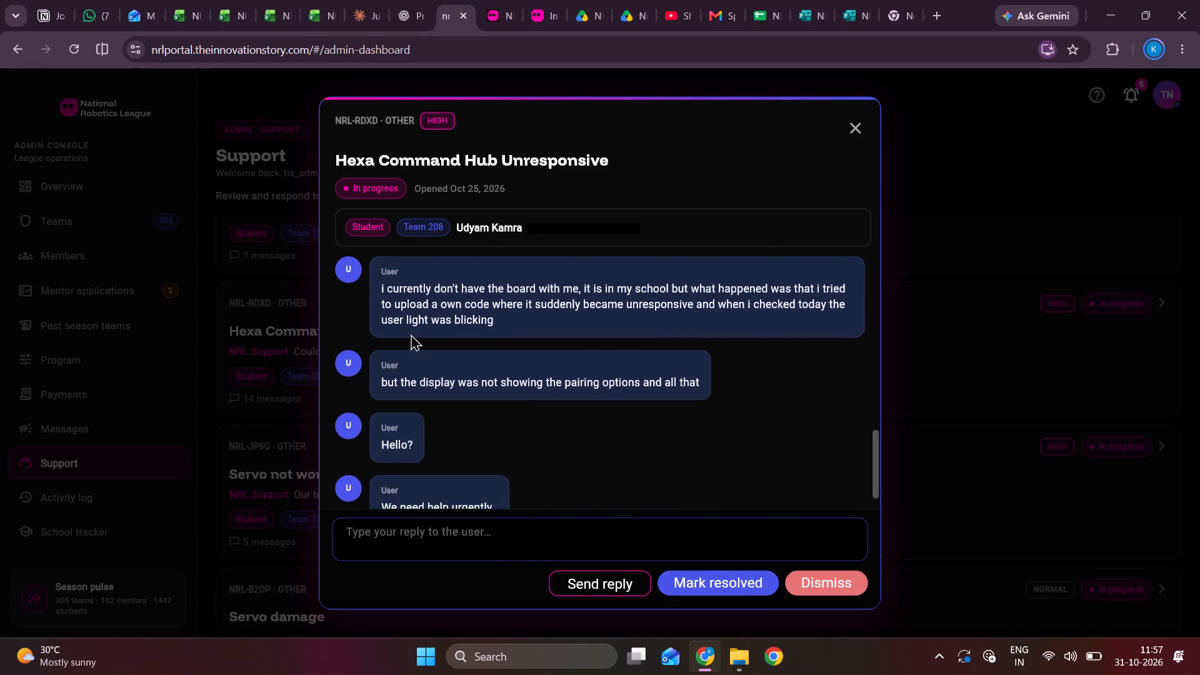
{"action": "scroll", "coordinate": [411, 334], "scroll_direction": "up", "scroll_amount": 1}
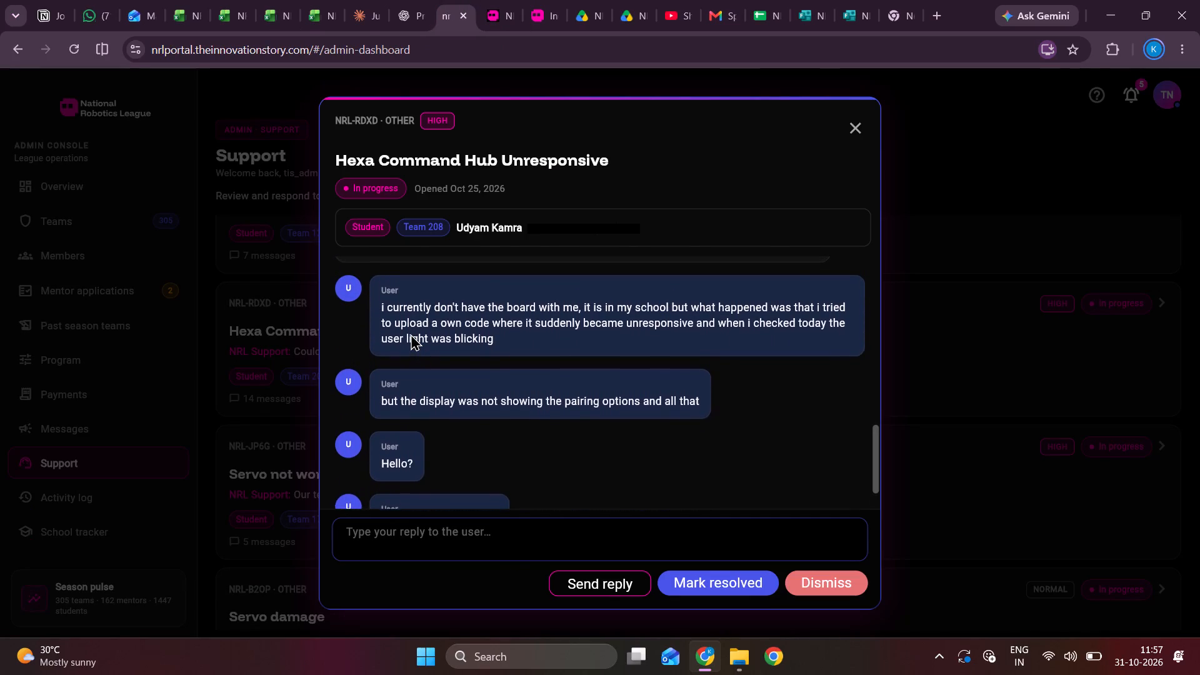
{"action": "scroll", "coordinate": [411, 334], "scroll_direction": "up", "scroll_amount": 1}
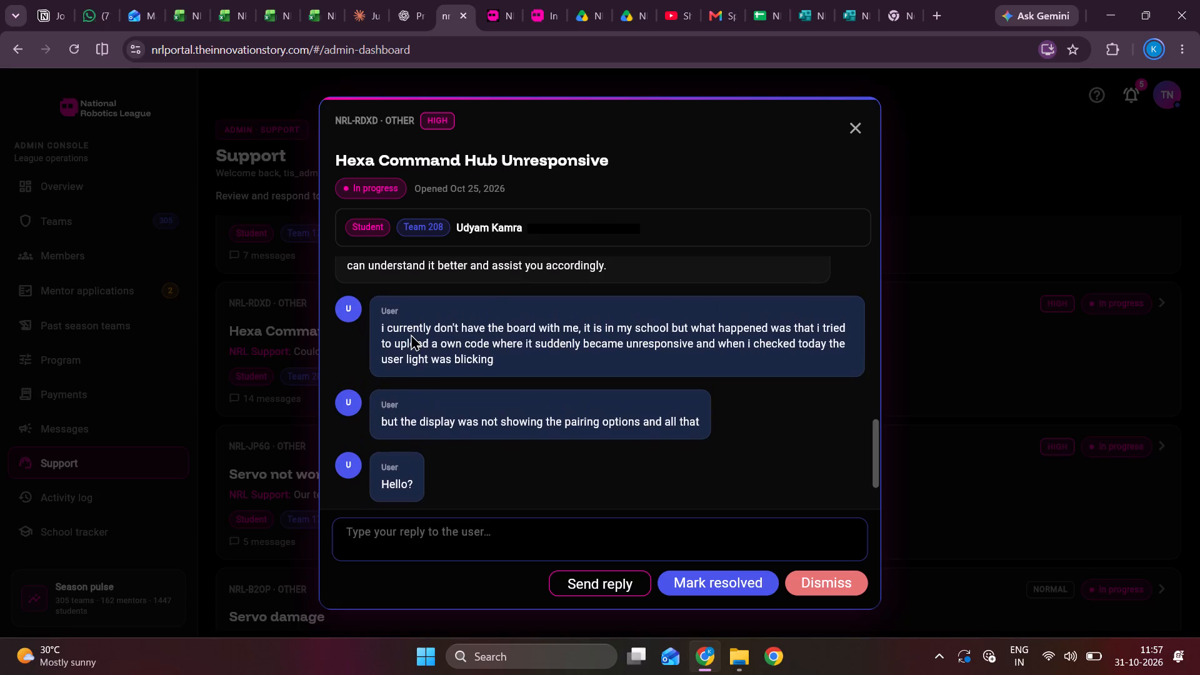
{"action": "scroll", "coordinate": [411, 334], "scroll_direction": "up", "scroll_amount": 2}
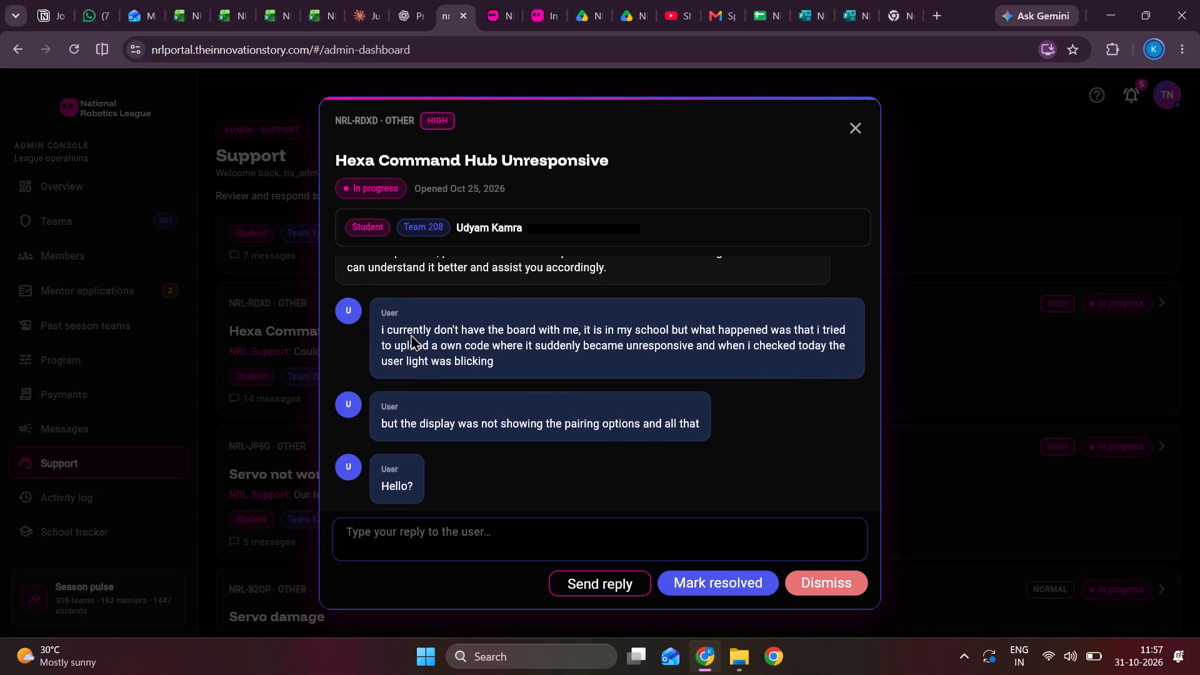
{"action": "scroll", "coordinate": [411, 334], "scroll_direction": "up", "scroll_amount": 1}
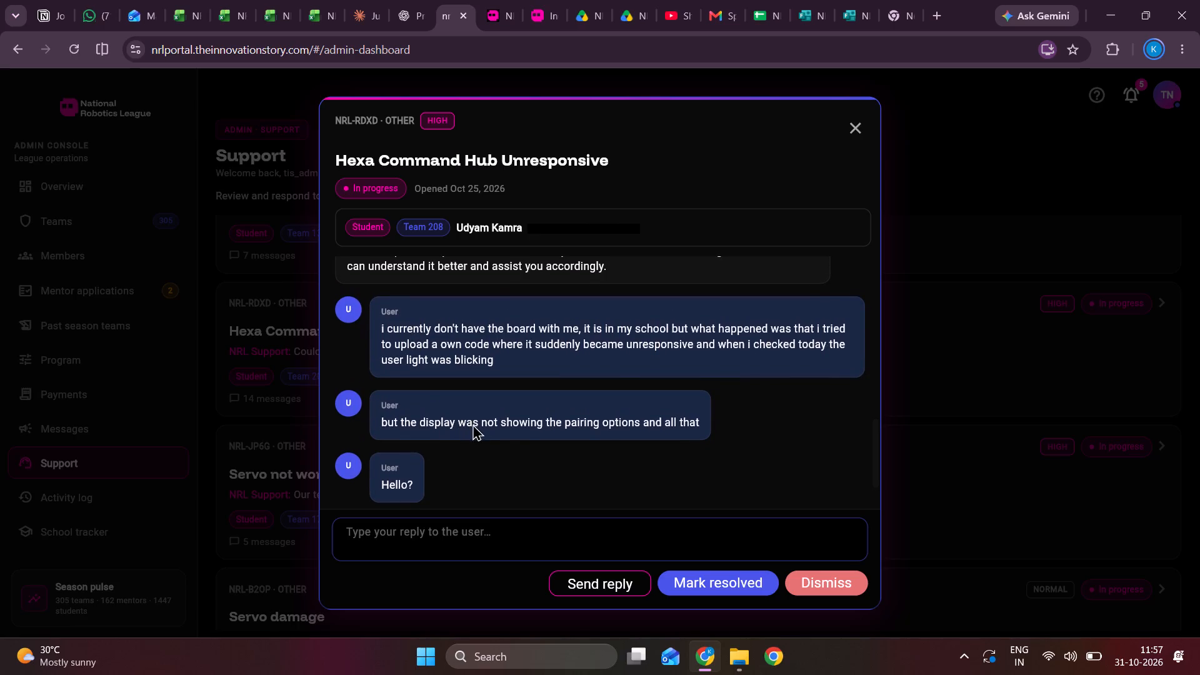
{"action": "scroll", "coordinate": [526, 437], "scroll_direction": "down", "scroll_amount": 3}
{"action": "scroll", "coordinate": [526, 437], "scroll_direction": "up", "scroll_amount": 1}
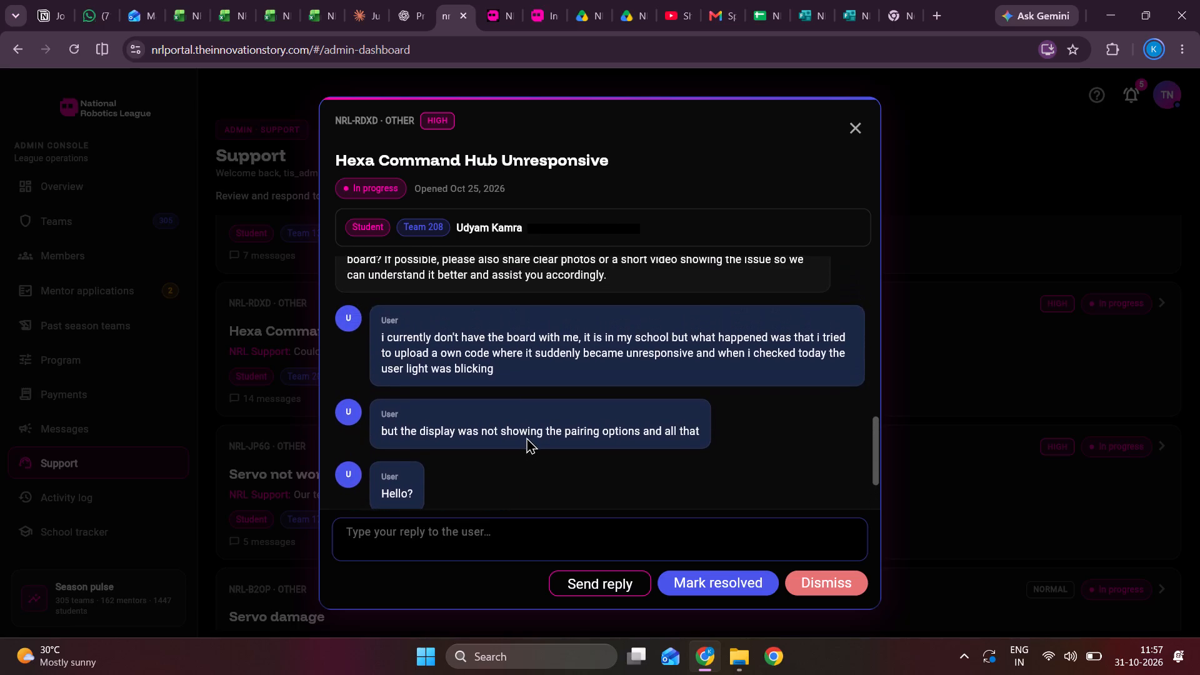
{"action": "scroll", "coordinate": [526, 437], "scroll_direction": "up", "scroll_amount": 1}
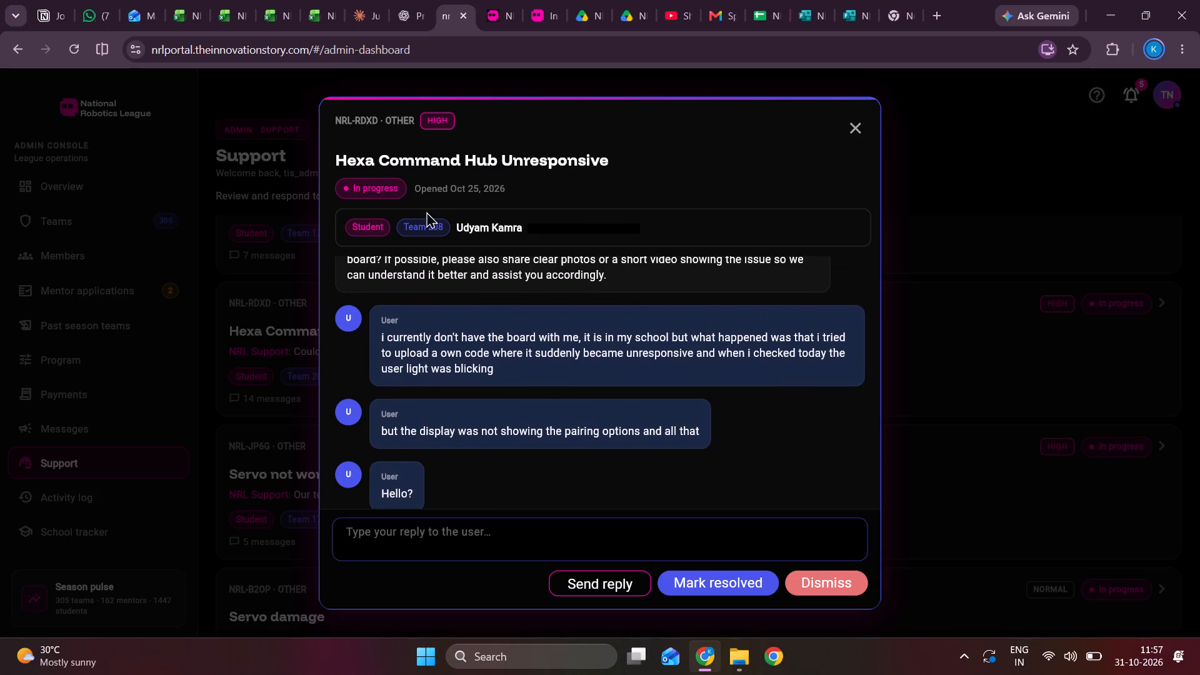
Record the problem "Command hub not working board short" in column E of the #208 row in the problems tracker.
{"action": "left_click", "coordinate": [264, 0]}
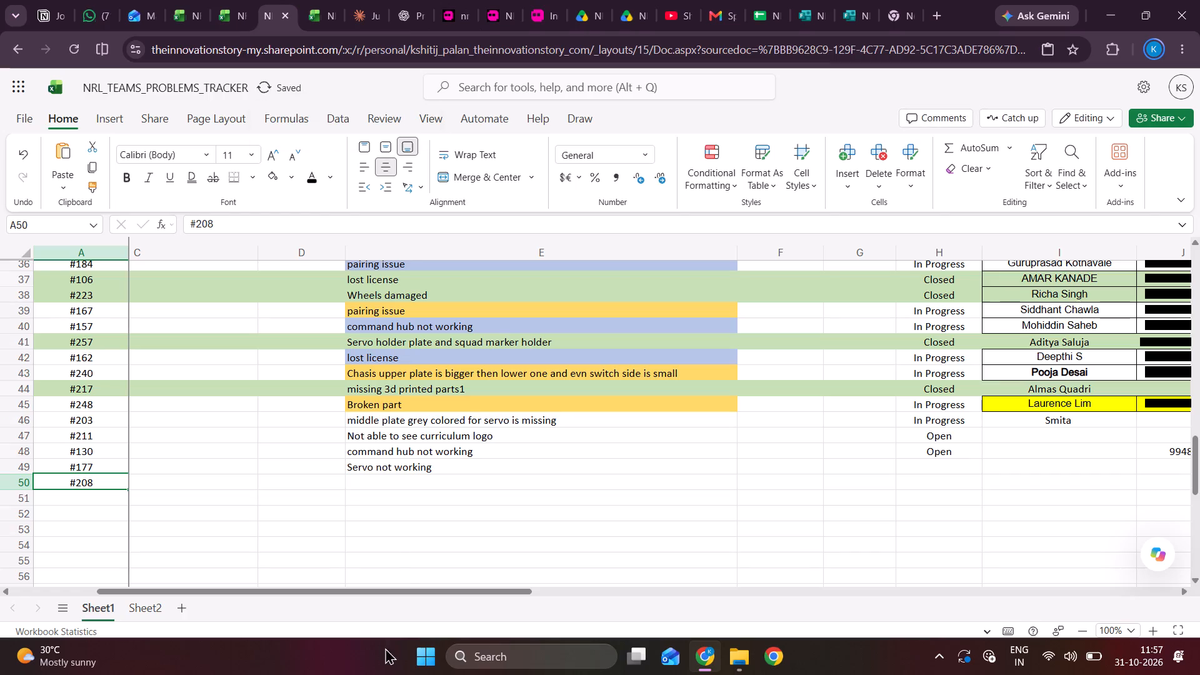
{"action": "left_click", "coordinate": [377, 471]}
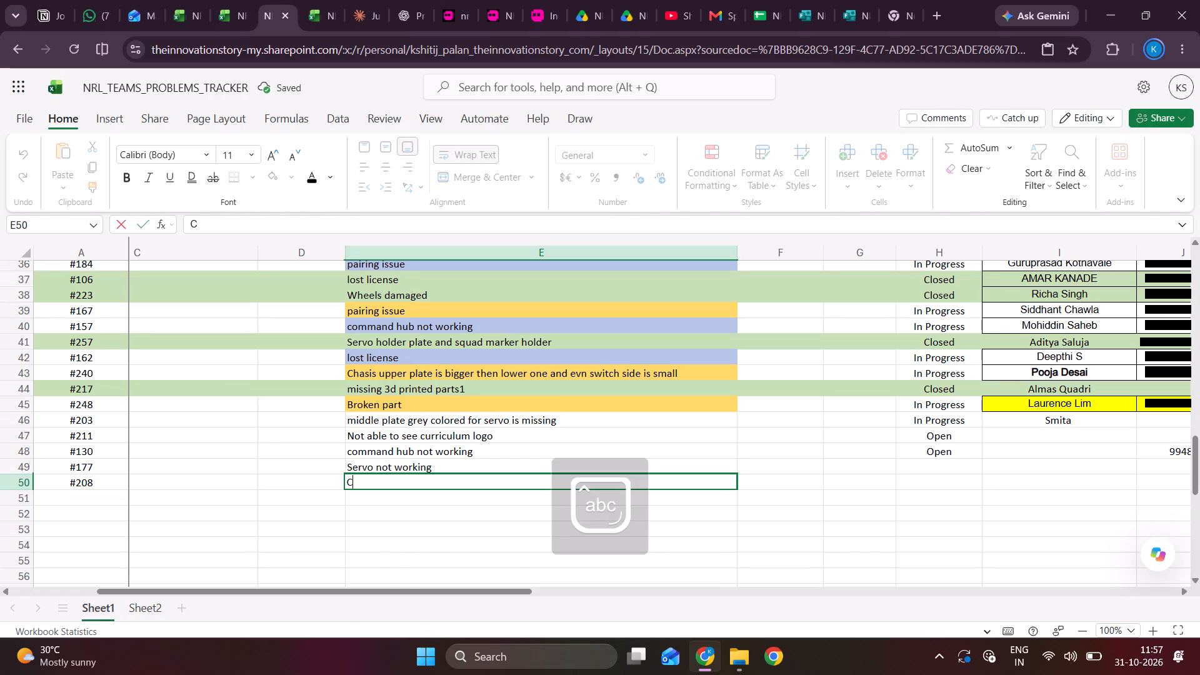
{"action": "type", "text": "ommand"}
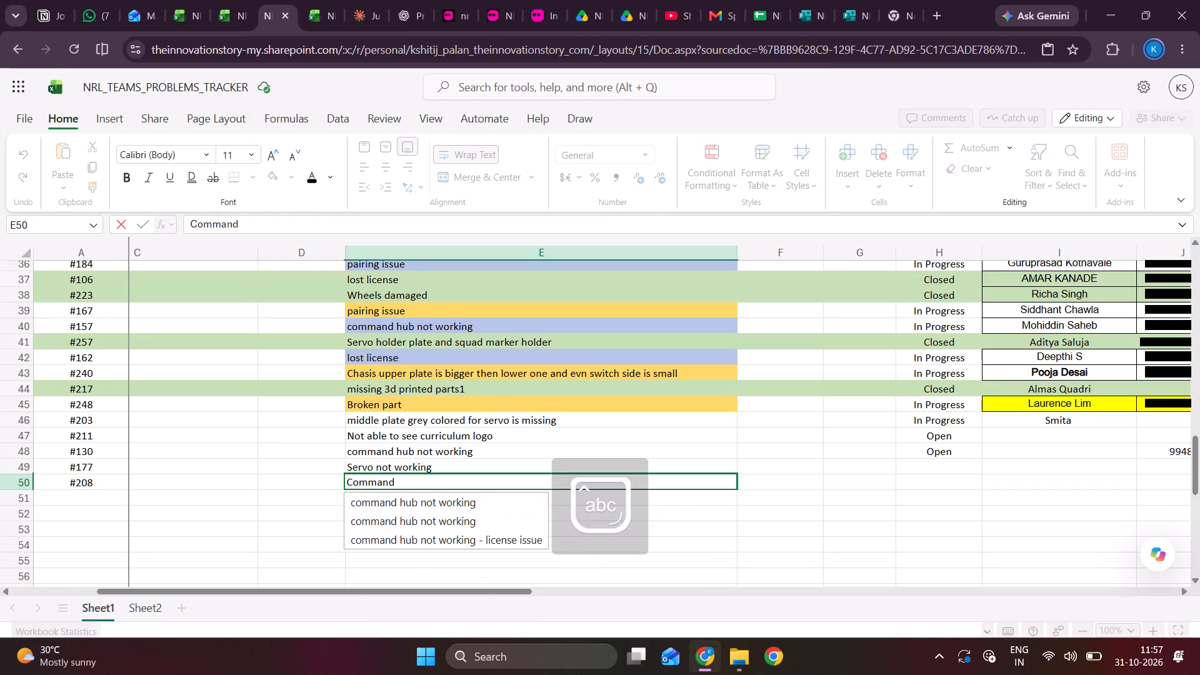
{"action": "key", "text": "Down"}
{"action": "key", "text": "Down"}
{"action": "key", "text": "space"}
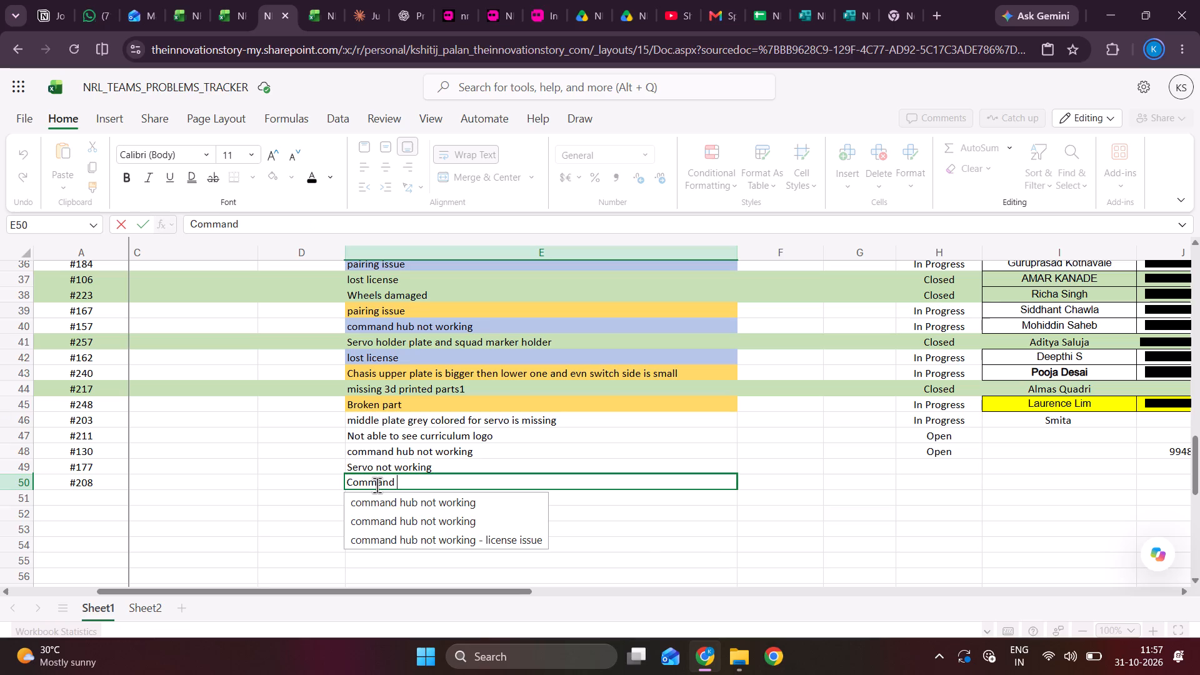
{"action": "type", "text": "hub not working board short"}
{"action": "key", "text": "Return"}
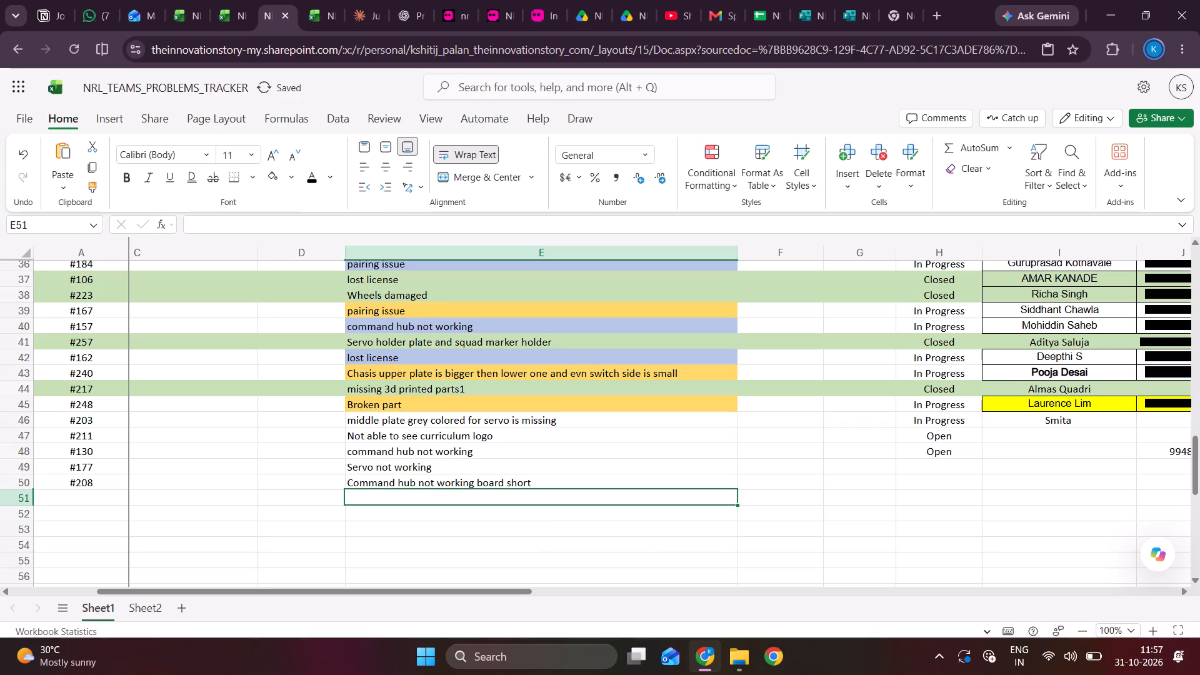
Send the reply "We will contact you soon" on Team 208's "Hexa Command Hub Unresponsive" ticket and exit its conversation.
{"action": "left_click", "coordinate": [454, 5]}
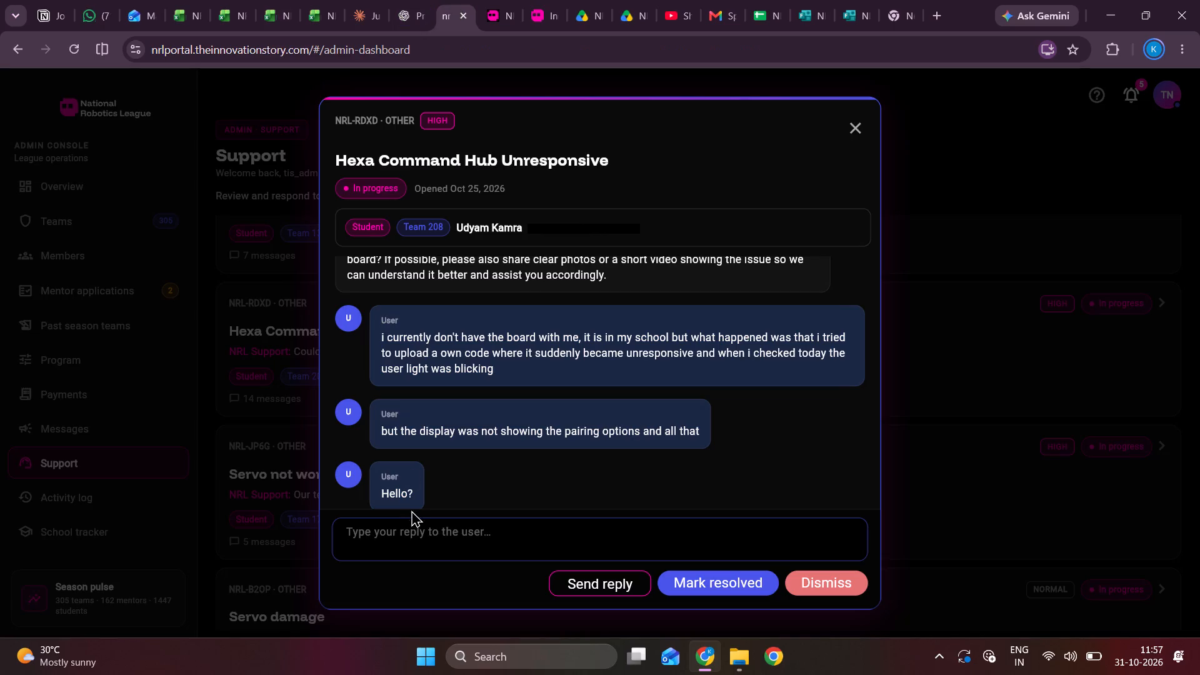
{"action": "left_click", "coordinate": [428, 527]}
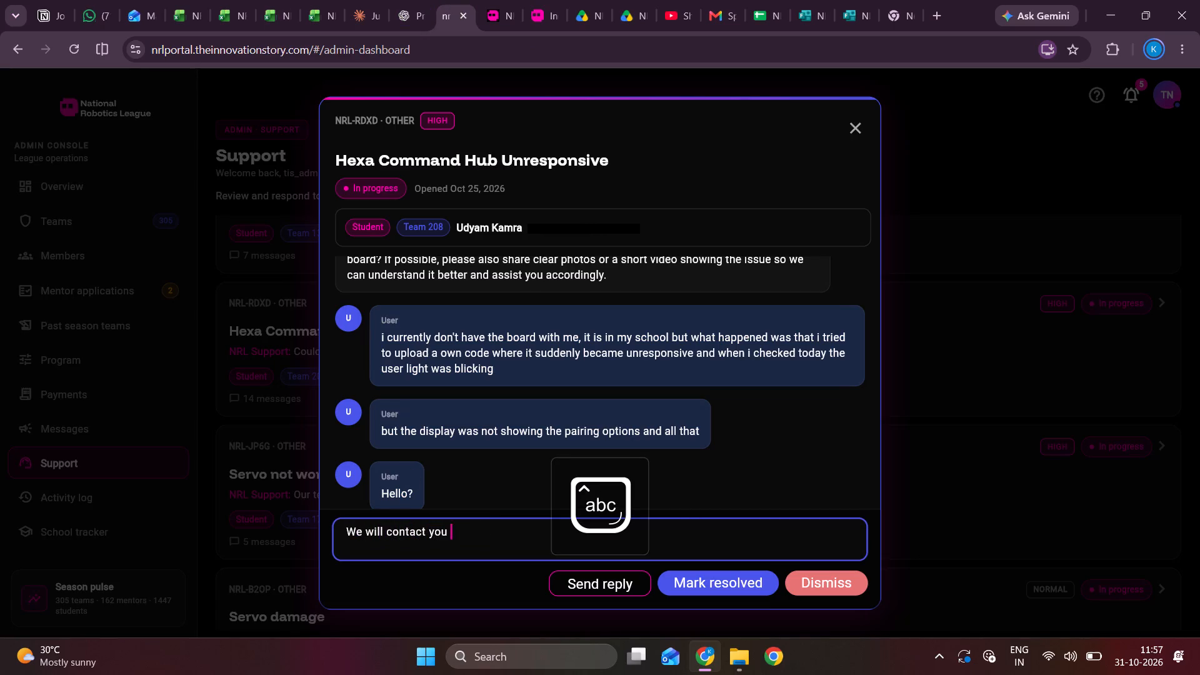
{"action": "key", "text": "BackSpace"}
{"action": "type", "text": "soon"}
{"action": "key", "text": "Return"}
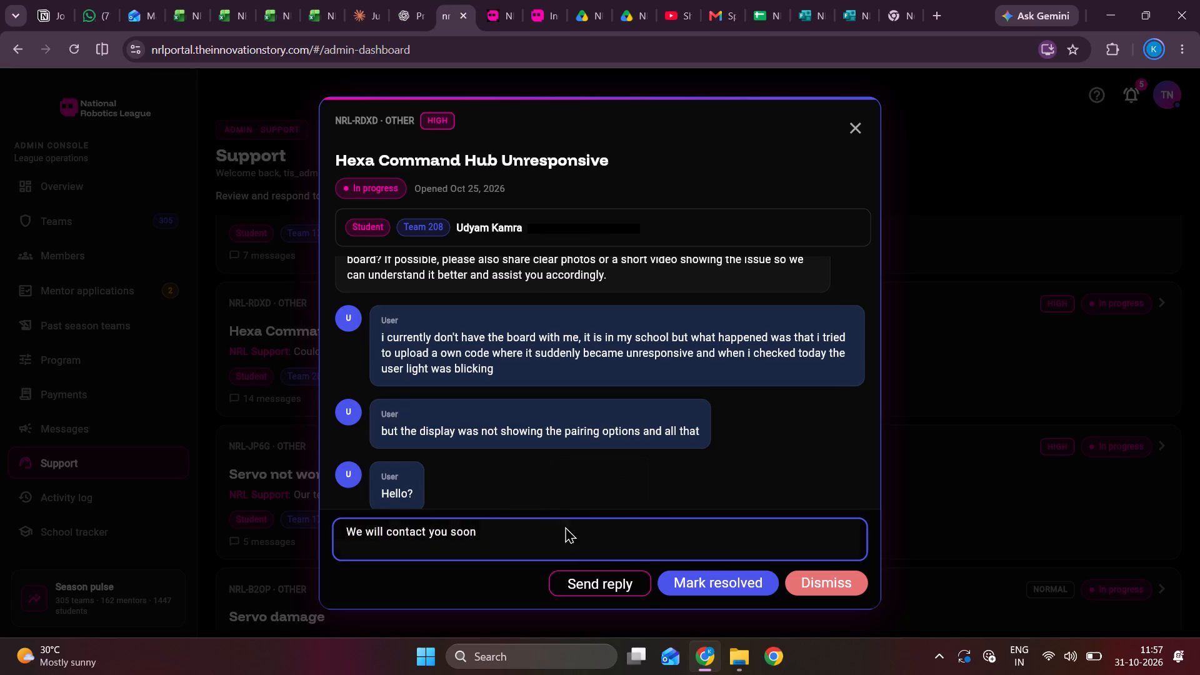
{"action": "left_click", "coordinate": [612, 588]}
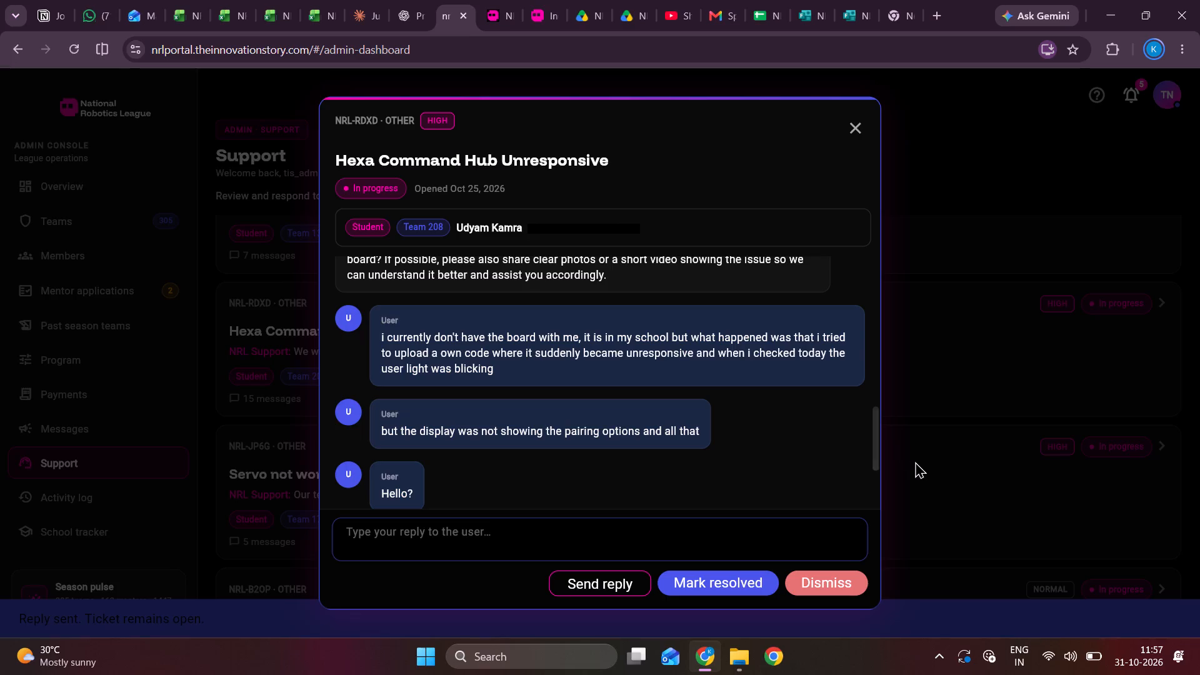
{"action": "scroll", "coordinate": [746, 459], "scroll_direction": "down", "scroll_amount": 4}
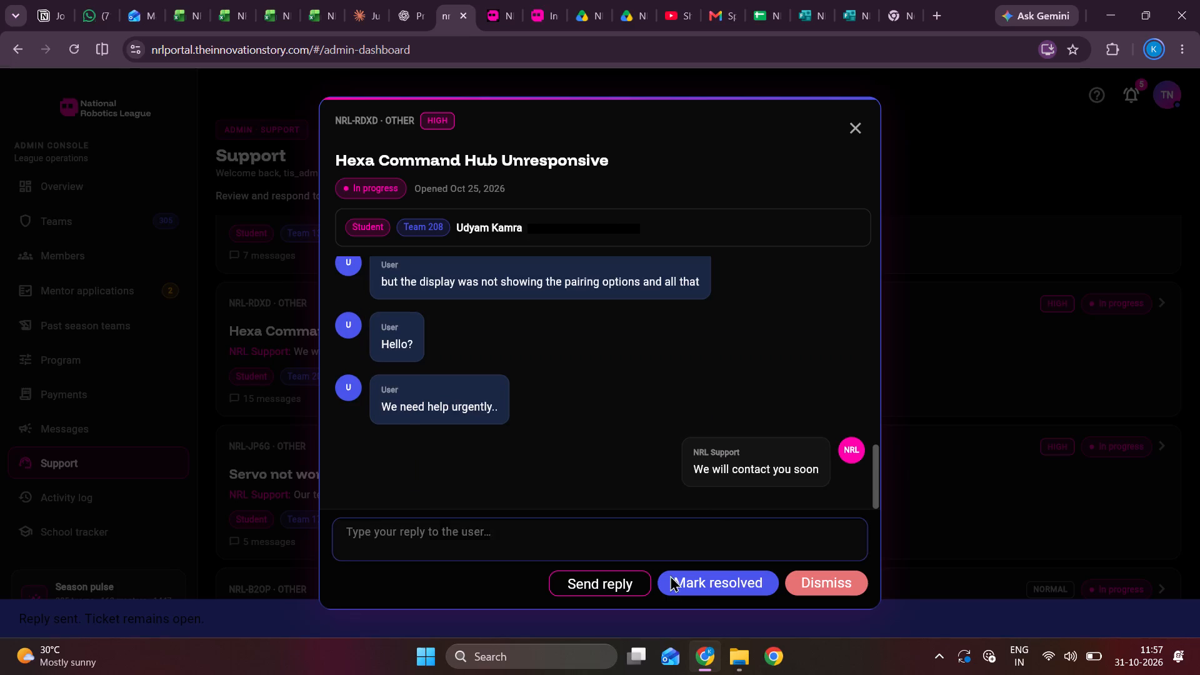
{"action": "left_click", "coordinate": [949, 519]}
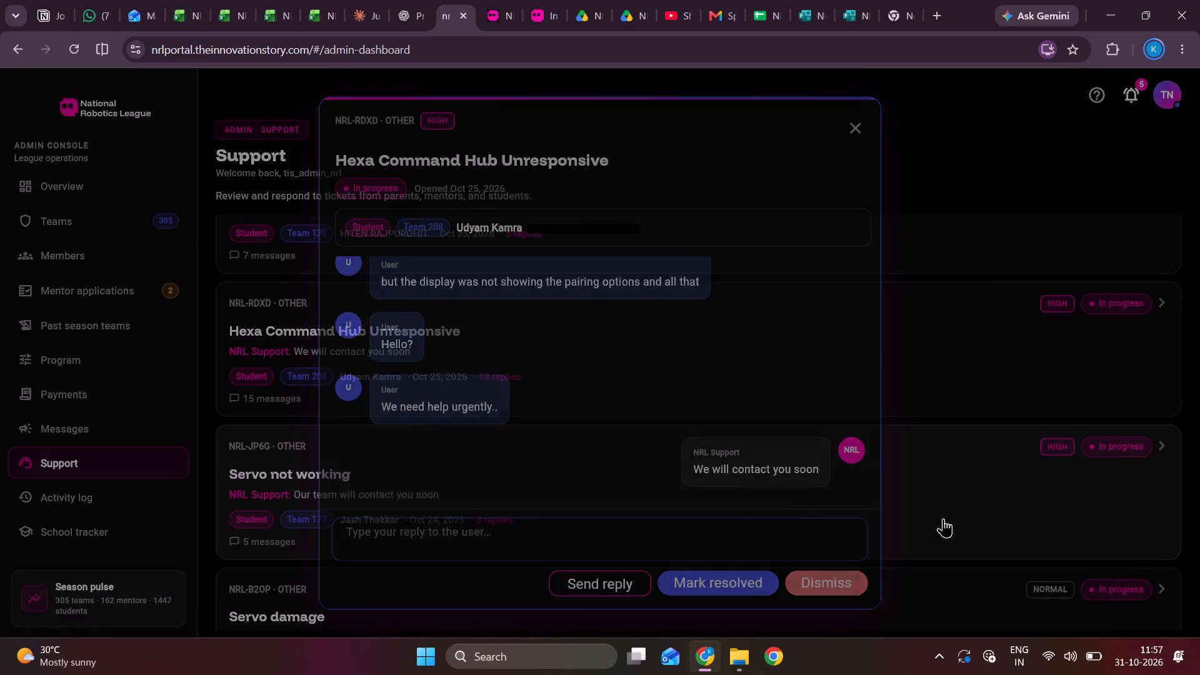
Read through Team 130's "about hexa command hub" ticket conversation and mark the ticket resolved.
{"action": "scroll", "coordinate": [666, 506], "scroll_direction": "up", "scroll_amount": 3}
{"action": "scroll", "coordinate": [666, 506], "scroll_direction": "down", "scroll_amount": 6}
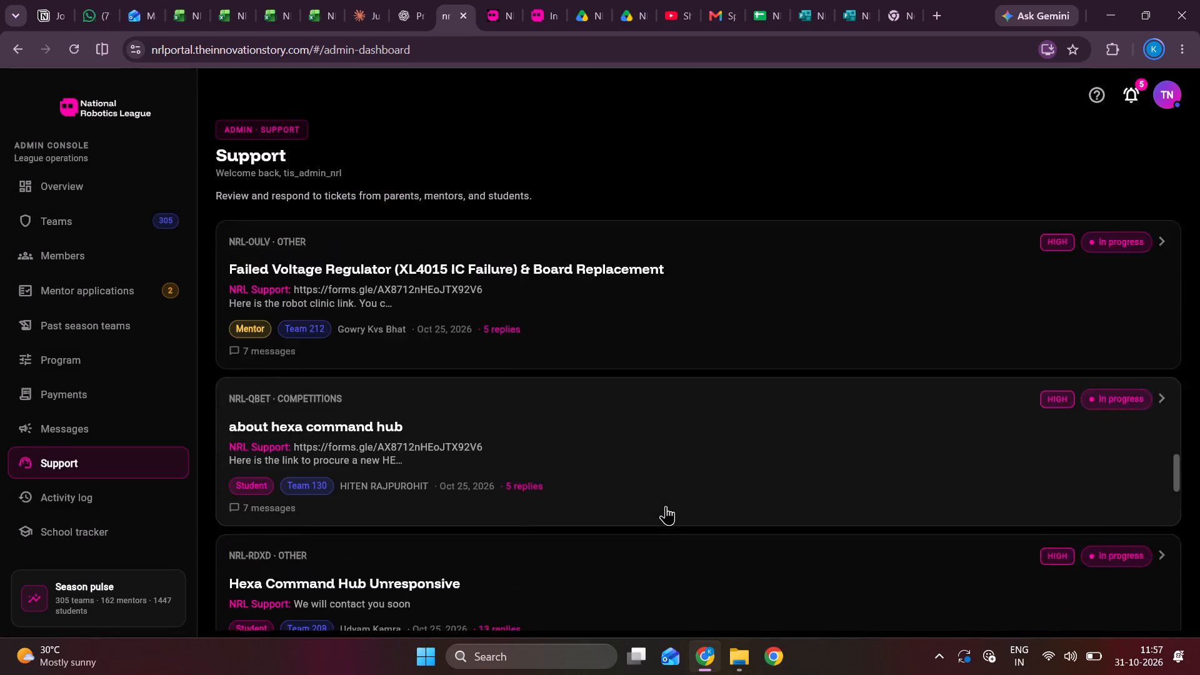
{"action": "scroll", "coordinate": [666, 506], "scroll_direction": "up", "scroll_amount": 1}
{"action": "right_click", "coordinate": [666, 506]}
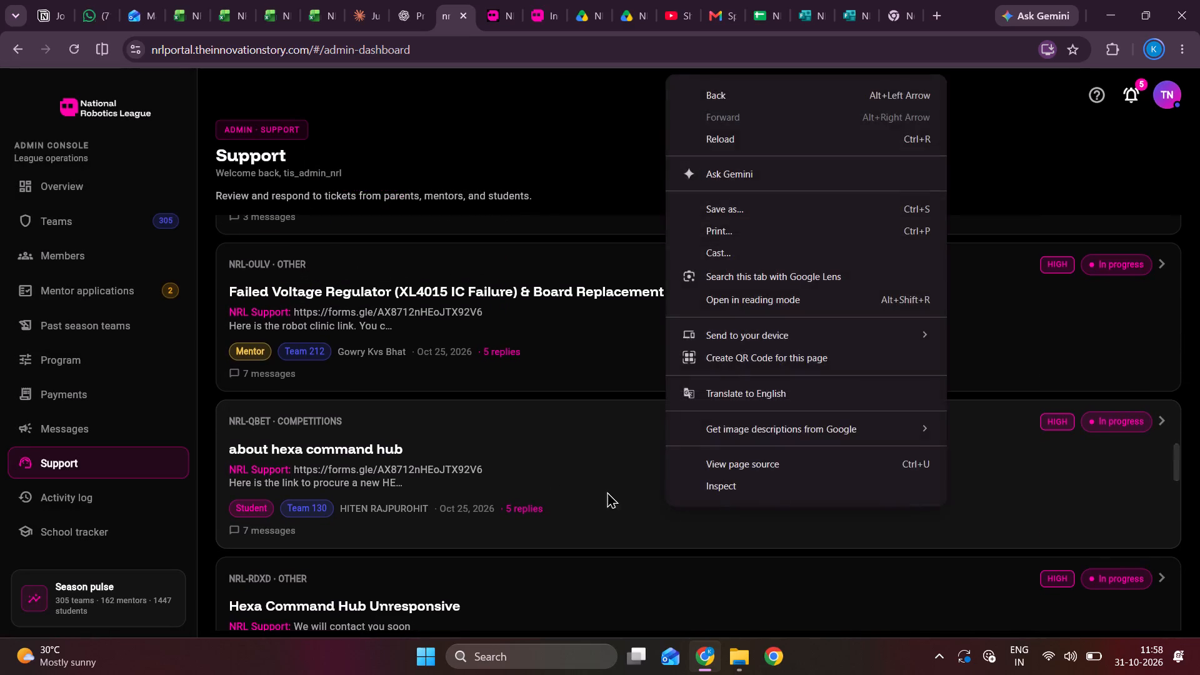
{"action": "left_click", "coordinate": [539, 485]}
{"action": "scroll", "coordinate": [539, 485], "scroll_direction": "down", "scroll_amount": 7}
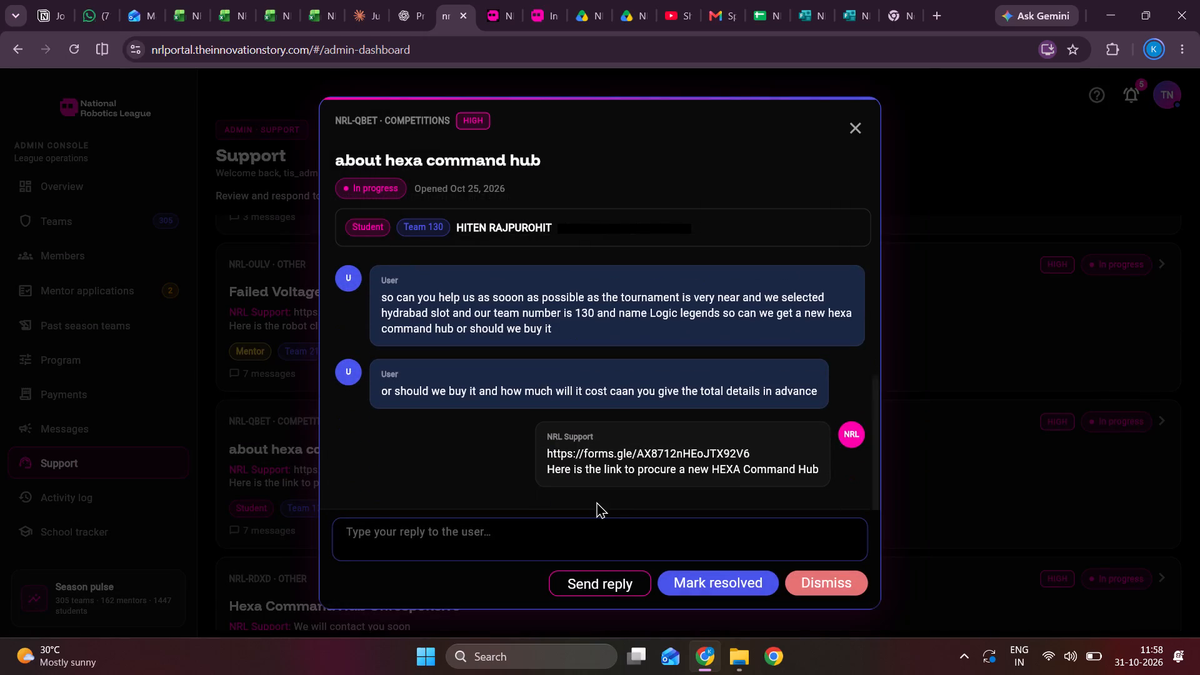
{"action": "scroll", "coordinate": [596, 501], "scroll_direction": "up", "scroll_amount": 6}
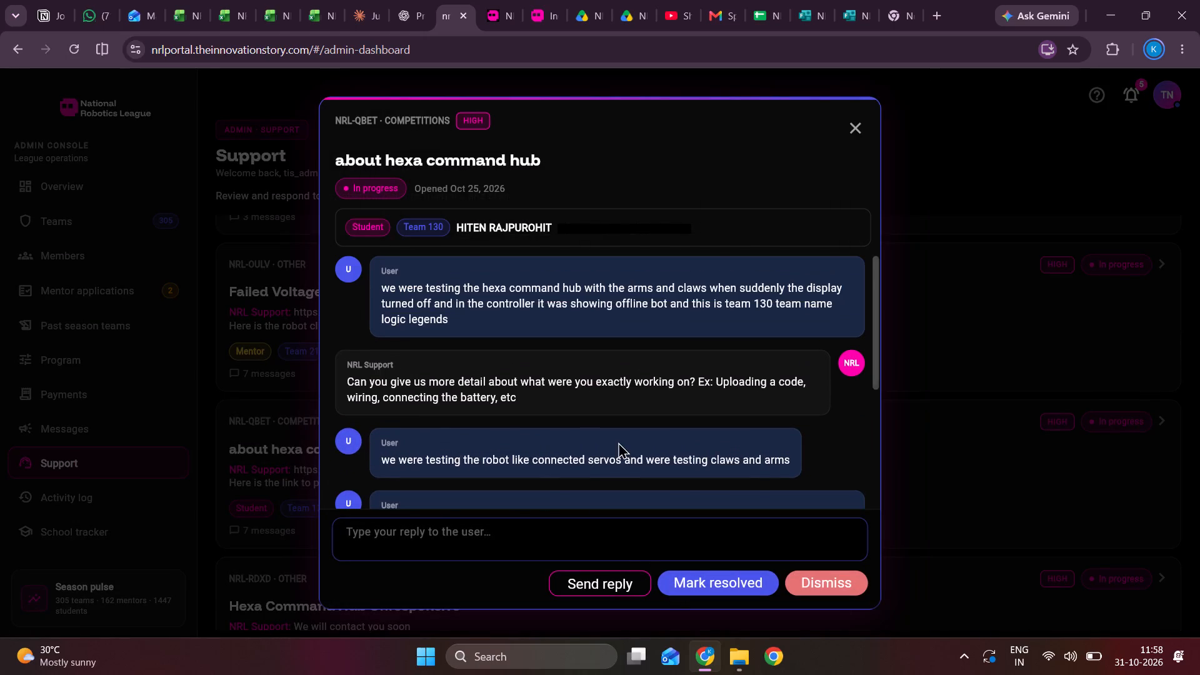
{"action": "scroll", "coordinate": [618, 442], "scroll_direction": "down", "scroll_amount": 5}
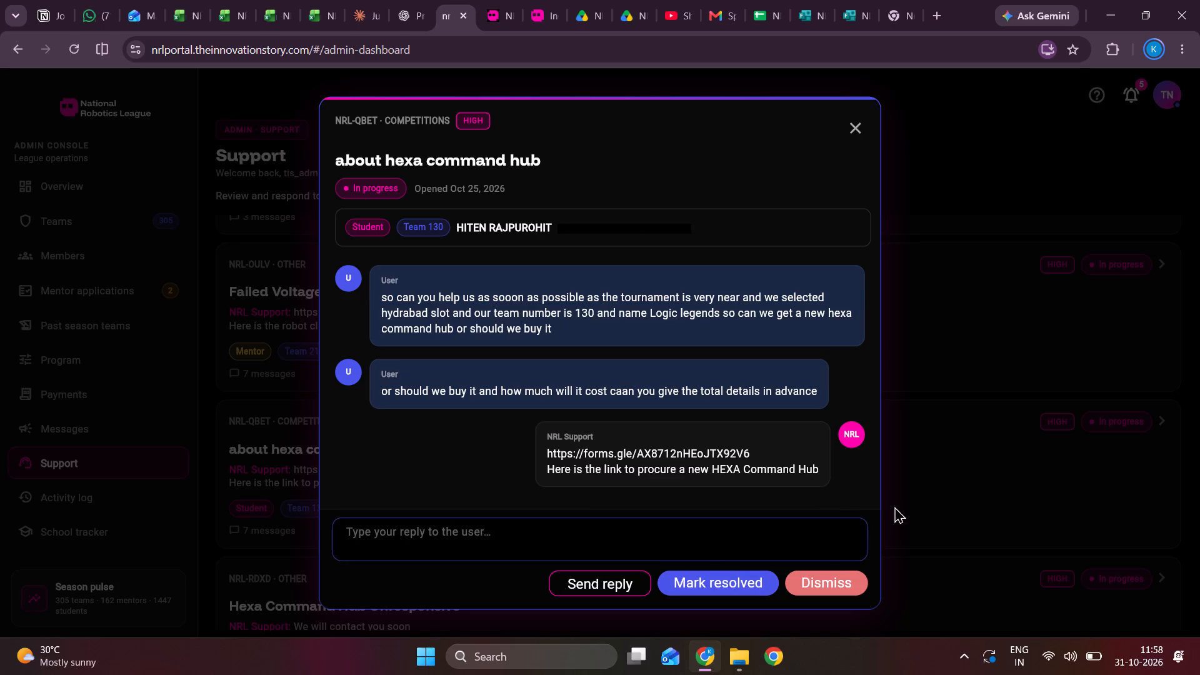
{"action": "left_click", "coordinate": [717, 588]}
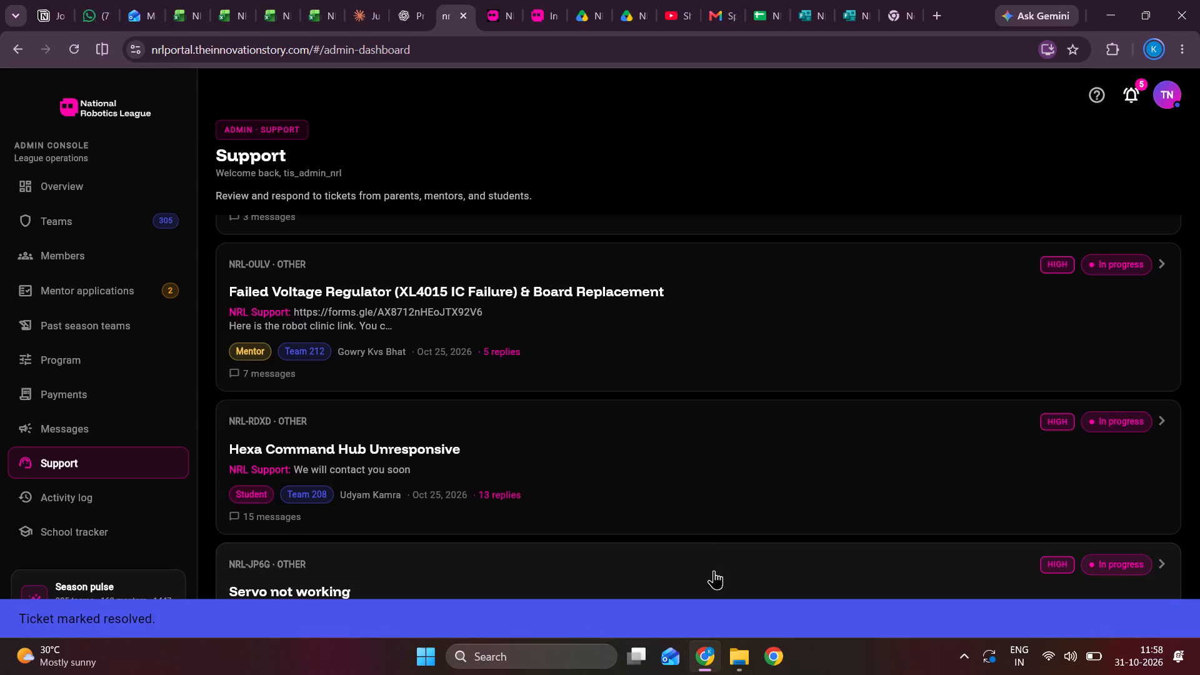
Look back through the remaining in-progress support tickets up to the start of the list.
{"action": "scroll", "coordinate": [612, 432], "scroll_direction": "up", "scroll_amount": 2}
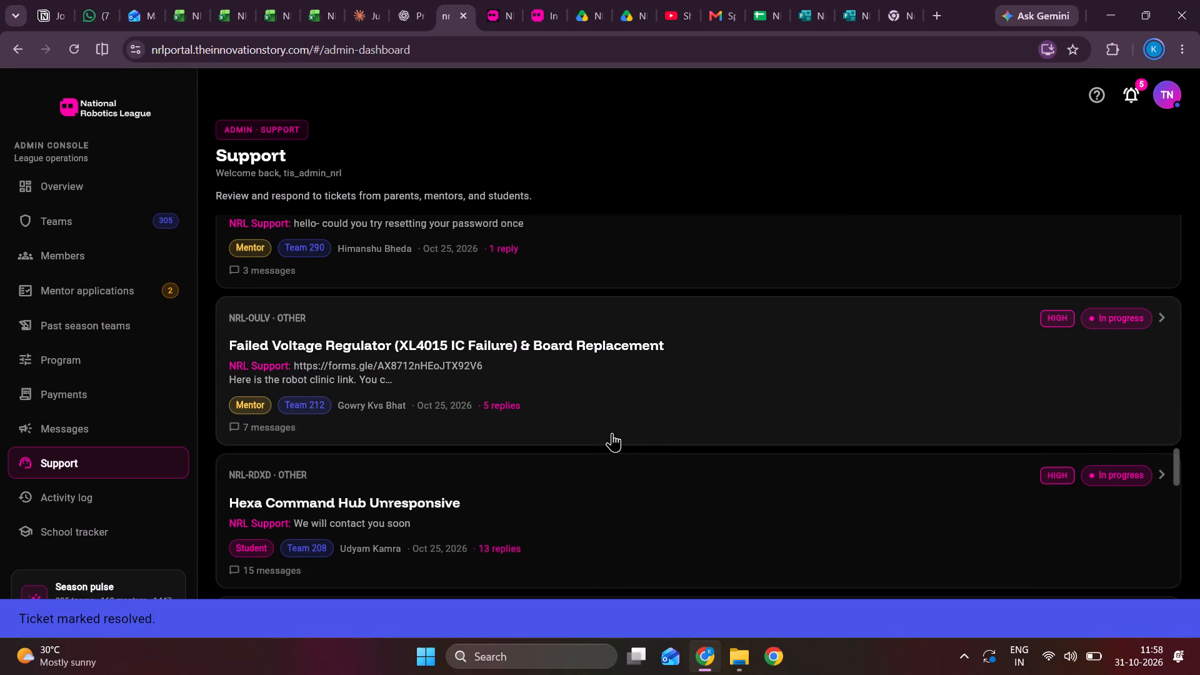
{"action": "scroll", "coordinate": [612, 432], "scroll_direction": "up", "scroll_amount": 5}
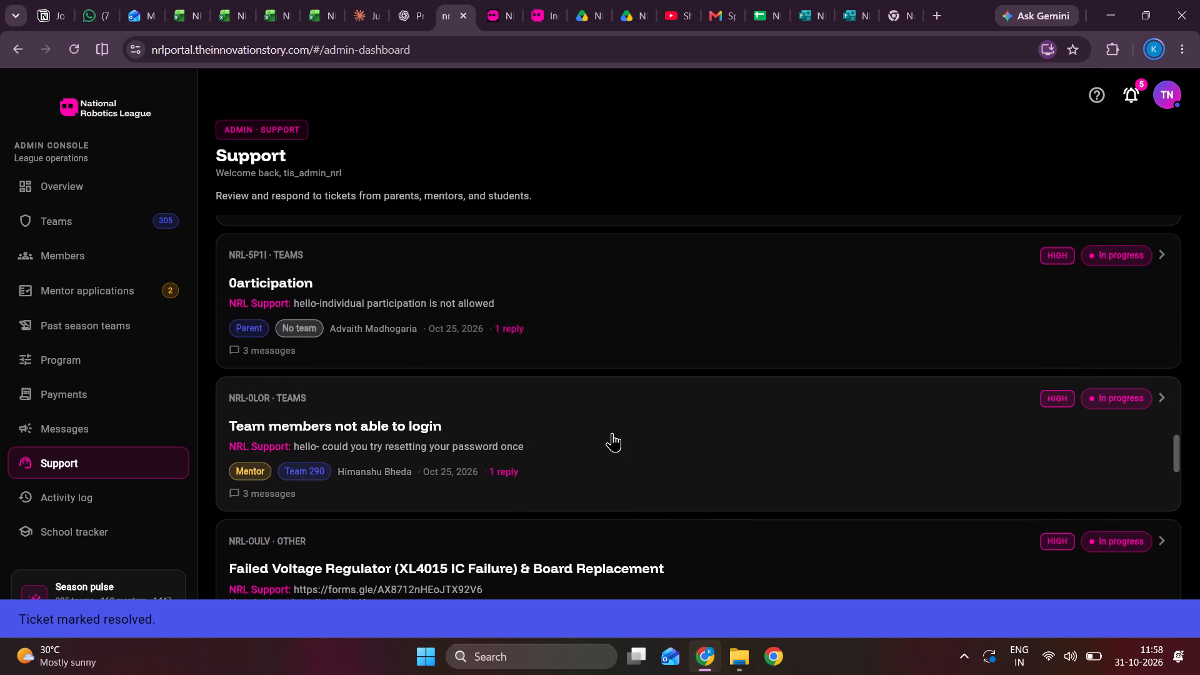
{"action": "scroll", "coordinate": [612, 432], "scroll_direction": "up", "scroll_amount": 4}
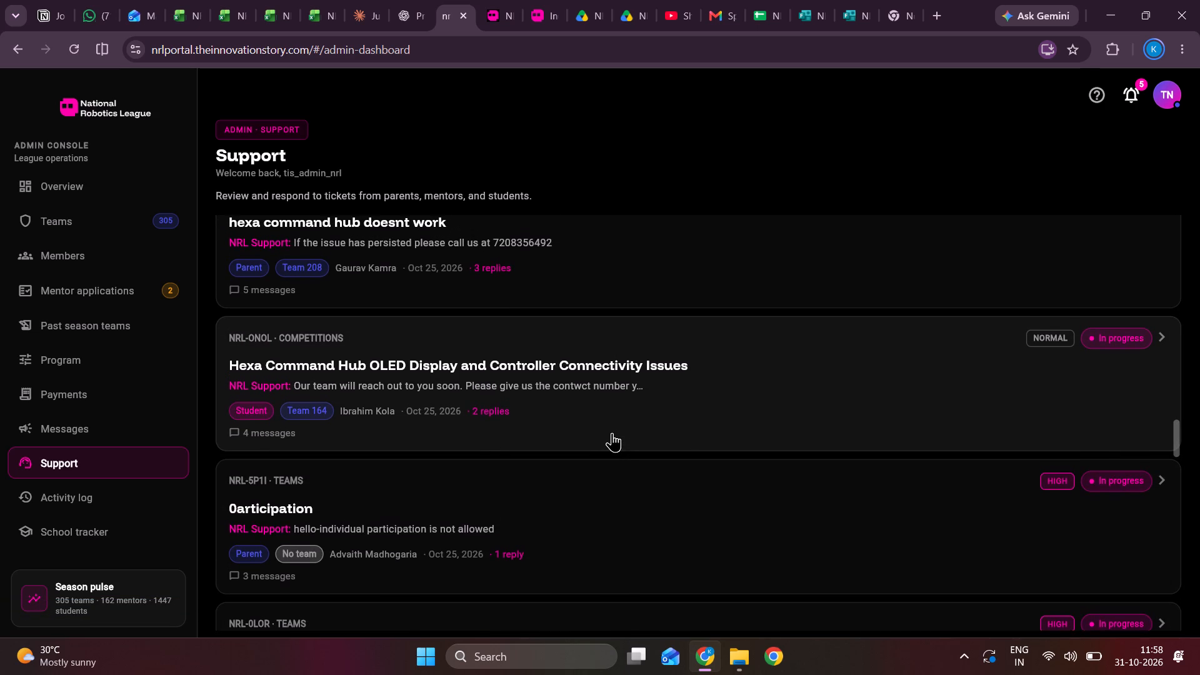
{"action": "scroll", "coordinate": [612, 432], "scroll_direction": "up", "scroll_amount": 3}
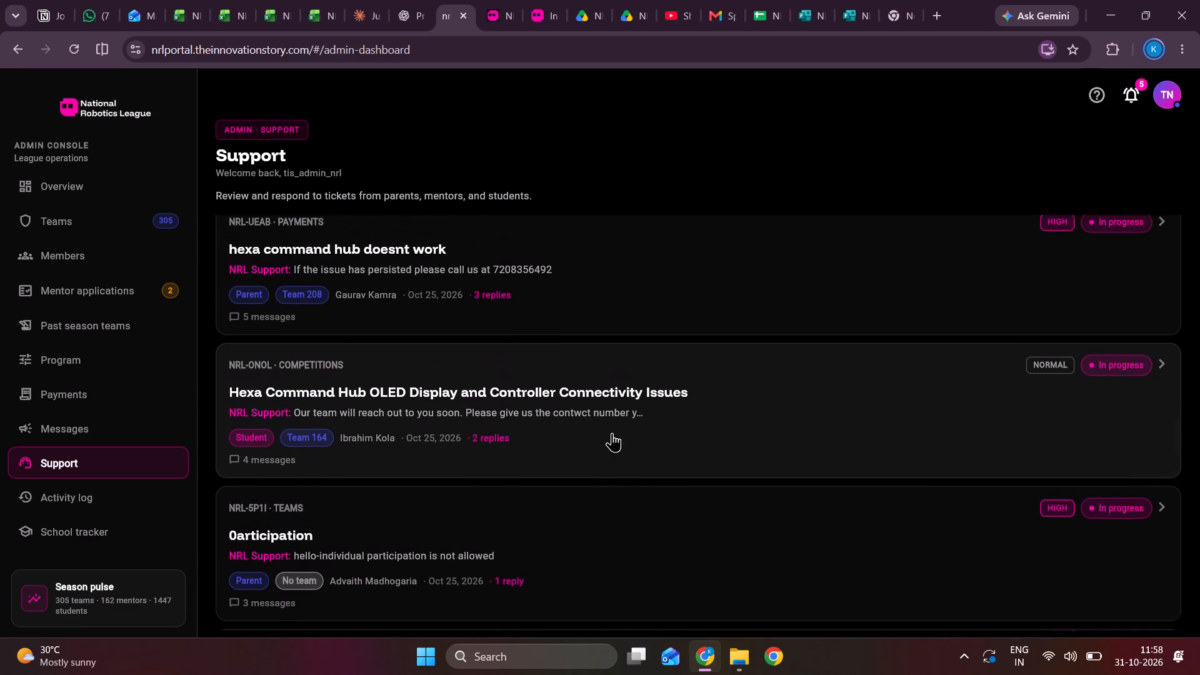
{"action": "scroll", "coordinate": [612, 432], "scroll_direction": "up", "scroll_amount": 20}
{"action": "scroll", "coordinate": [612, 432], "scroll_direction": "up", "scroll_amount": 10}
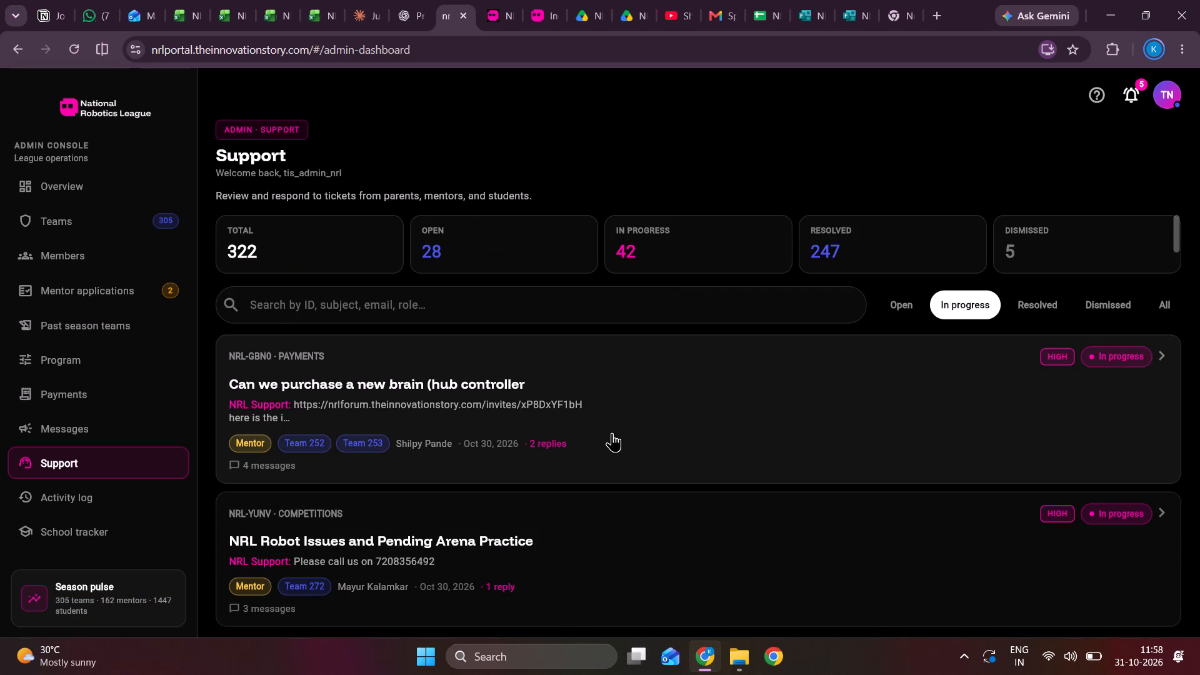
List the open support tickets and read Team 257's "we need assistance with the gripper arm" conversation.
{"action": "scroll", "coordinate": [612, 432], "scroll_direction": "up", "scroll_amount": 5}
{"action": "left_click", "coordinate": [470, 242]}
{"action": "left_click", "coordinate": [896, 309]}
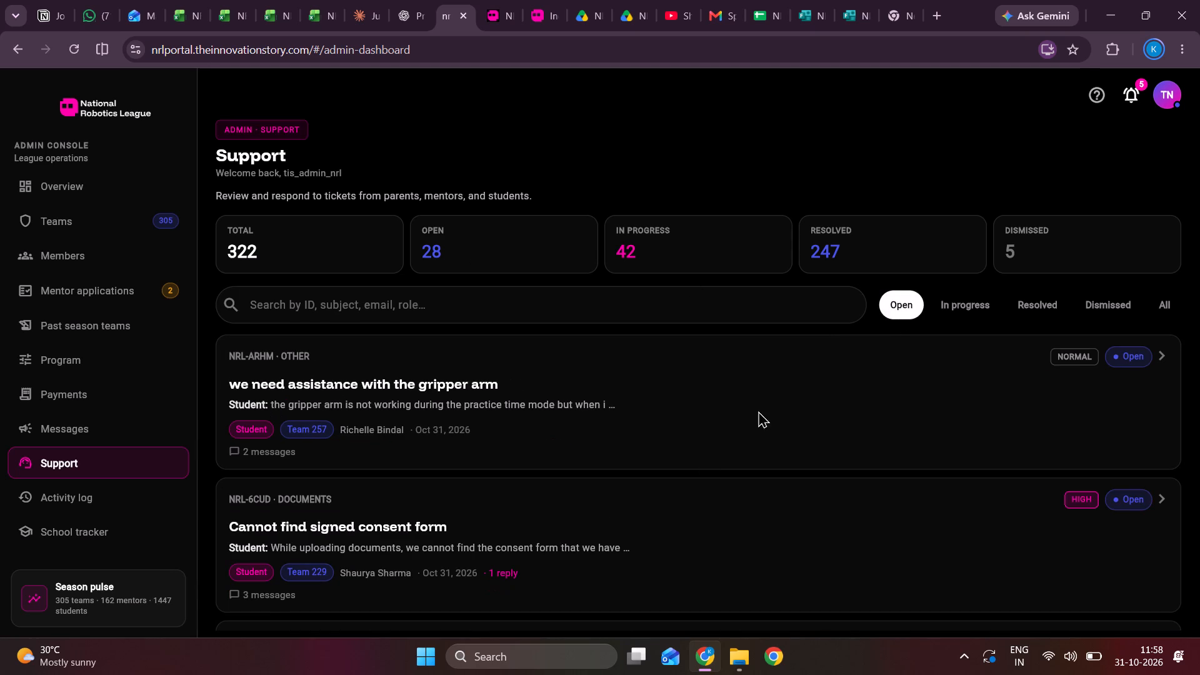
{"action": "left_click", "coordinate": [642, 442]}
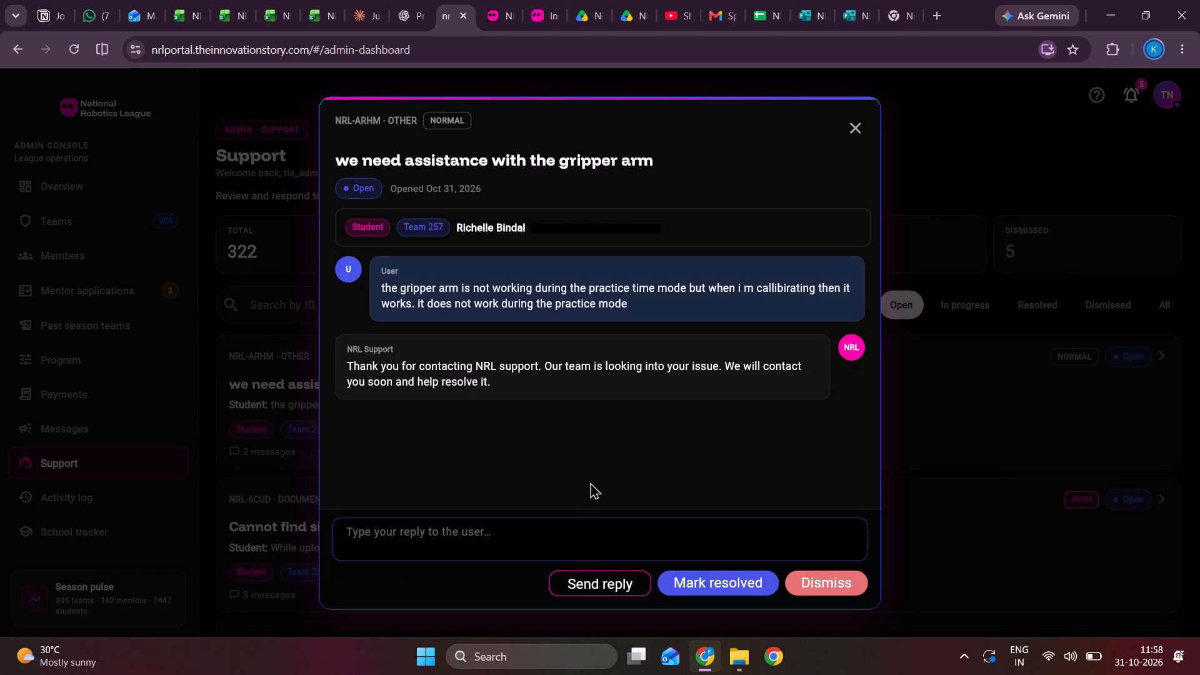
{"action": "left_click", "coordinate": [524, 514]}
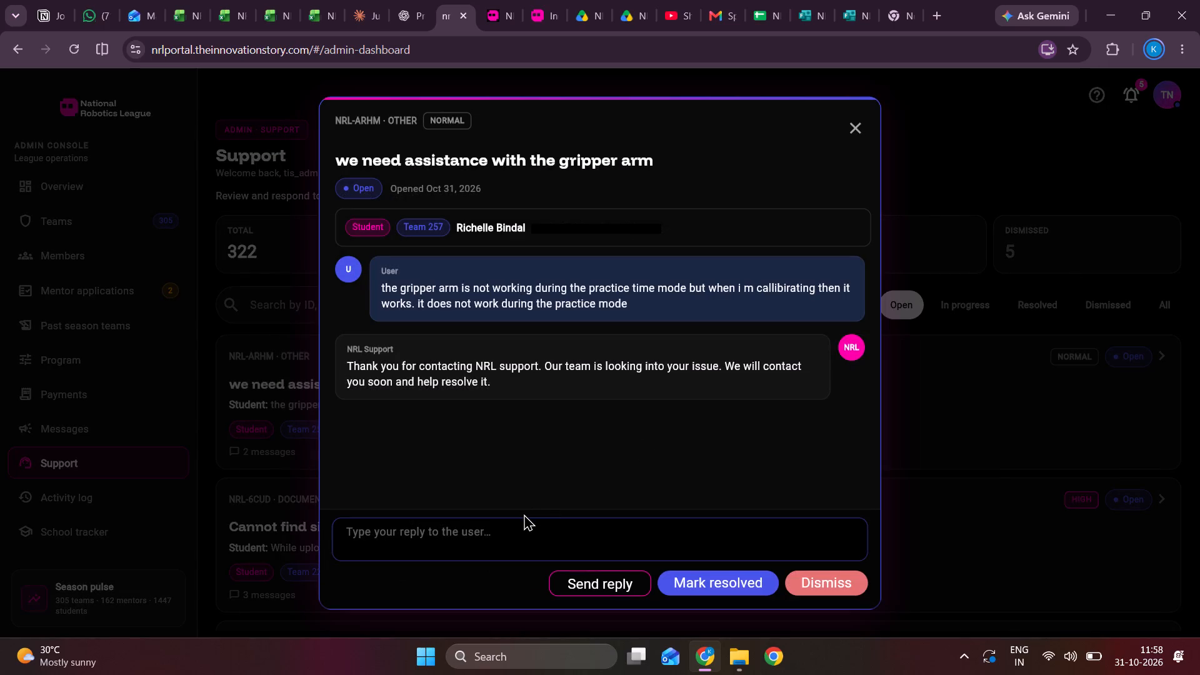
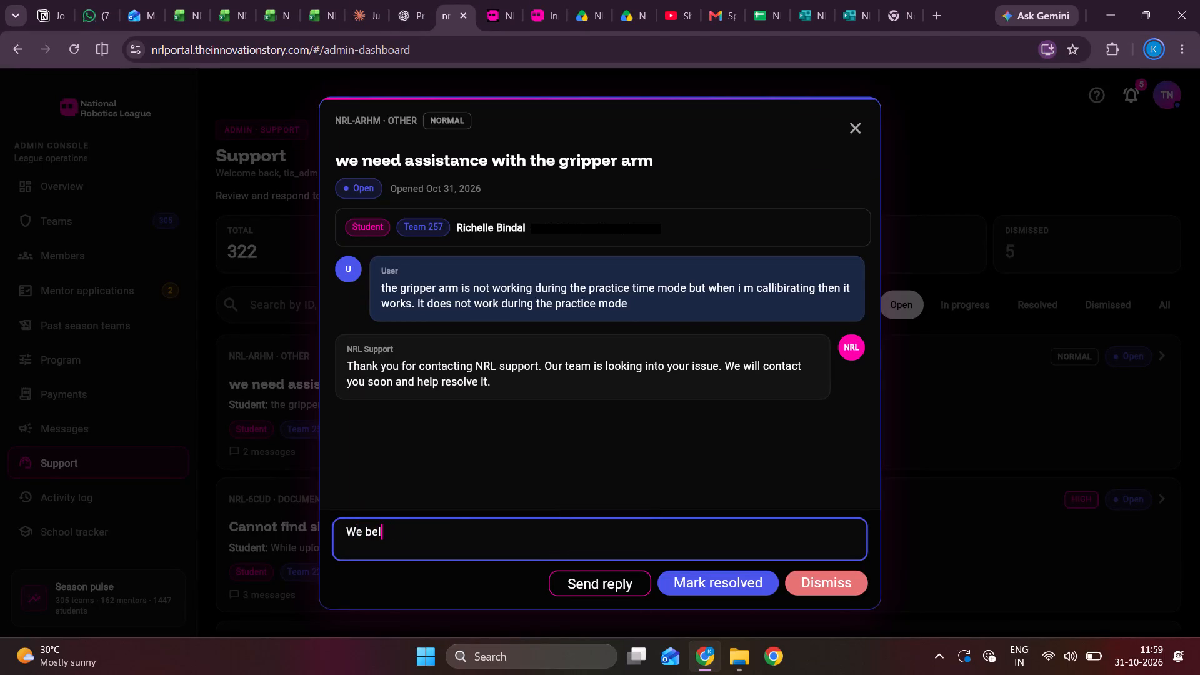
Write the rest of the reply to Team 257's gripper arm ticket: a team member is already in contact on WhatsApp, so the ticket will be closed.
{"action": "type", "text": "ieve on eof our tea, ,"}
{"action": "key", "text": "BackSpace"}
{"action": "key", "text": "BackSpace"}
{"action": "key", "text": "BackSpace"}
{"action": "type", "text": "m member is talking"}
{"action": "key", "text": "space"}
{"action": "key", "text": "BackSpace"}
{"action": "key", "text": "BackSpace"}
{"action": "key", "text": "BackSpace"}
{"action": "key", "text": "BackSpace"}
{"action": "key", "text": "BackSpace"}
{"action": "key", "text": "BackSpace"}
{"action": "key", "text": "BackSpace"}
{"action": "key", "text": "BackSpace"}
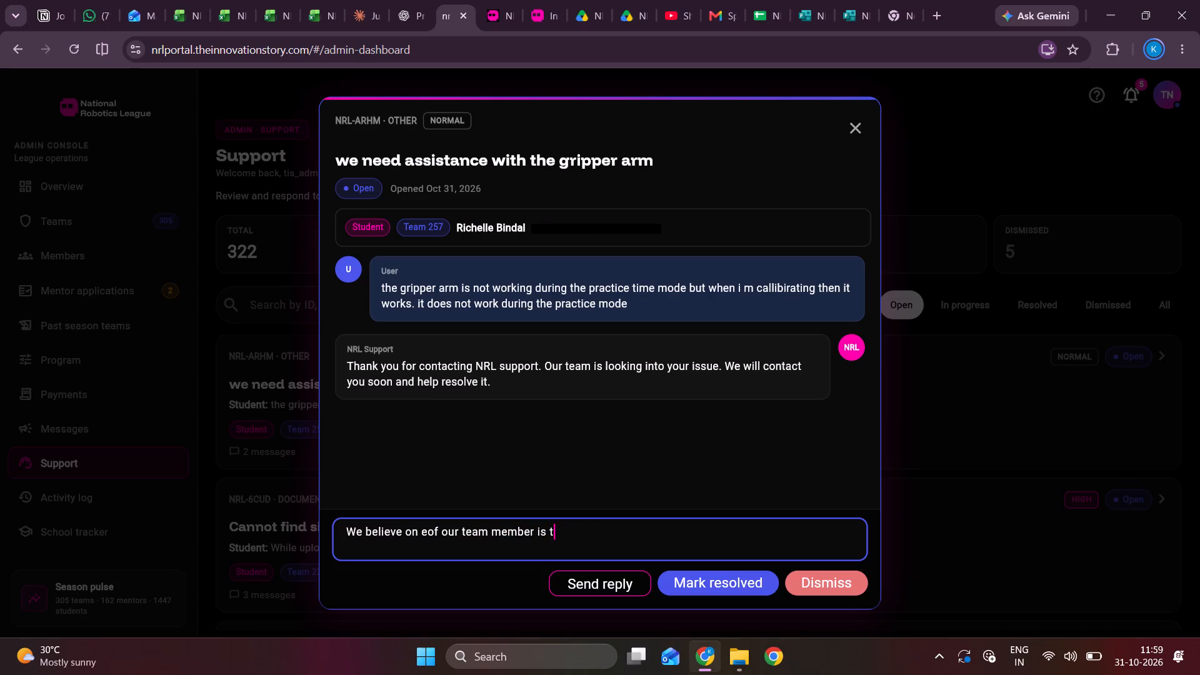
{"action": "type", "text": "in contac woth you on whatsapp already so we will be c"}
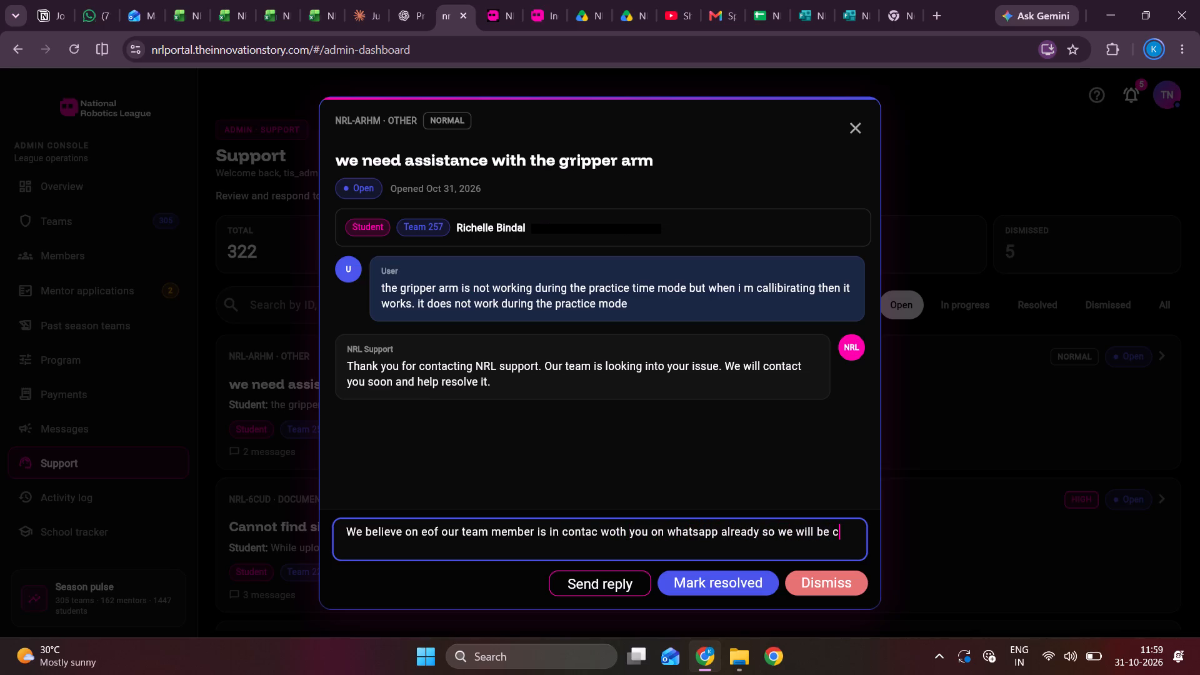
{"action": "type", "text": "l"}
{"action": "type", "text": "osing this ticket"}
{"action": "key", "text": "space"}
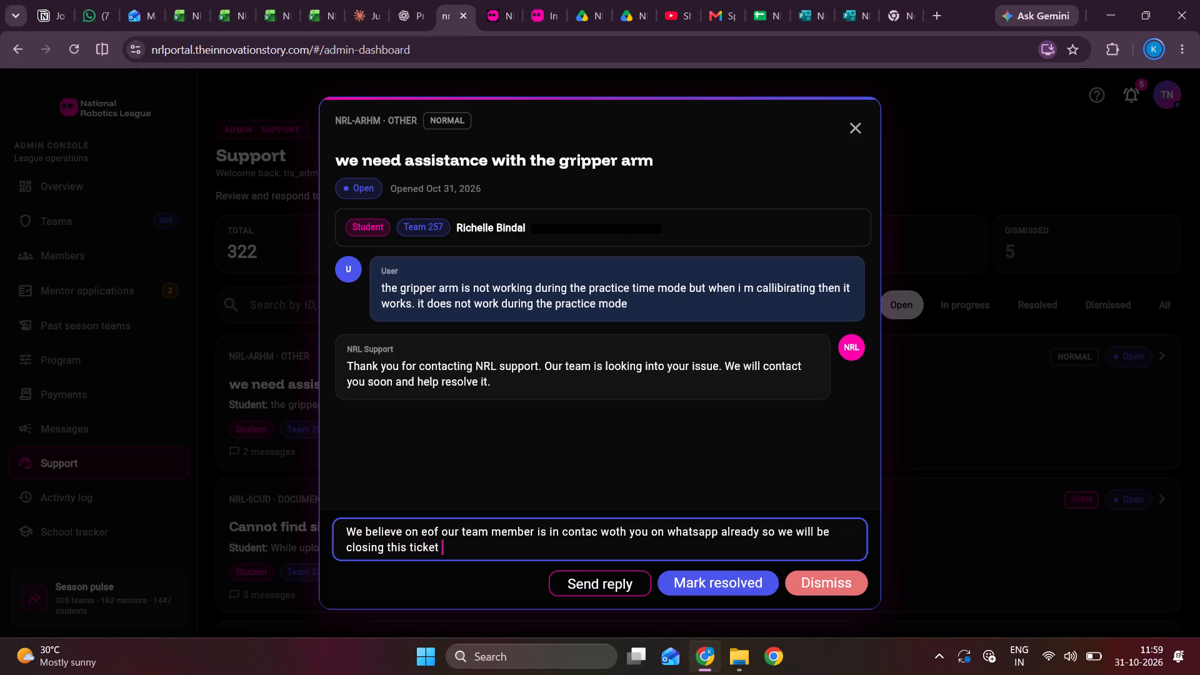
Correct the spelling of "contact" and "with" in the drafted reply and send it to Team 257.
{"action": "left_click", "coordinate": [595, 534]}
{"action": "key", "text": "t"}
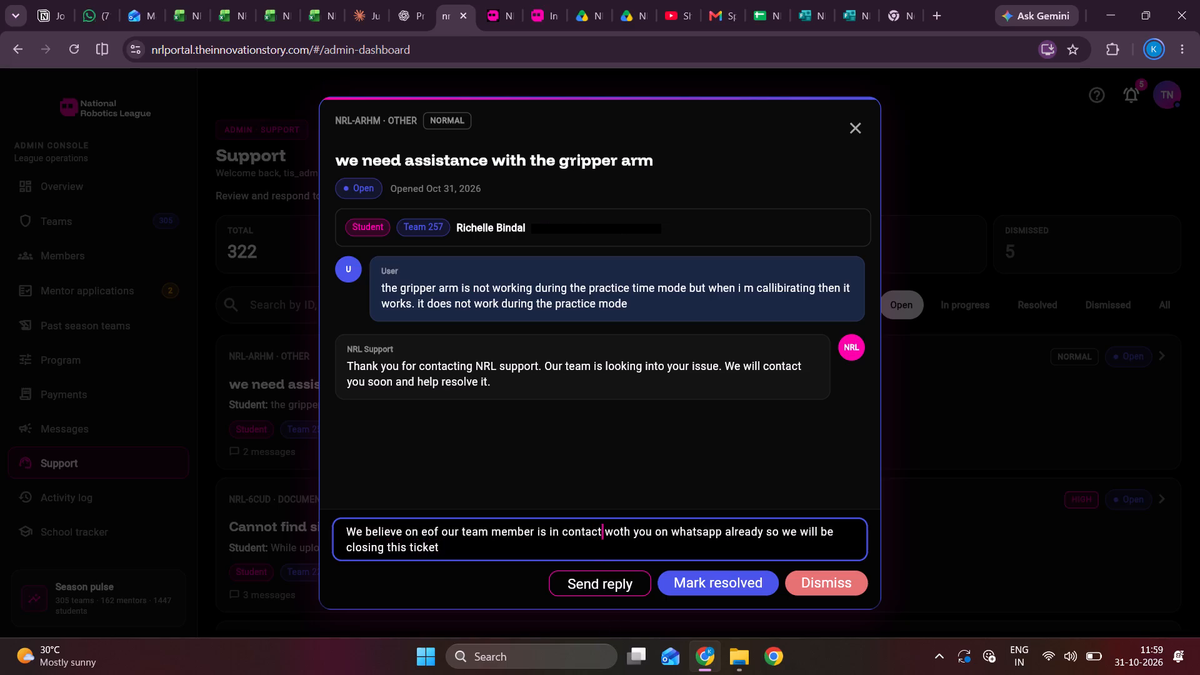
{"action": "left_click", "coordinate": [621, 538]}
{"action": "key", "text": "BackSpace"}
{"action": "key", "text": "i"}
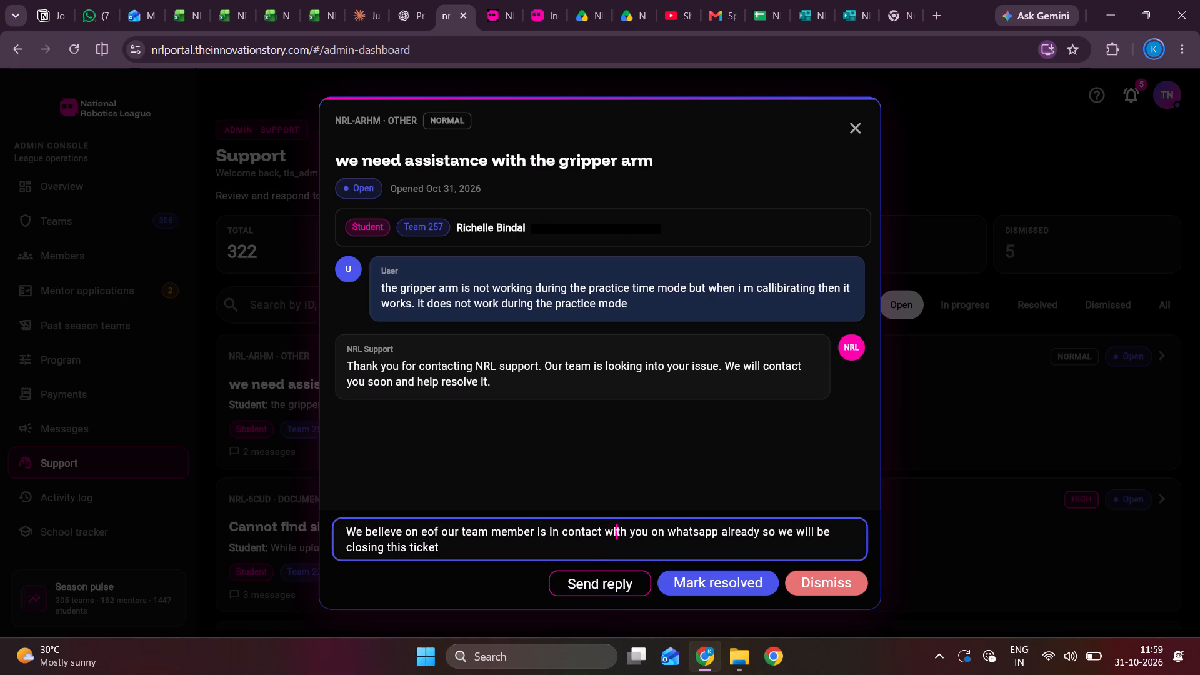
{"action": "left_click", "coordinate": [607, 577]}
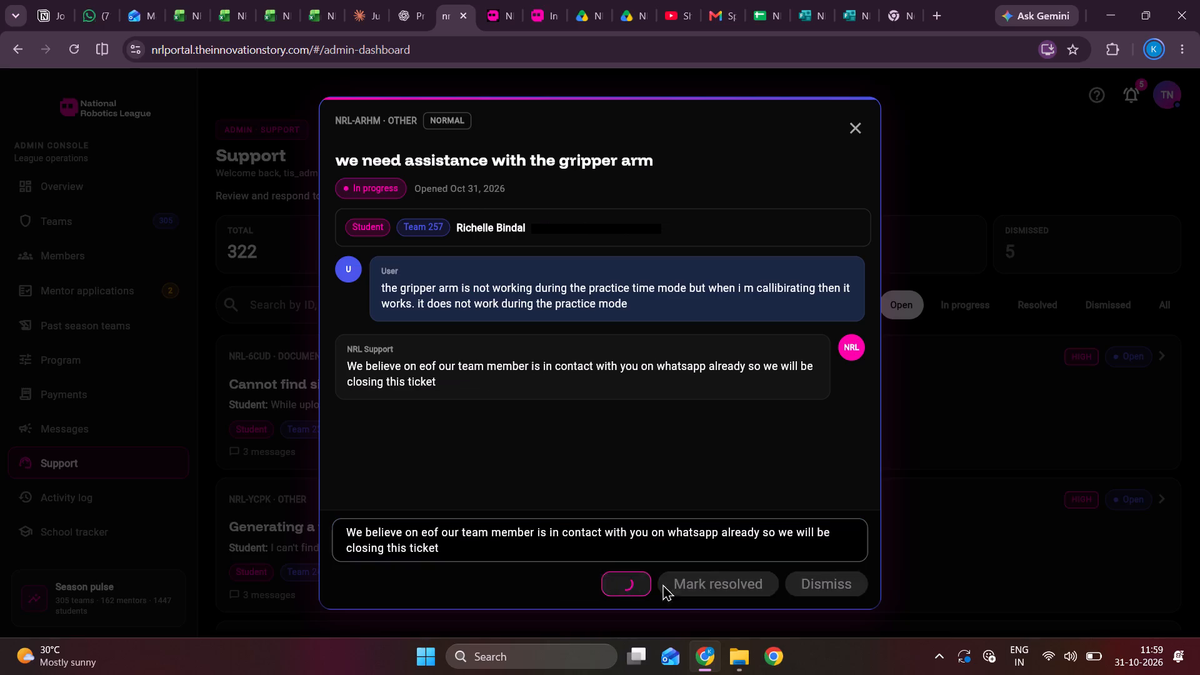
Mark Team 257's "we need assistance with the gripper arm" ticket as resolved.
{"action": "left_click", "coordinate": [701, 584]}
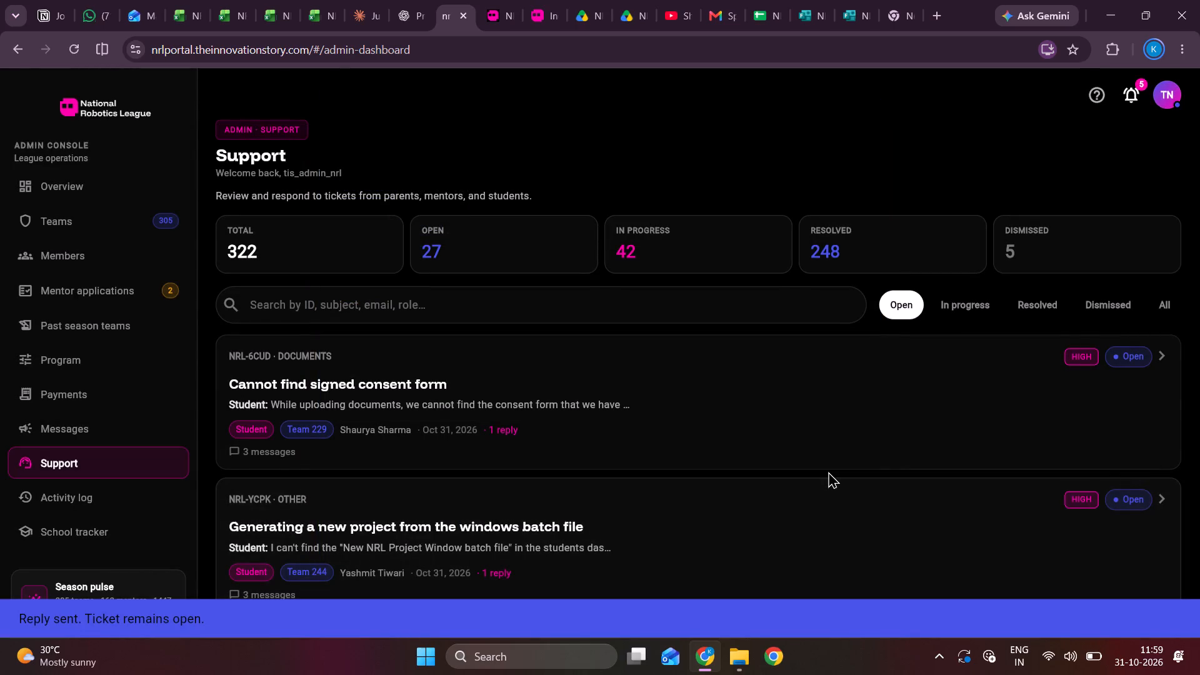
Look through the remaining open support tickets and return to the start of the list.
{"action": "scroll", "coordinate": [828, 471], "scroll_direction": "down", "scroll_amount": 1}
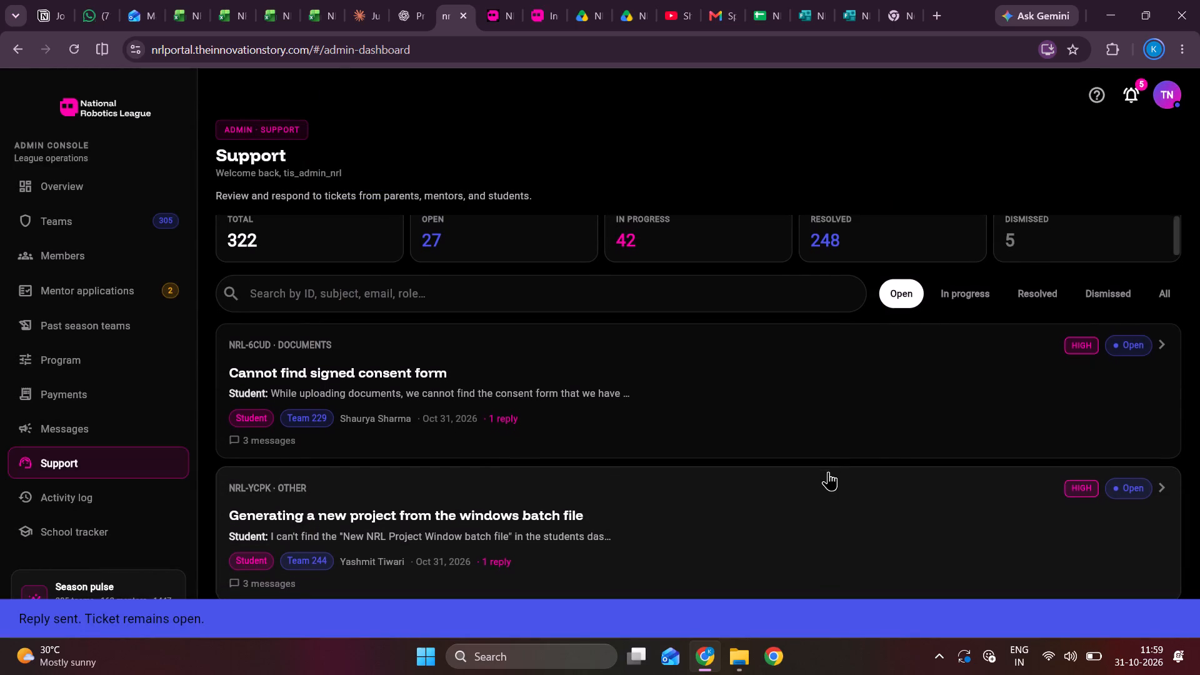
{"action": "scroll", "coordinate": [828, 471], "scroll_direction": "up", "scroll_amount": 3}
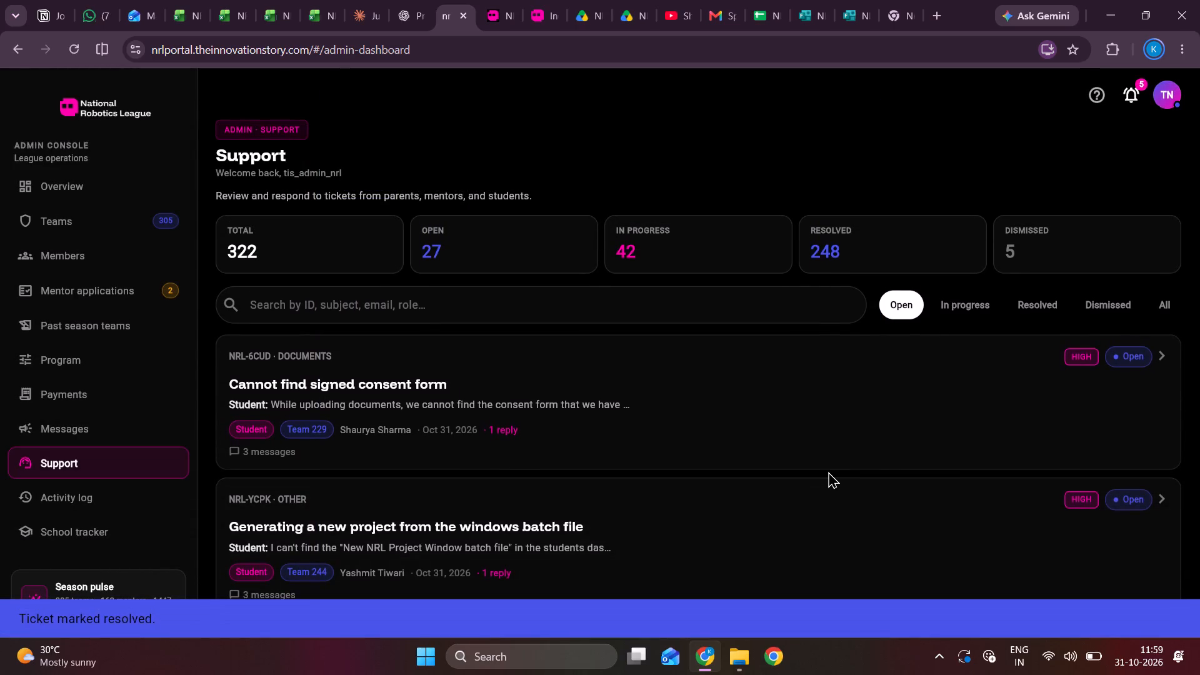
{"action": "scroll", "coordinate": [828, 471], "scroll_direction": "up", "scroll_amount": 1}
{"action": "scroll", "coordinate": [828, 471], "scroll_direction": "down", "scroll_amount": 14}
{"action": "scroll", "coordinate": [828, 471], "scroll_direction": "up", "scroll_amount": 12}
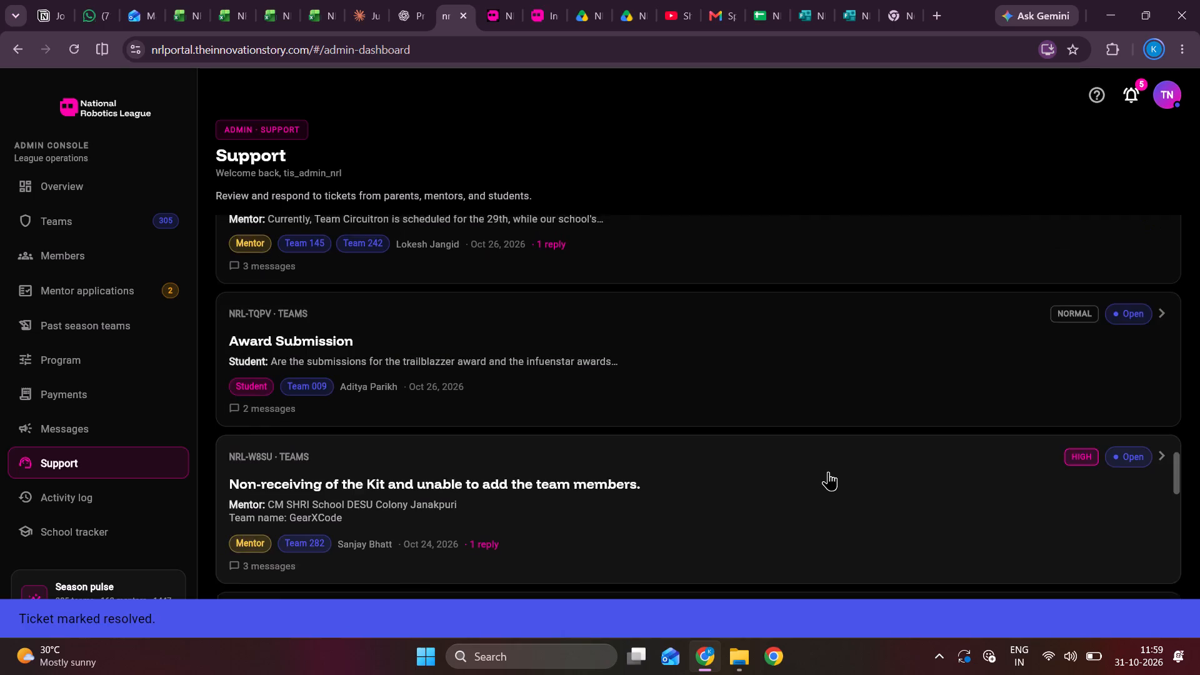
{"action": "scroll", "coordinate": [828, 471], "scroll_direction": "up", "scroll_amount": 8}
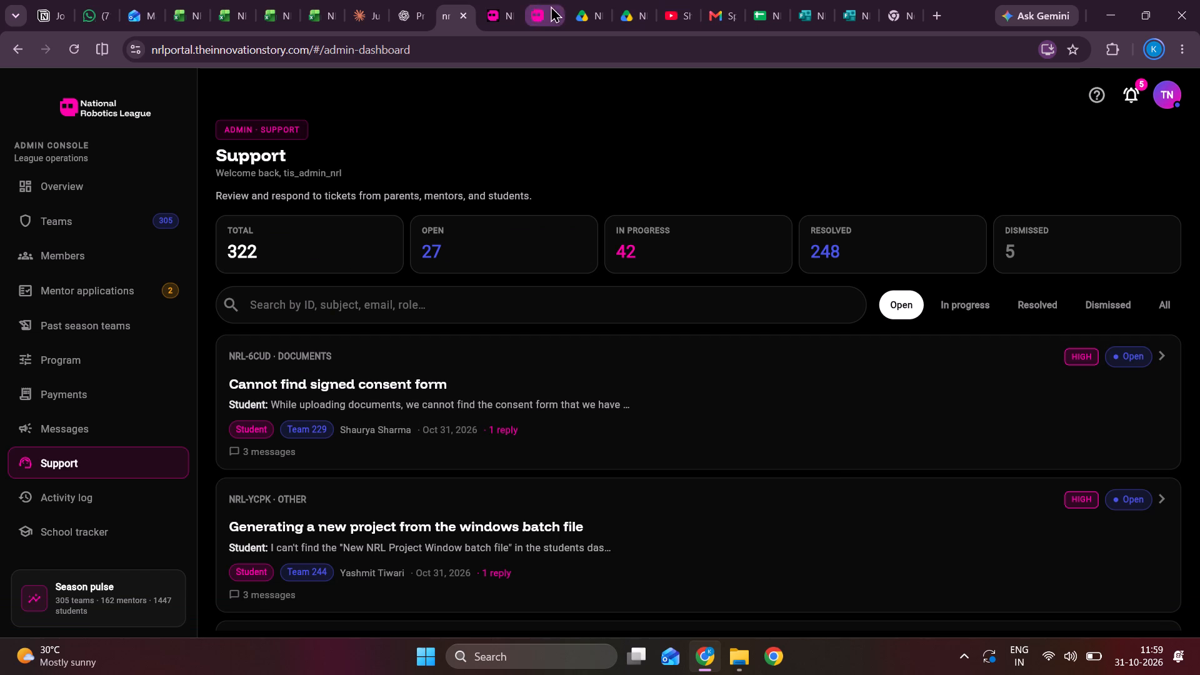
Switch to the NRL forum, bring up its latest topics and read the "Error in Visual Studios" topic with its replies.
{"action": "left_click", "coordinate": [502, 2]}
{"action": "left_click", "coordinate": [332, 427]}
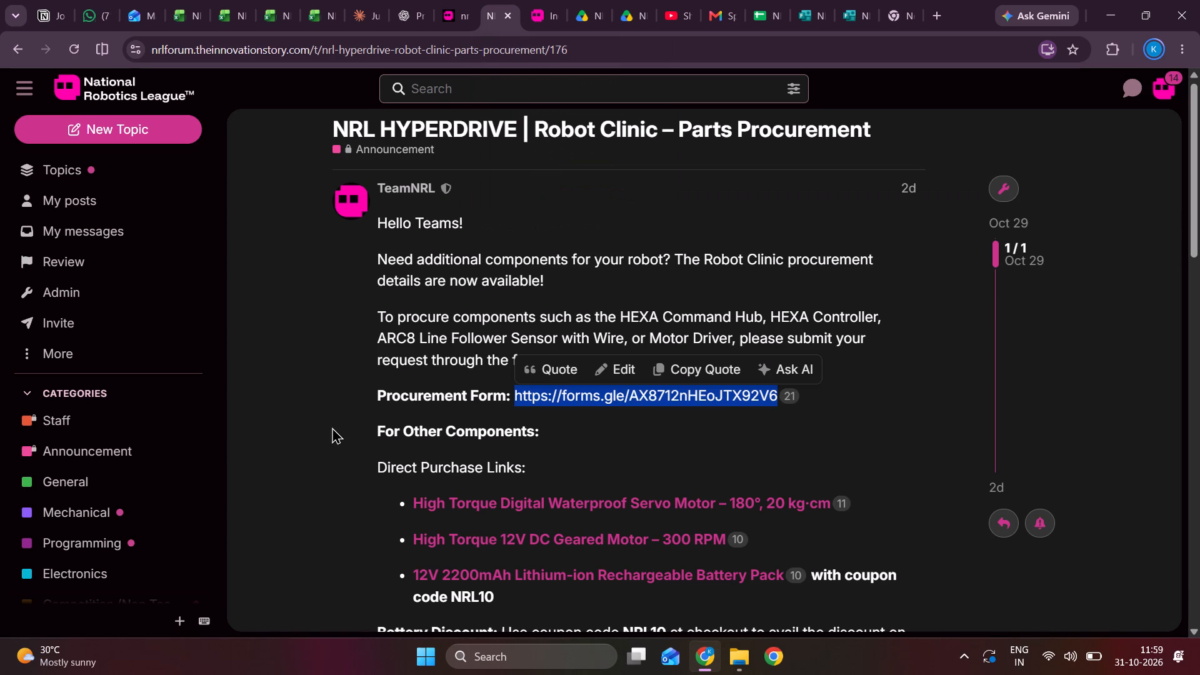
{"action": "left_click", "coordinate": [152, 171]}
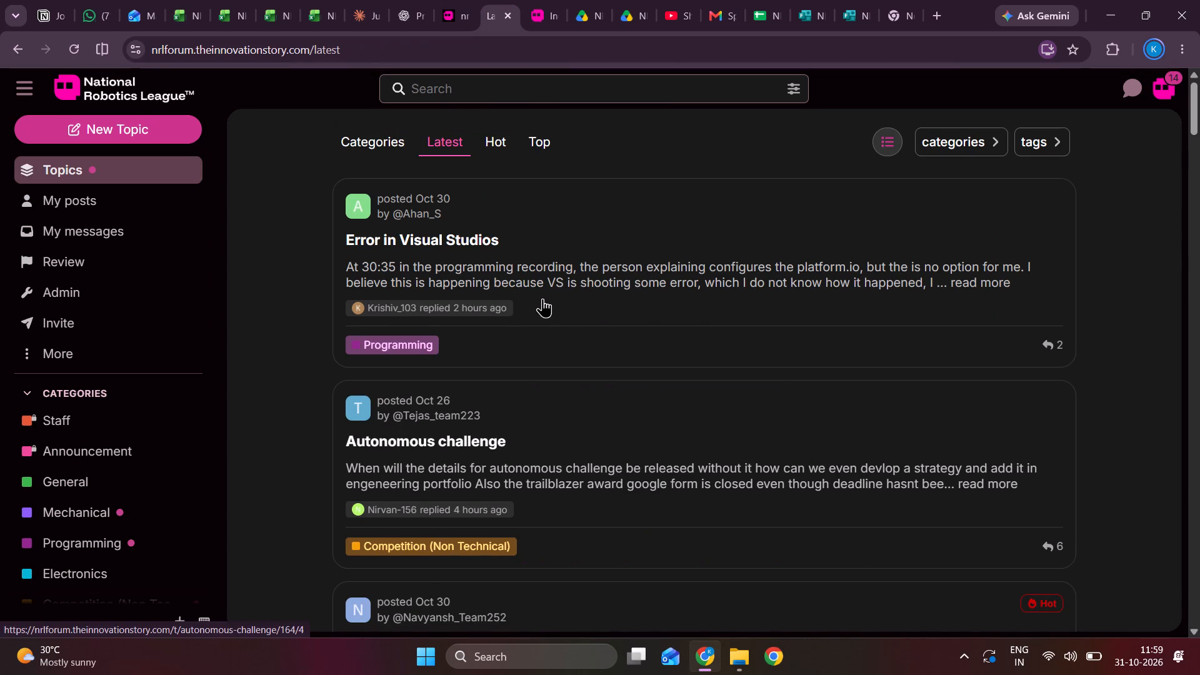
{"action": "left_click", "coordinate": [543, 301]}
{"action": "scroll", "coordinate": [566, 324], "scroll_direction": "up", "scroll_amount": 2}
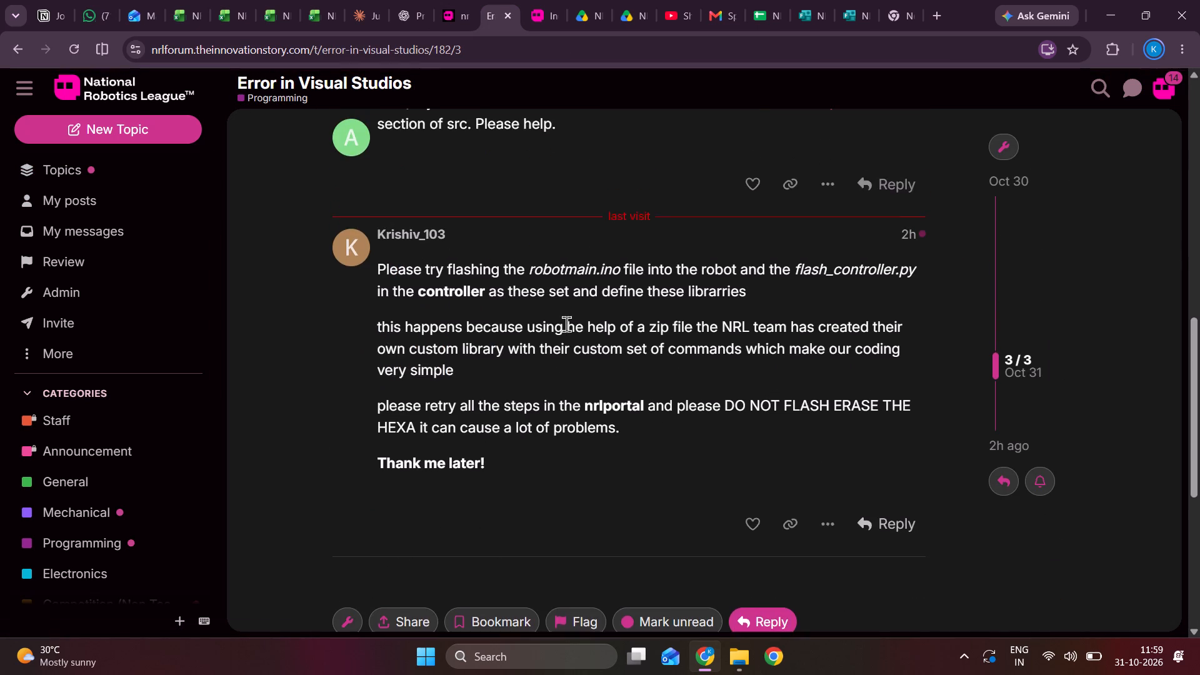
{"action": "scroll", "coordinate": [566, 324], "scroll_direction": "up", "scroll_amount": 3}
{"action": "scroll", "coordinate": [566, 324], "scroll_direction": "down", "scroll_amount": 1}
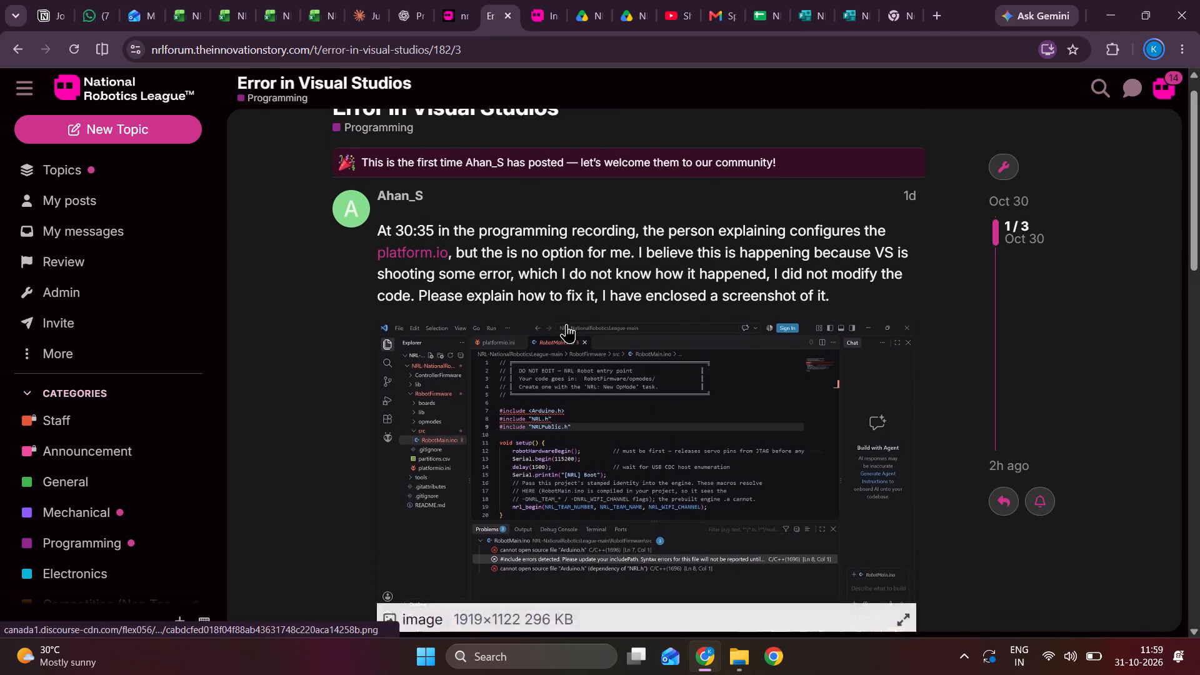
{"action": "scroll", "coordinate": [566, 324], "scroll_direction": "down", "scroll_amount": 6}
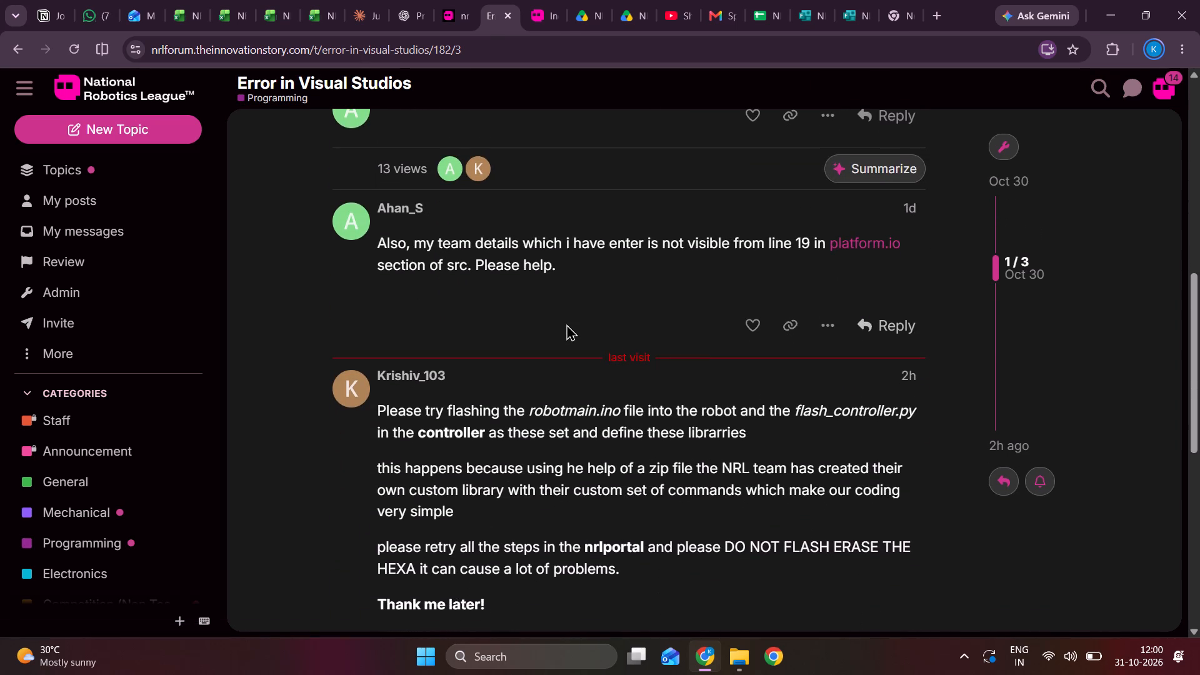
{"action": "scroll", "coordinate": [566, 324], "scroll_direction": "down", "scroll_amount": 2}
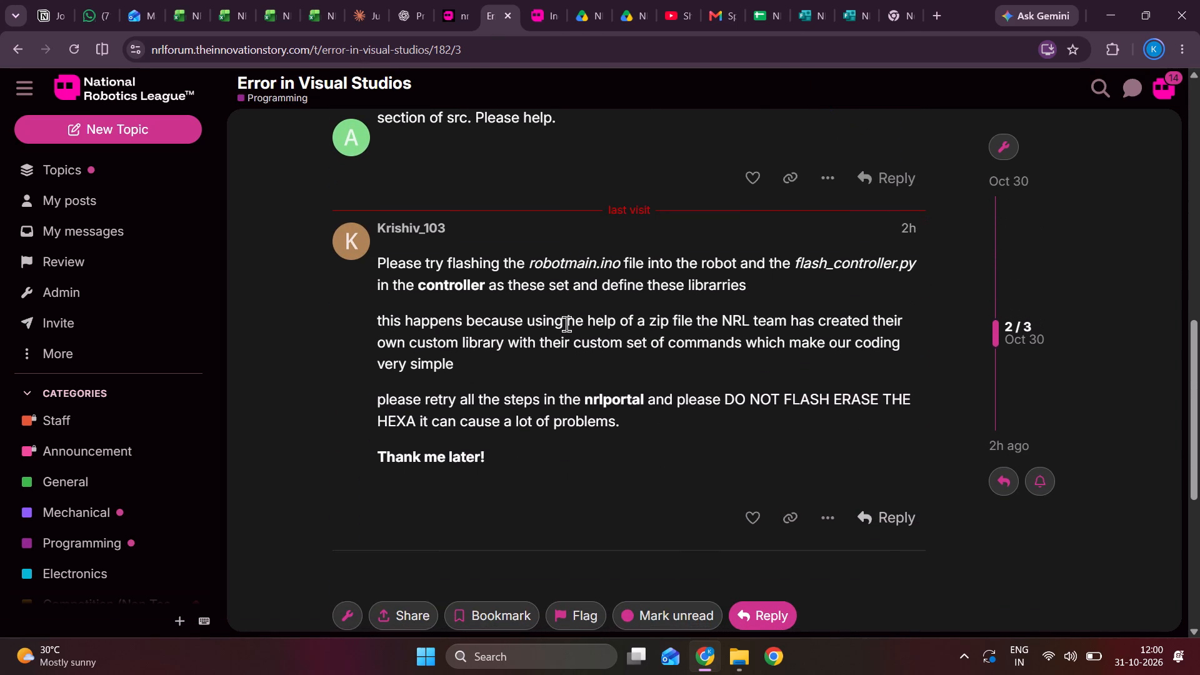
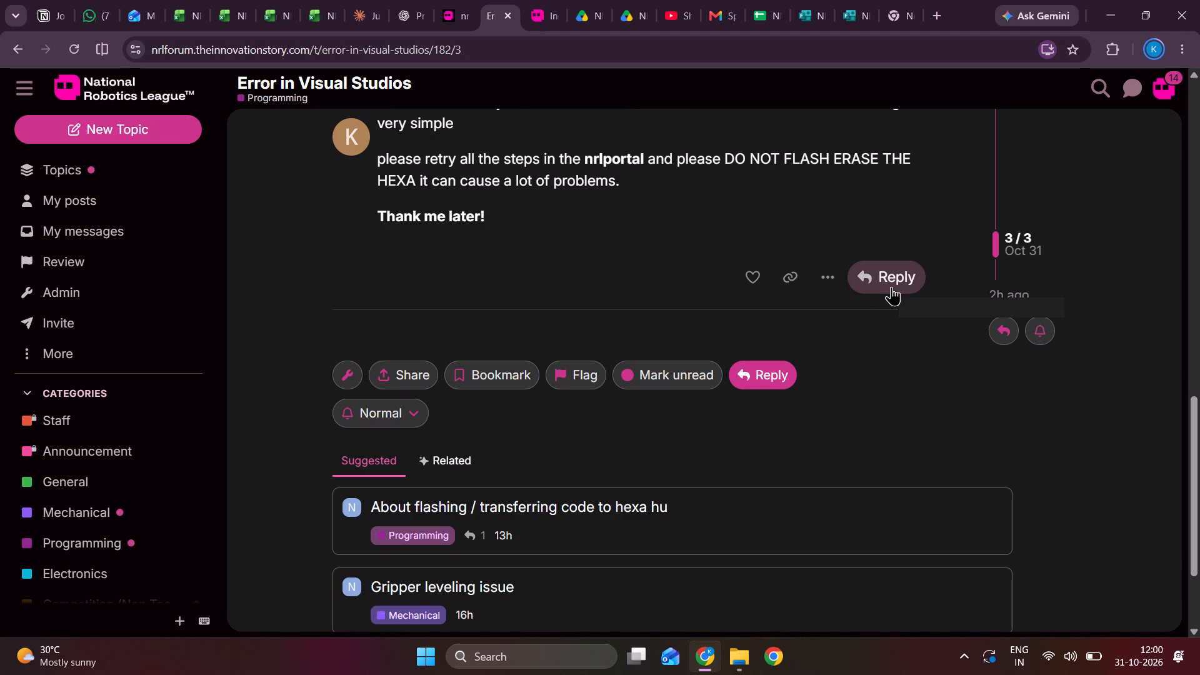
Reply to the latest post in the "Error in Visual Studios" topic with the copied to-do list for uninstalling and freshly reinstalling PlatformIO and VSCode.
{"action": "left_click", "coordinate": [891, 286]}
{"action": "left_click", "coordinate": [562, 492]}
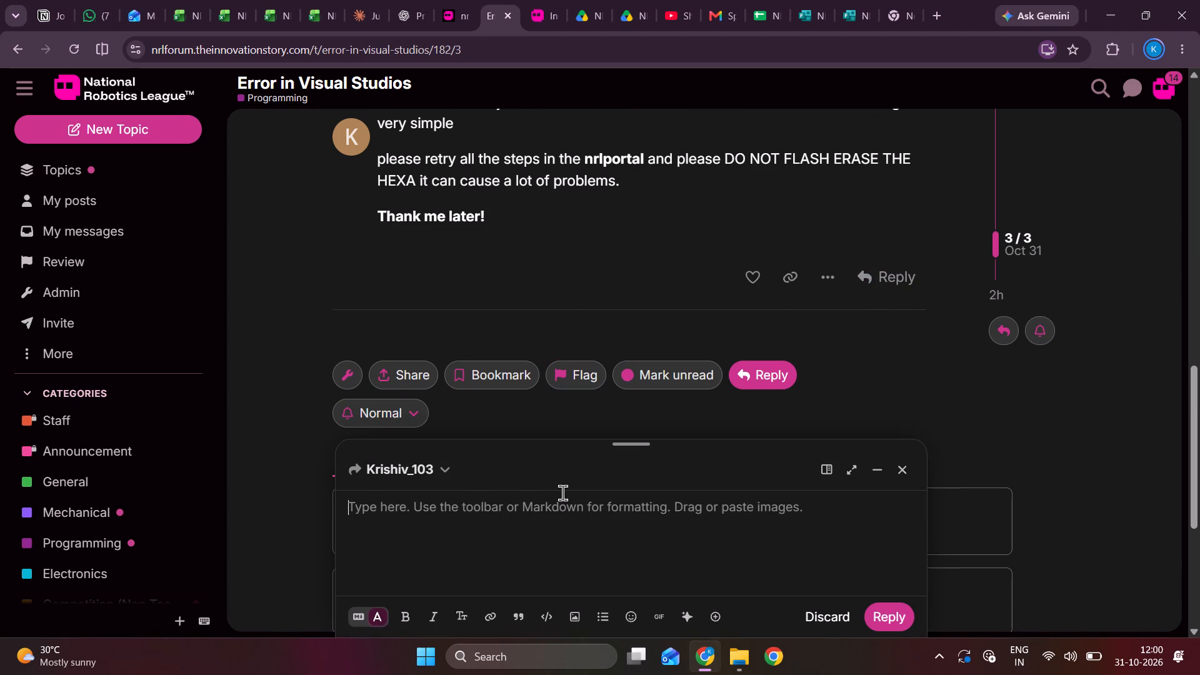
{"action": "key", "text": "ctrl+v"}
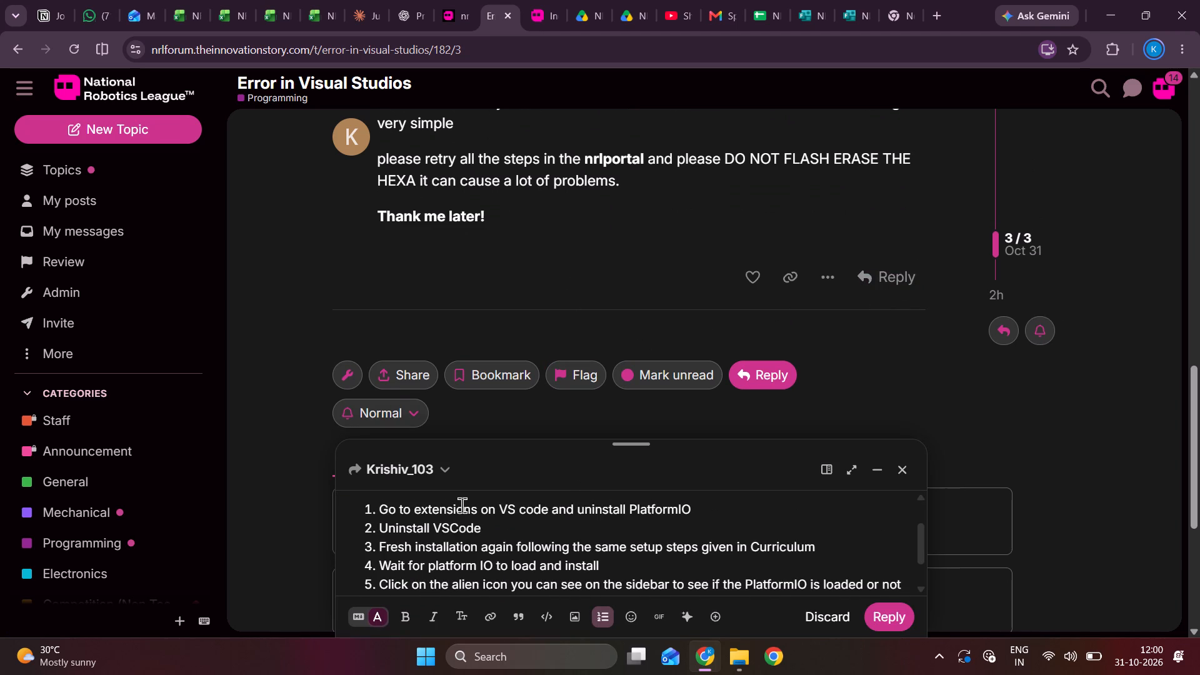
{"action": "scroll", "coordinate": [465, 532], "scroll_direction": "down", "scroll_amount": 2}
{"action": "scroll", "coordinate": [465, 532], "scroll_direction": "up", "scroll_amount": 7}
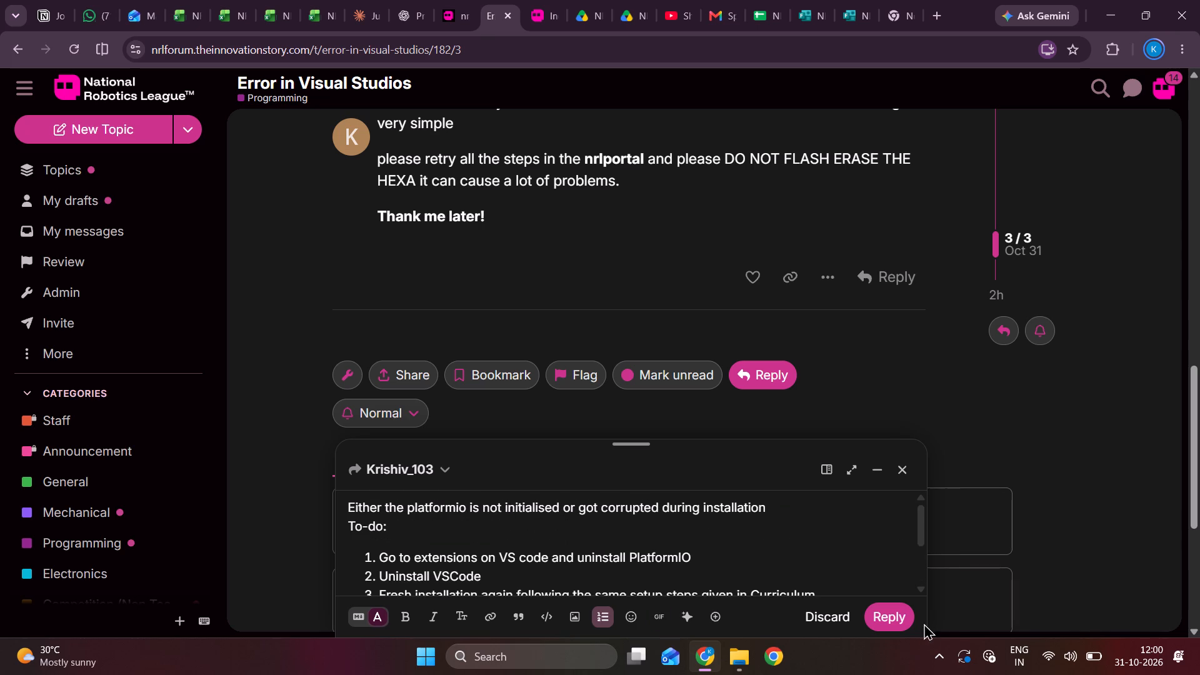
{"action": "left_click", "coordinate": [904, 619]}
{"action": "scroll", "coordinate": [747, 504], "scroll_direction": "up", "scroll_amount": 20}
{"action": "scroll", "coordinate": [747, 504], "scroll_direction": "up", "scroll_amount": 1}
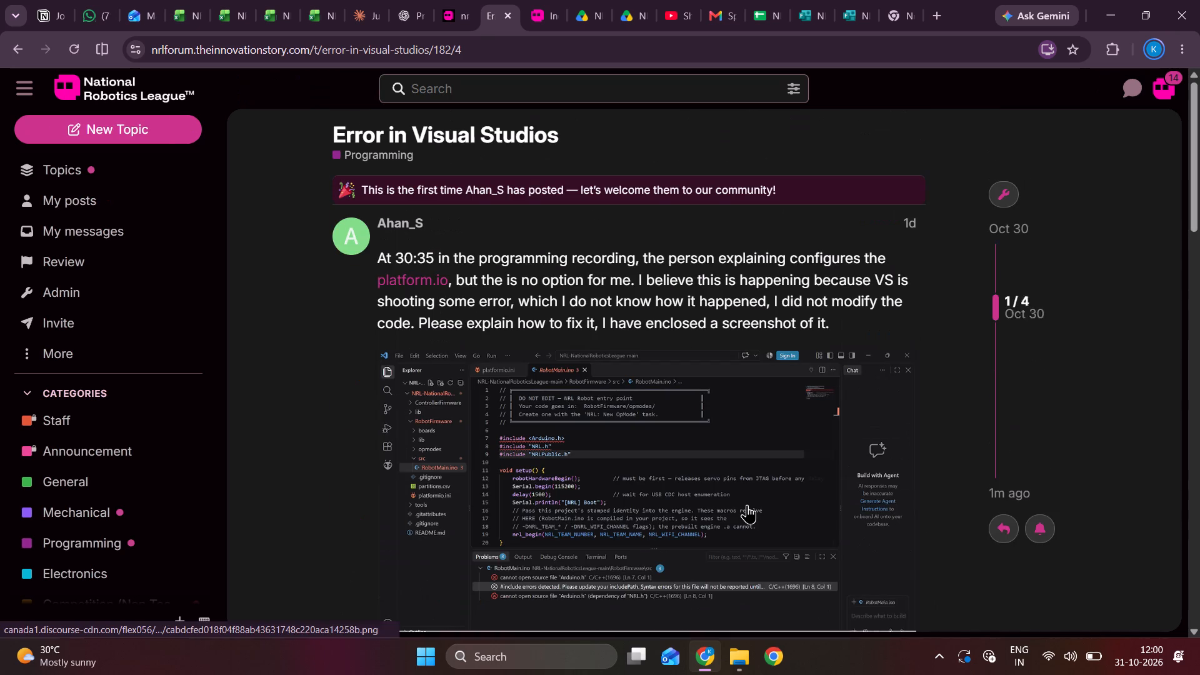
Return to the forum's latest topics and look through them for posts that still need a team response.
{"action": "scroll", "coordinate": [747, 504], "scroll_direction": "up", "scroll_amount": 2}
{"action": "left_click", "coordinate": [134, 176]}
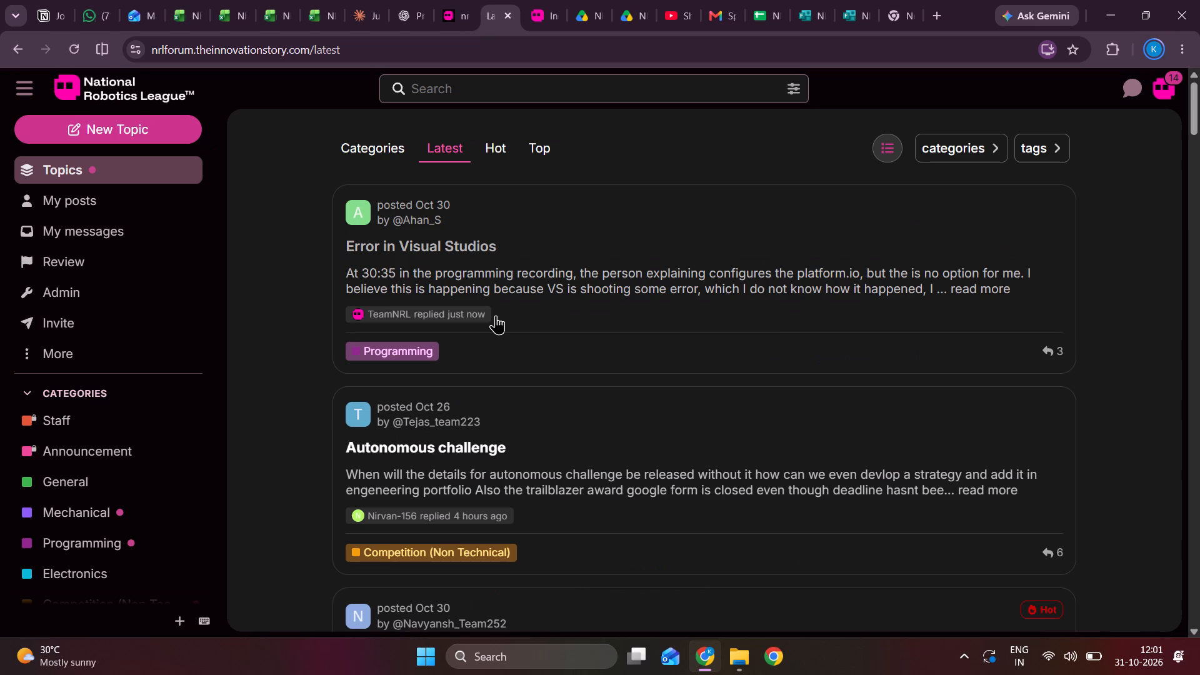
{"action": "scroll", "coordinate": [496, 315], "scroll_direction": "down", "scroll_amount": 2}
{"action": "scroll", "coordinate": [567, 491], "scroll_direction": "down", "scroll_amount": 1}
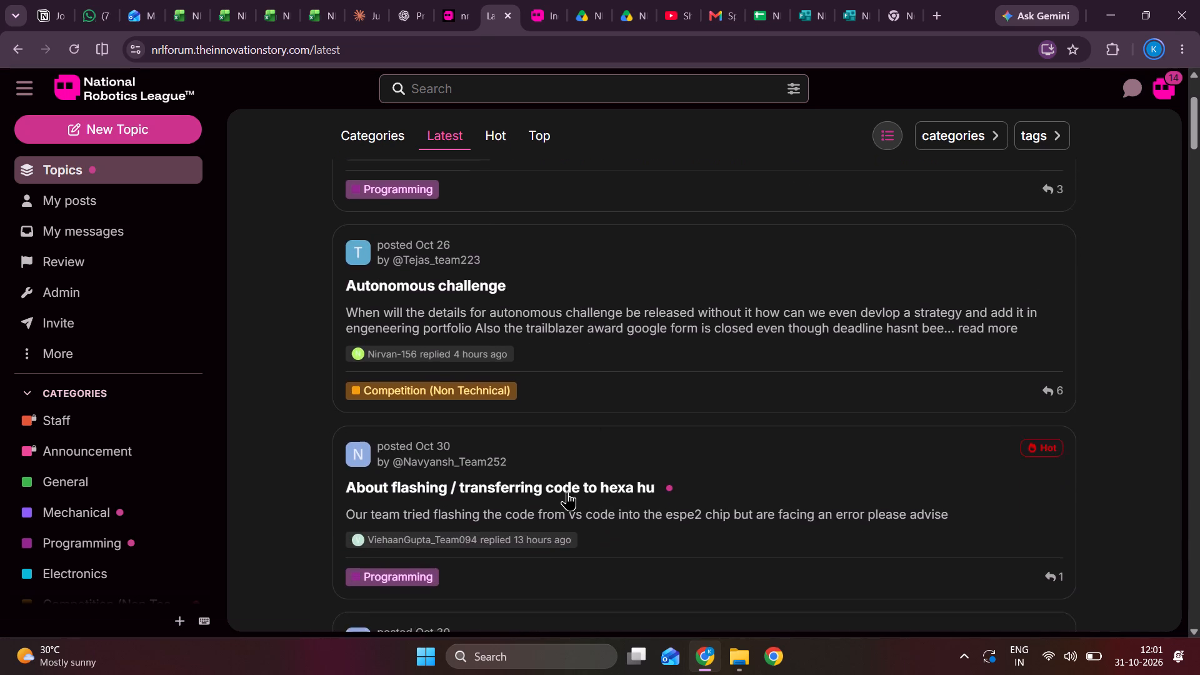
{"action": "scroll", "coordinate": [567, 491], "scroll_direction": "down", "scroll_amount": 2}
{"action": "scroll", "coordinate": [567, 491], "scroll_direction": "up", "scroll_amount": 1}
{"action": "scroll", "coordinate": [539, 500], "scroll_direction": "down", "scroll_amount": 1}
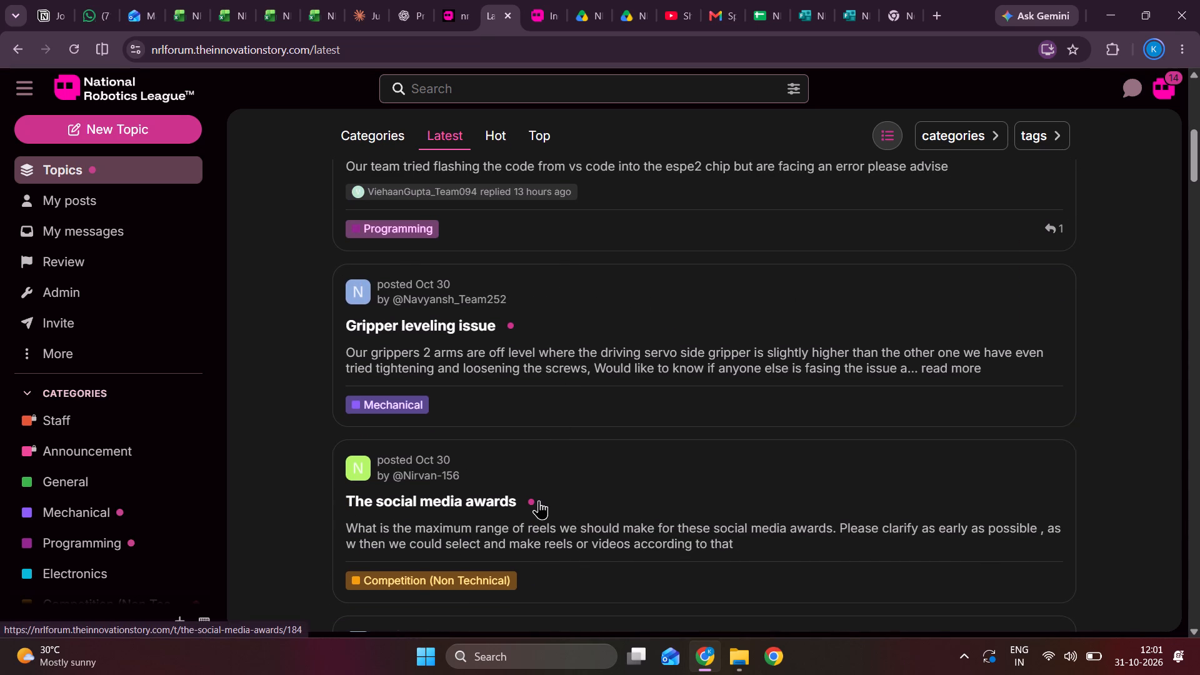
{"action": "scroll", "coordinate": [539, 500], "scroll_direction": "down", "scroll_amount": 4}
{"action": "scroll", "coordinate": [539, 500], "scroll_direction": "up", "scroll_amount": 1}
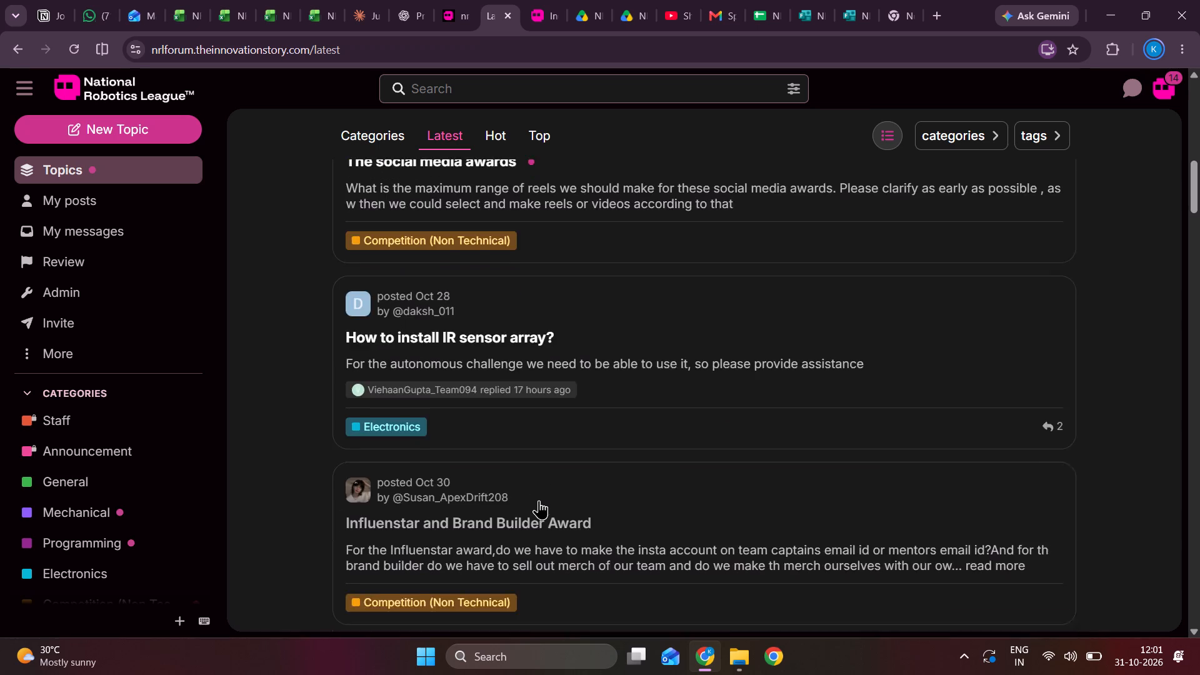
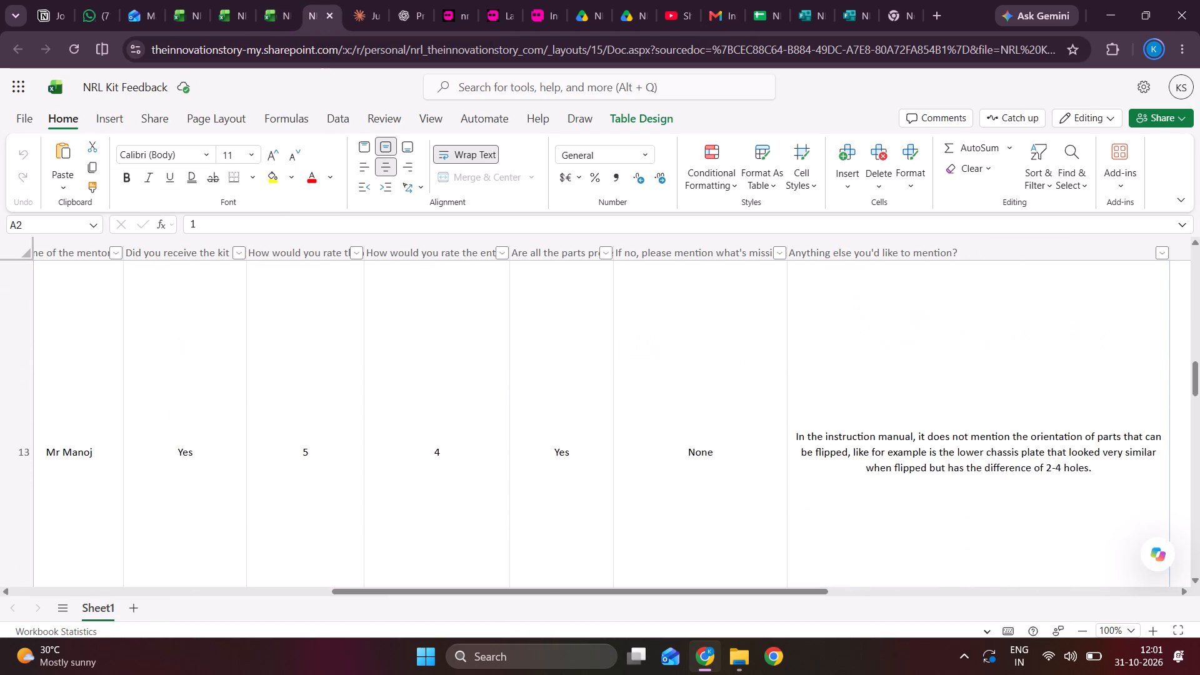
Look through the NRL Kit Feedback responses down to the latest entries, checking team names, ratings, missing parts and submission times.
{"action": "scroll", "coordinate": [323, 424], "scroll_direction": "down", "scroll_amount": 12}
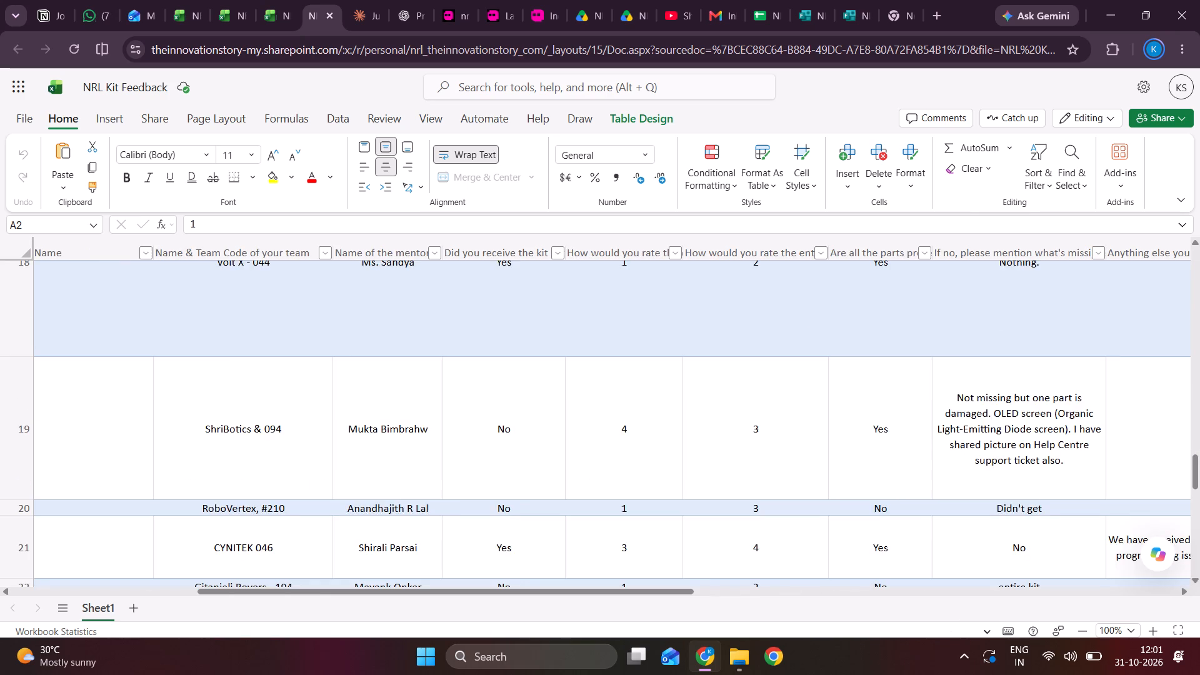
{"action": "scroll", "coordinate": [323, 424], "scroll_direction": "down", "scroll_amount": 9}
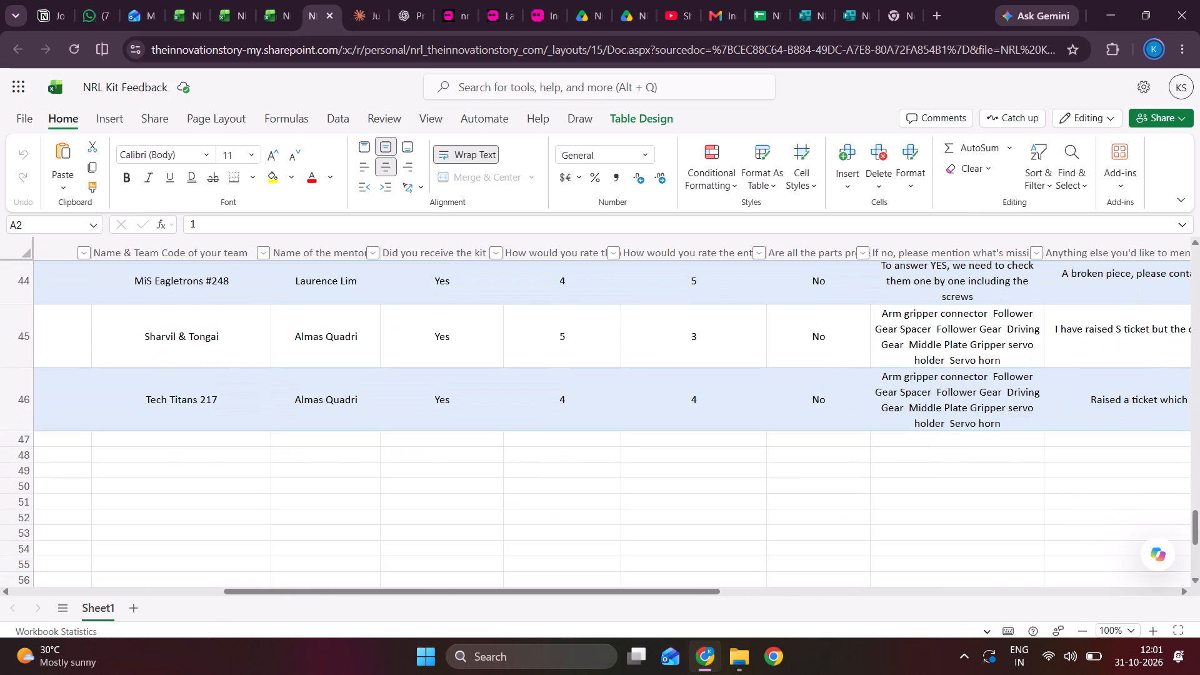
{"action": "scroll", "coordinate": [323, 424], "scroll_direction": "down", "scroll_amount": 1}
{"action": "scroll", "coordinate": [323, 424], "scroll_direction": "right", "scroll_amount": 2}
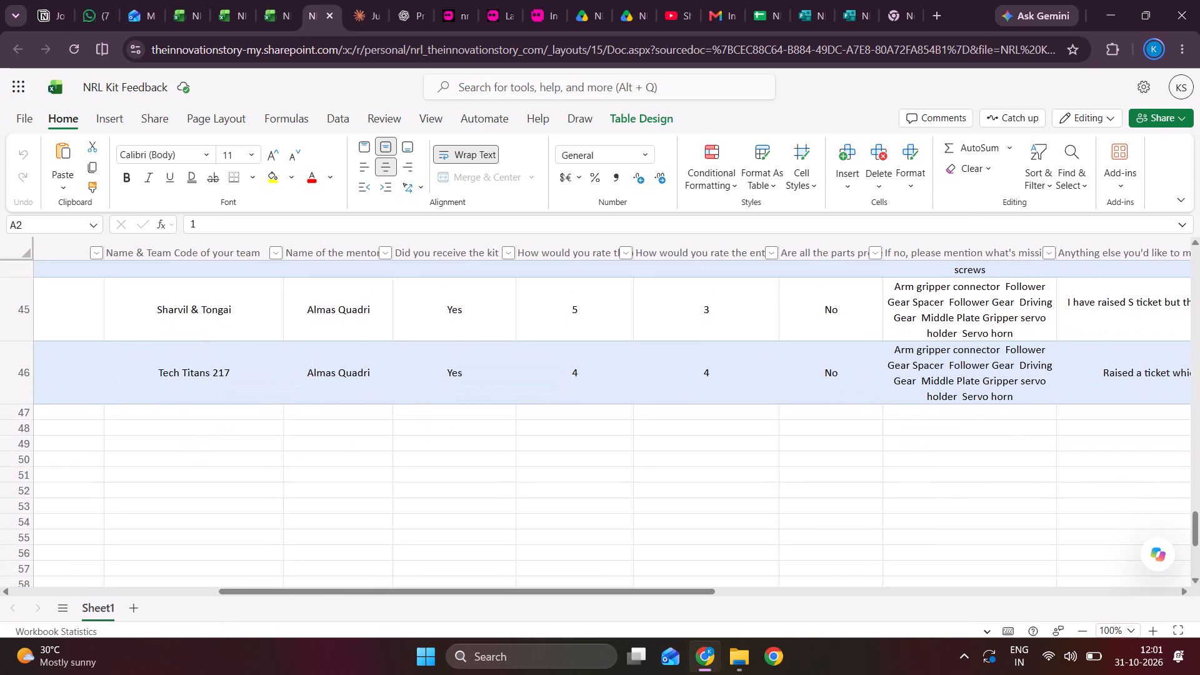
{"action": "scroll", "coordinate": [323, 424], "scroll_direction": "right", "scroll_amount": 8}
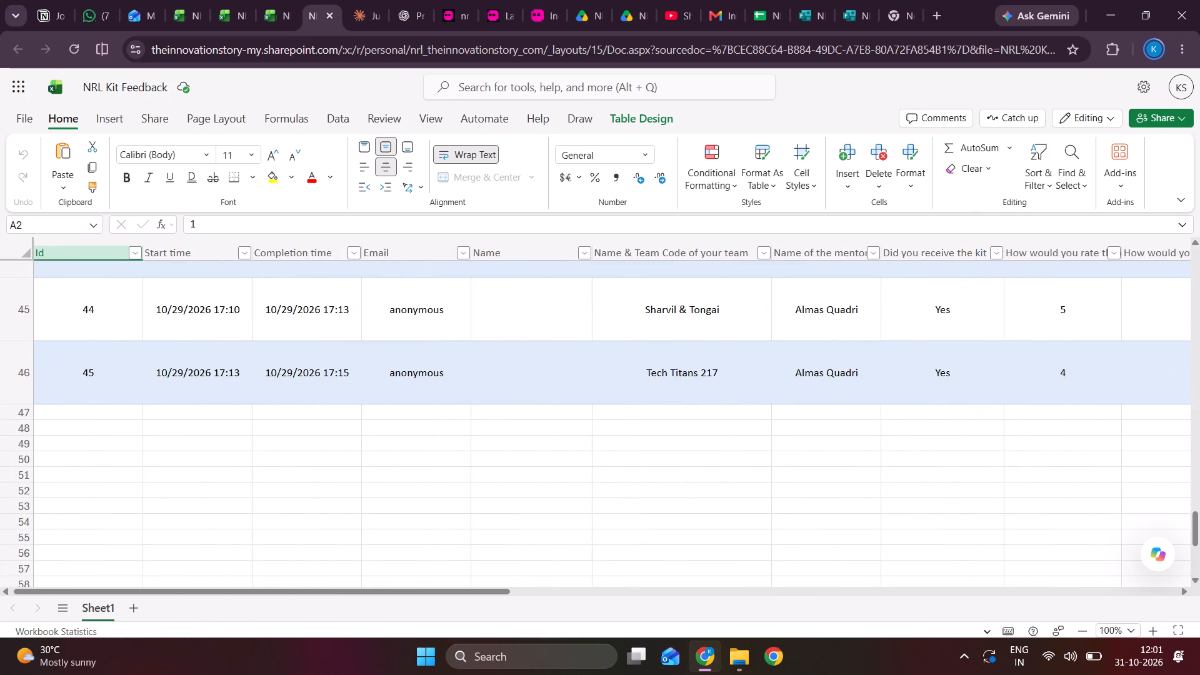
Read through the posts in the "Autonomous challenge" topic on the National Robotics League forum.
{"action": "left_click", "coordinate": [497, 0]}
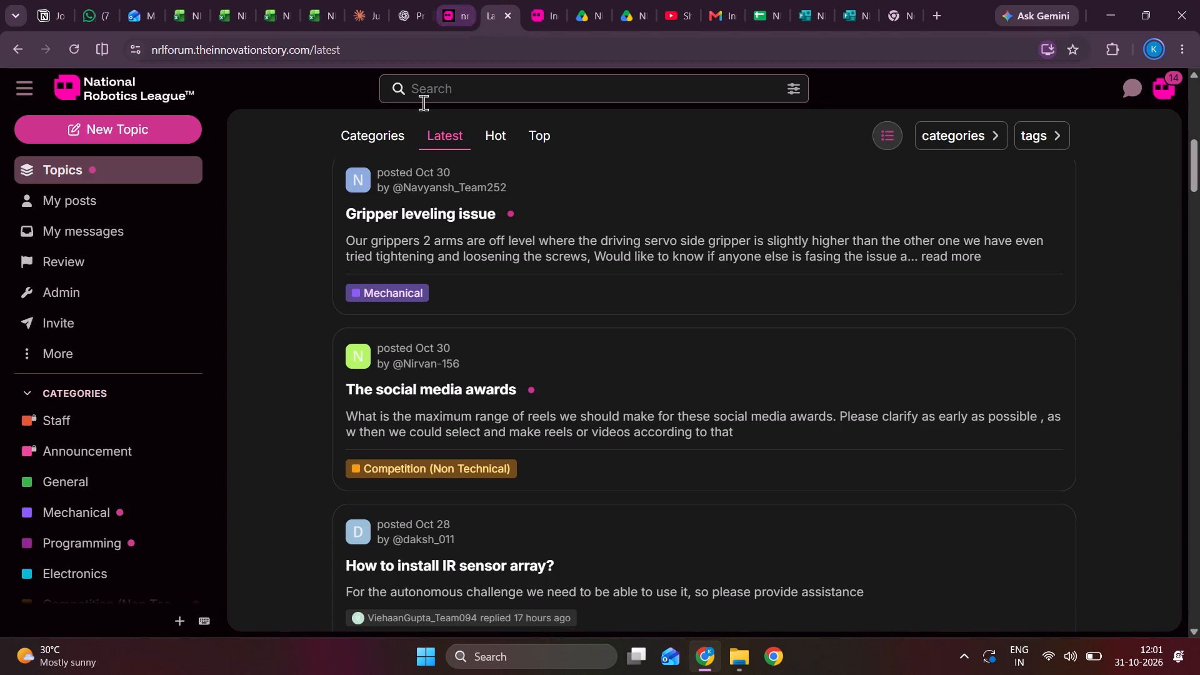
{"action": "scroll", "coordinate": [439, 239], "scroll_direction": "up", "scroll_amount": 3}
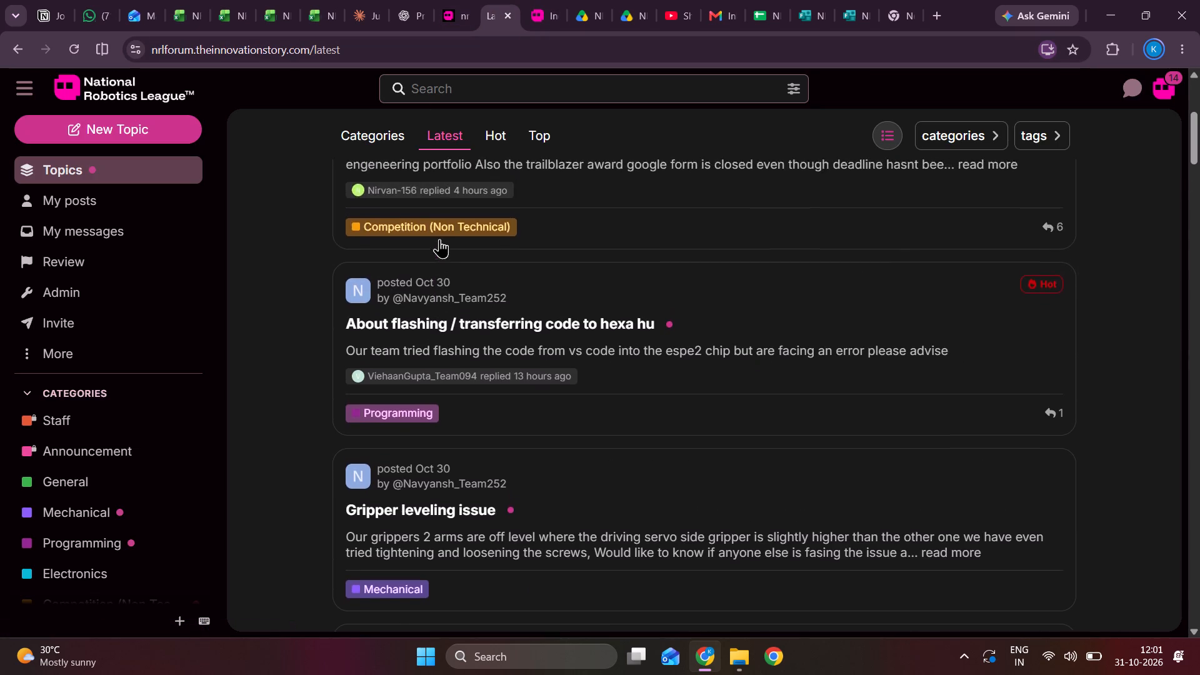
{"action": "scroll", "coordinate": [439, 239], "scroll_direction": "up", "scroll_amount": 1}
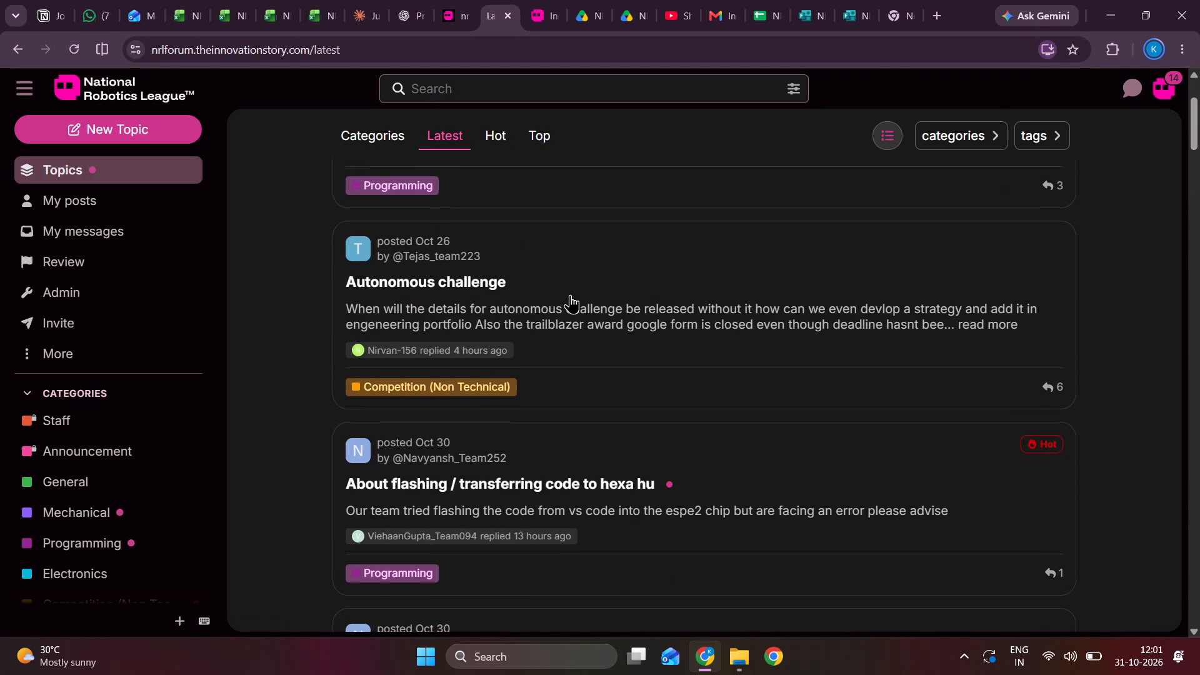
{"action": "left_click", "coordinate": [571, 297]}
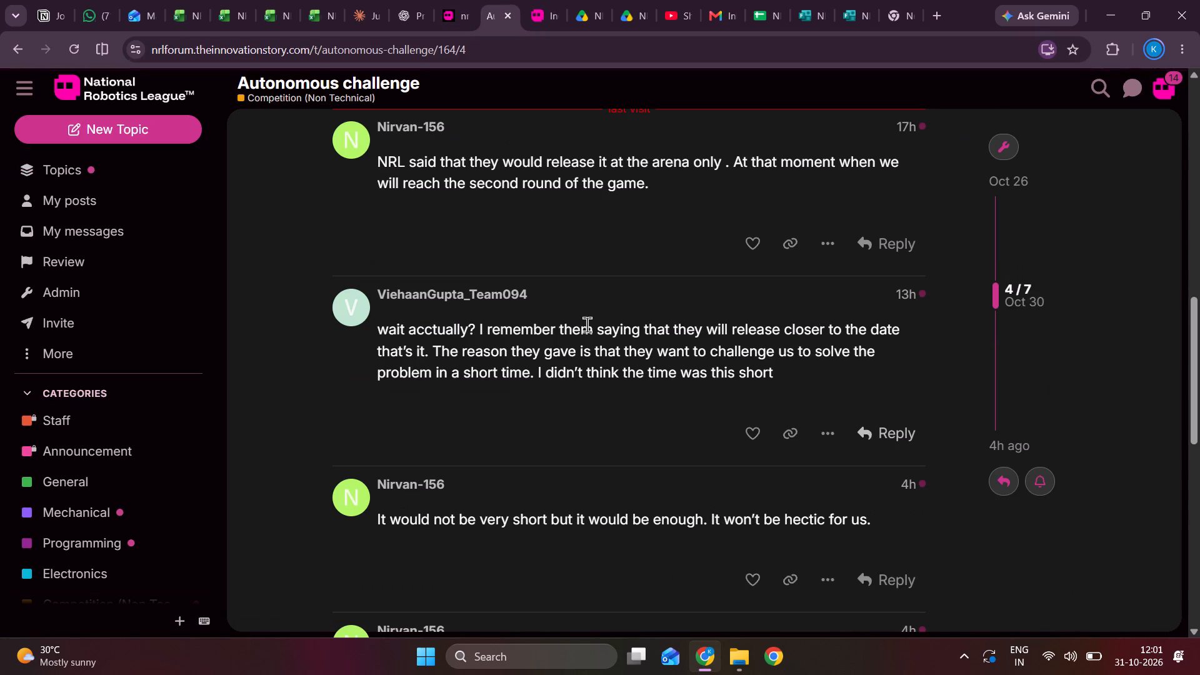
{"action": "scroll", "coordinate": [587, 324], "scroll_direction": "down", "scroll_amount": 8}
{"action": "scroll", "coordinate": [587, 324], "scroll_direction": "up", "scroll_amount": 2}
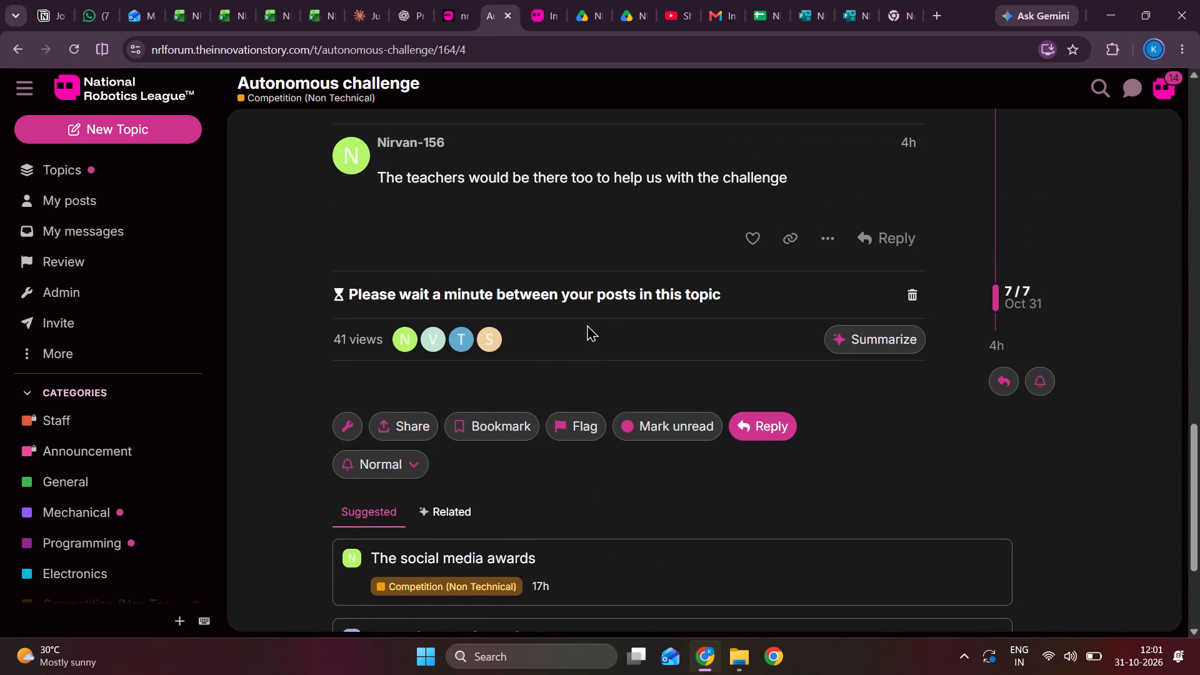
{"action": "scroll", "coordinate": [587, 324], "scroll_direction": "up", "scroll_amount": 2}
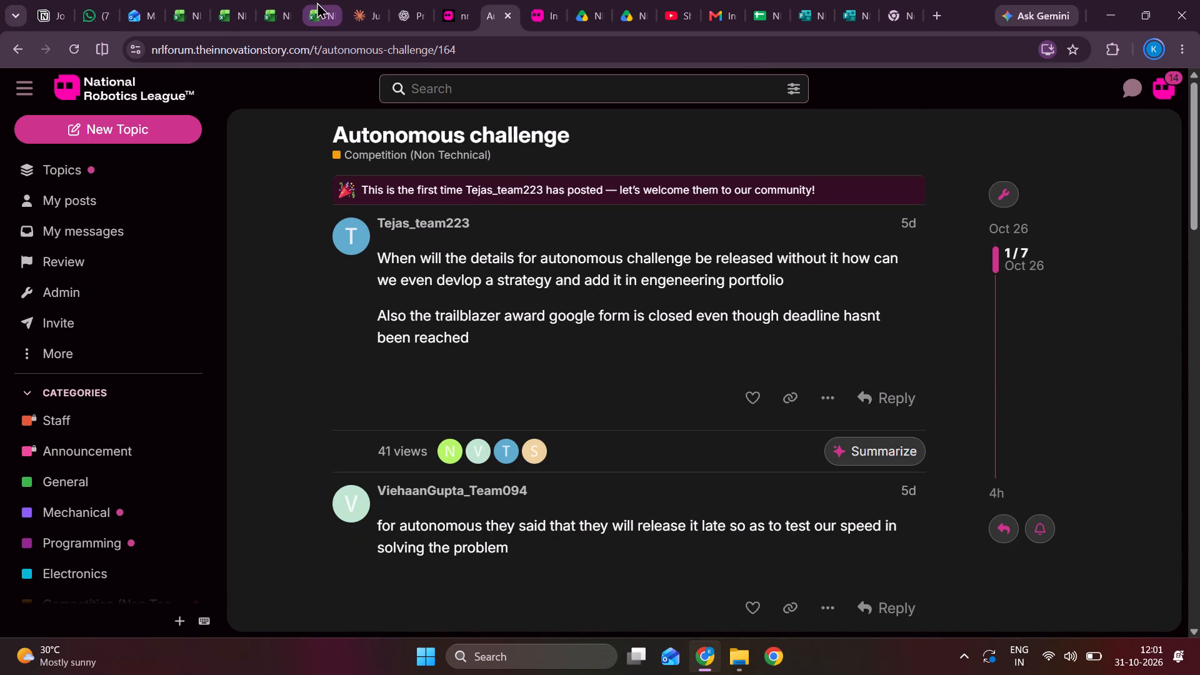
Read the question and its reply in the "About flashing / transferring code to hexa hu" topic.
{"action": "left_click", "coordinate": [83, 180]}
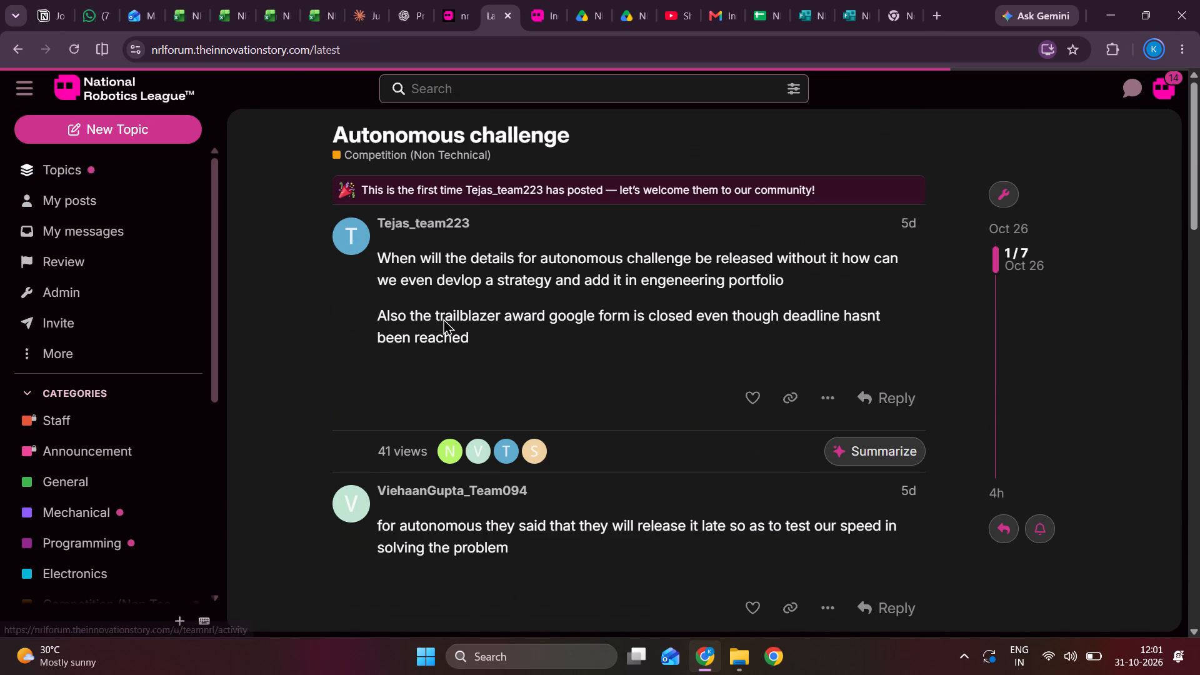
{"action": "scroll", "coordinate": [439, 319], "scroll_direction": "down", "scroll_amount": 3}
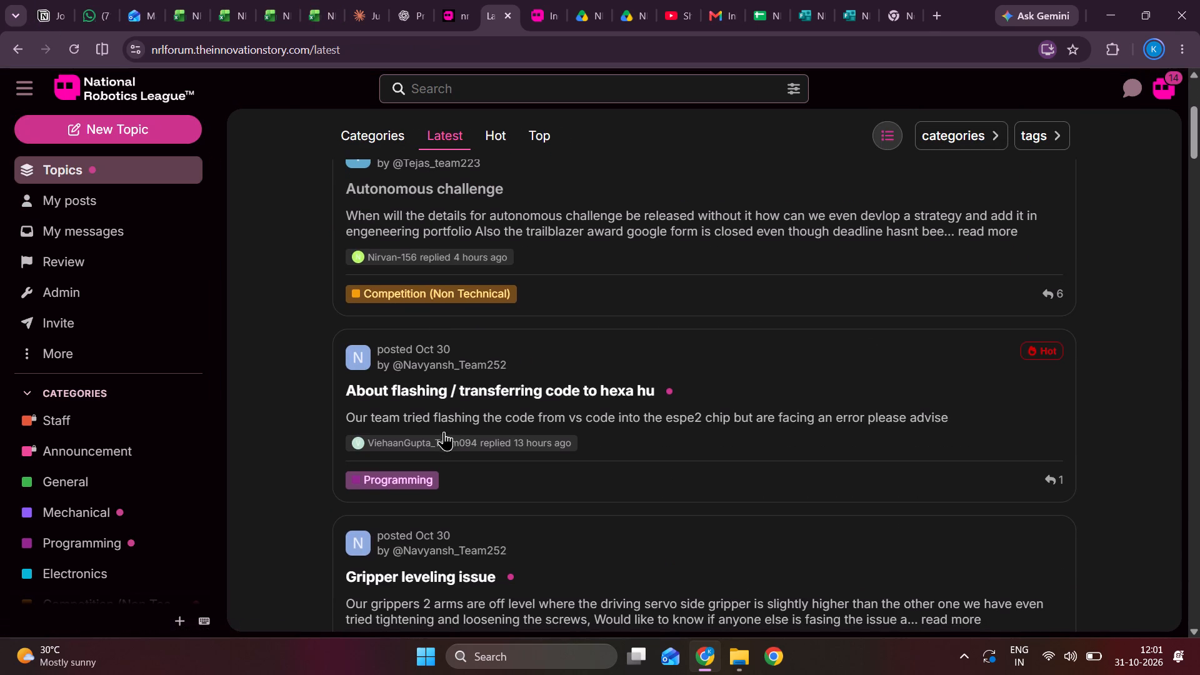
{"action": "left_click", "coordinate": [462, 409]}
{"action": "scroll", "coordinate": [459, 415], "scroll_direction": "right", "scroll_amount": 1}
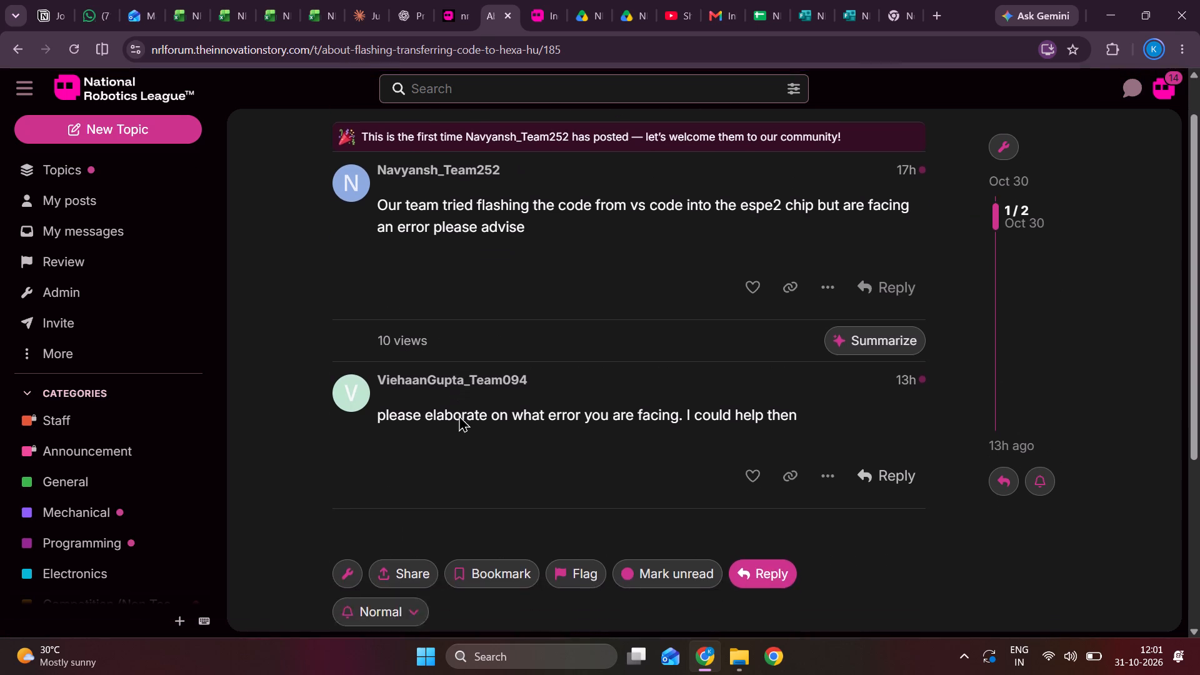
{"action": "scroll", "coordinate": [459, 415], "scroll_direction": "right", "scroll_amount": 1}
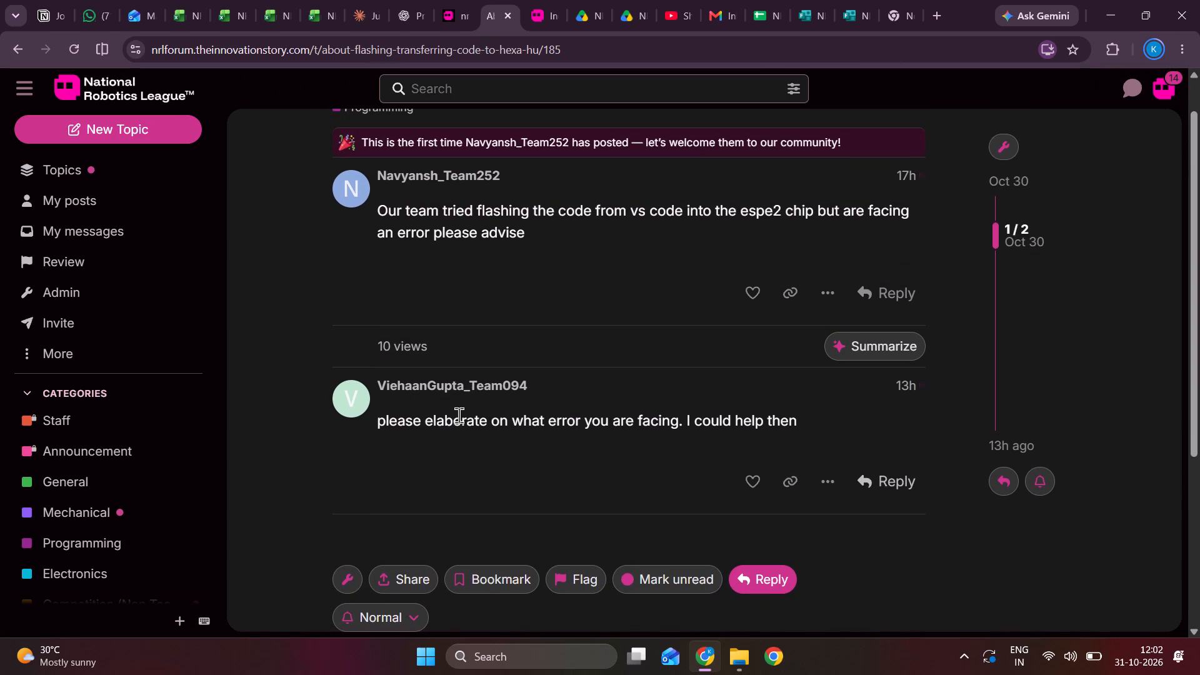
{"action": "scroll", "coordinate": [459, 415], "scroll_direction": "right", "scroll_amount": 1}
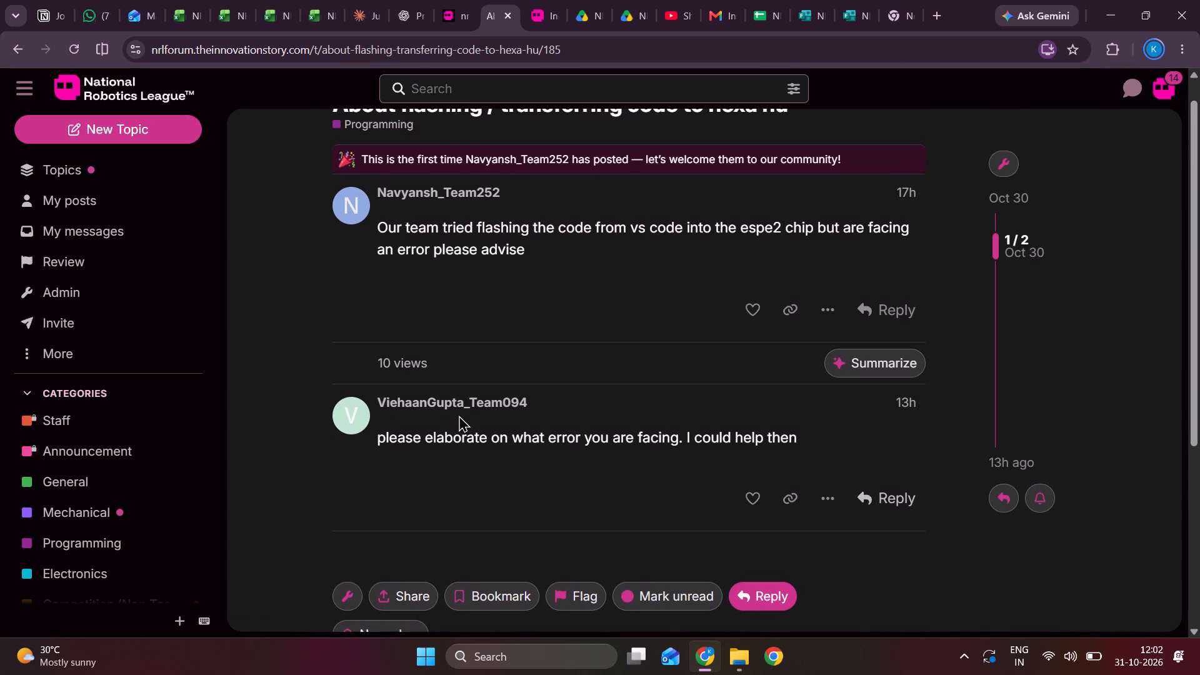
{"action": "scroll", "coordinate": [459, 415], "scroll_direction": "right", "scroll_amount": 1}
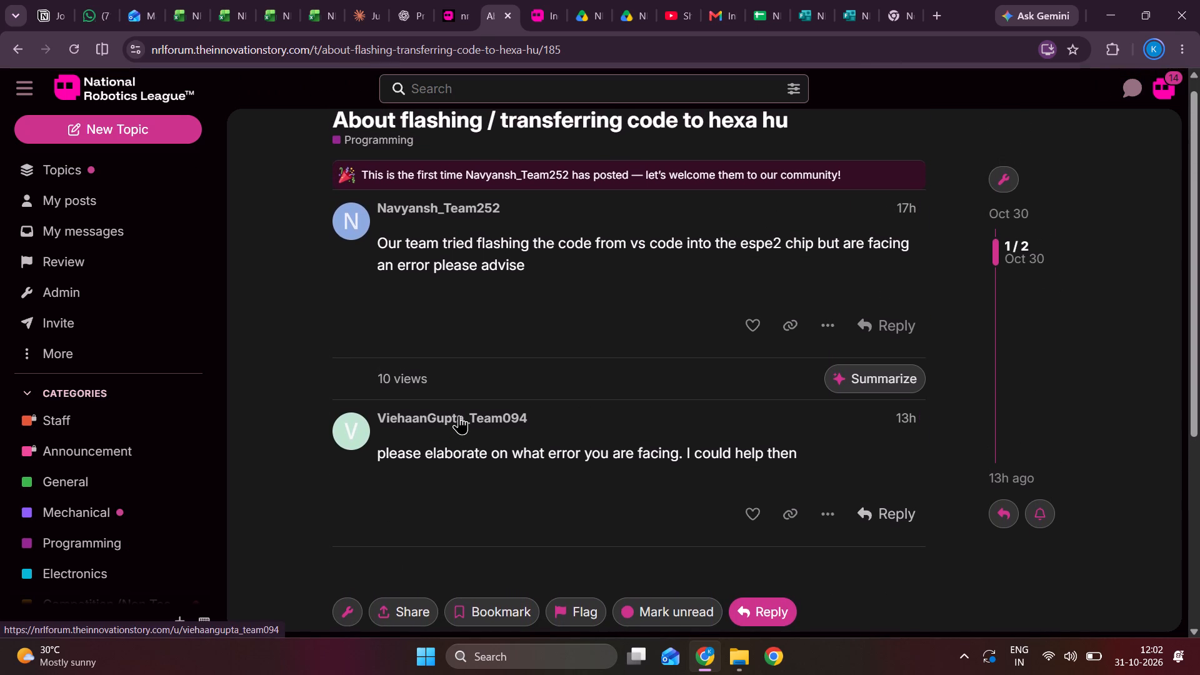
{"action": "scroll", "coordinate": [459, 415], "scroll_direction": "down", "scroll_amount": 1}
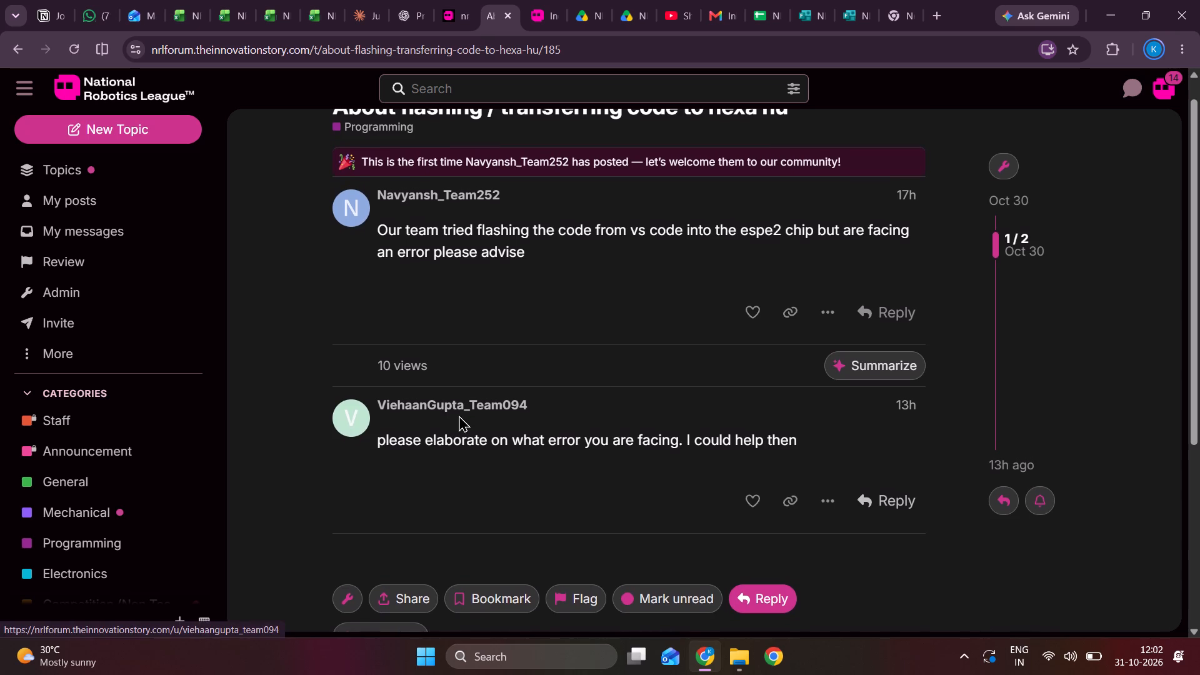
{"action": "scroll", "coordinate": [459, 415], "scroll_direction": "down", "scroll_amount": 1}
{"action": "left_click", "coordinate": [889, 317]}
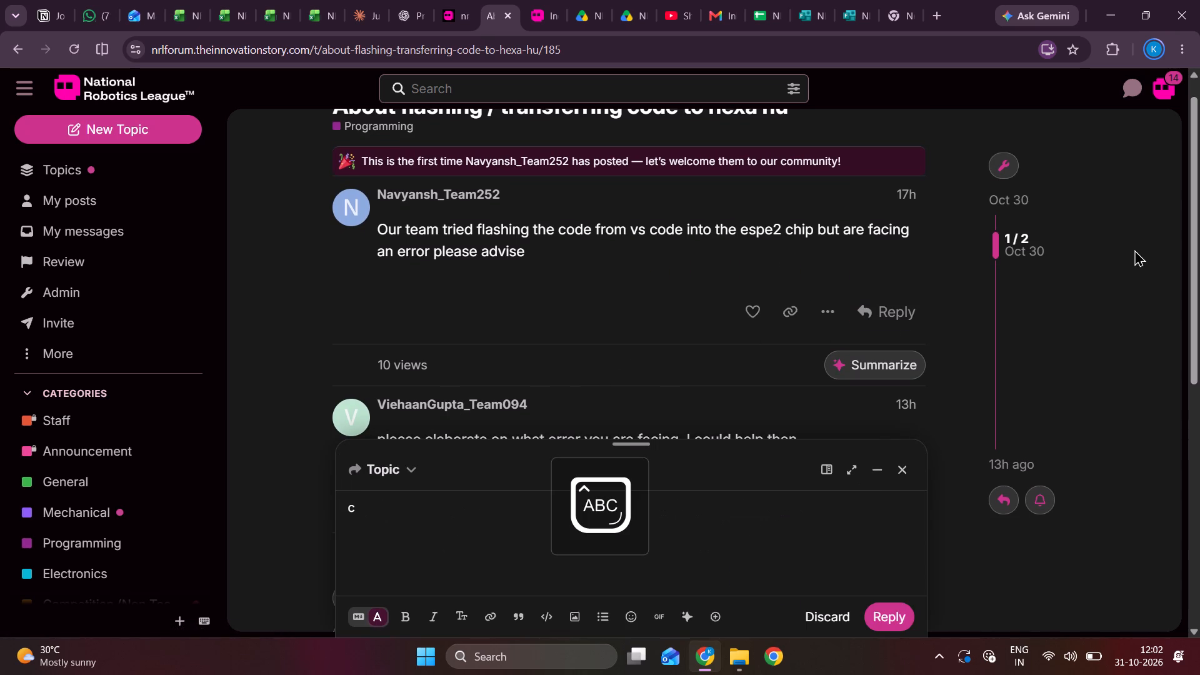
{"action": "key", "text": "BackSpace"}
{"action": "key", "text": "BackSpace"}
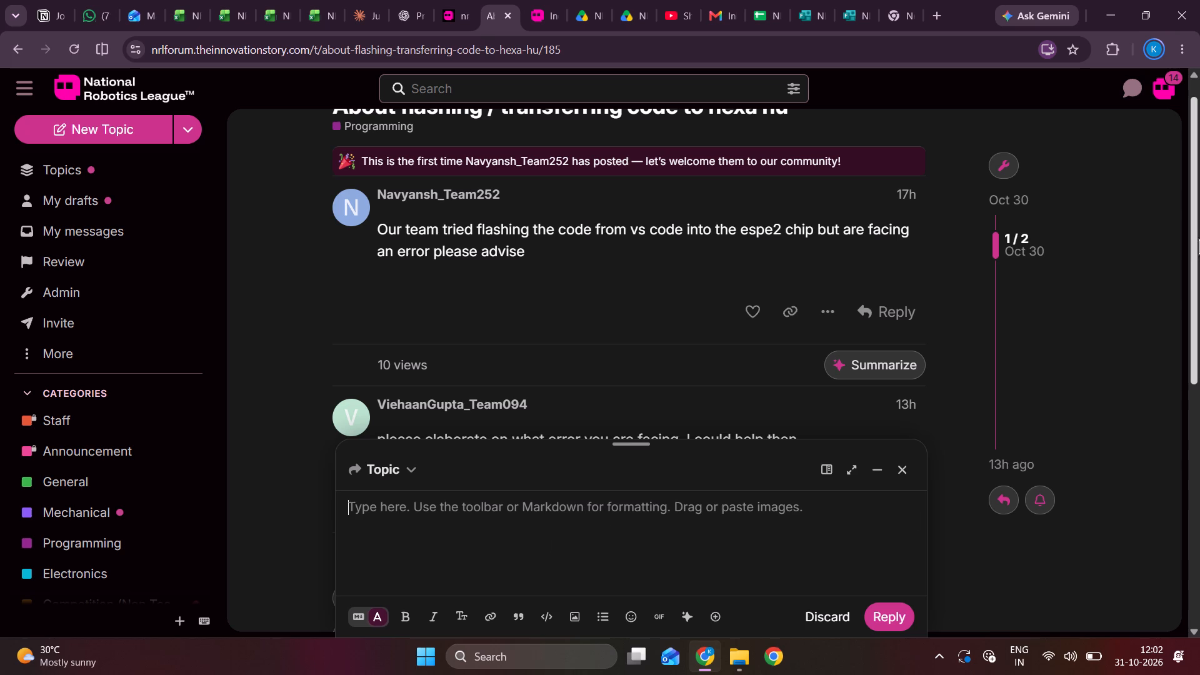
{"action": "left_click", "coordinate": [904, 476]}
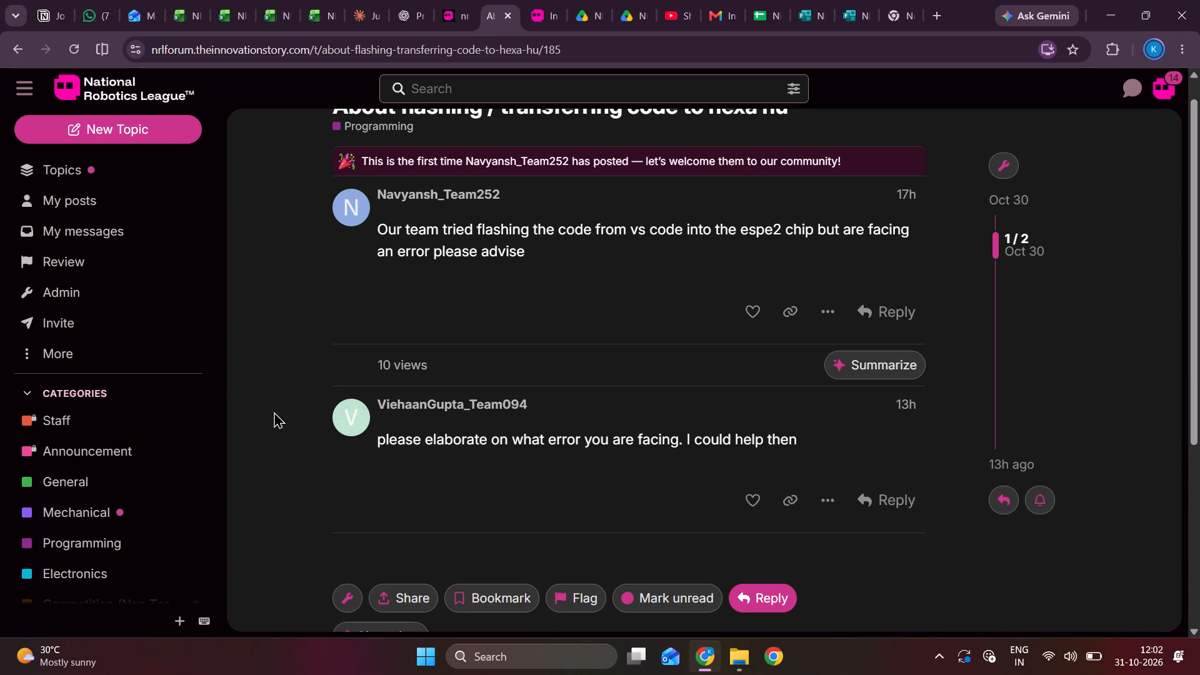
Examine the unread "Gripper leveling issue" and "The social media awards" topics from the latest topics list.
{"action": "left_click", "coordinate": [119, 180]}
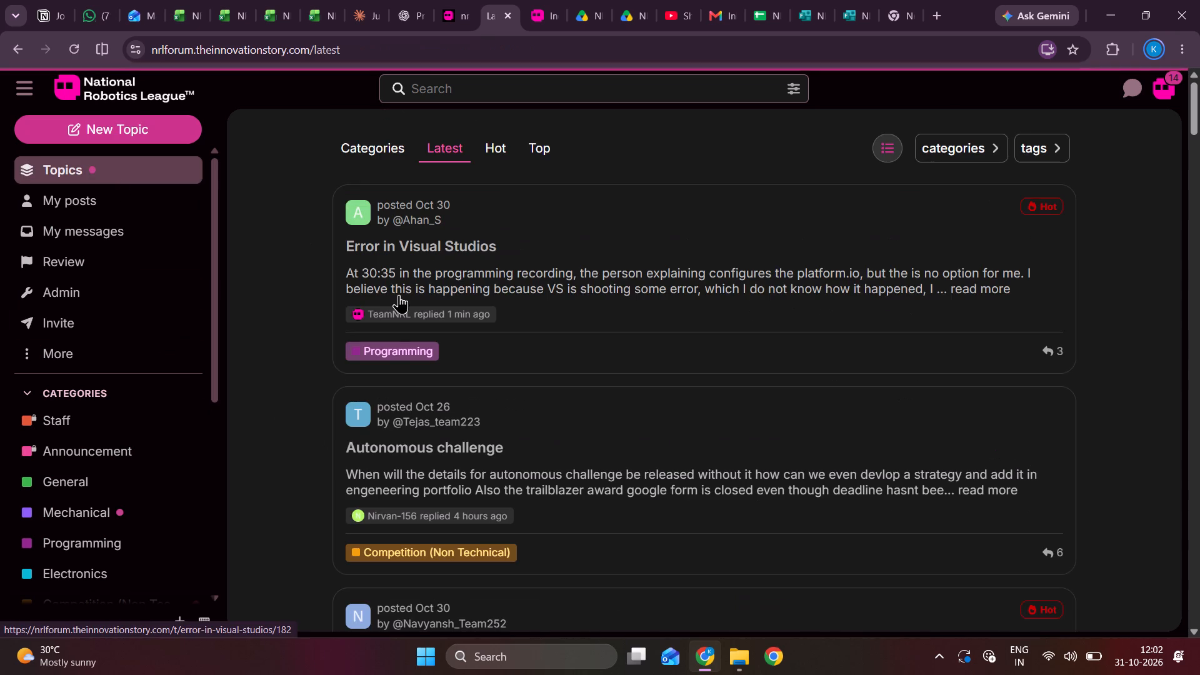
{"action": "scroll", "coordinate": [399, 294], "scroll_direction": "down", "scroll_amount": 3}
{"action": "scroll", "coordinate": [491, 549], "scroll_direction": "down", "scroll_amount": 2}
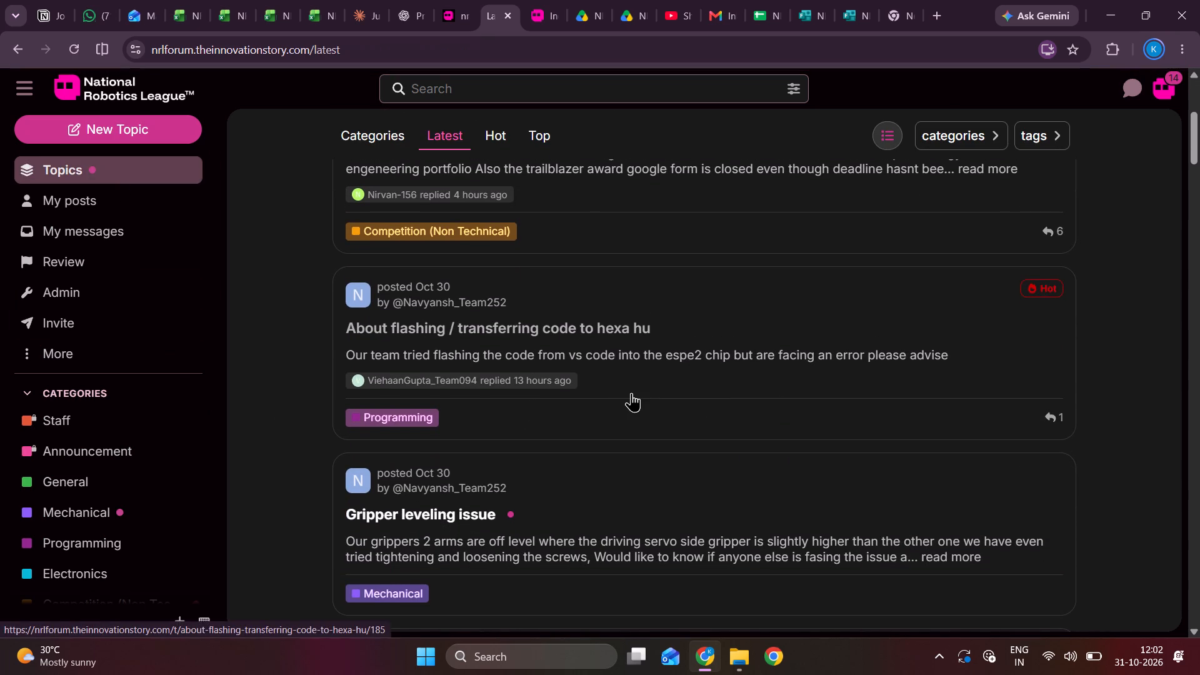
{"action": "scroll", "coordinate": [631, 392], "scroll_direction": "down", "scroll_amount": 2}
{"action": "left_click", "coordinate": [619, 446]}
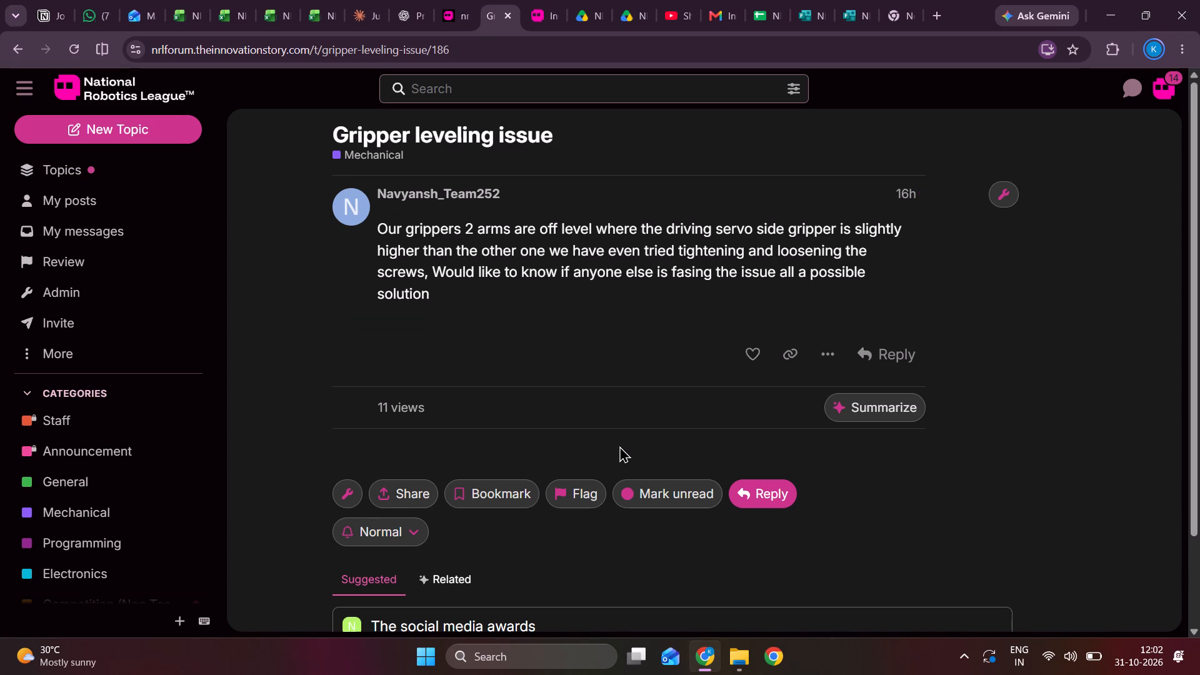
{"action": "key", "text": "Escape"}
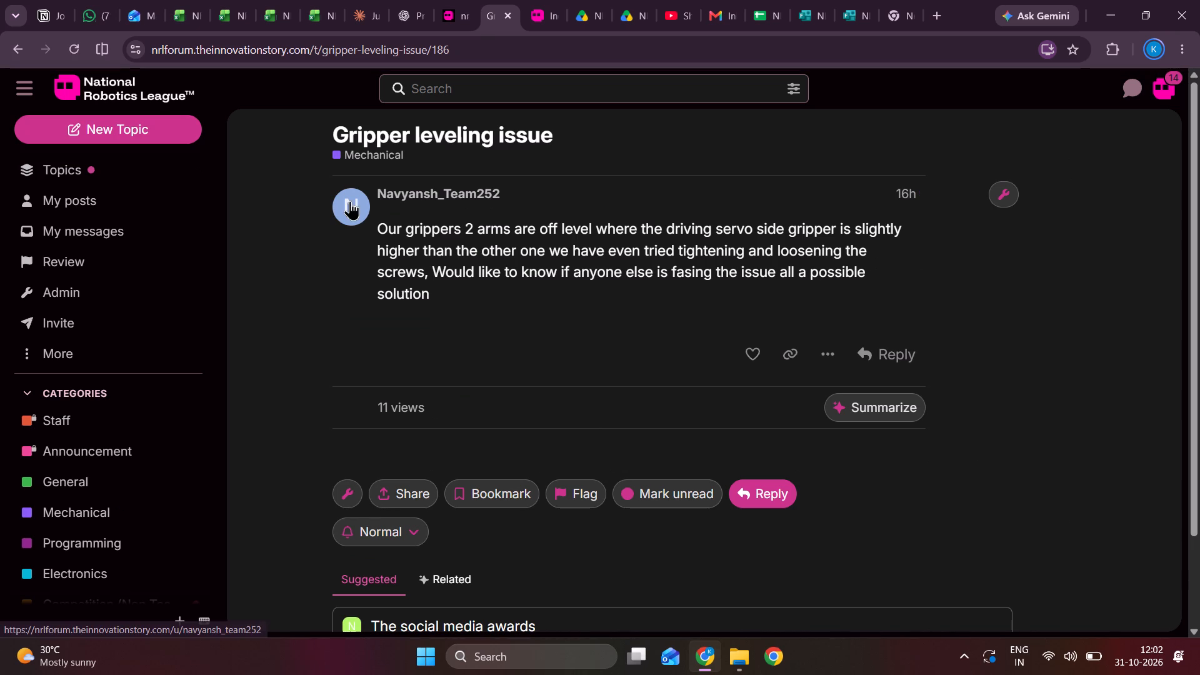
{"action": "left_click", "coordinate": [125, 177]}
{"action": "scroll", "coordinate": [447, 358], "scroll_direction": "down", "scroll_amount": 1}
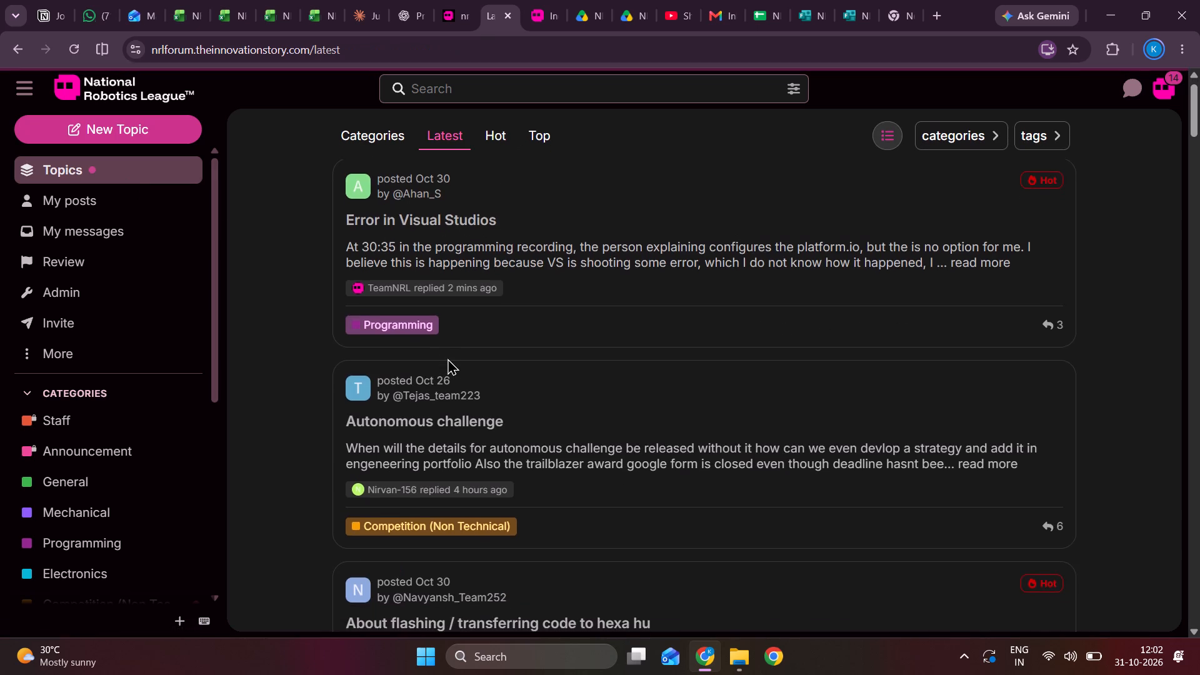
{"action": "scroll", "coordinate": [447, 358], "scroll_direction": "down", "scroll_amount": 3}
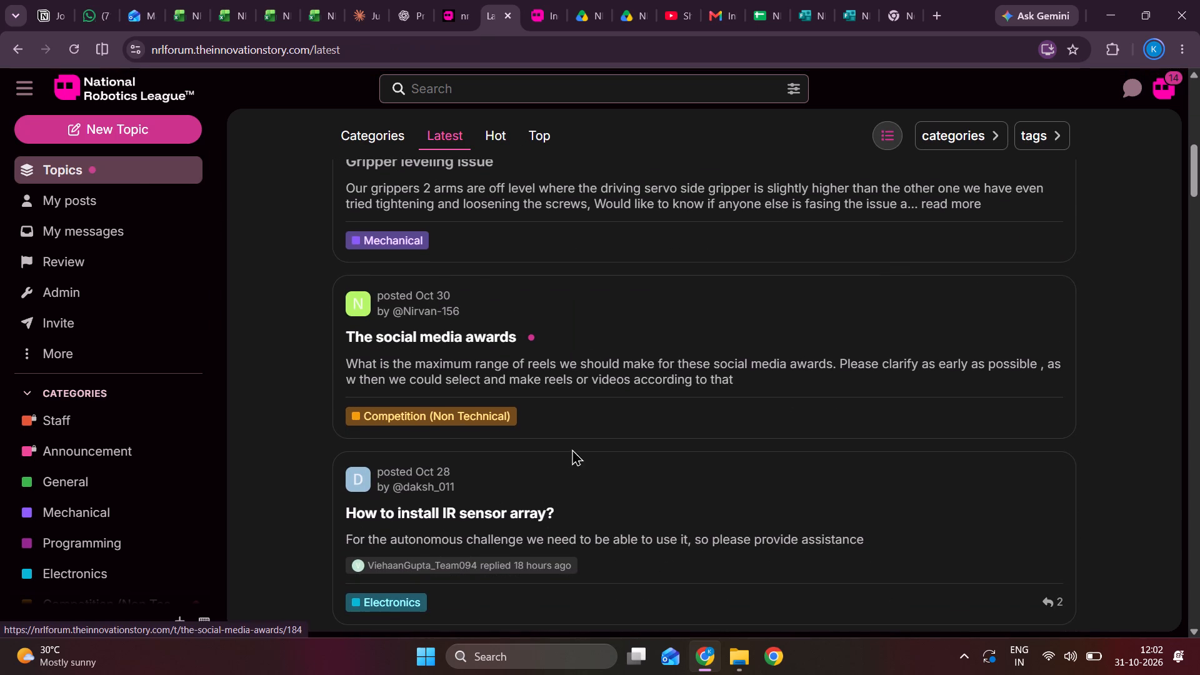
{"action": "left_click", "coordinate": [559, 360]}
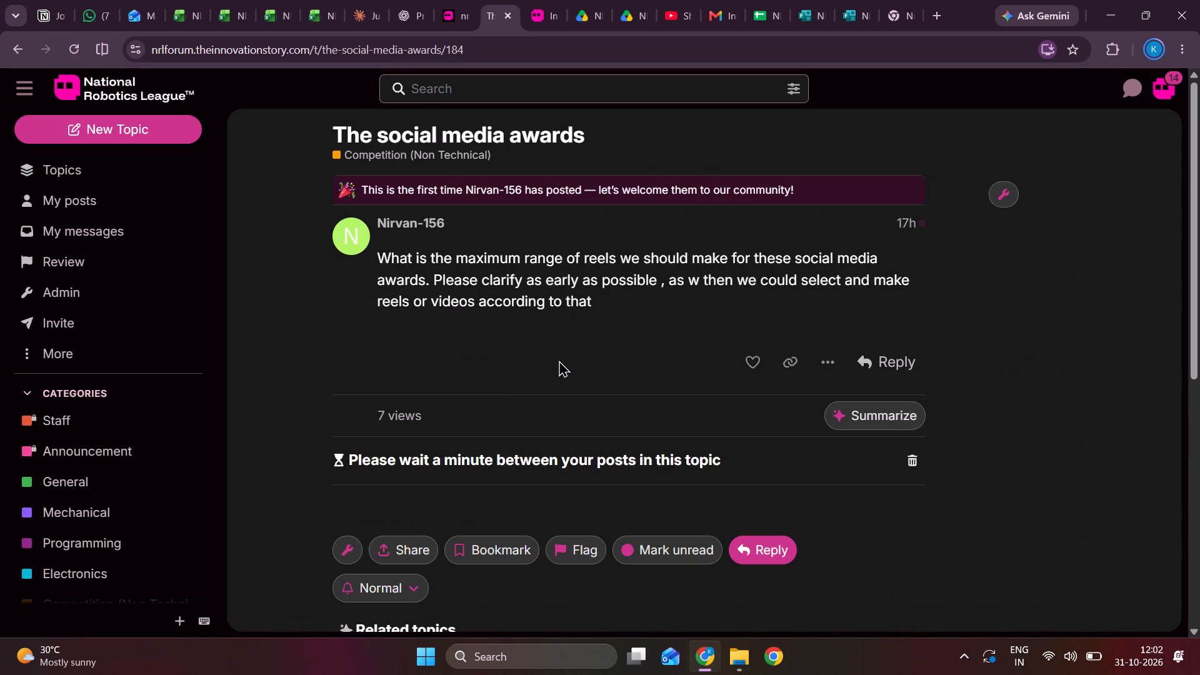
{"action": "left_click", "coordinate": [559, 360]}
Read all posts in the "How to install IR sensor array?" topic from its first post.
{"action": "left_click", "coordinate": [20, 44]}
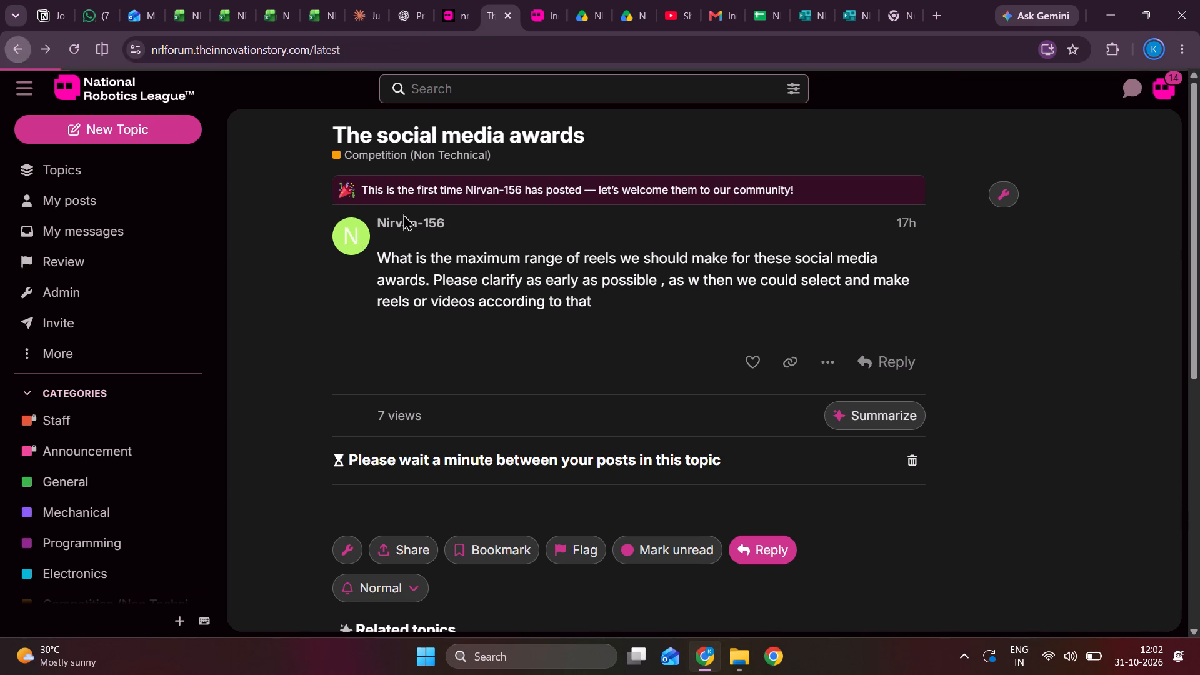
{"action": "scroll", "coordinate": [507, 377], "scroll_direction": "down", "scroll_amount": 2}
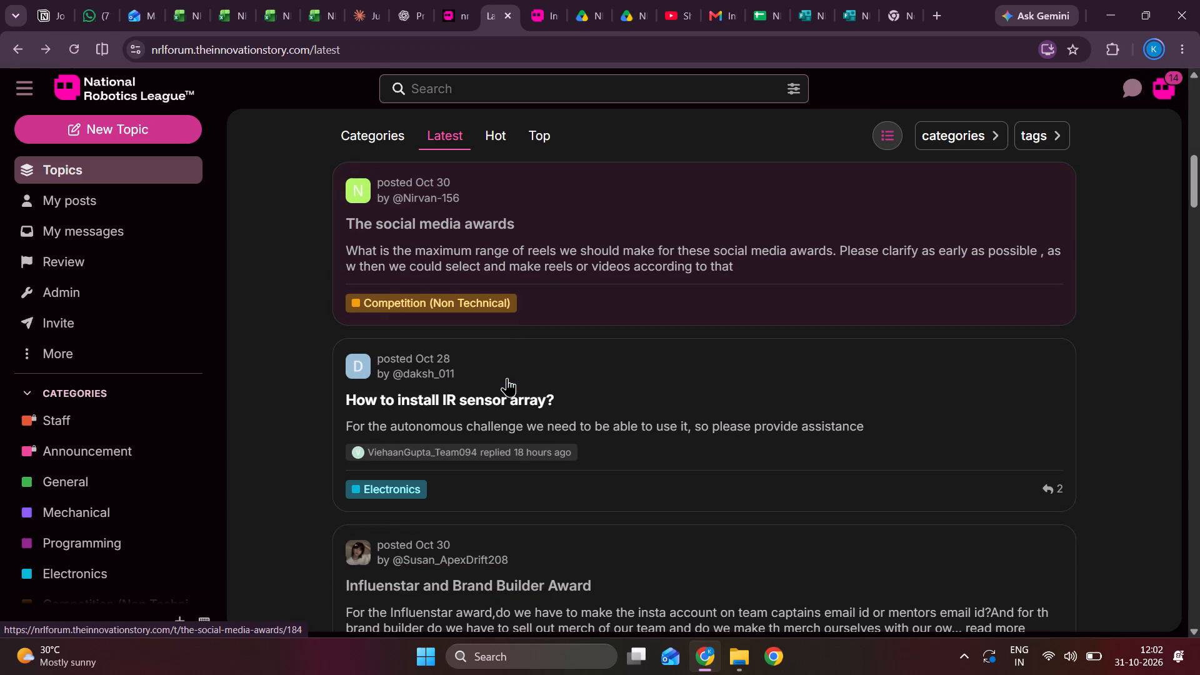
{"action": "left_click", "coordinate": [531, 409]}
{"action": "scroll", "coordinate": [657, 465], "scroll_direction": "up", "scroll_amount": 1}
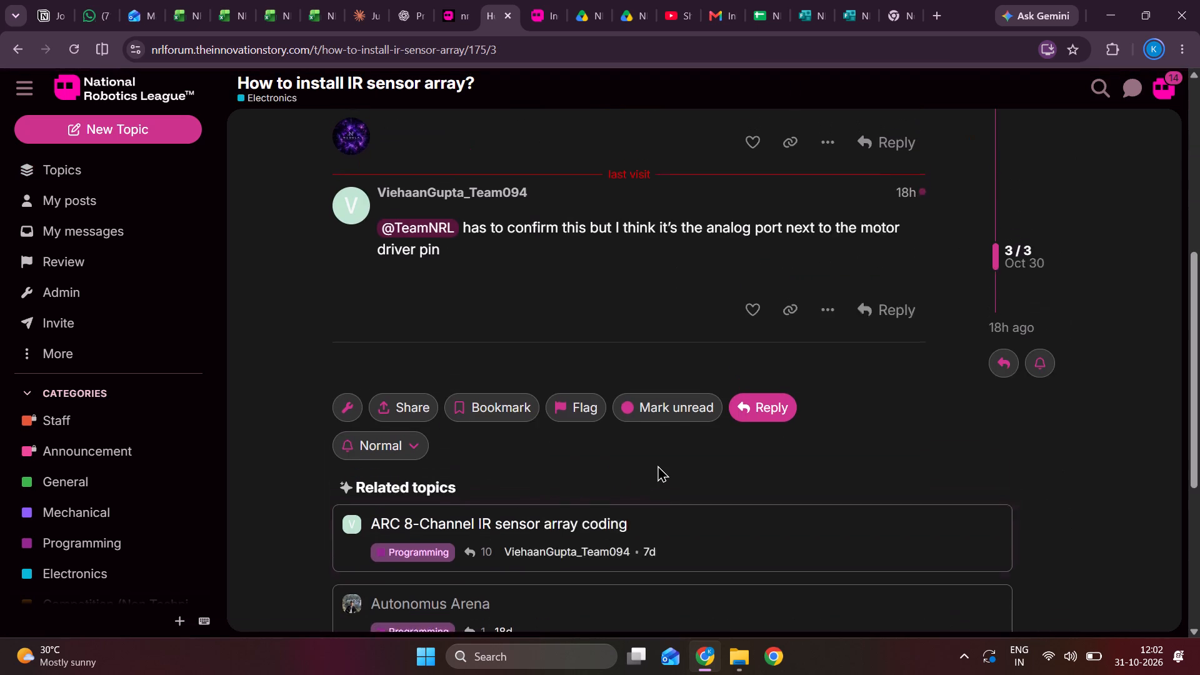
{"action": "scroll", "coordinate": [657, 465], "scroll_direction": "up", "scroll_amount": 2}
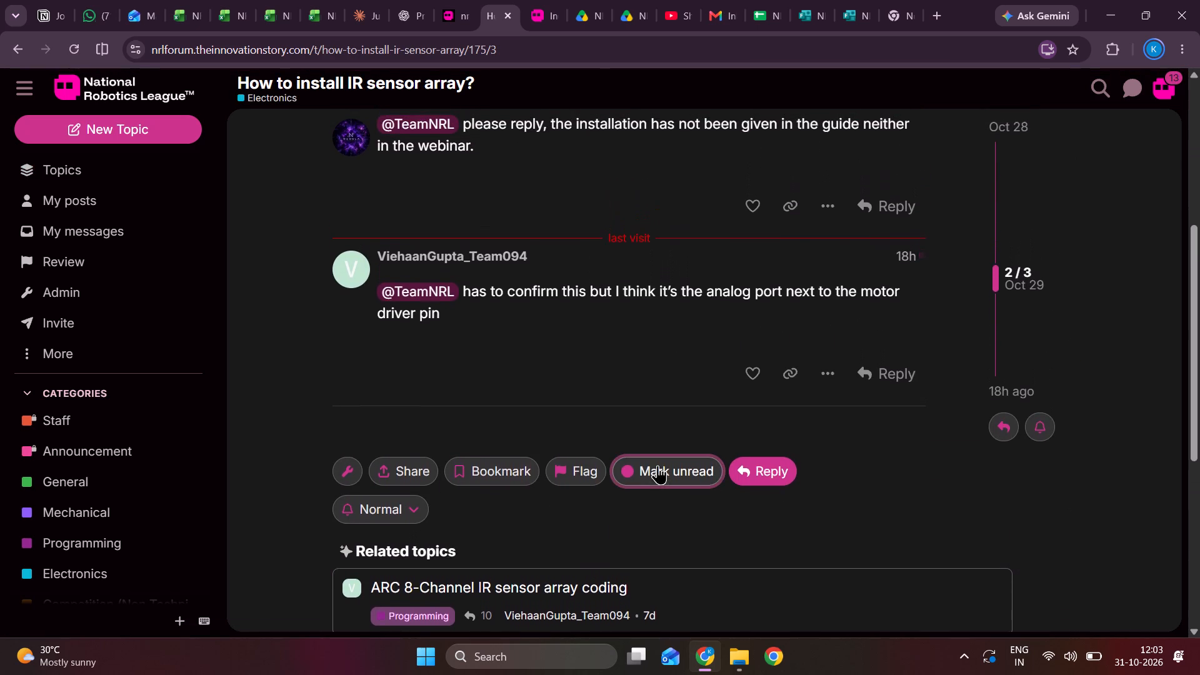
{"action": "scroll", "coordinate": [657, 465], "scroll_direction": "up", "scroll_amount": 8}
{"action": "key", "text": "Escape"}
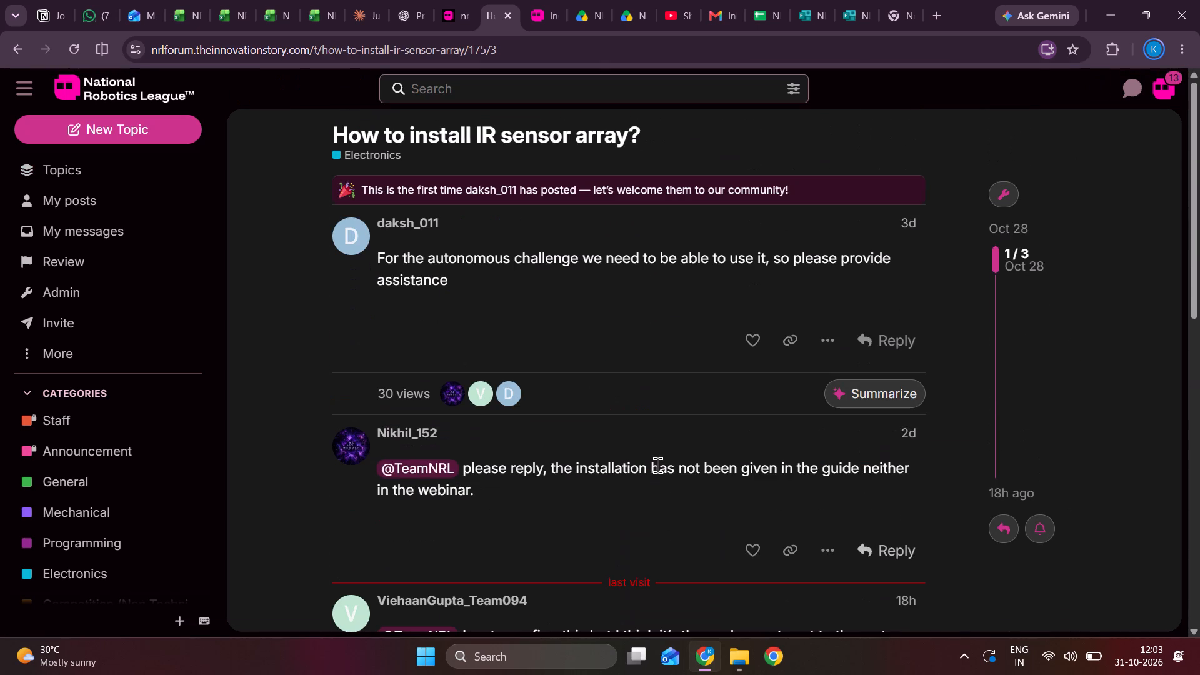
Open the unread "Enquiry for video recording" message from the notifications and start a reply to it.
{"action": "left_click", "coordinate": [159, 165]}
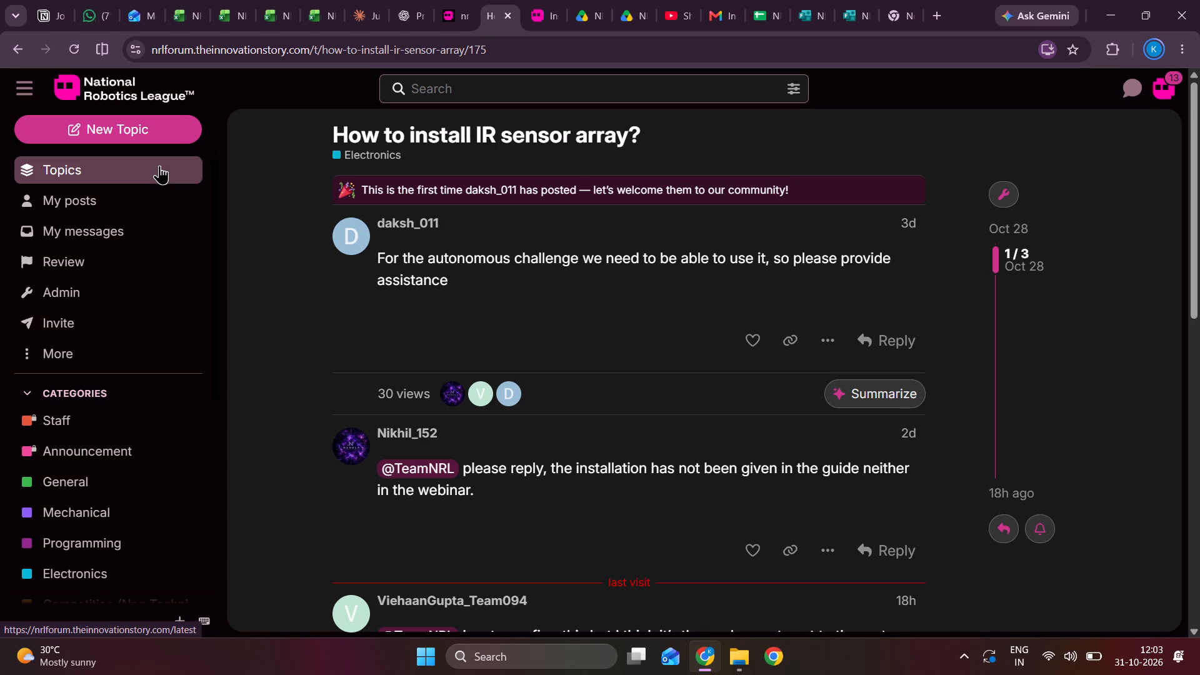
{"action": "left_click", "coordinate": [1178, 79]}
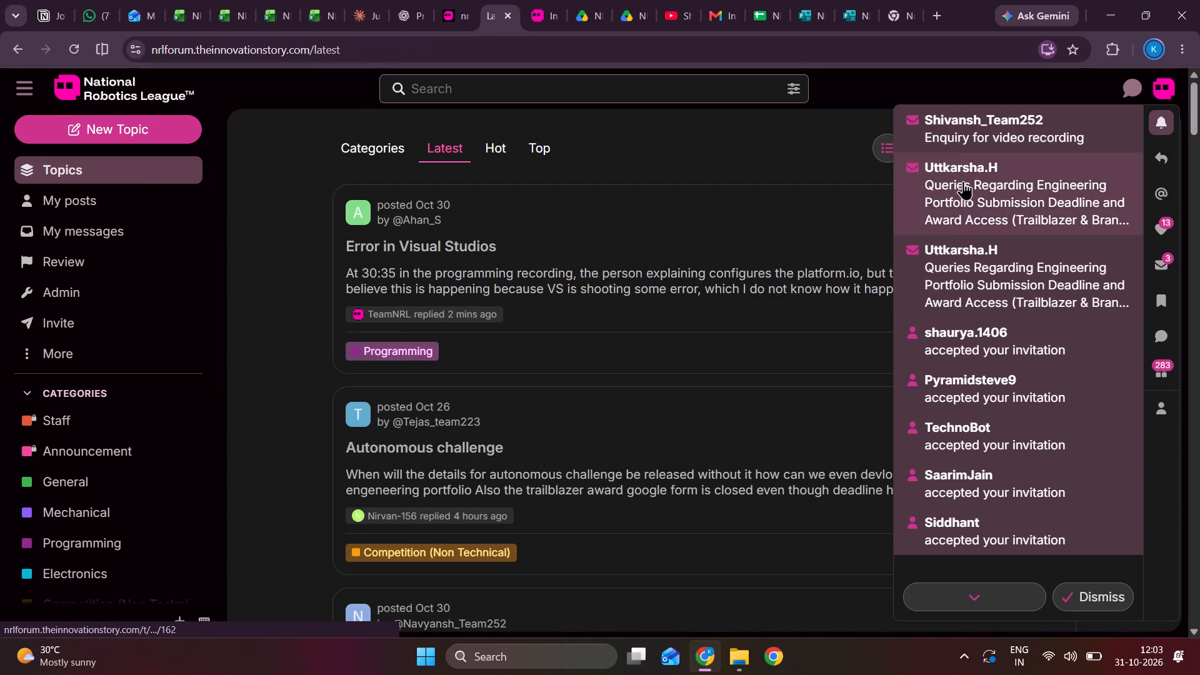
{"action": "left_click", "coordinate": [938, 141]}
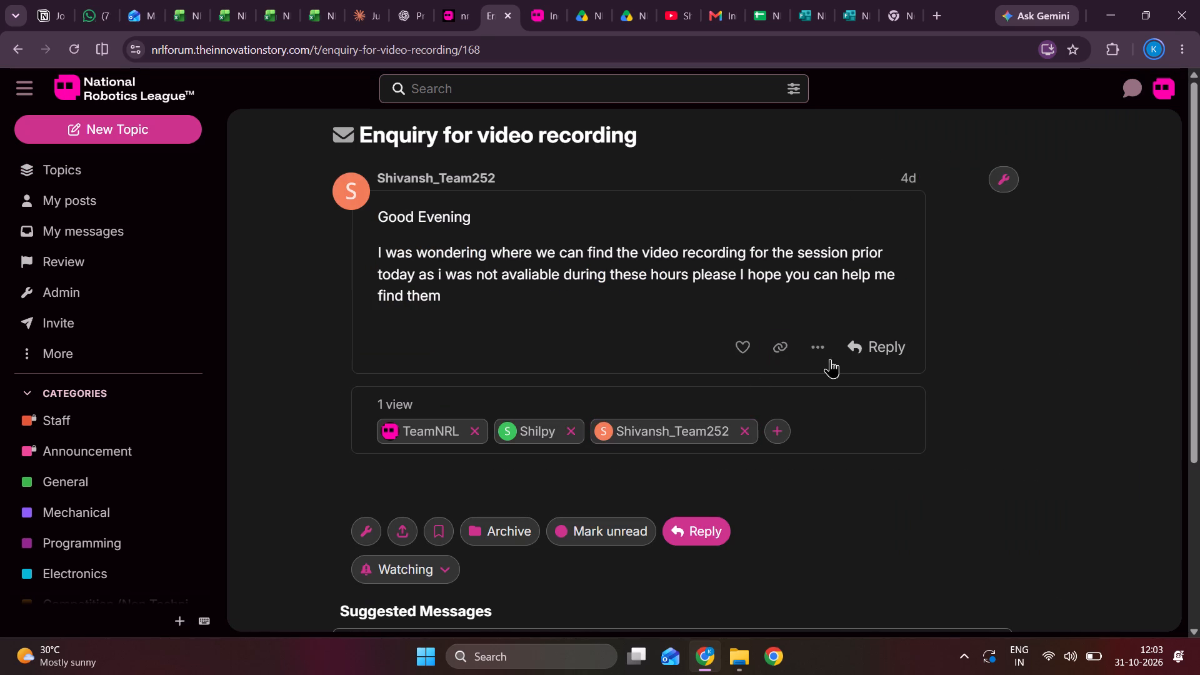
{"action": "left_click", "coordinate": [859, 359]}
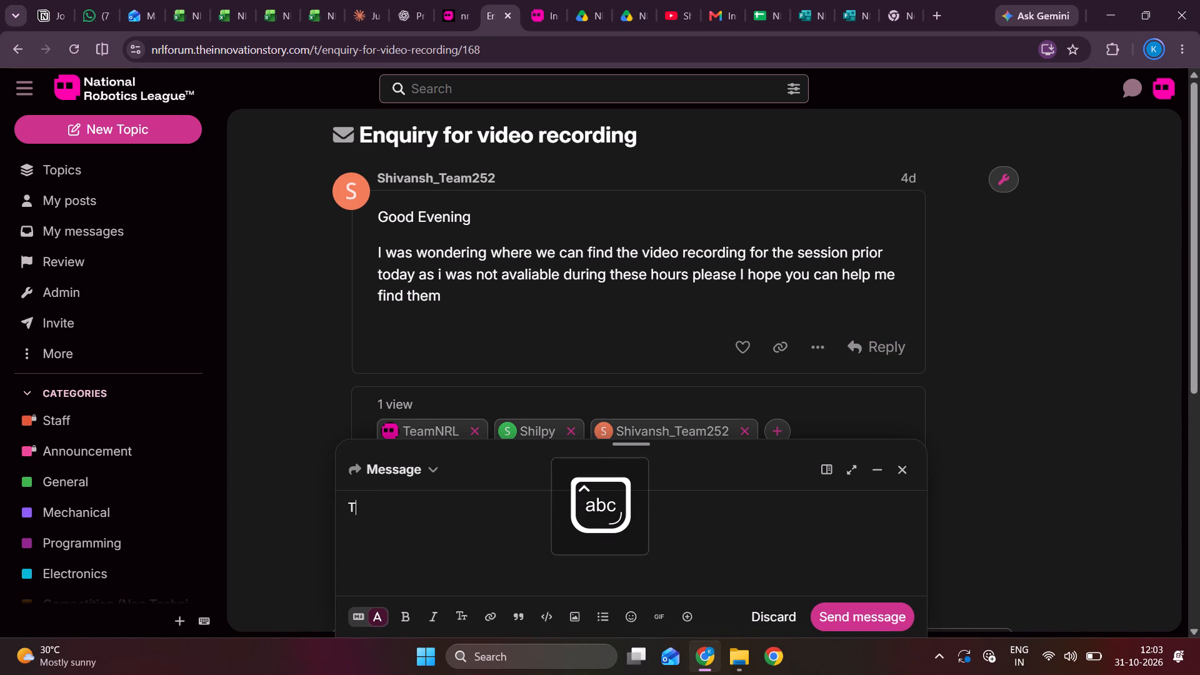
{"action": "key", "text": "BackSpace"}
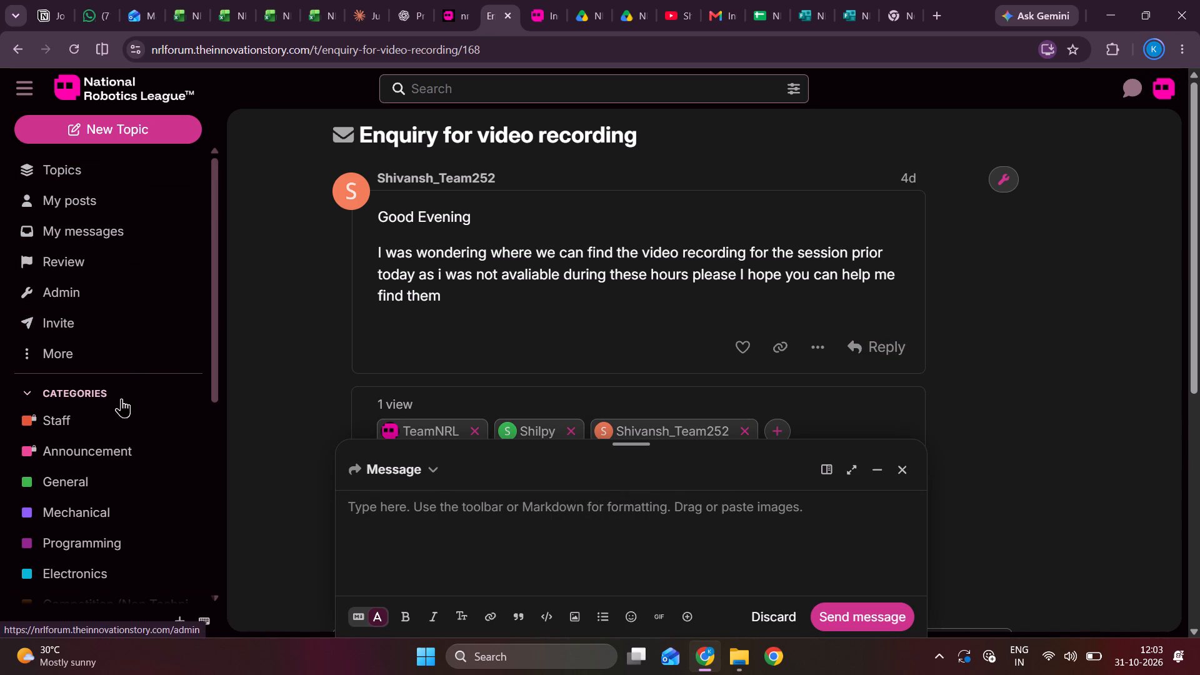
Copy the link of the "Programming Code-Along Session Recording" announcement into the video recording enquiry reply.
{"action": "left_click", "coordinate": [118, 442]}
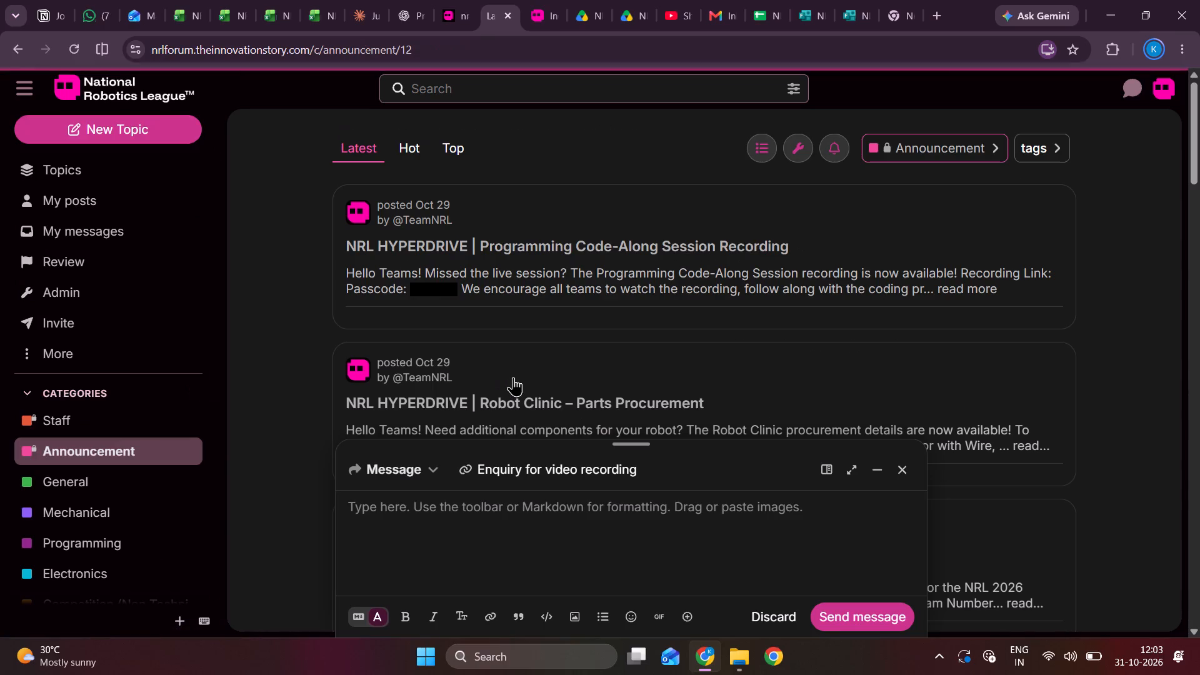
{"action": "scroll", "coordinate": [513, 377], "scroll_direction": "down", "scroll_amount": 3}
{"action": "scroll", "coordinate": [513, 377], "scroll_direction": "up", "scroll_amount": 1}
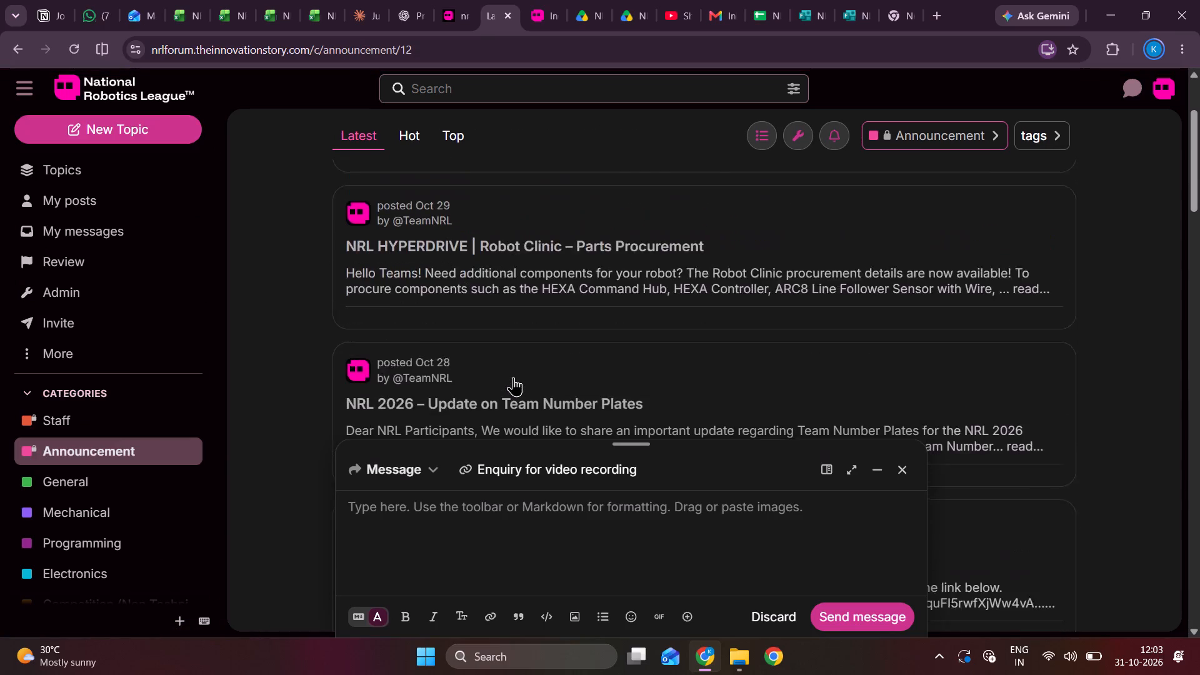
{"action": "scroll", "coordinate": [513, 377], "scroll_direction": "up", "scroll_amount": 1}
{"action": "scroll", "coordinate": [632, 283], "scroll_direction": "up", "scroll_amount": 1}
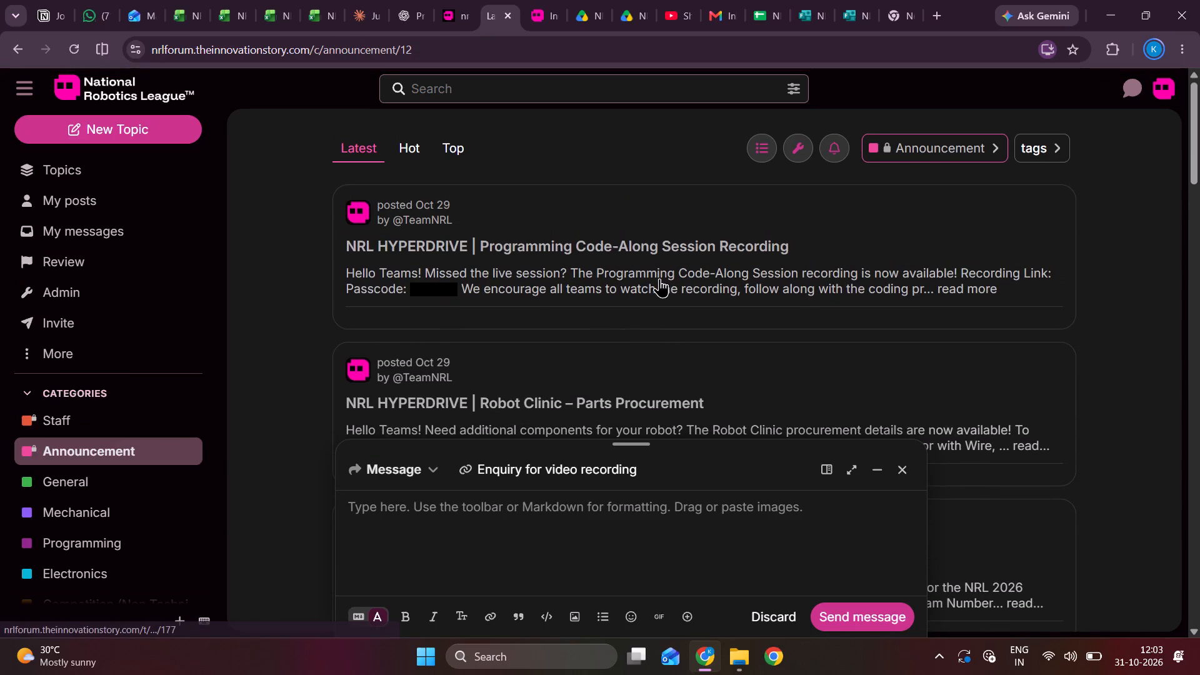
{"action": "left_click", "coordinate": [660, 277]}
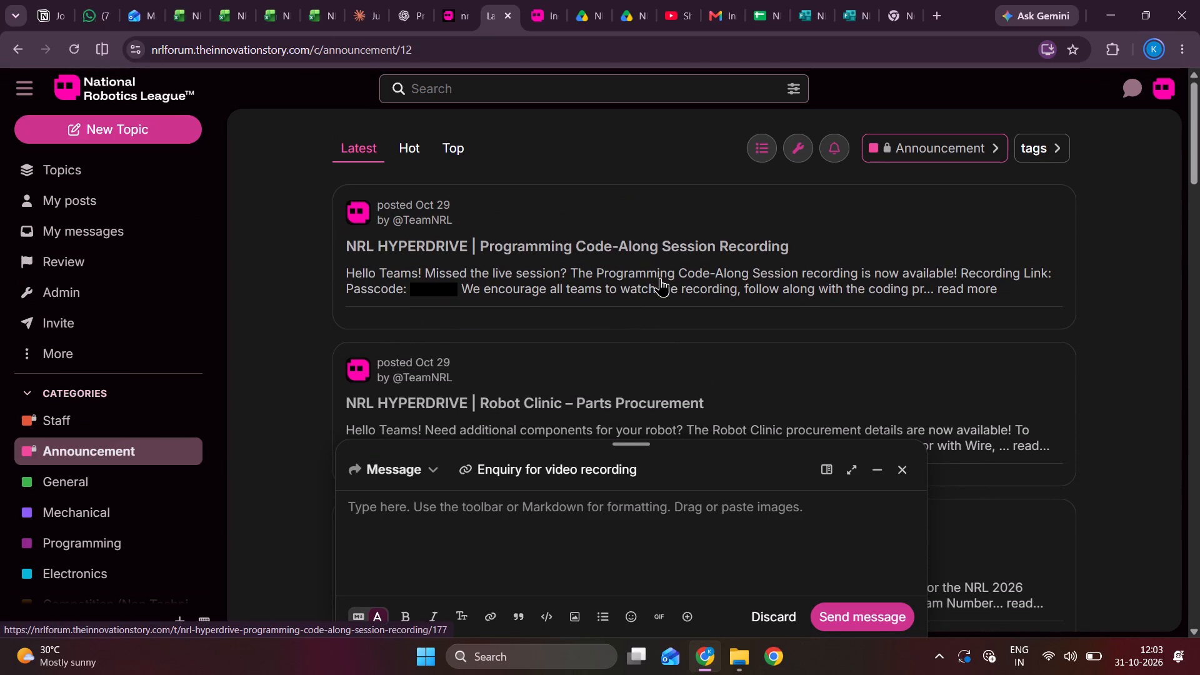
{"action": "scroll", "coordinate": [643, 339], "scroll_direction": "down", "scroll_amount": 3}
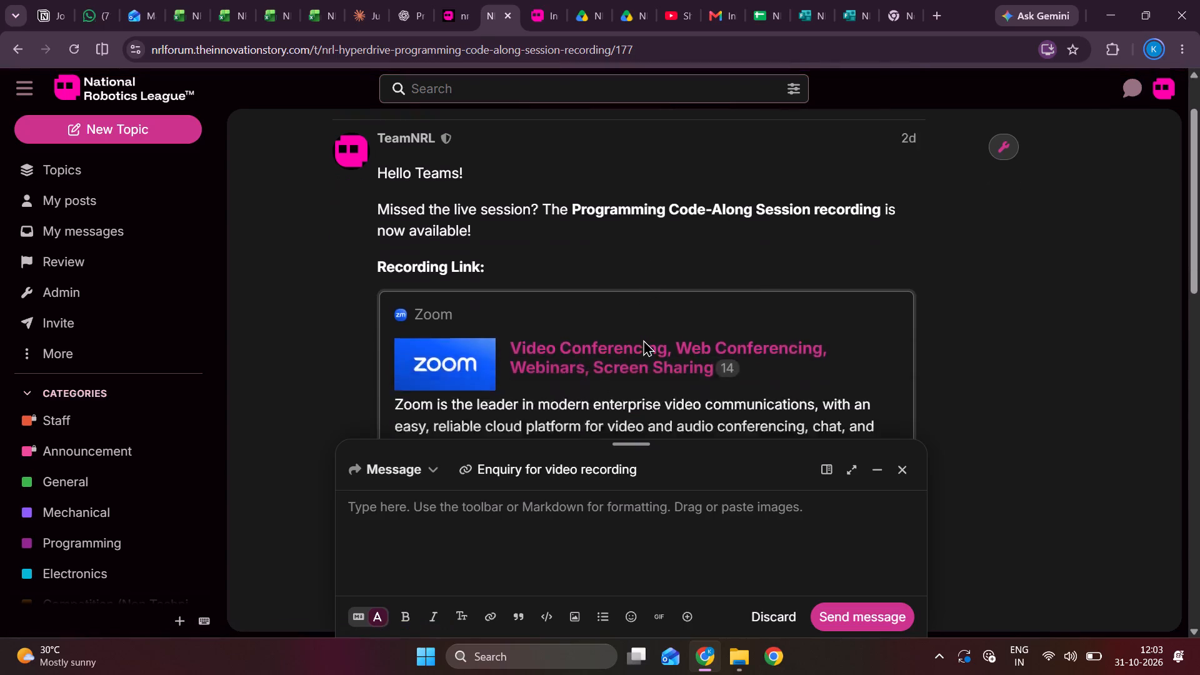
{"action": "scroll", "coordinate": [643, 339], "scroll_direction": "down", "scroll_amount": 4}
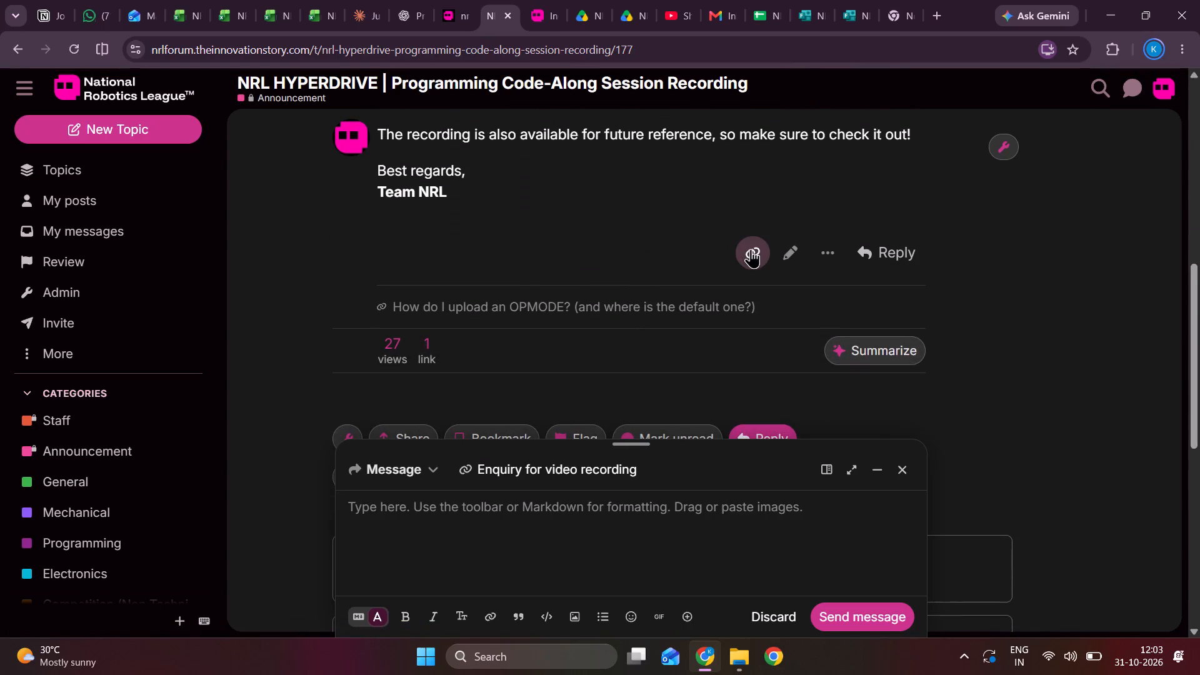
{"action": "left_click", "coordinate": [751, 249]}
{"action": "left_click", "coordinate": [618, 514]}
{"action": "key", "text": "ctrl+v"}
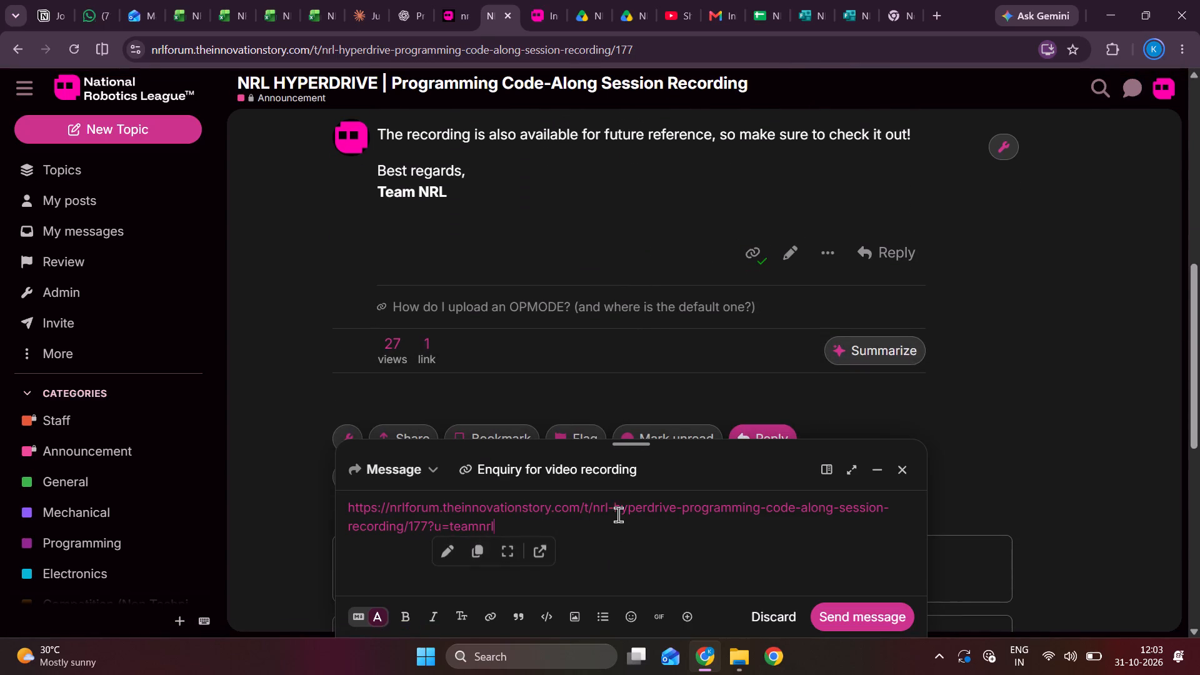
Add the link of the "Construction Webinar Recording" announcement below the first link in the reply.
{"action": "scroll", "coordinate": [437, 234], "scroll_direction": "up", "scroll_amount": 4}
{"action": "scroll", "coordinate": [339, 205], "scroll_direction": "up", "scroll_amount": 2}
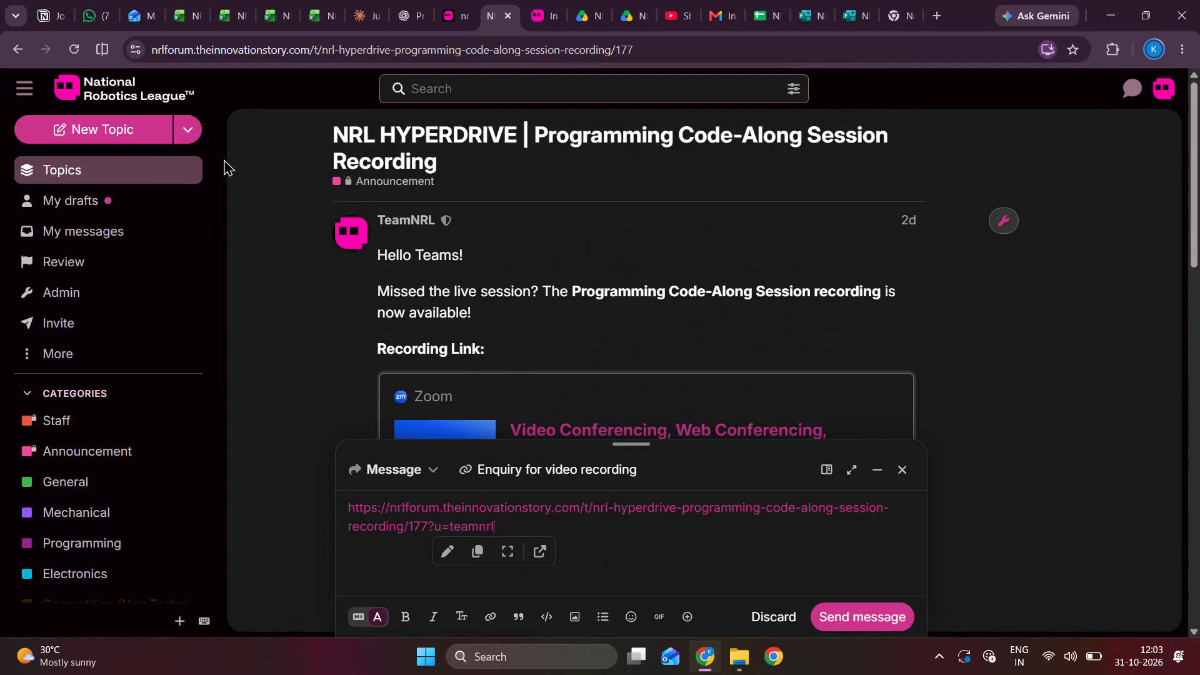
{"action": "left_click", "coordinate": [16, 60]}
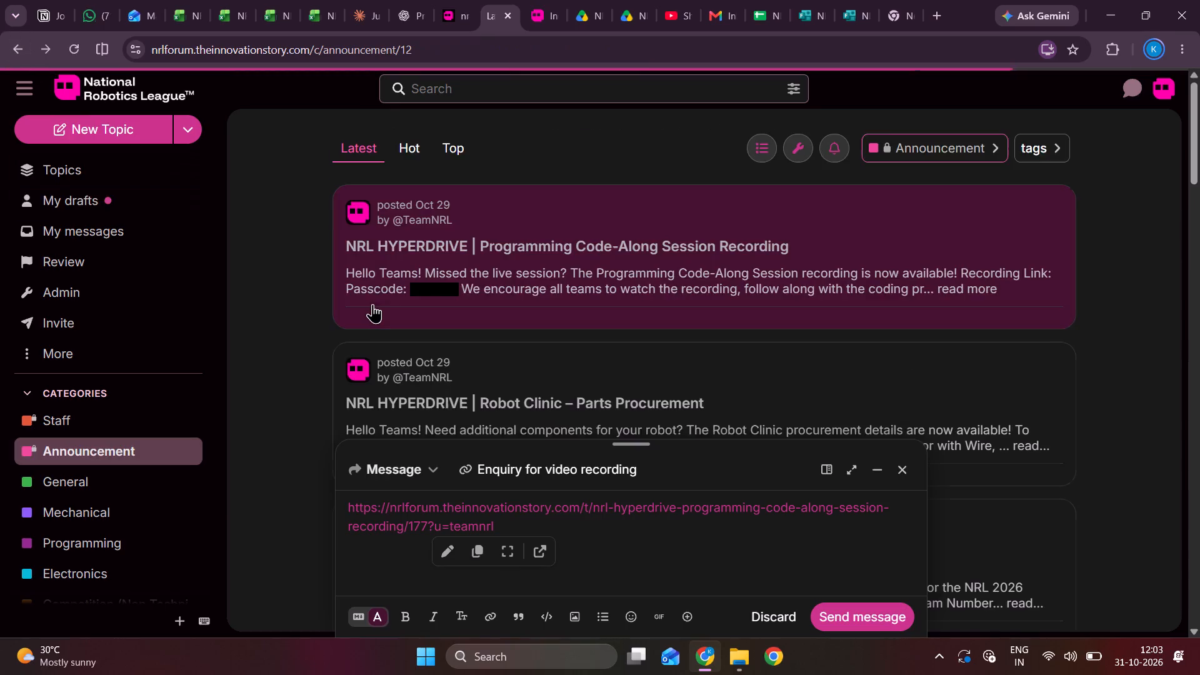
{"action": "scroll", "coordinate": [372, 304], "scroll_direction": "down", "scroll_amount": 4}
{"action": "left_click", "coordinate": [471, 300]}
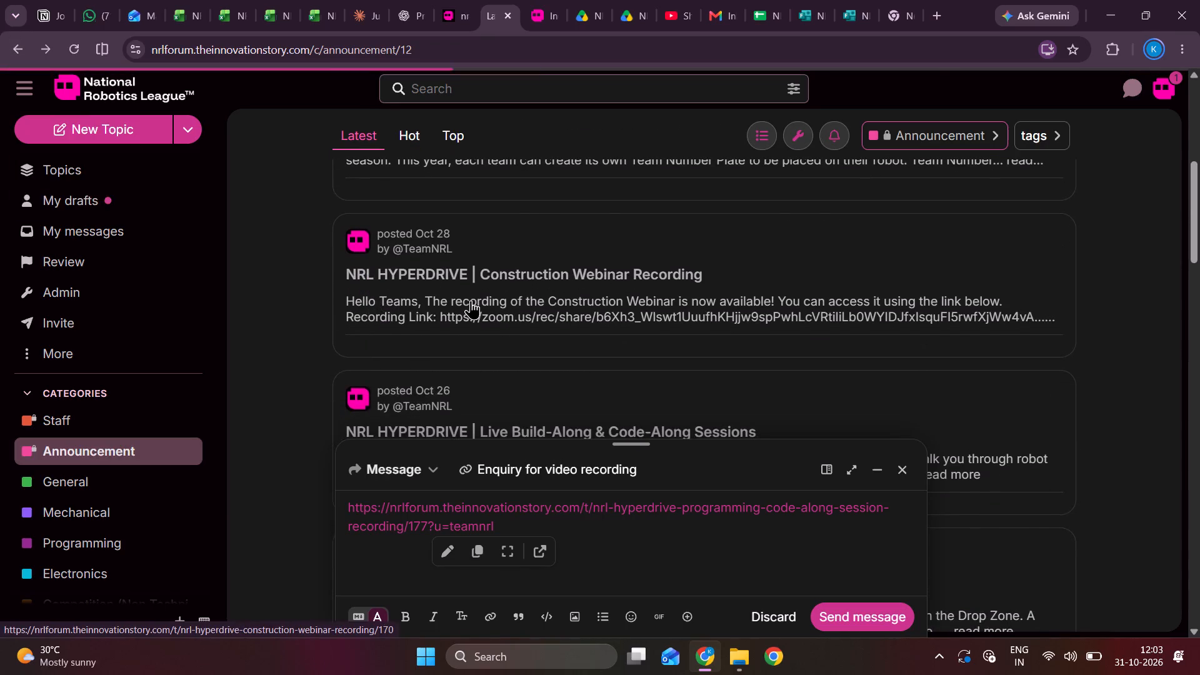
{"action": "scroll", "coordinate": [559, 317], "scroll_direction": "down", "scroll_amount": 1}
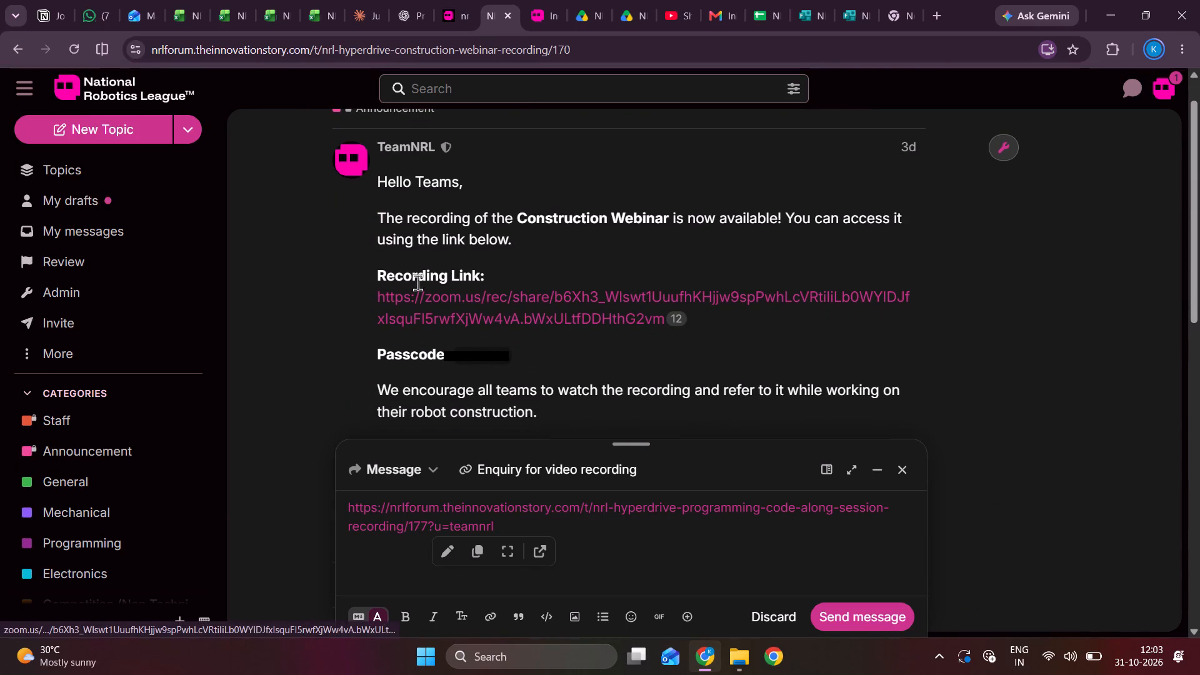
{"action": "scroll", "coordinate": [598, 309], "scroll_direction": "down", "scroll_amount": 3}
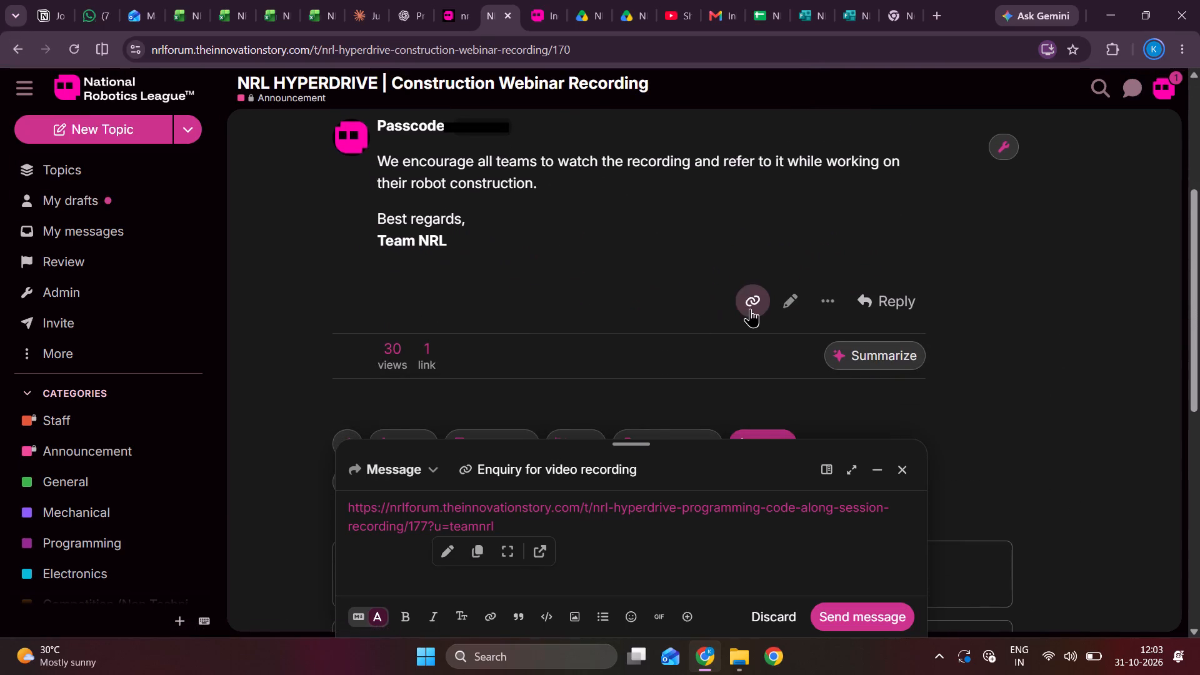
{"action": "left_click", "coordinate": [749, 308]}
{"action": "left_click", "coordinate": [587, 534]}
{"action": "key", "text": "shift+Return"}
{"action": "key", "text": "shift+Return"}
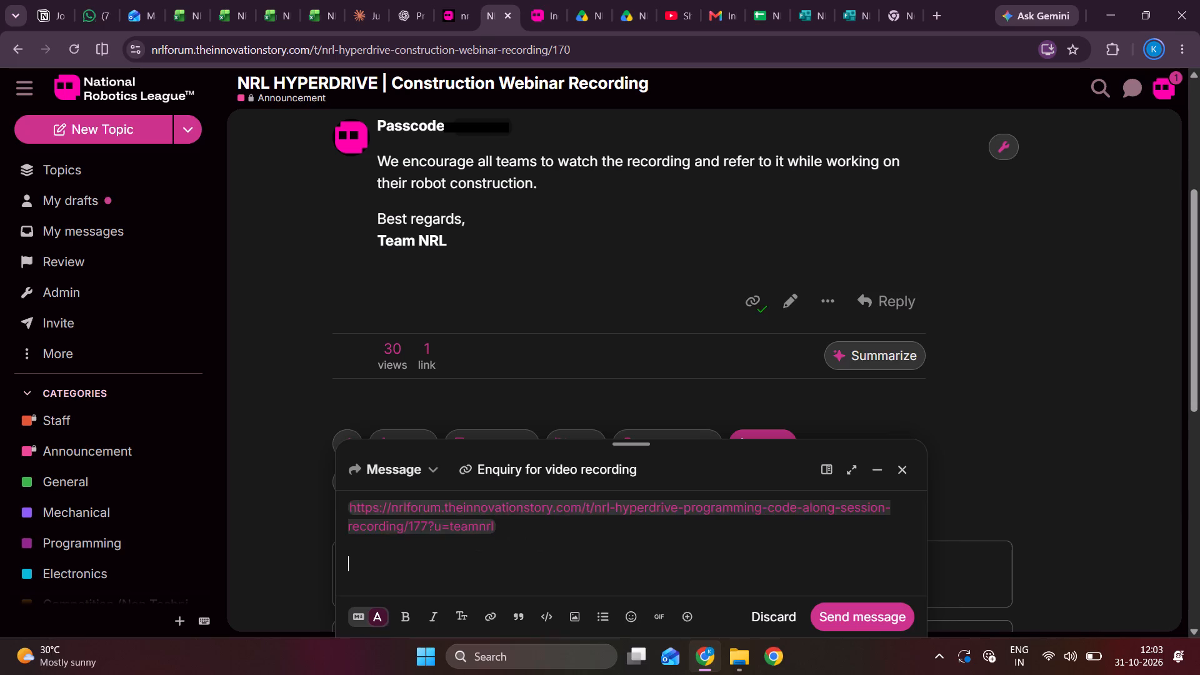
{"action": "key", "text": "ctrl+v"}
Label the construction webinar link in the reply with the heading "Build Along Session".
{"action": "left_click", "coordinate": [549, 551]}
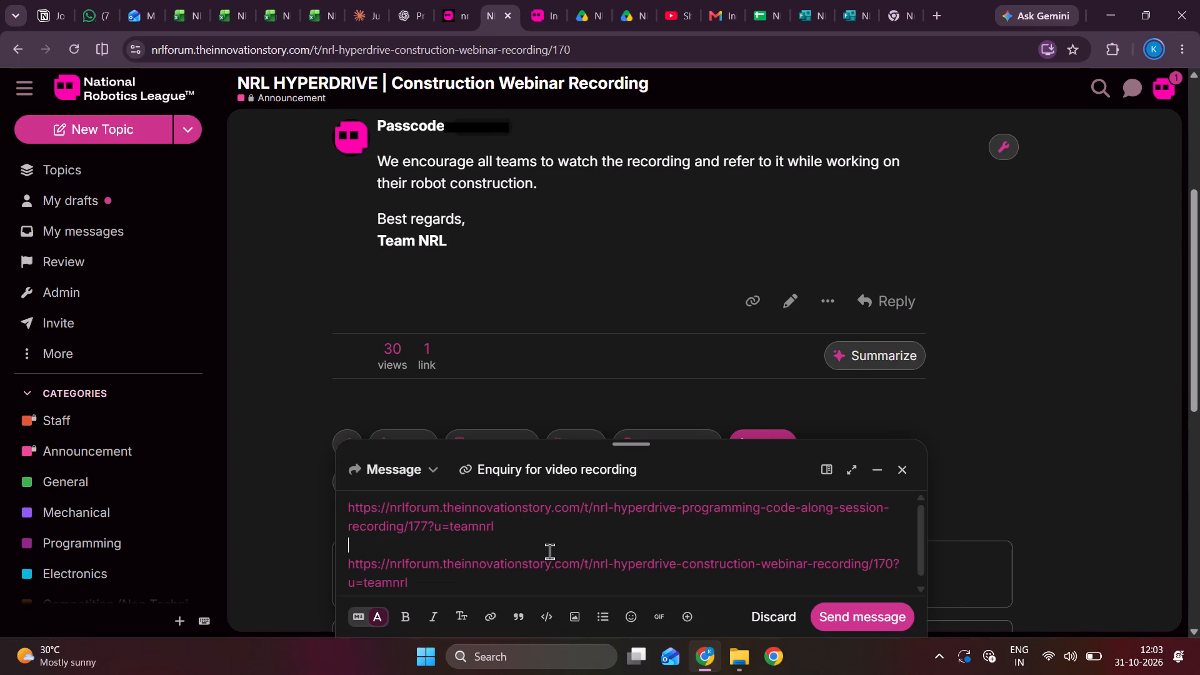
{"action": "key", "text": "Tab"}
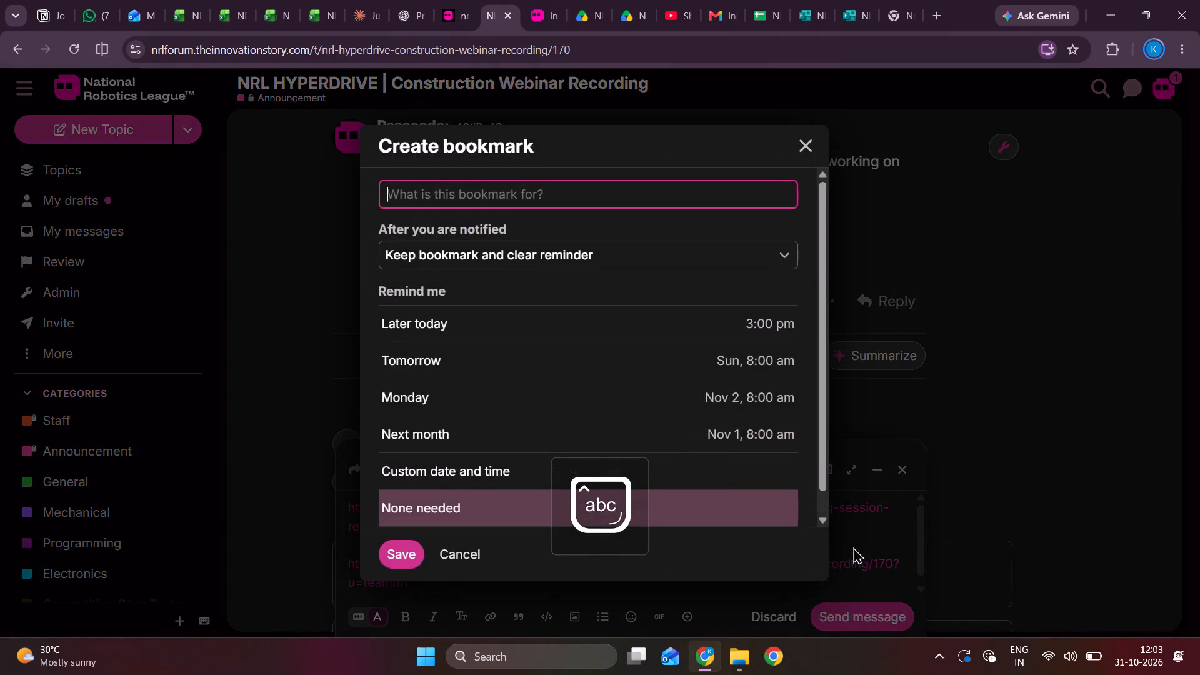
{"action": "left_click", "coordinate": [869, 497]}
{"action": "left_click", "coordinate": [715, 554]}
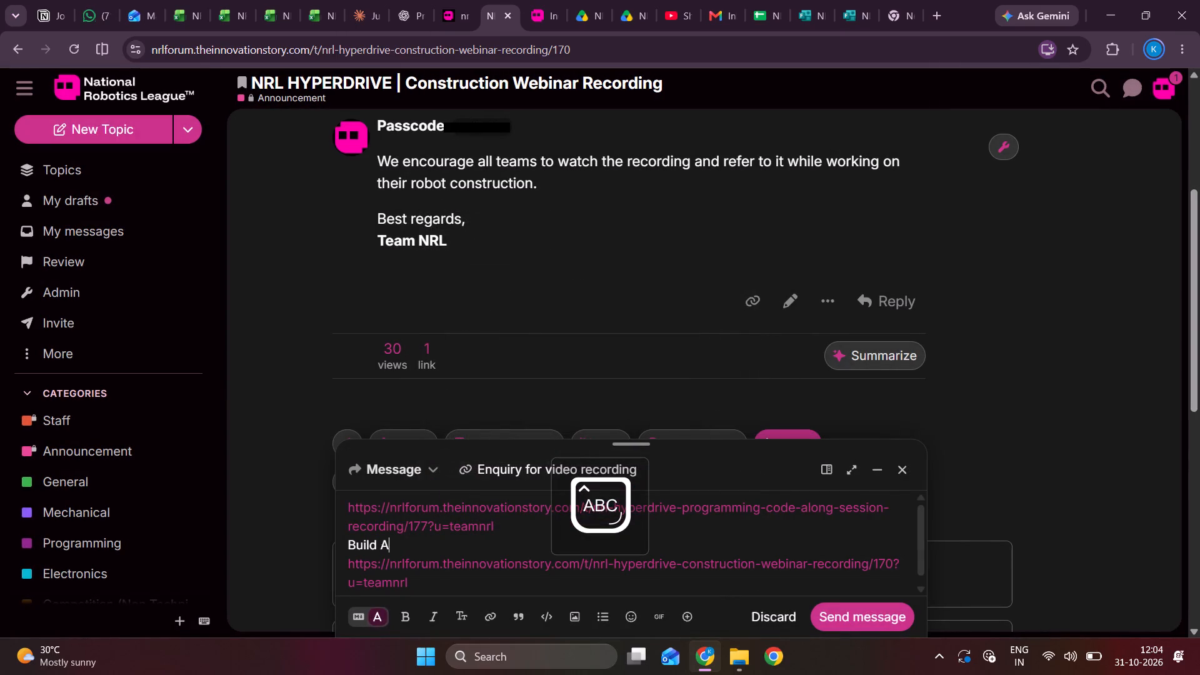
{"action": "key", "text": "a"}
{"action": "key", "text": "BackSpace"}
{"action": "type", "text": "long"}
{"action": "key", "text": "space"}
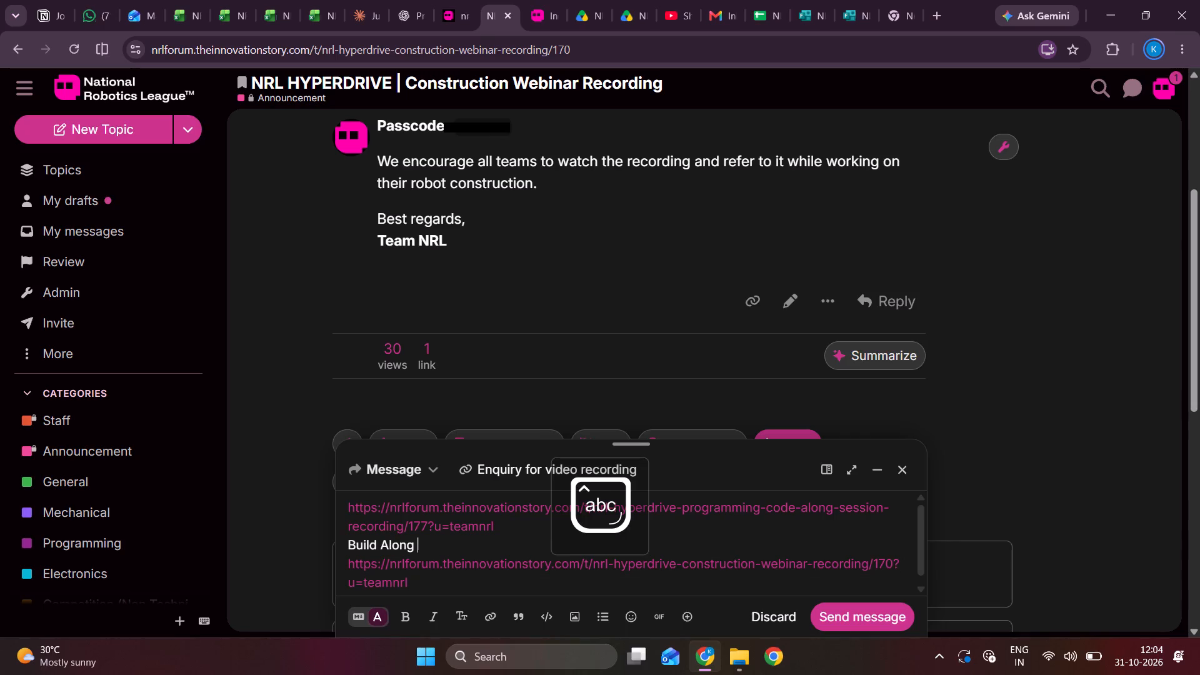
{"action": "type", "text": "essions"}
{"action": "key", "text": "BackSpace"}
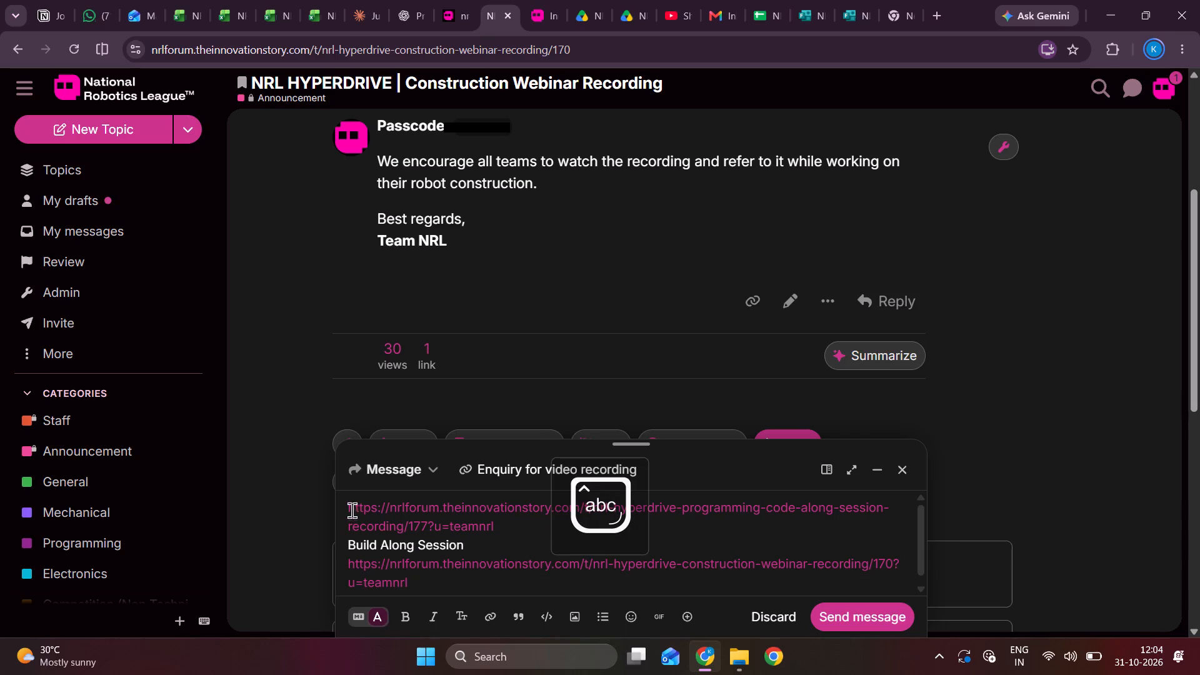
Insert the heading "Code Along Session" above the programming recording link in the reply.
{"action": "left_click", "coordinate": [351, 509]}
{"action": "key", "text": "shift+Return"}
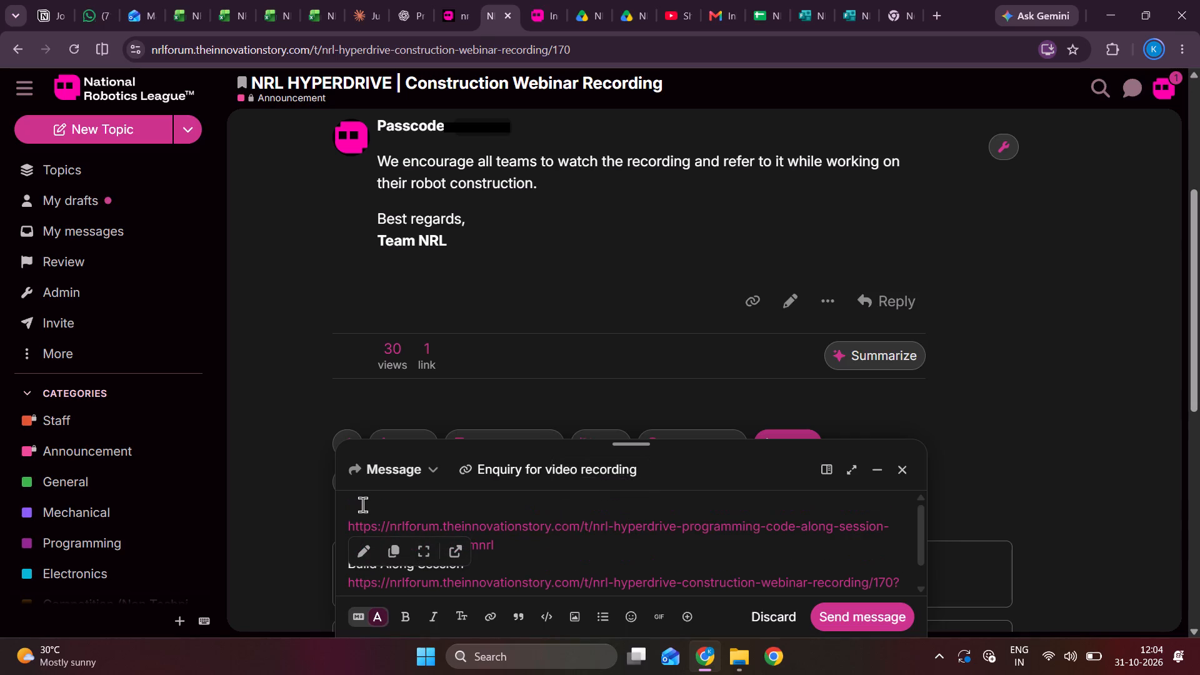
{"action": "left_click", "coordinate": [363, 504]}
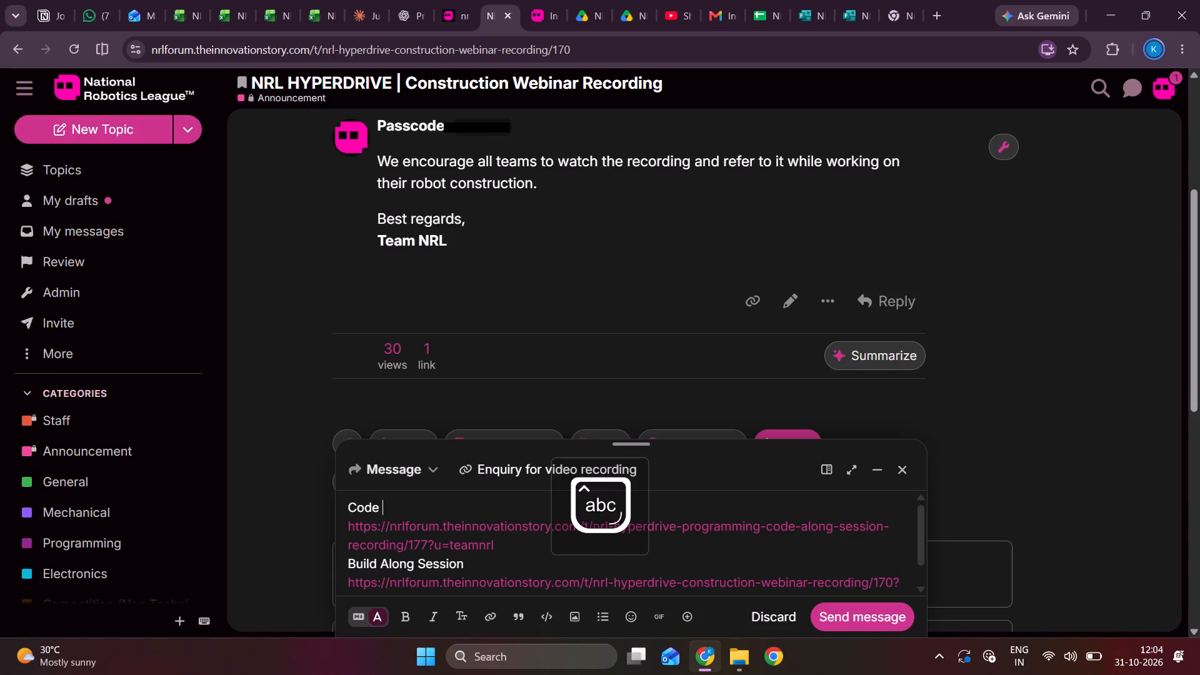
{"action": "type", "text": "long session"}
{"action": "key", "text": "Left"}
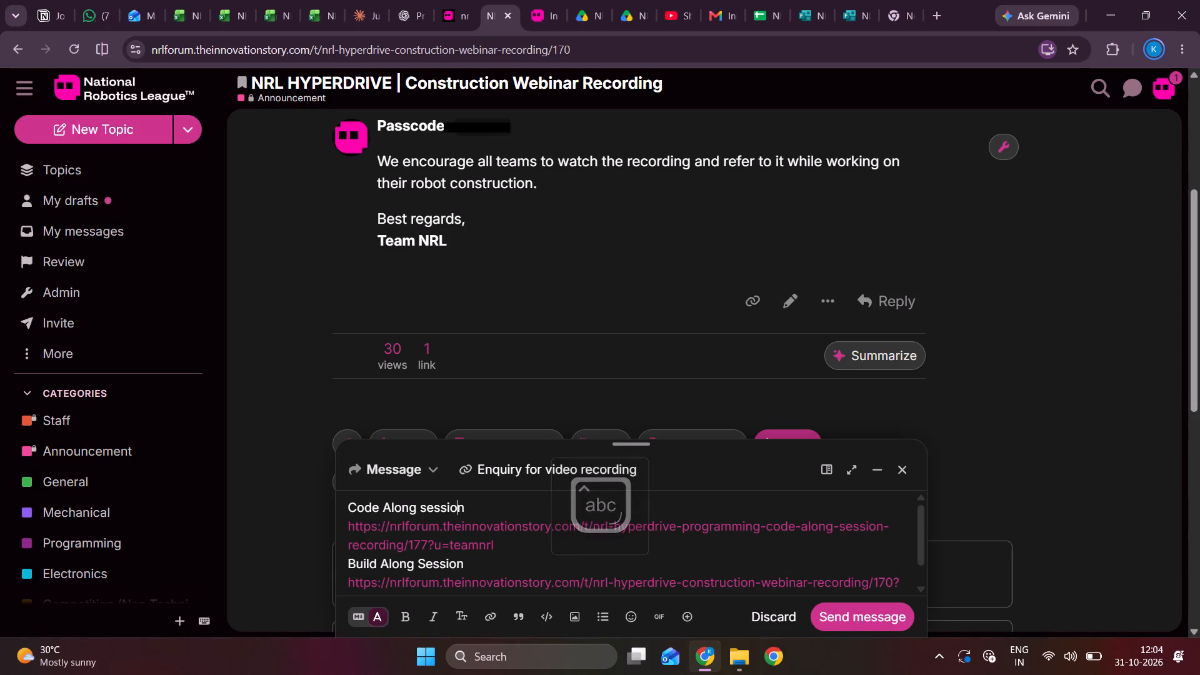
{"action": "key", "text": "Left"}
{"action": "key", "text": "Left"}
{"action": "key", "text": "Left"}
{"action": "key", "text": "Left"}
{"action": "key", "text": "Left"}
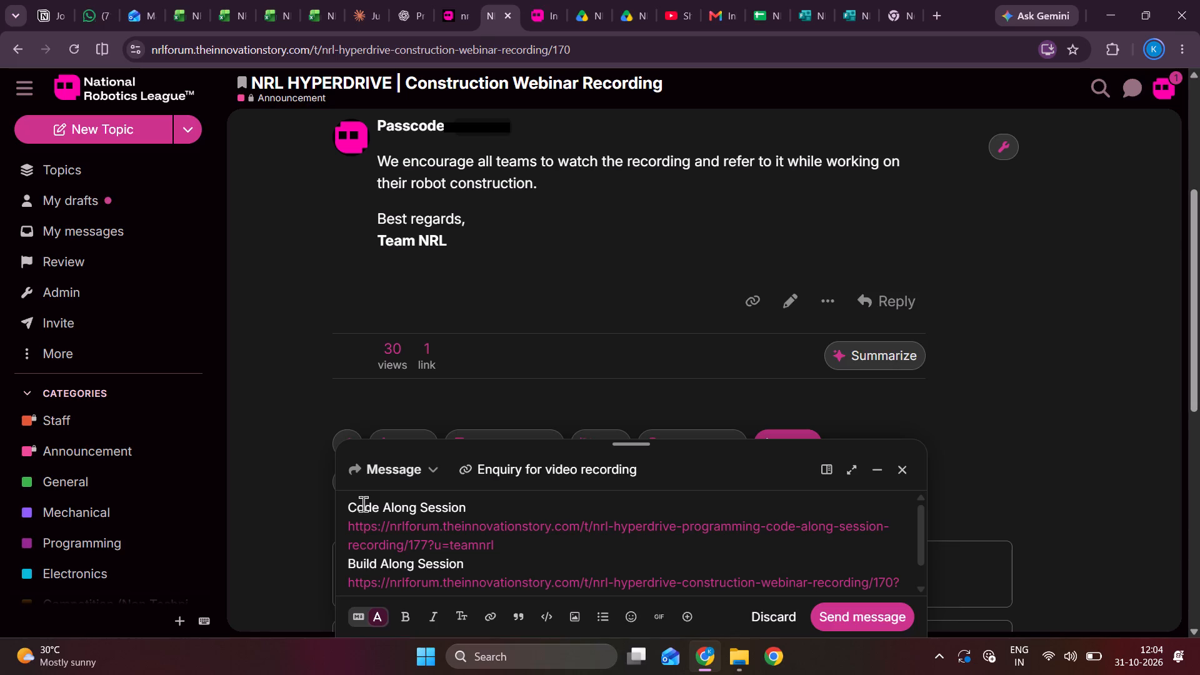
Send the reply to the "Enquiry for video recording" message.
{"action": "left_click", "coordinate": [837, 612]}
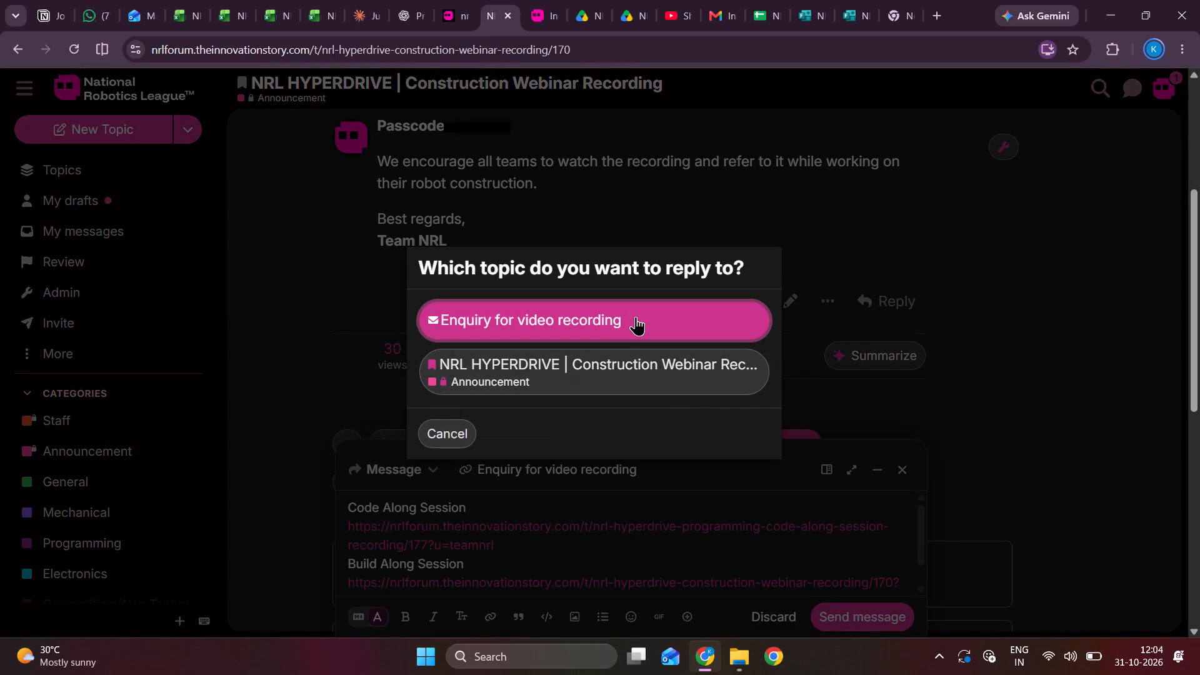
{"action": "left_click", "coordinate": [636, 317]}
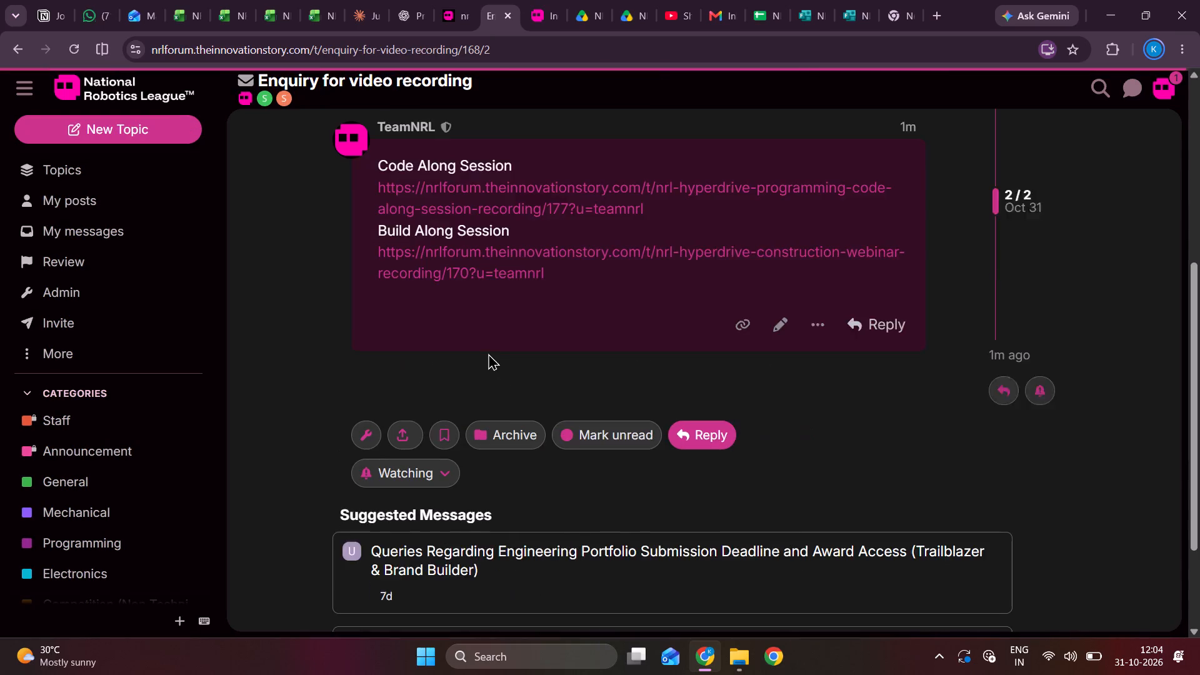
{"action": "scroll", "coordinate": [492, 402], "scroll_direction": "up", "scroll_amount": 11}
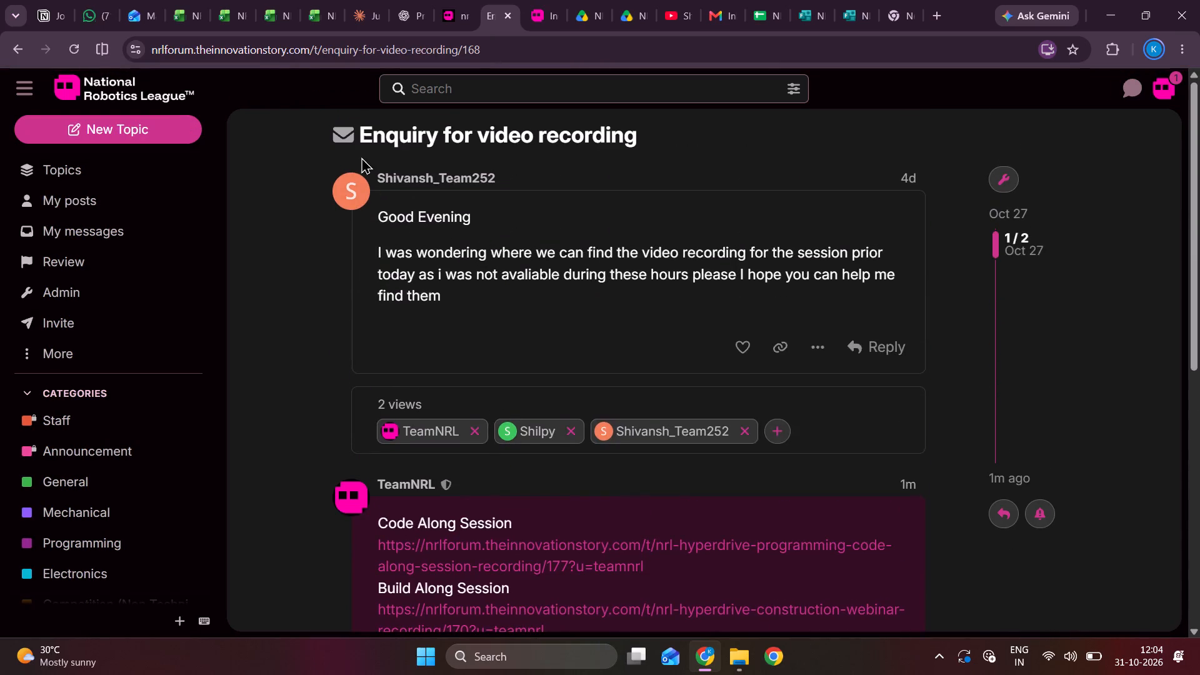
Return to the latest topics, check the notifications and open the "Error in Visual Studios" topic.
{"action": "left_click", "coordinate": [19, 44]}
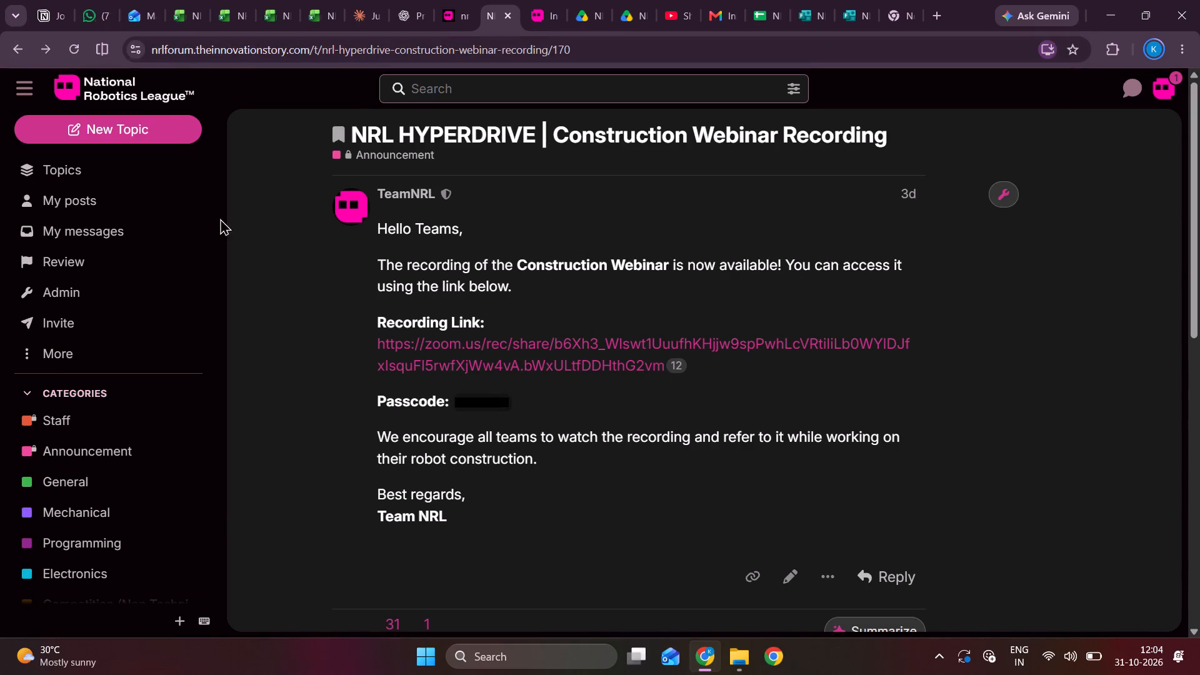
{"action": "left_click", "coordinate": [177, 164]}
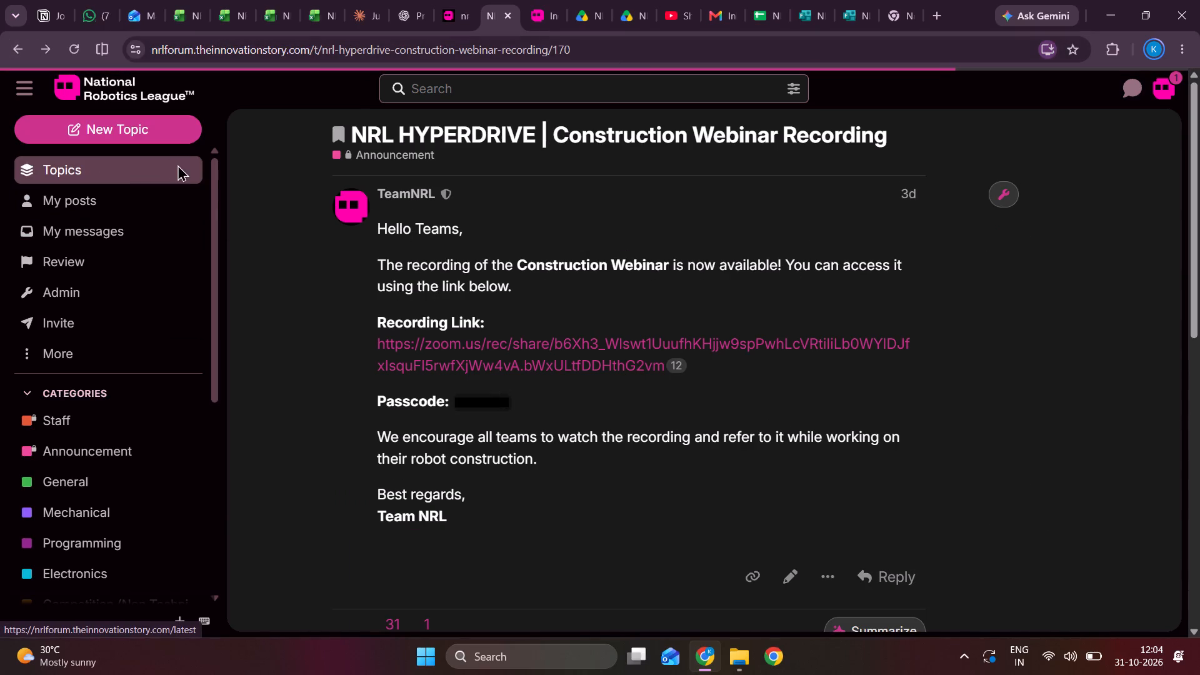
{"action": "left_click", "coordinate": [1174, 86]}
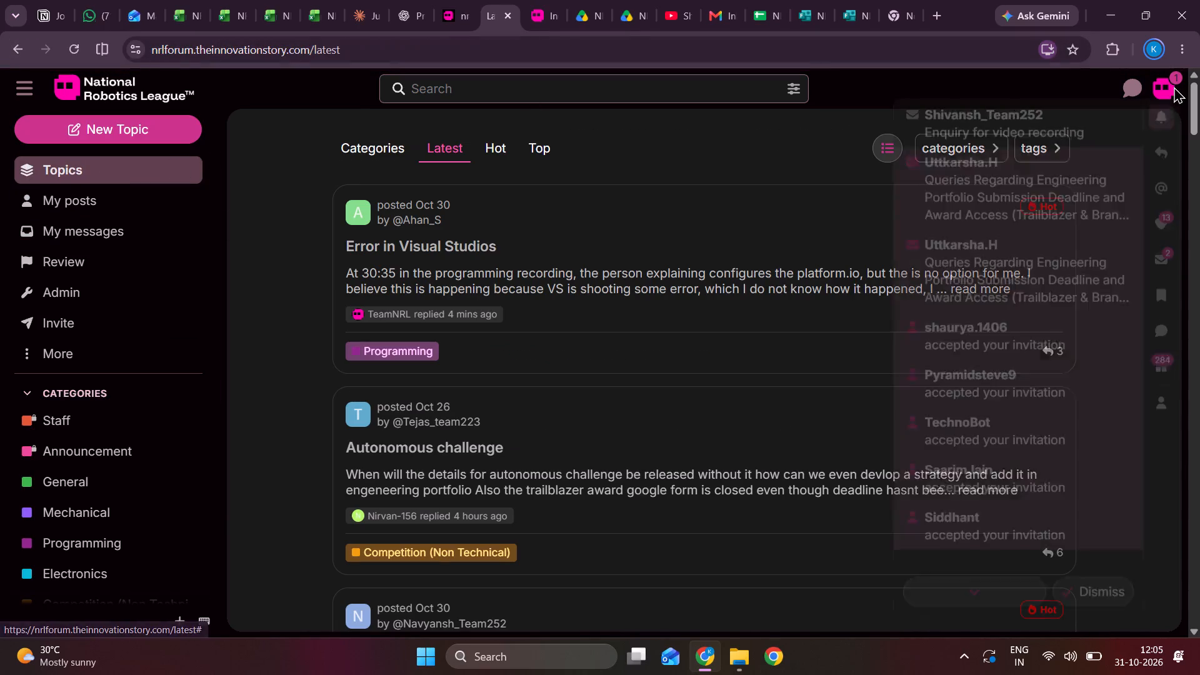
{"action": "left_click", "coordinate": [769, 196]}
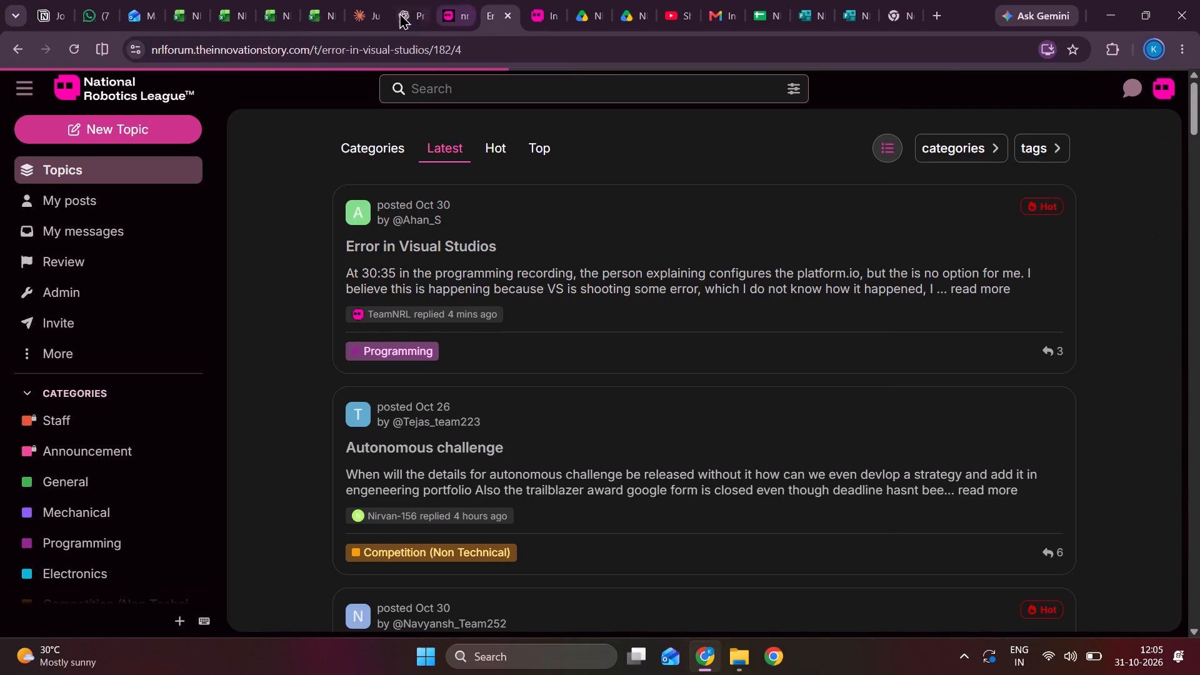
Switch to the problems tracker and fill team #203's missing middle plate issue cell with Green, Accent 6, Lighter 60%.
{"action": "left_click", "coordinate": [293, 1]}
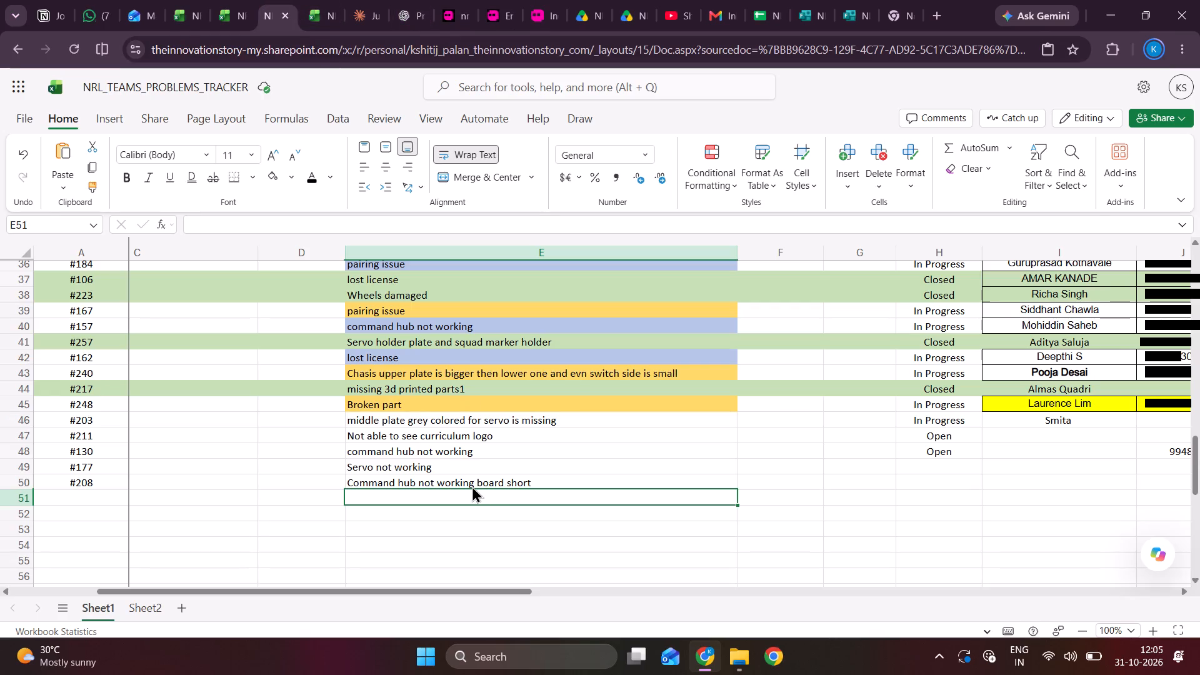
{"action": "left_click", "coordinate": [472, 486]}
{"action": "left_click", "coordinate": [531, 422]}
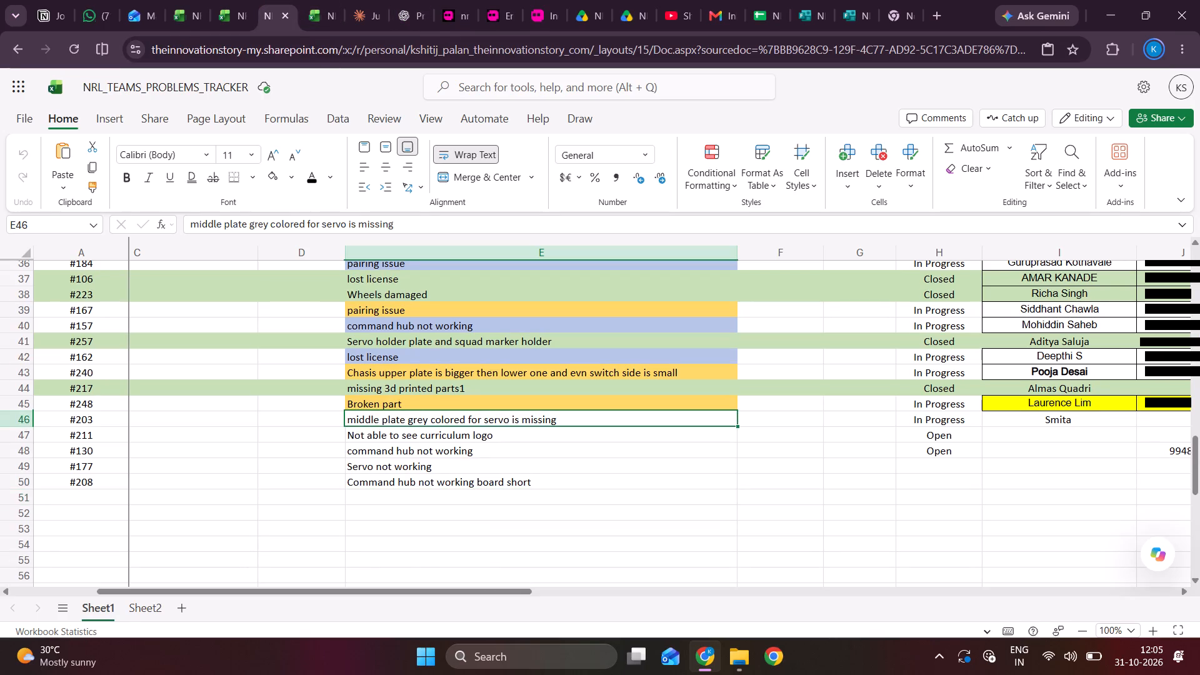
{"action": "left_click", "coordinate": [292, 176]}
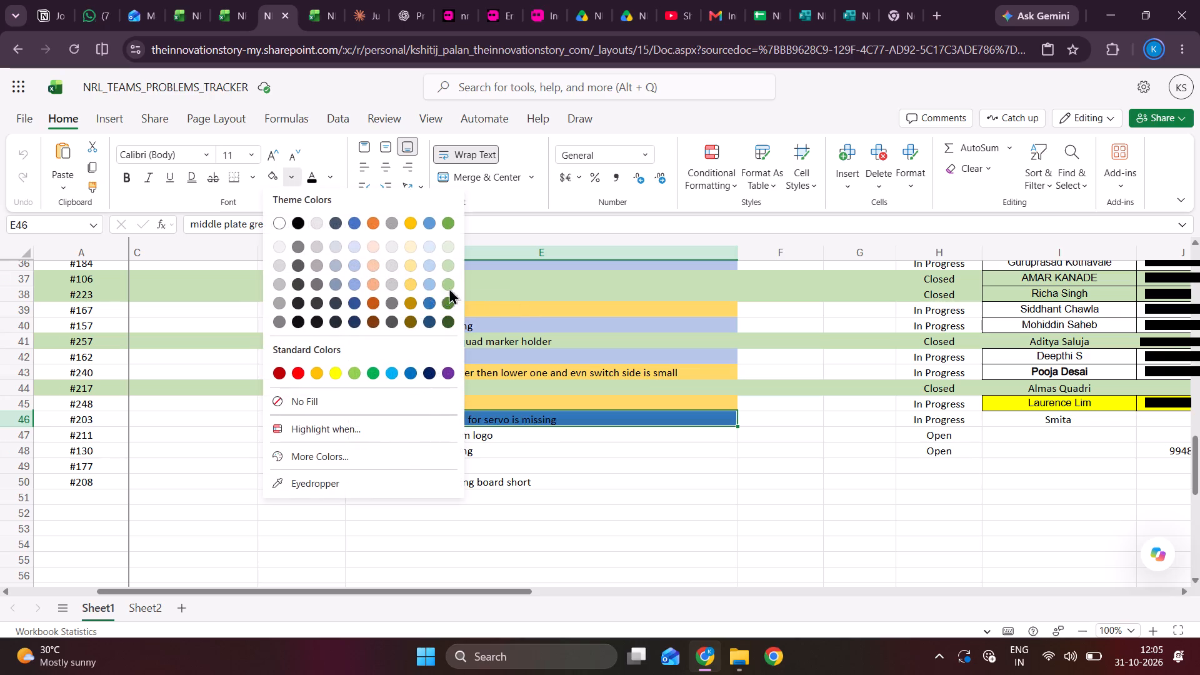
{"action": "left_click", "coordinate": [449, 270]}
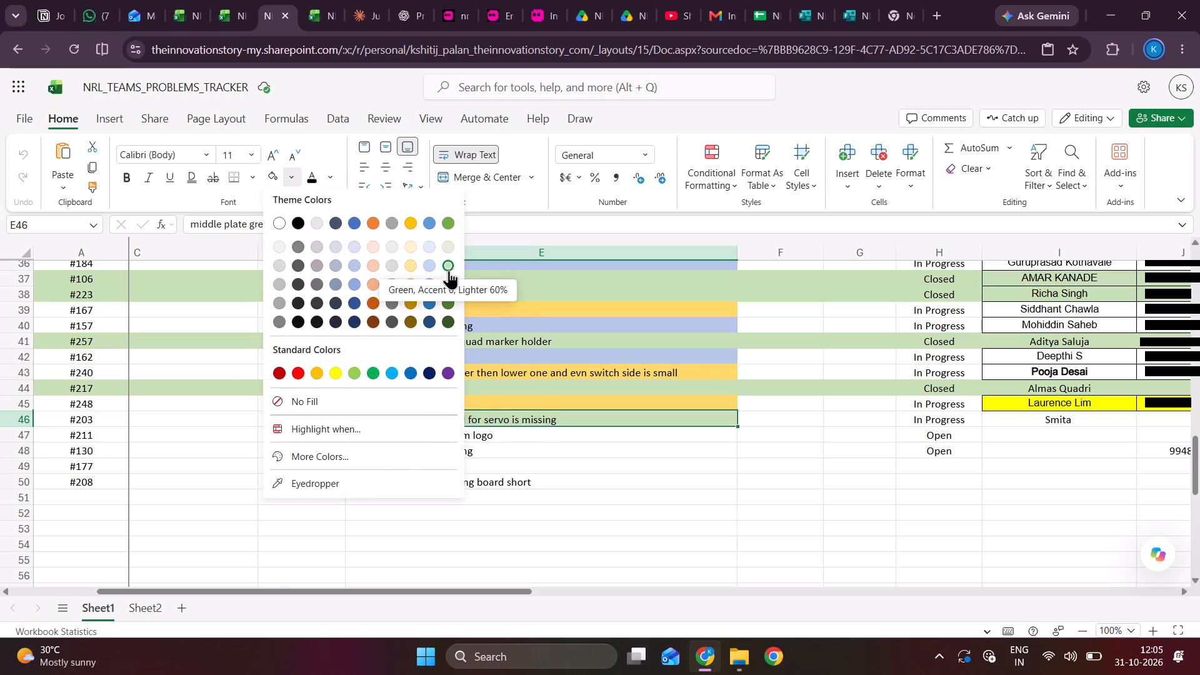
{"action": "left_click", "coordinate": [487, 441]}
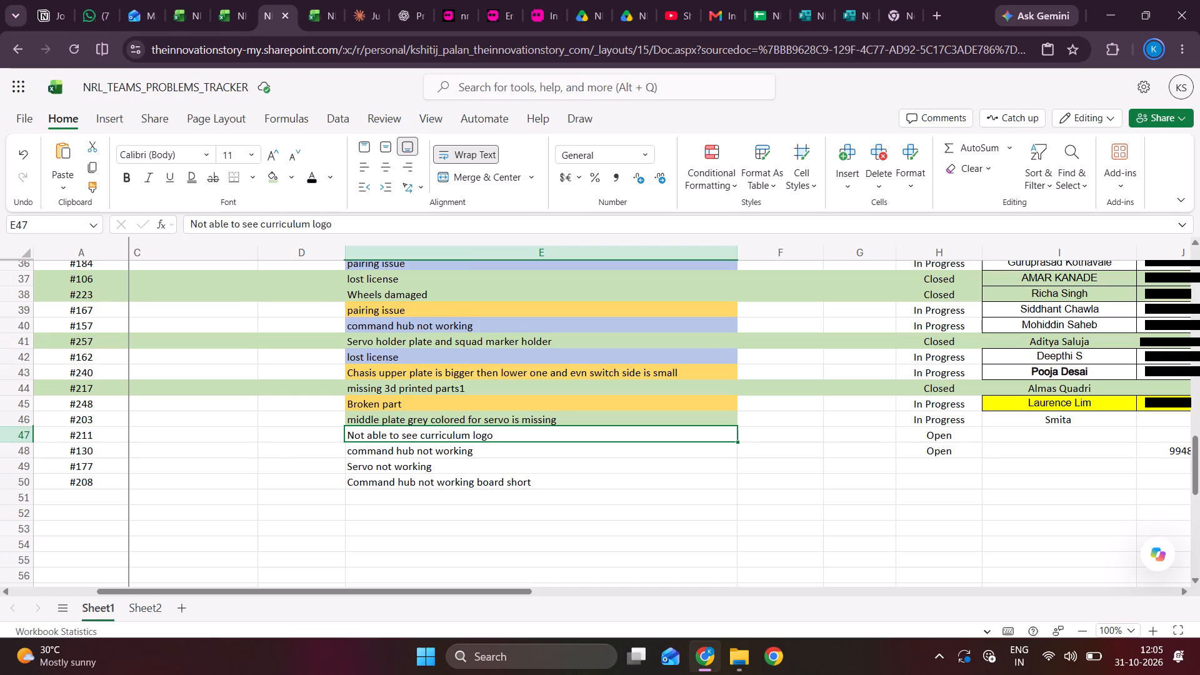
Set the status to Open for team #177's servo issue and team #208's shorted command hub issue.
{"action": "left_click", "coordinate": [925, 465]}
{"action": "key", "text": "Return"}
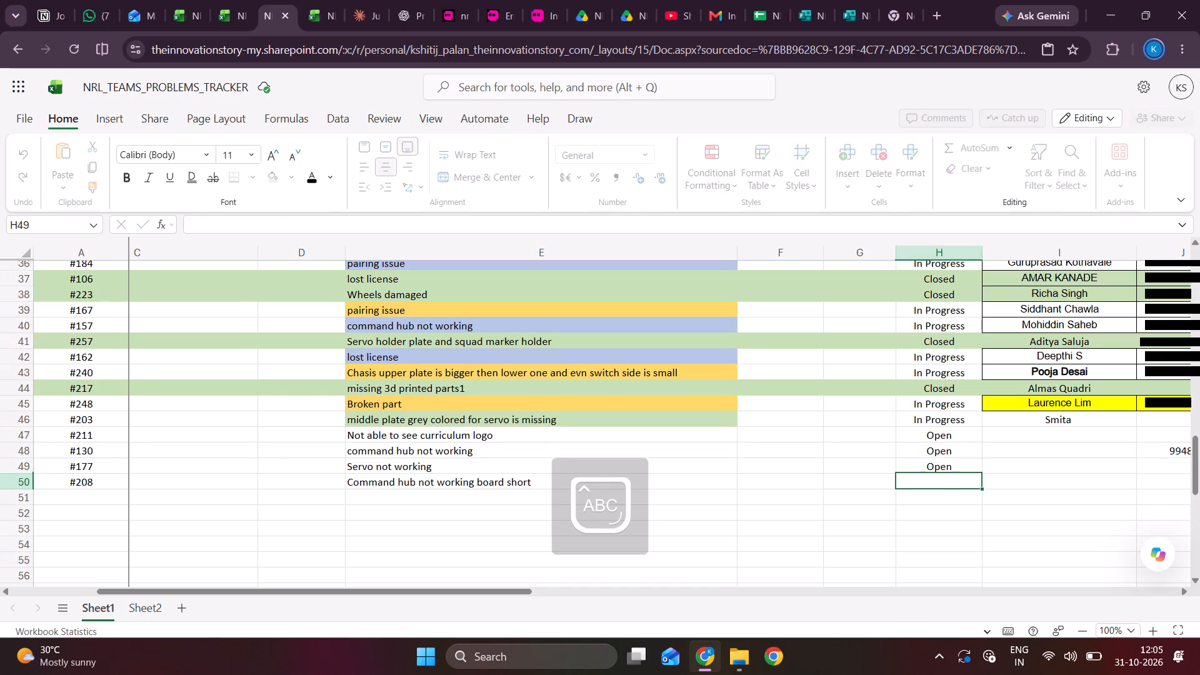
{"action": "key", "text": "o"}
{"action": "key", "text": "Return"}
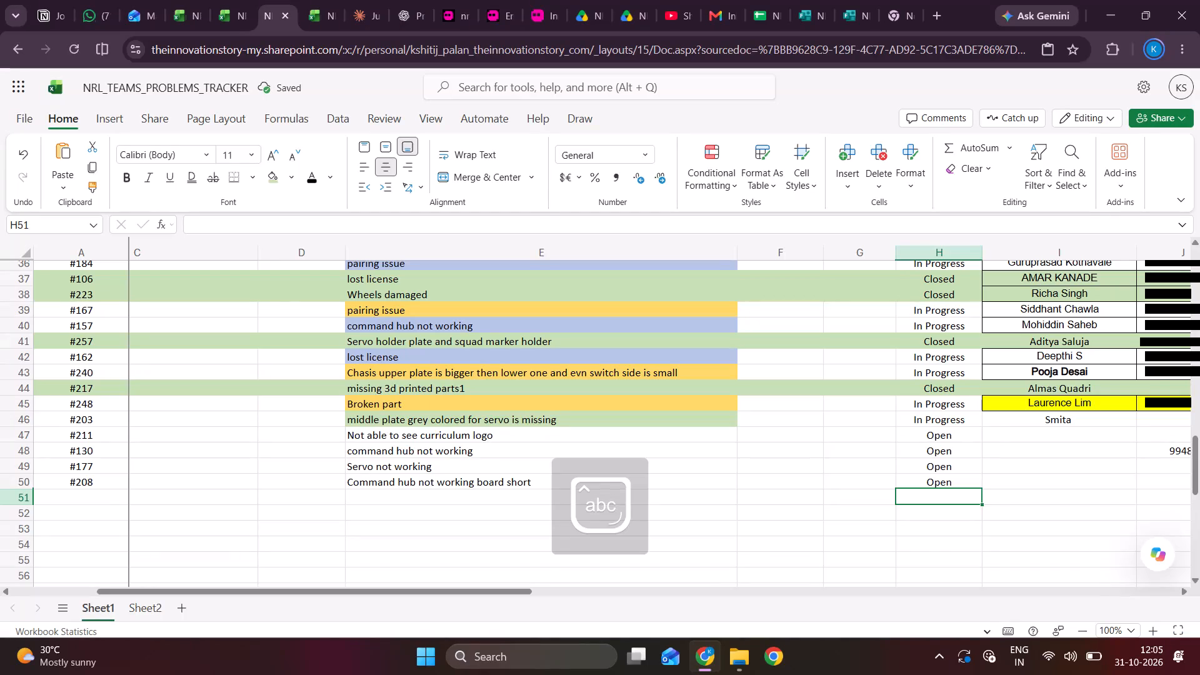
Add the date heading 31/10 in cell A24 of Sheet2, below the existing command hub notes.
{"action": "left_click", "coordinate": [631, 455]}
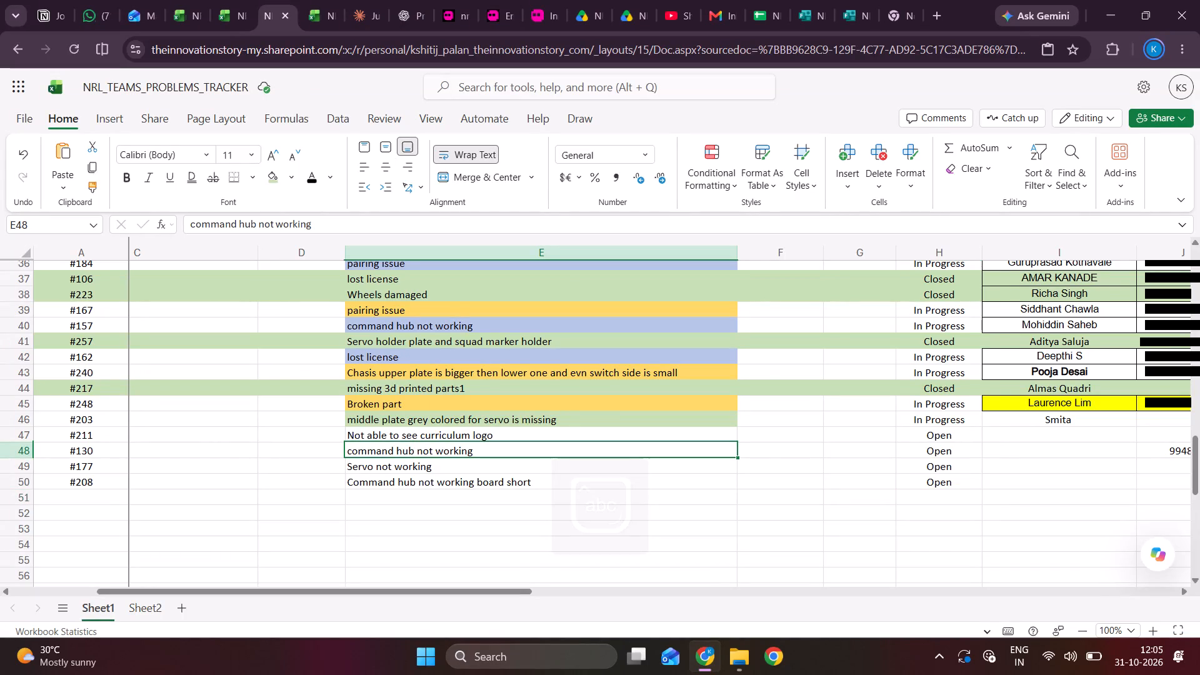
{"action": "scroll", "coordinate": [631, 455], "scroll_direction": "left", "scroll_amount": 3}
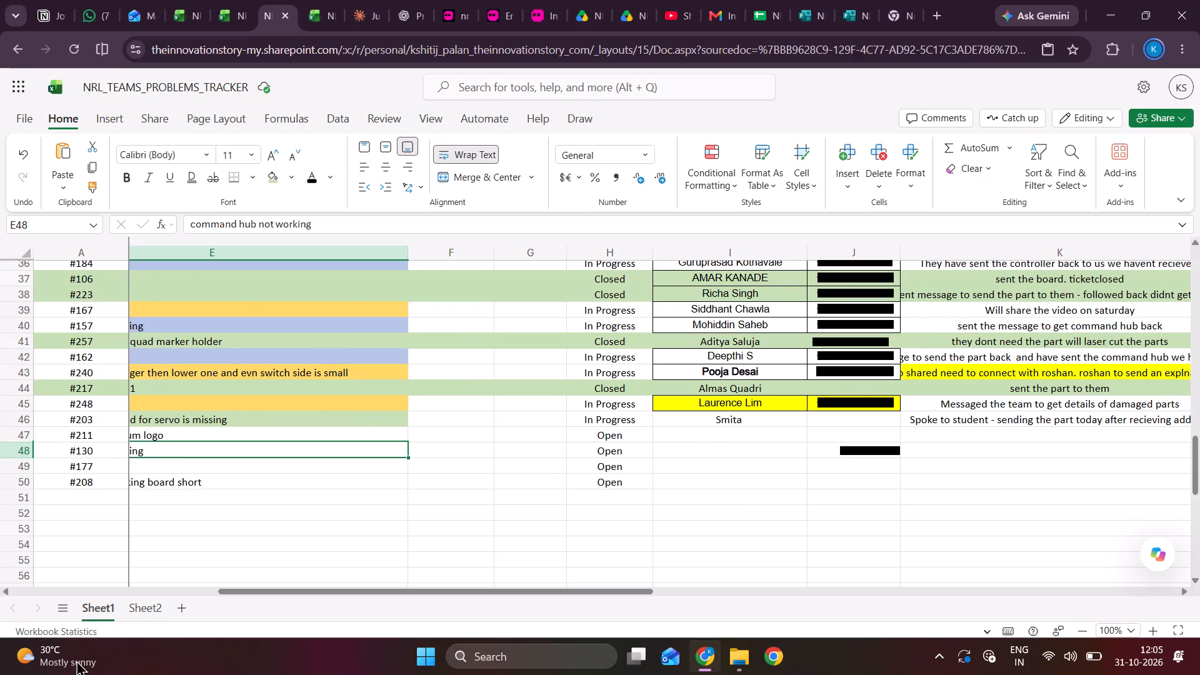
{"action": "left_click", "coordinate": [134, 612]}
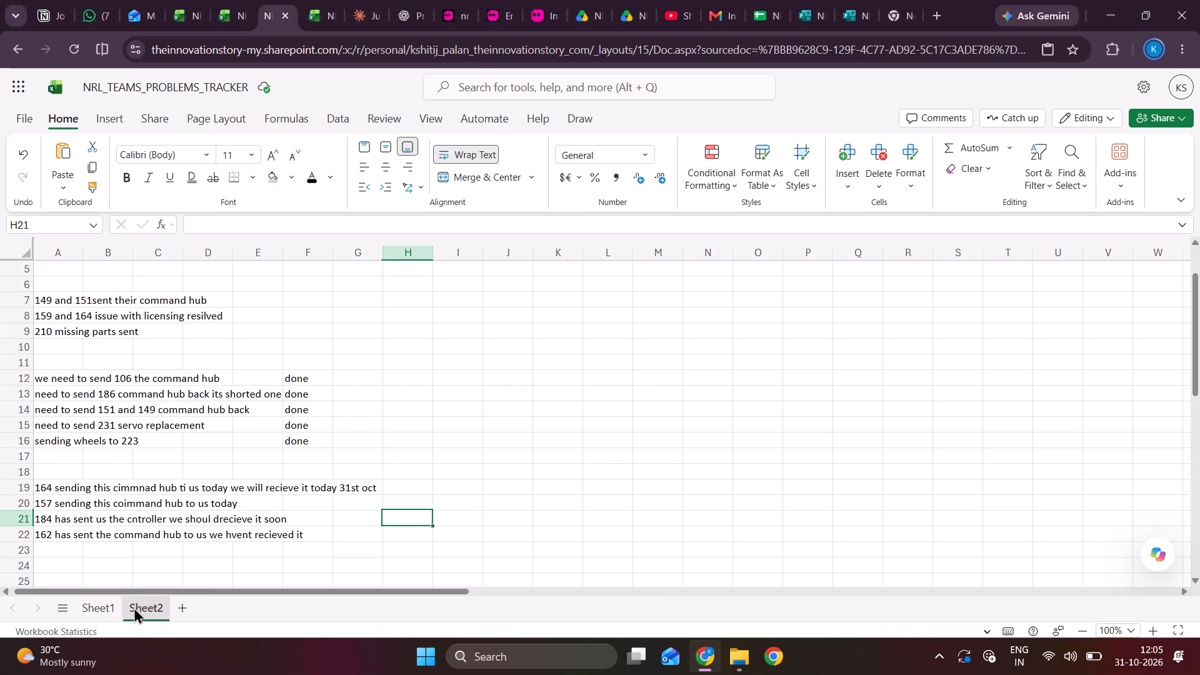
{"action": "scroll", "coordinate": [114, 484], "scroll_direction": "down", "scroll_amount": 1}
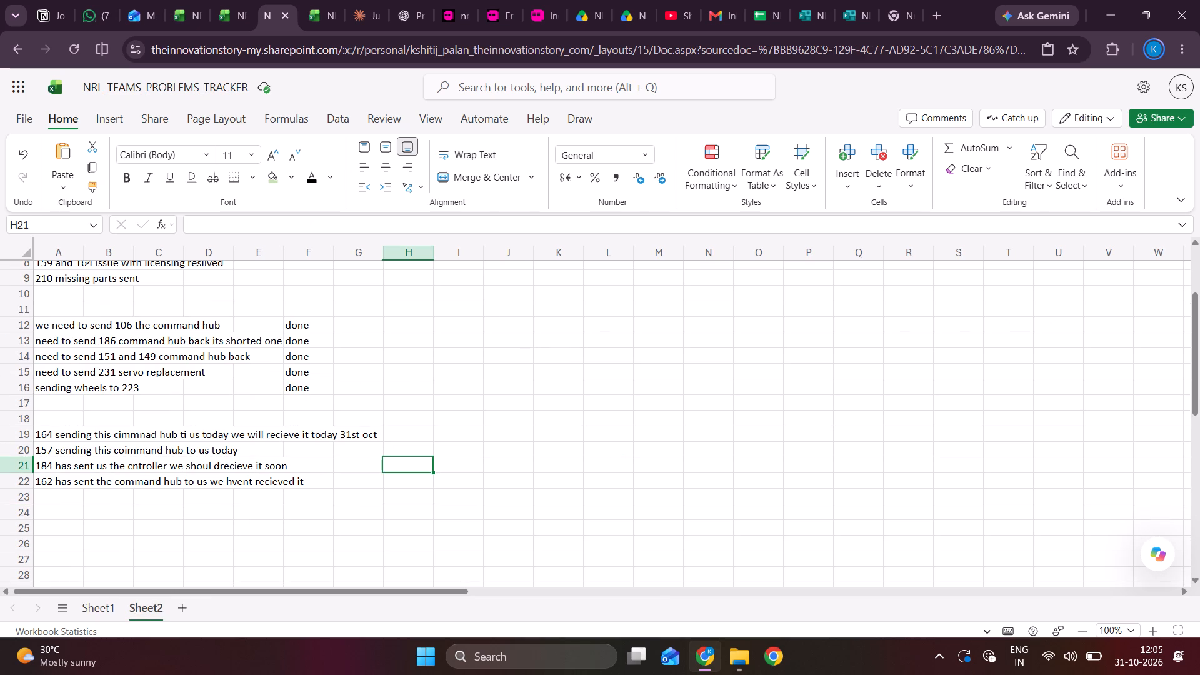
{"action": "left_click", "coordinate": [60, 515]}
{"action": "type", "text": "sent"}
{"action": "key", "text": "space"}
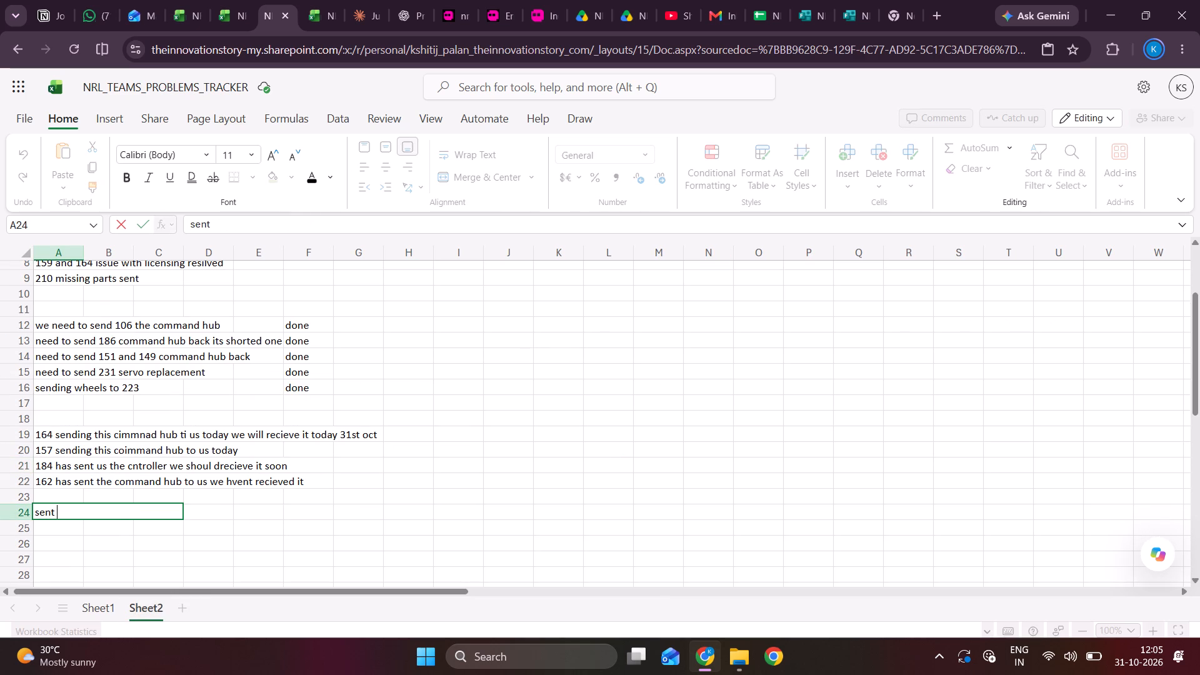
{"action": "key", "text": "BackSpace"}
{"action": "key", "text": "BackSpace"}
{"action": "key", "text": "BackSpace"}
{"action": "key", "text": "BackSpace"}
{"action": "key", "text": "BackSpace"}
{"action": "key", "text": "BackSpace"}
{"action": "type", "text": "31"}
{"action": "type", "text": "/10"}
{"action": "key", "text": "Return"}
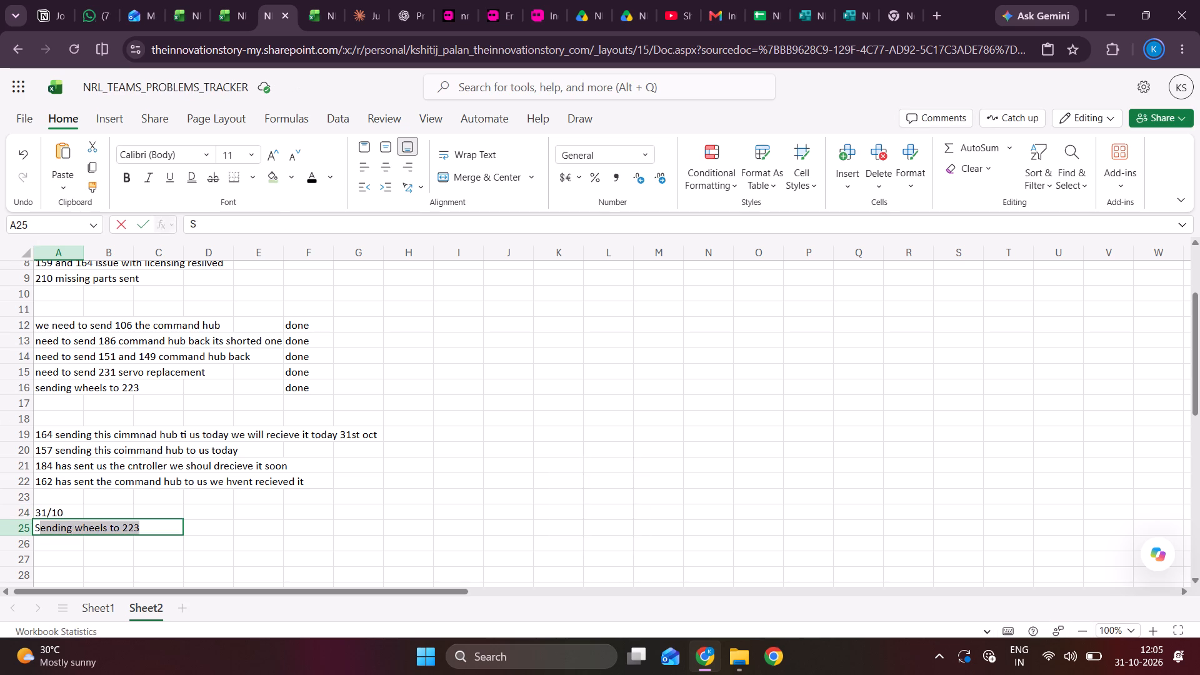
Enter the note "need to send 203 the missing gripper middle plate today" under the 31/10 heading.
{"action": "key", "text": "BackSpace"}
{"action": "key", "text": "BackSpace"}
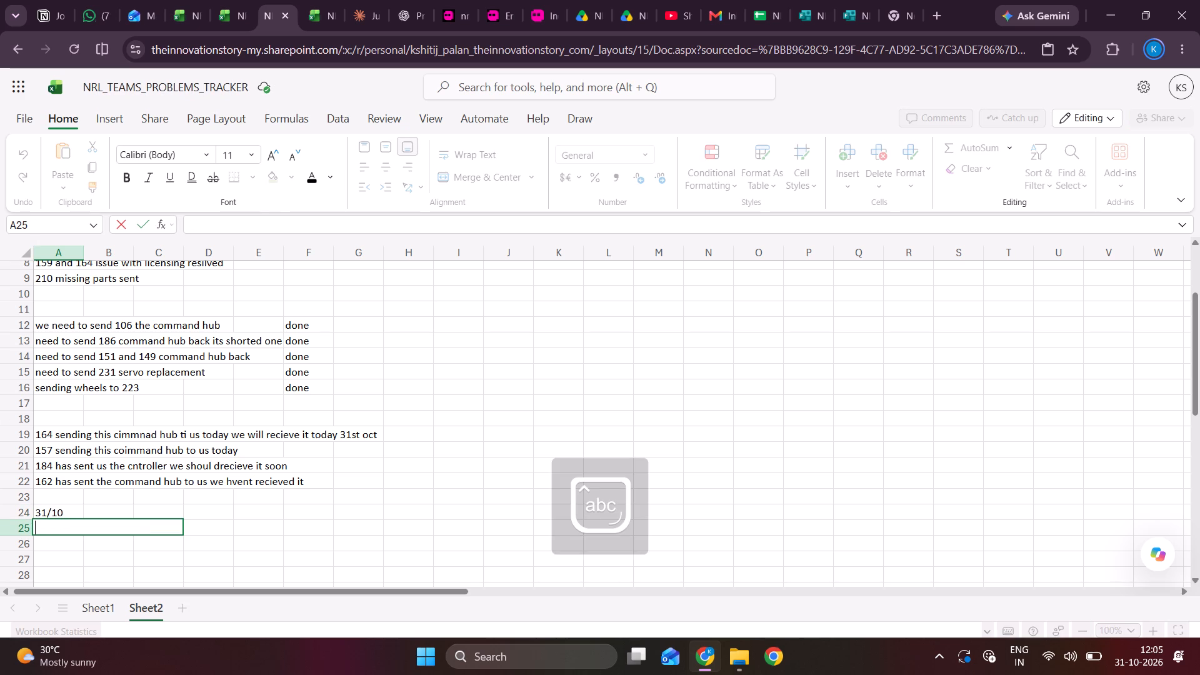
{"action": "type", "text": "need to send 203"}
{"action": "key", "text": "space"}
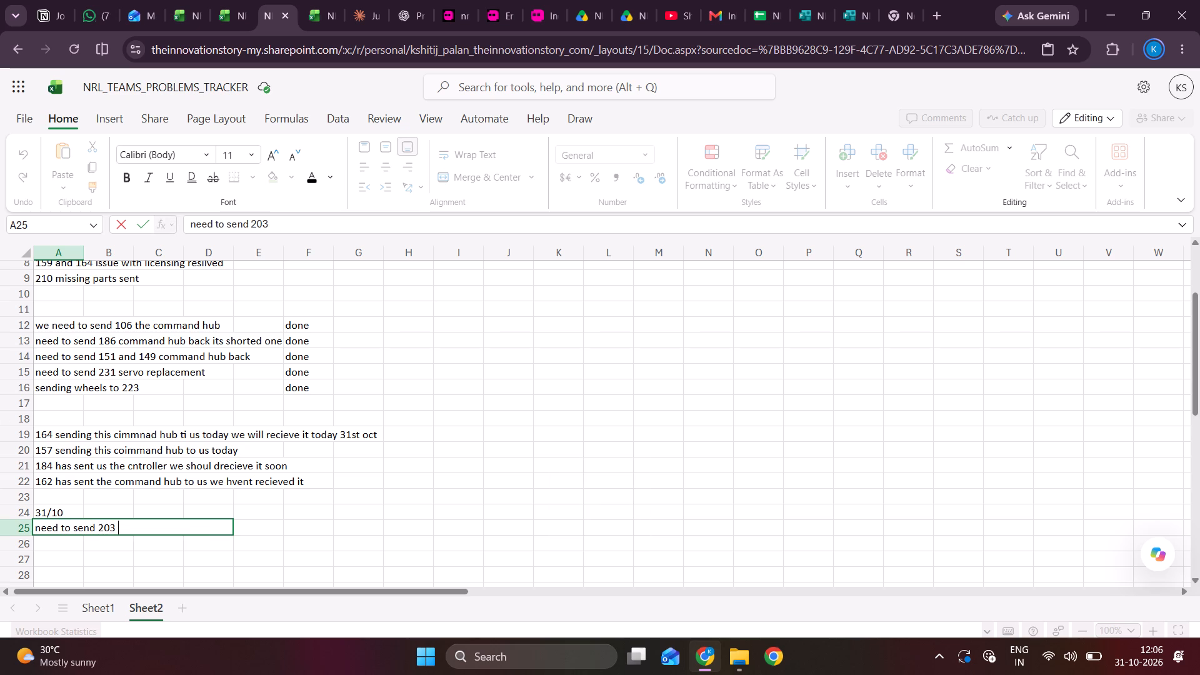
{"action": "type", "text": "to the"}
{"action": "key", "text": "space"}
{"action": "key", "text": "BackSpace"}
{"action": "key", "text": "BackSpace"}
{"action": "key", "text": "BackSpace"}
{"action": "key", "text": "BackSpace"}
{"action": "key", "text": "BackSpace"}
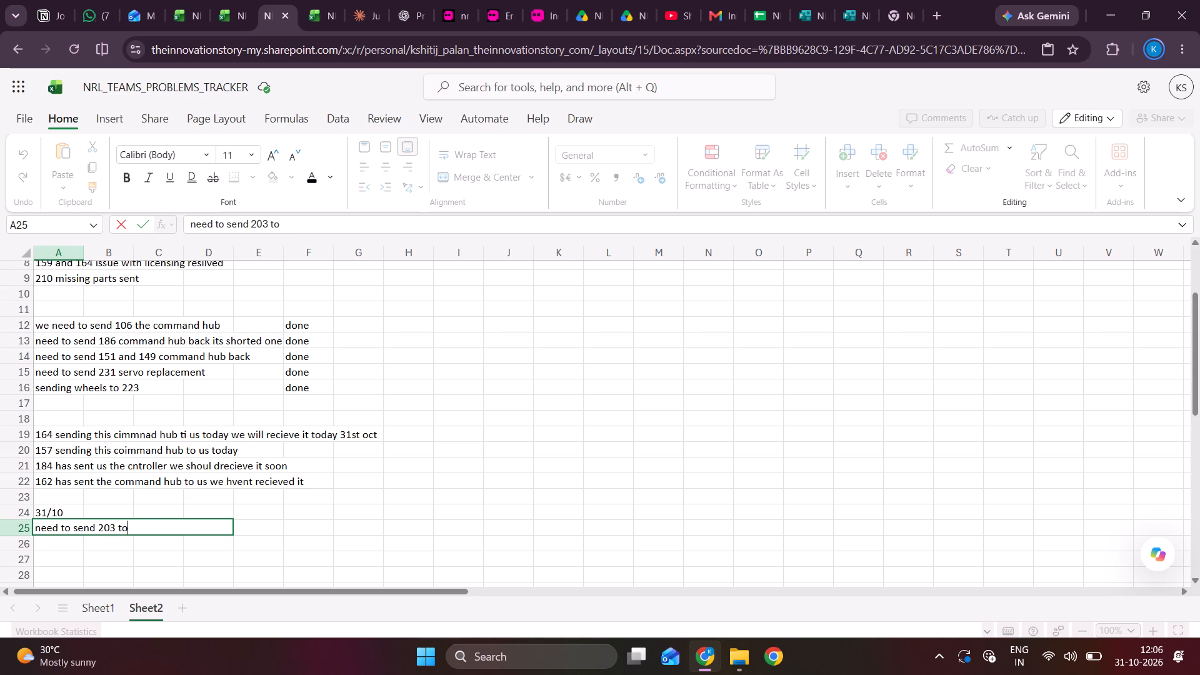
{"action": "key", "text": "BackSpace"}
{"action": "type", "text": "he missing"}
{"action": "key", "text": "space"}
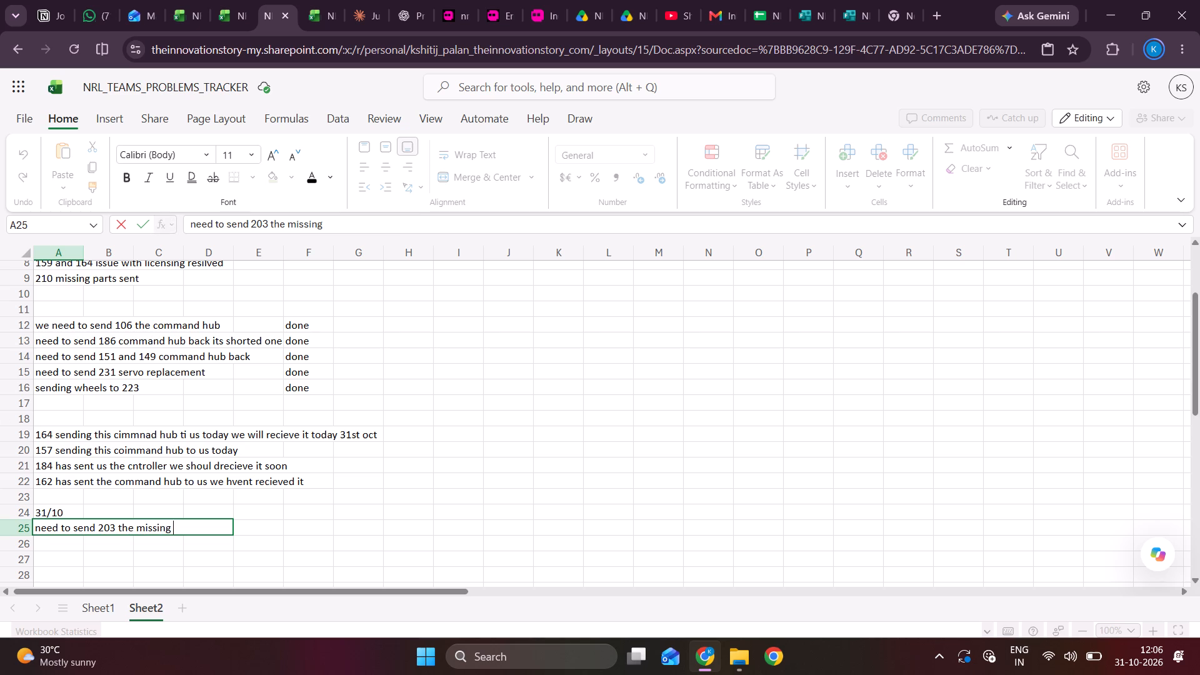
{"action": "type", "text": "gripper middle platw"}
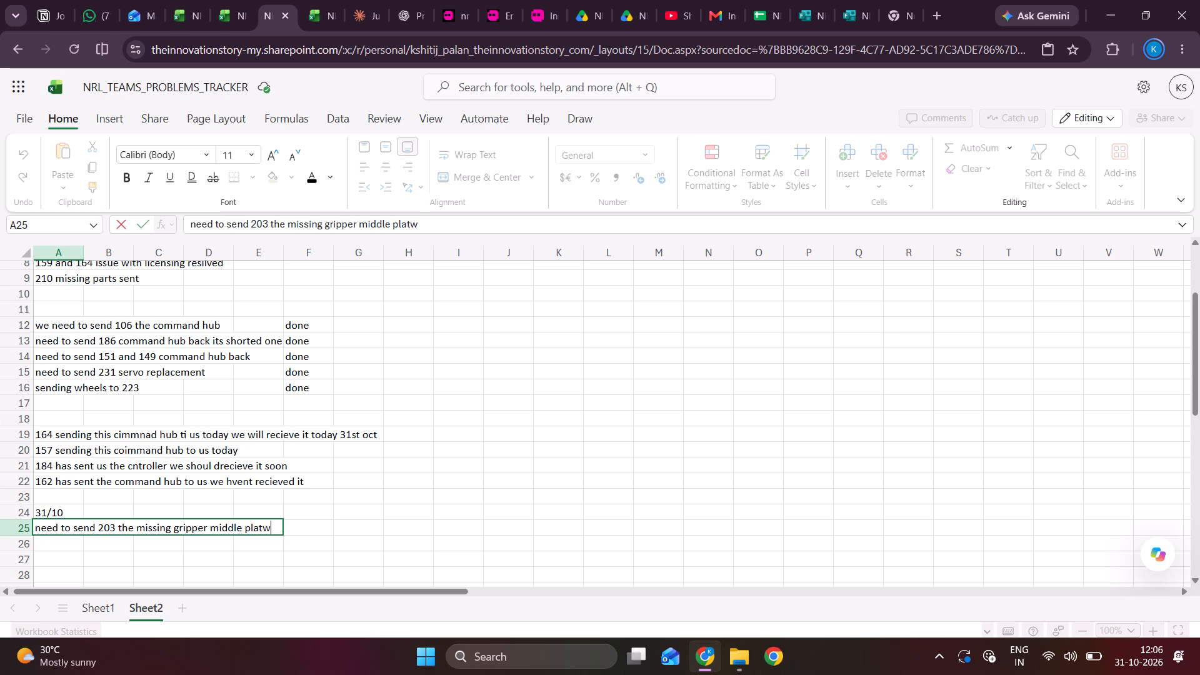
{"action": "key", "text": "space"}
{"action": "key", "text": "BackSpace"}
{"action": "key", "text": "BackSpace"}
{"action": "key", "text": "space"}
{"action": "key", "text": "BackSpace"}
{"action": "type", "text": "e today"}
{"action": "key", "text": "Return"}
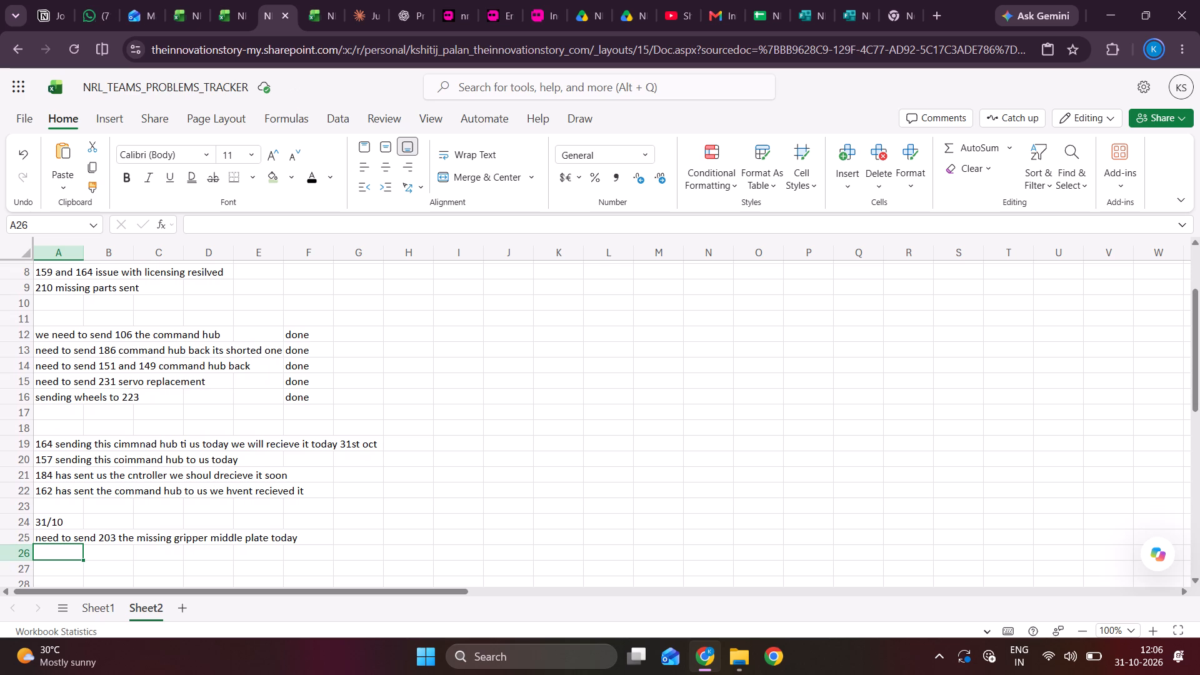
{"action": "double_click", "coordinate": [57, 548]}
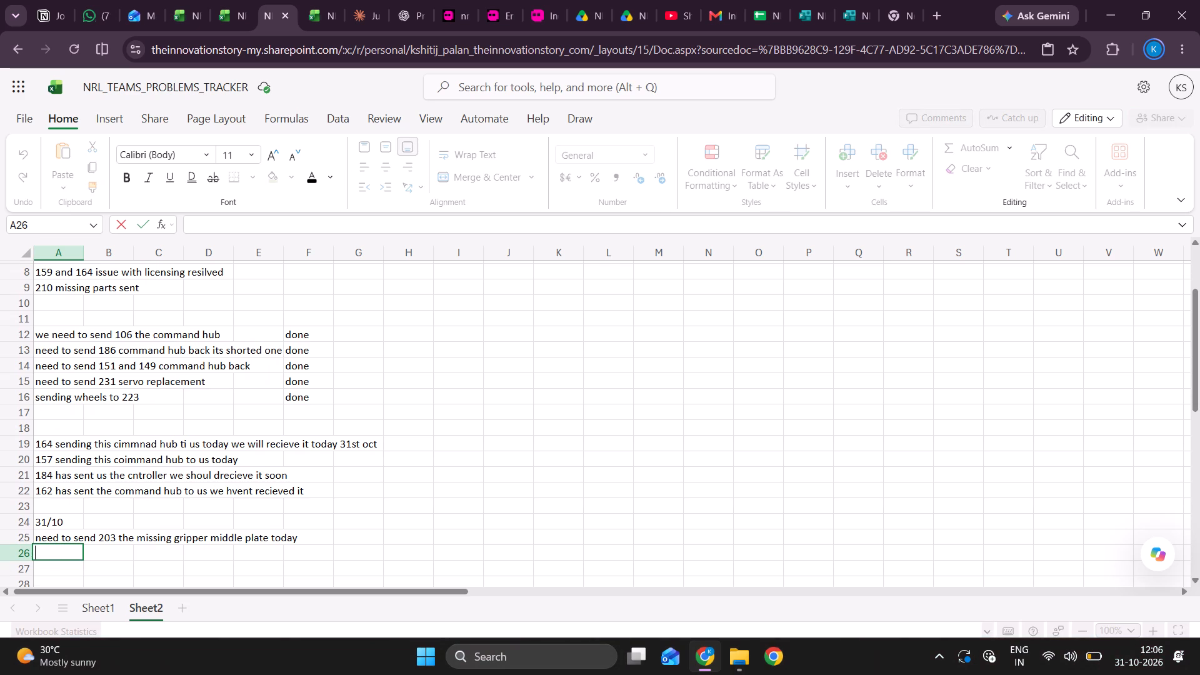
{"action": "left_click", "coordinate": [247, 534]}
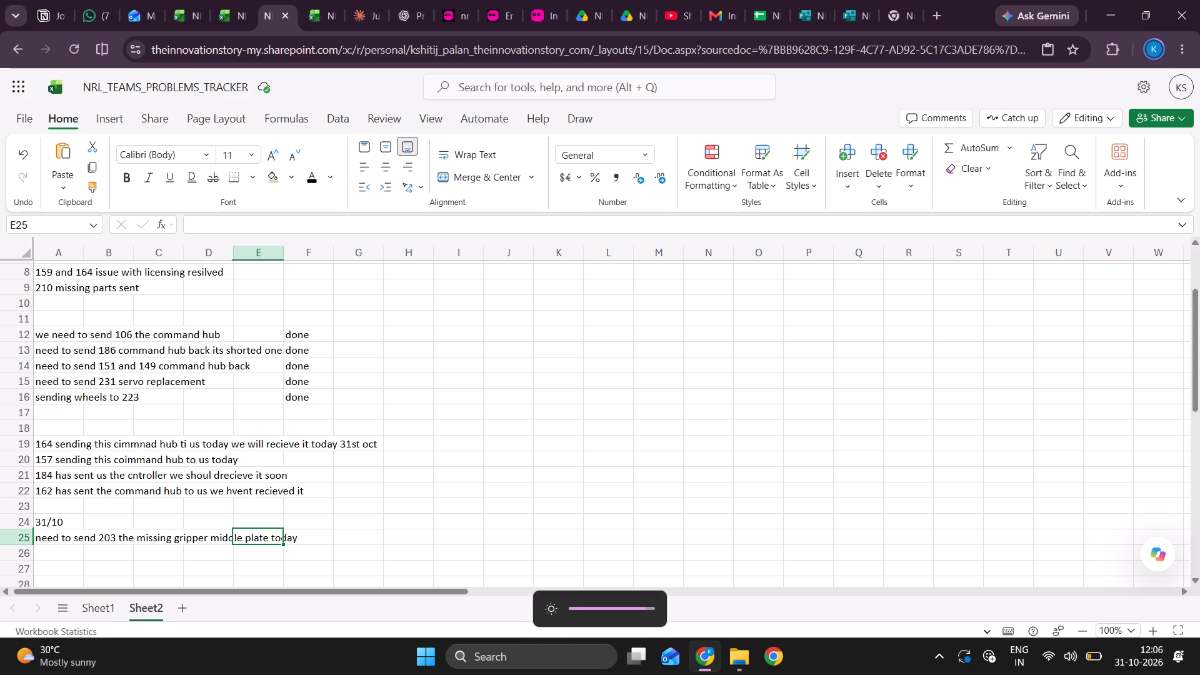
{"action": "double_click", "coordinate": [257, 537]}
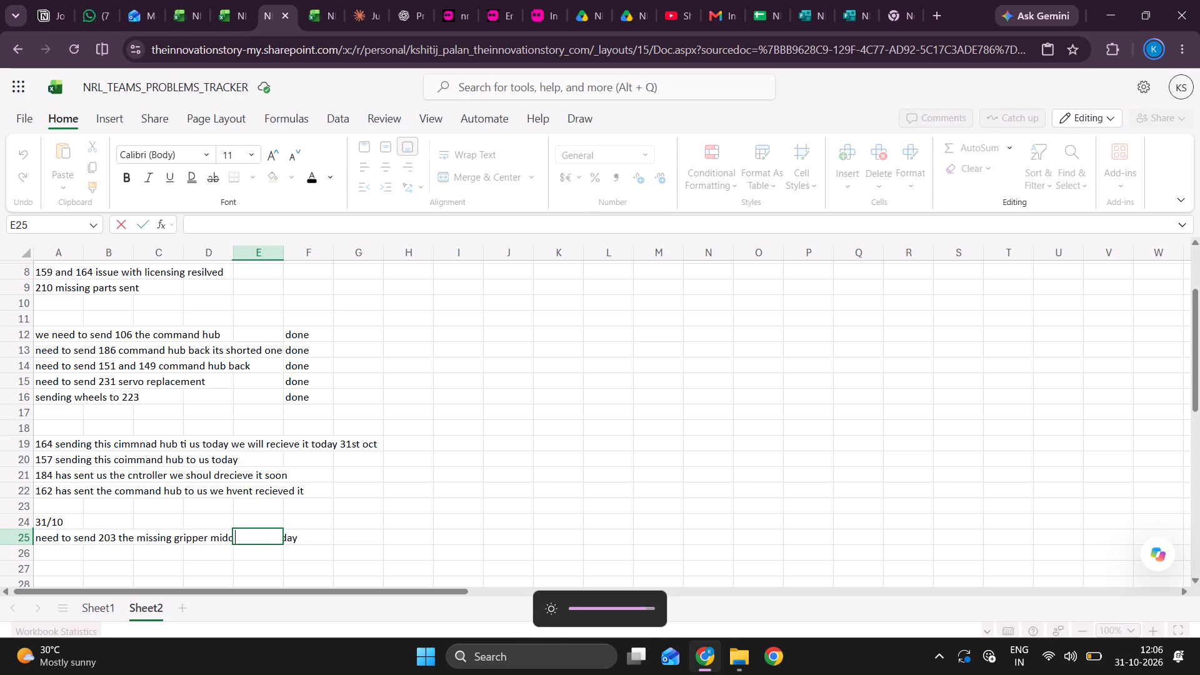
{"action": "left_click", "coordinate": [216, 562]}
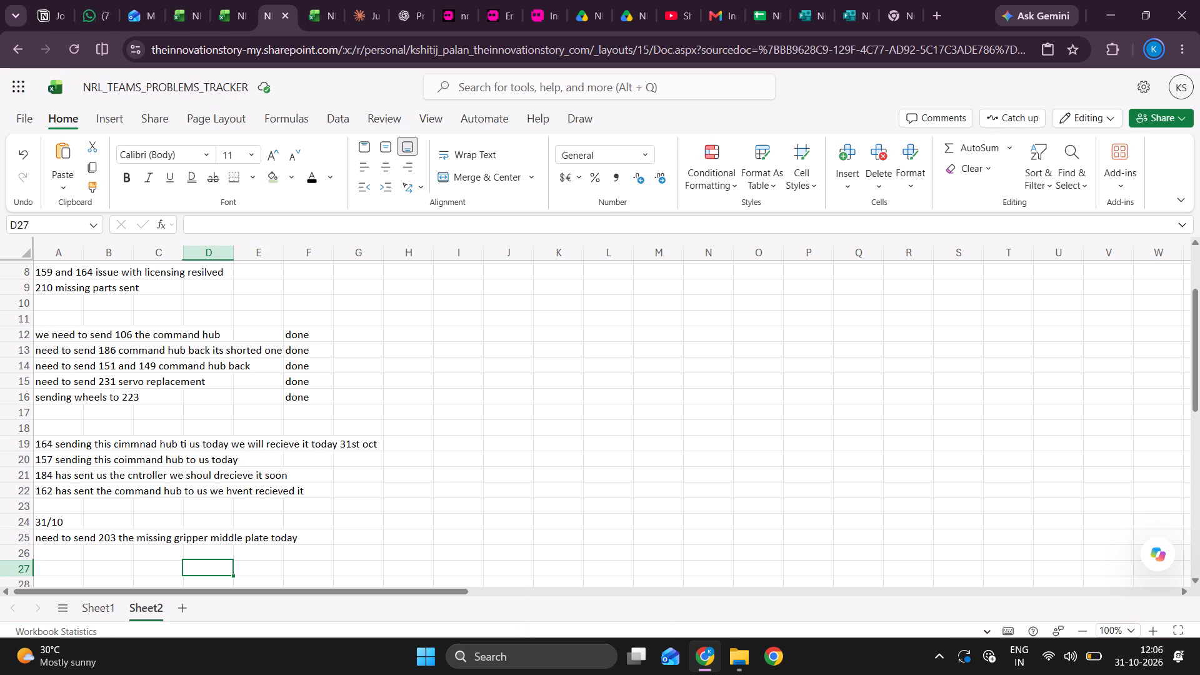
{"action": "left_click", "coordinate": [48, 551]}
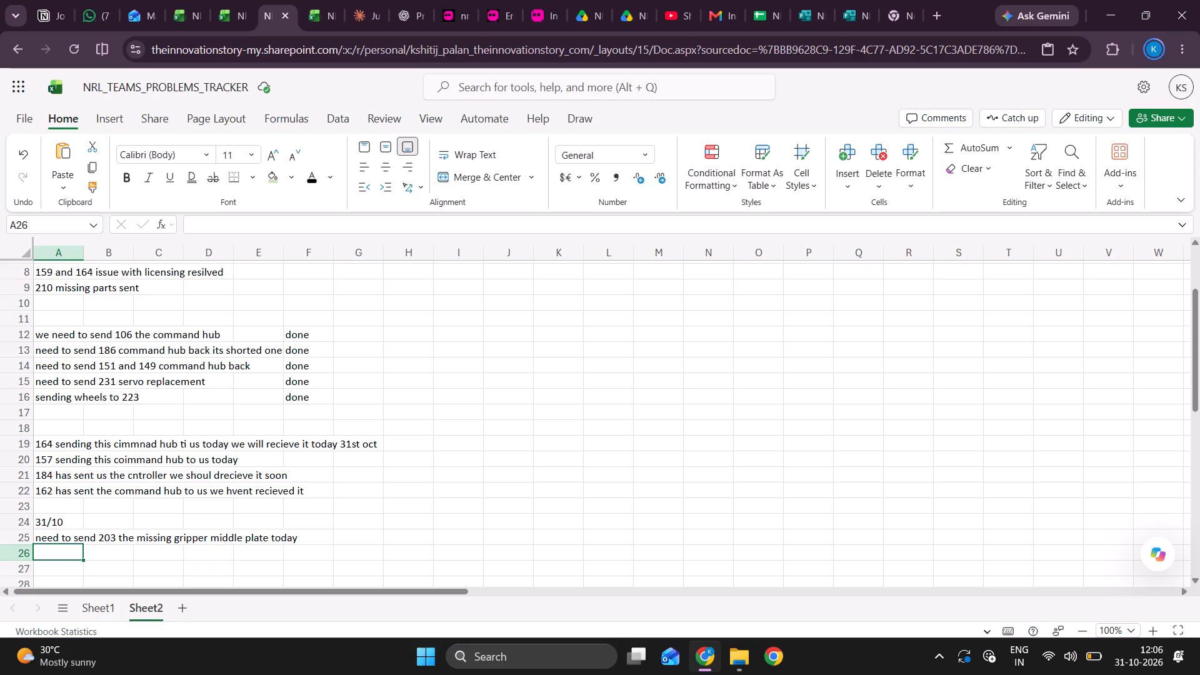
Return to Sheet1 and fill team #203's missing middle plate issue cell light blue, matching team #162's issue cell.
{"action": "left_click", "coordinate": [111, 611]}
{"action": "scroll", "coordinate": [250, 462], "scroll_direction": "right", "scroll_amount": 1}
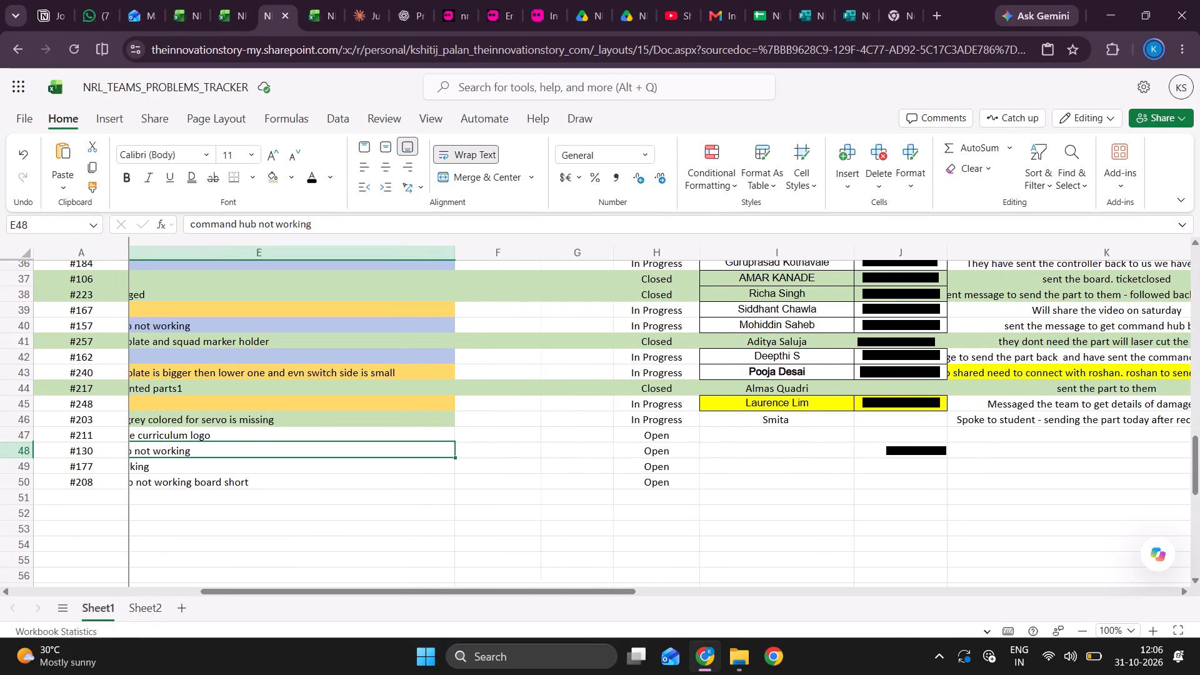
{"action": "scroll", "coordinate": [250, 462], "scroll_direction": "right", "scroll_amount": 2}
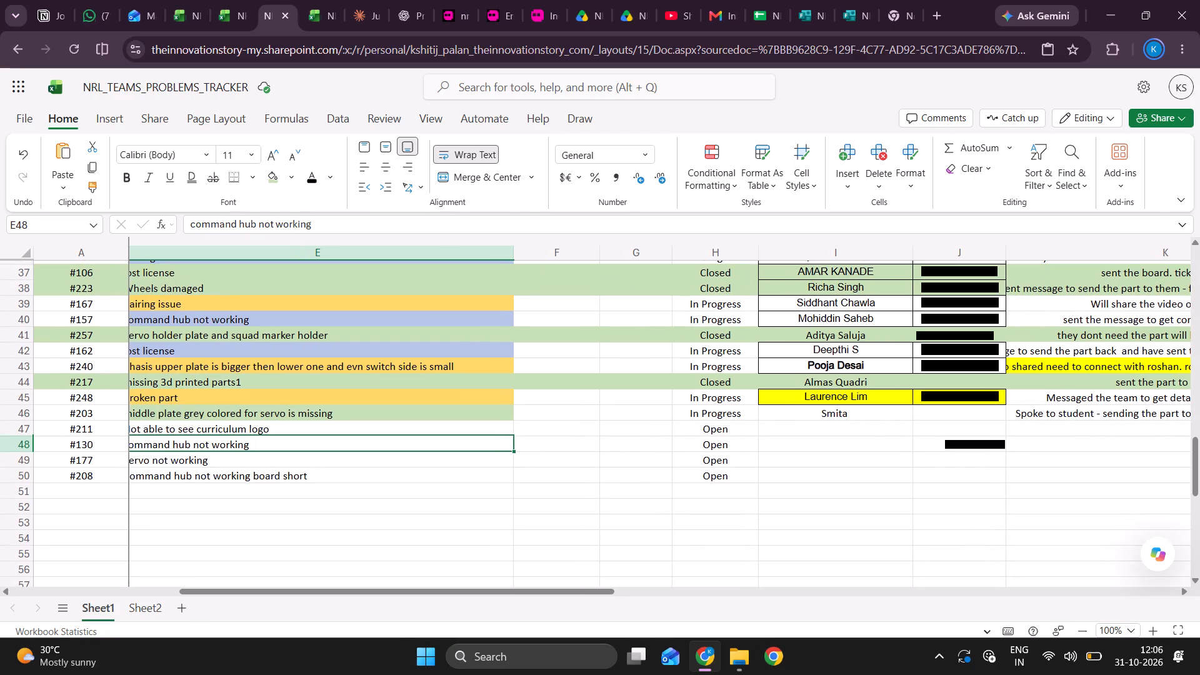
{"action": "left_click", "coordinate": [22, 414]}
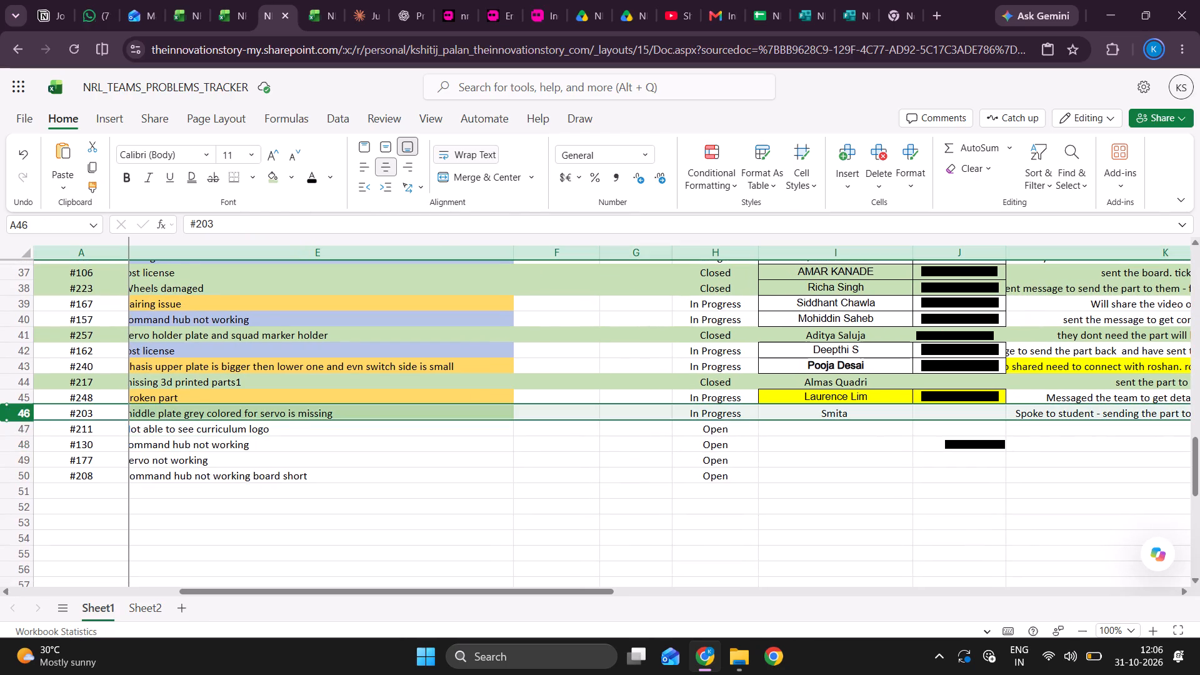
{"action": "scroll", "coordinate": [421, 491], "scroll_direction": "right", "scroll_amount": 1}
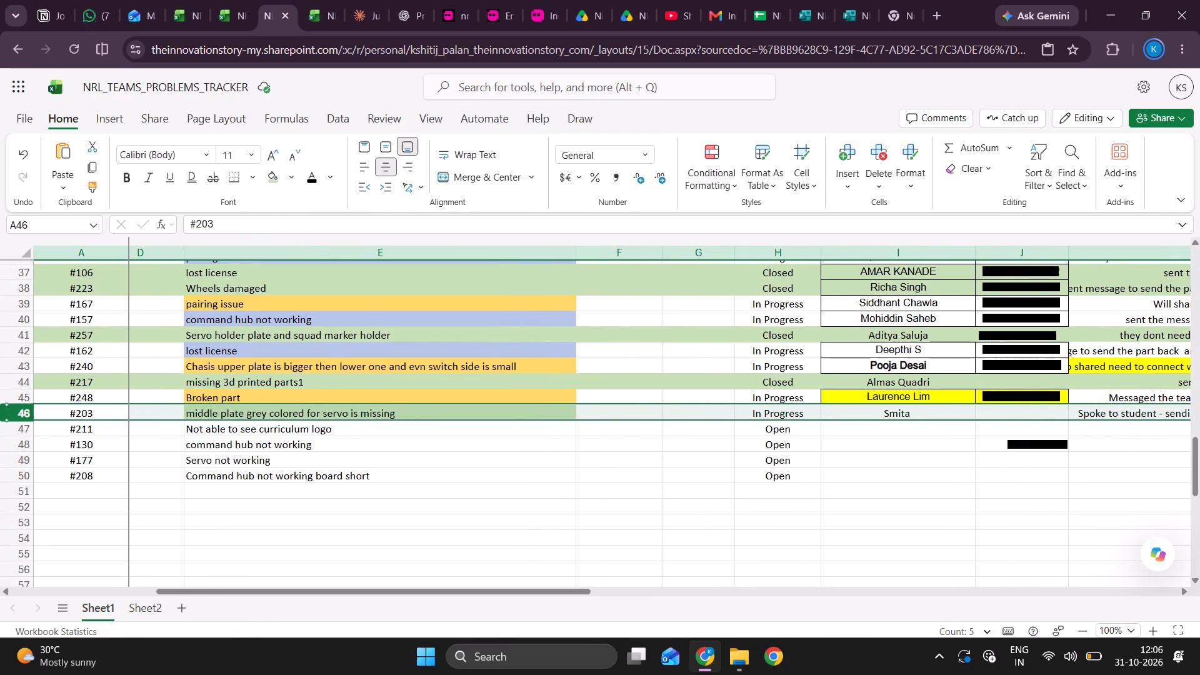
{"action": "left_click", "coordinate": [767, 417]}
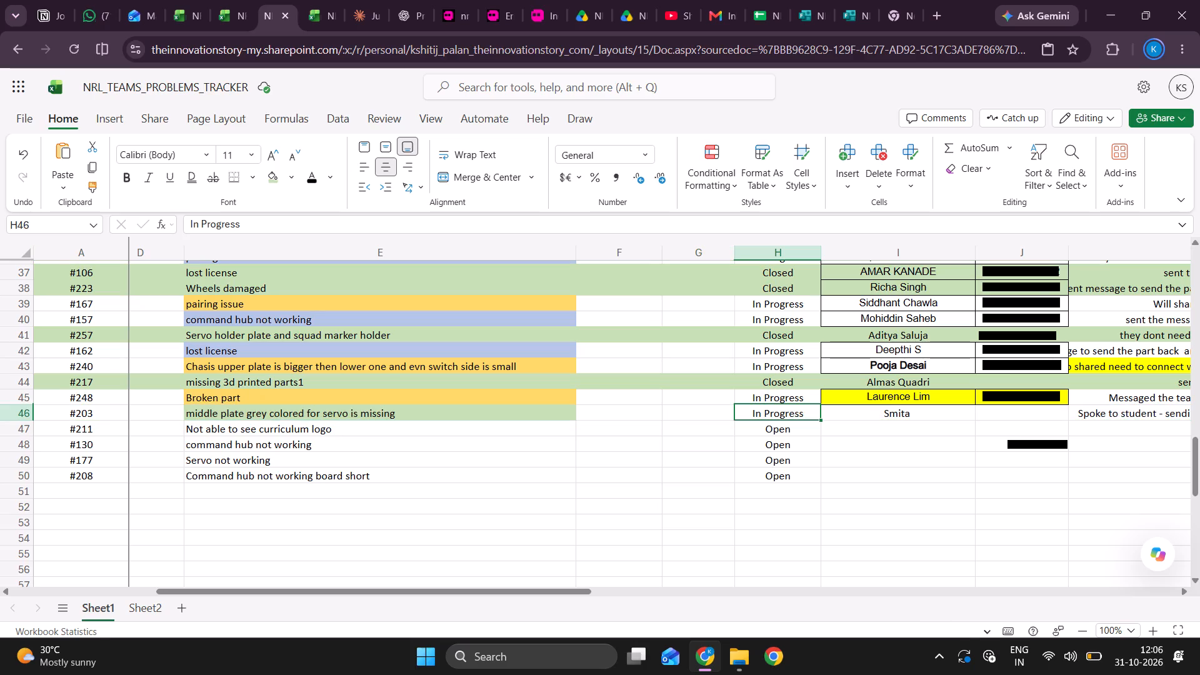
{"action": "left_click", "coordinate": [361, 406]}
{"action": "left_click", "coordinate": [290, 171]}
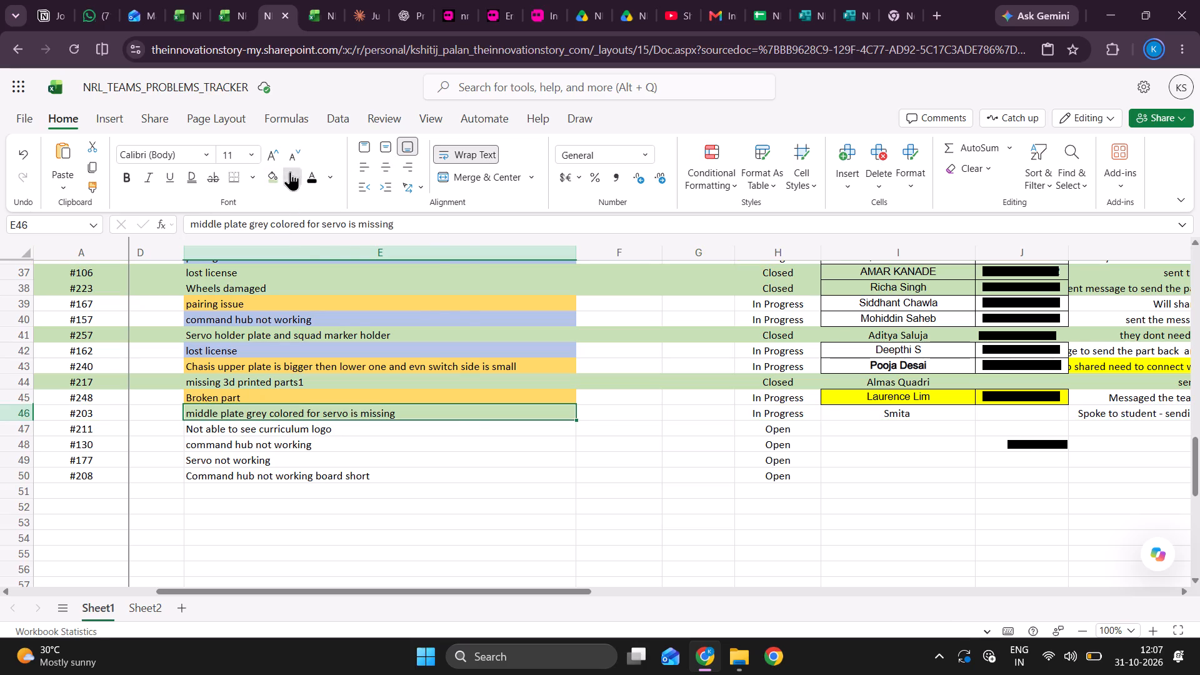
{"action": "left_click", "coordinate": [351, 268]}
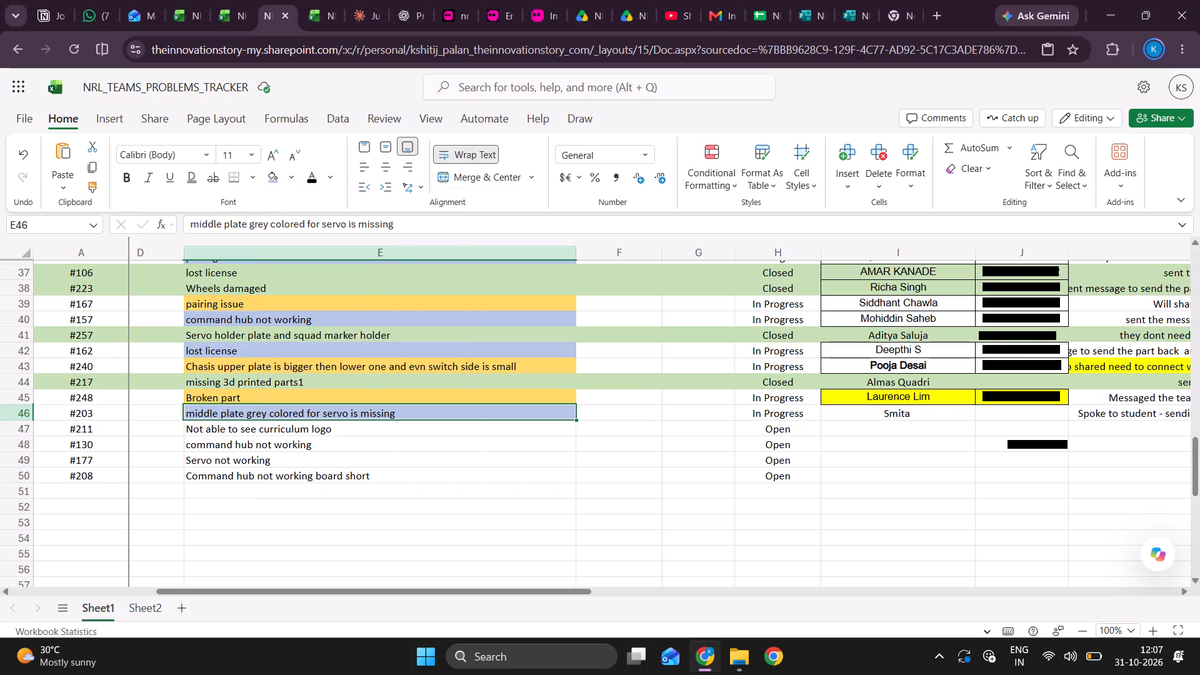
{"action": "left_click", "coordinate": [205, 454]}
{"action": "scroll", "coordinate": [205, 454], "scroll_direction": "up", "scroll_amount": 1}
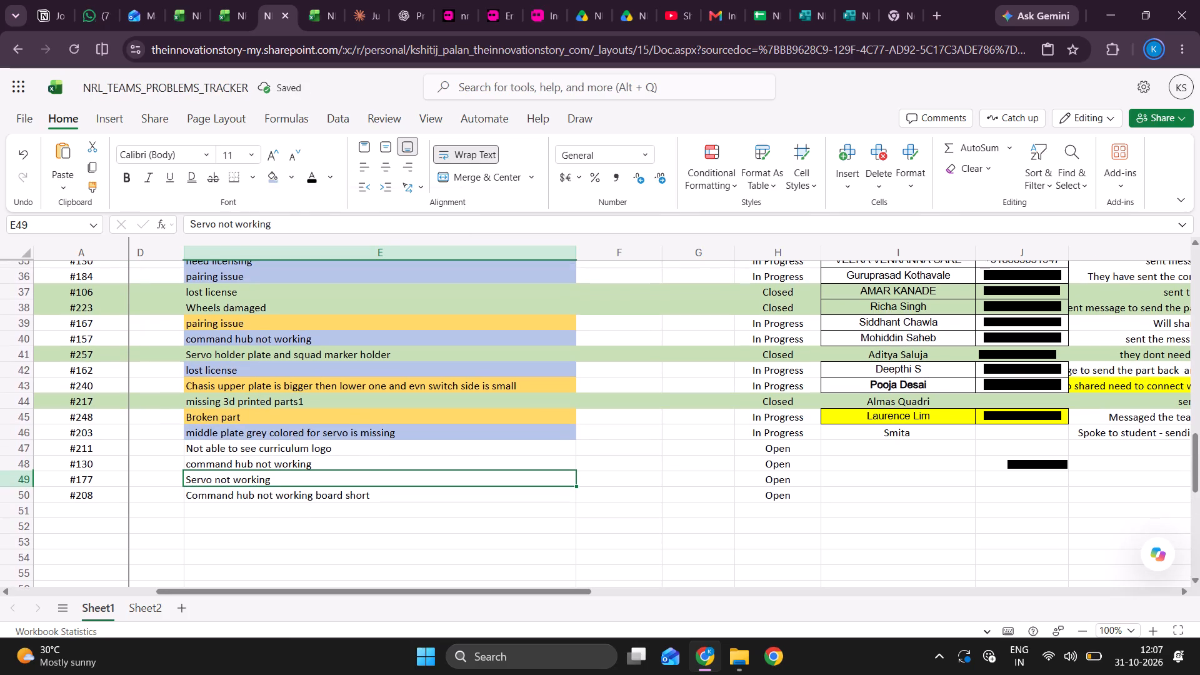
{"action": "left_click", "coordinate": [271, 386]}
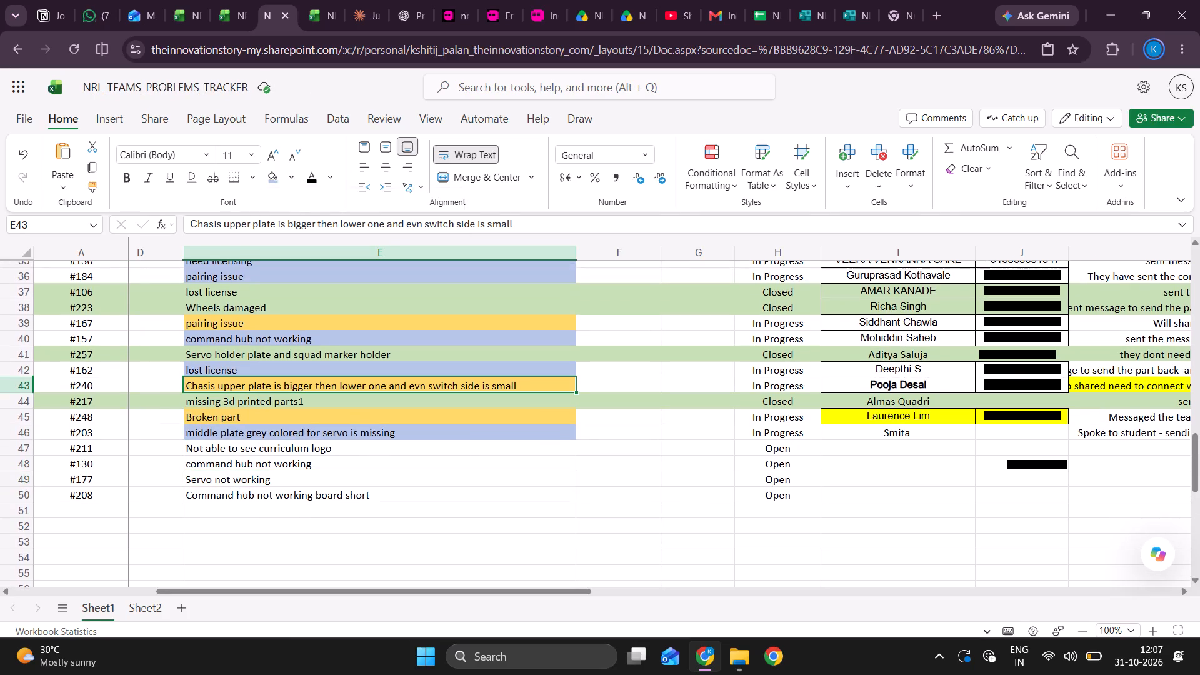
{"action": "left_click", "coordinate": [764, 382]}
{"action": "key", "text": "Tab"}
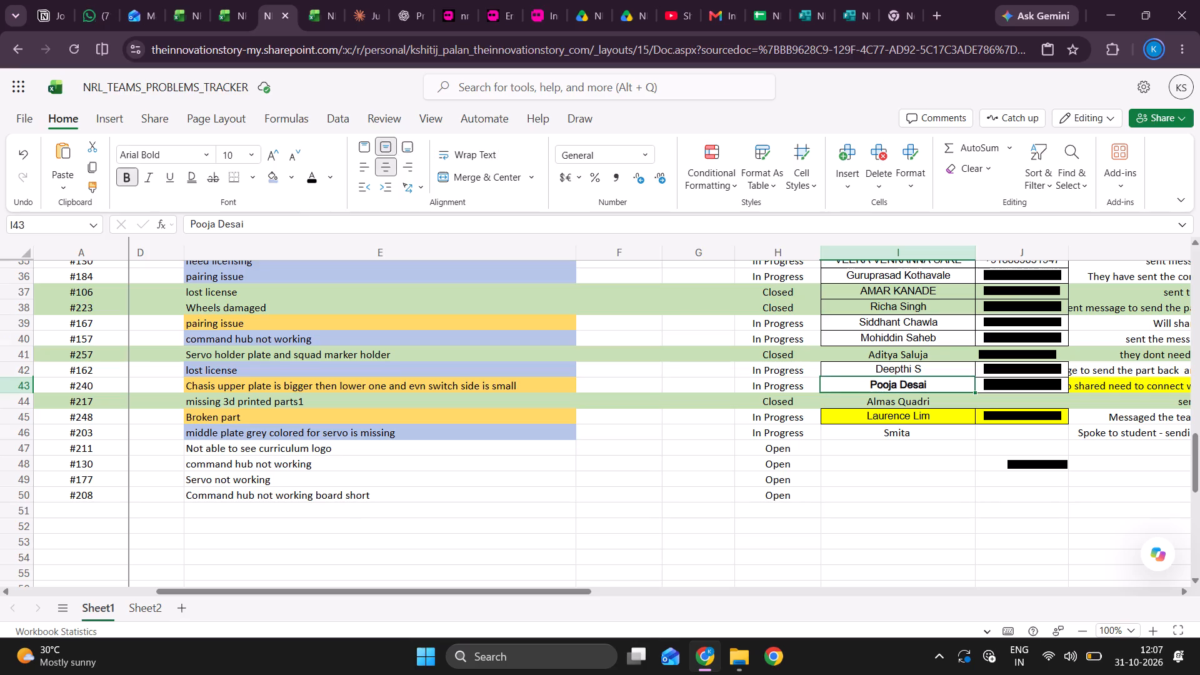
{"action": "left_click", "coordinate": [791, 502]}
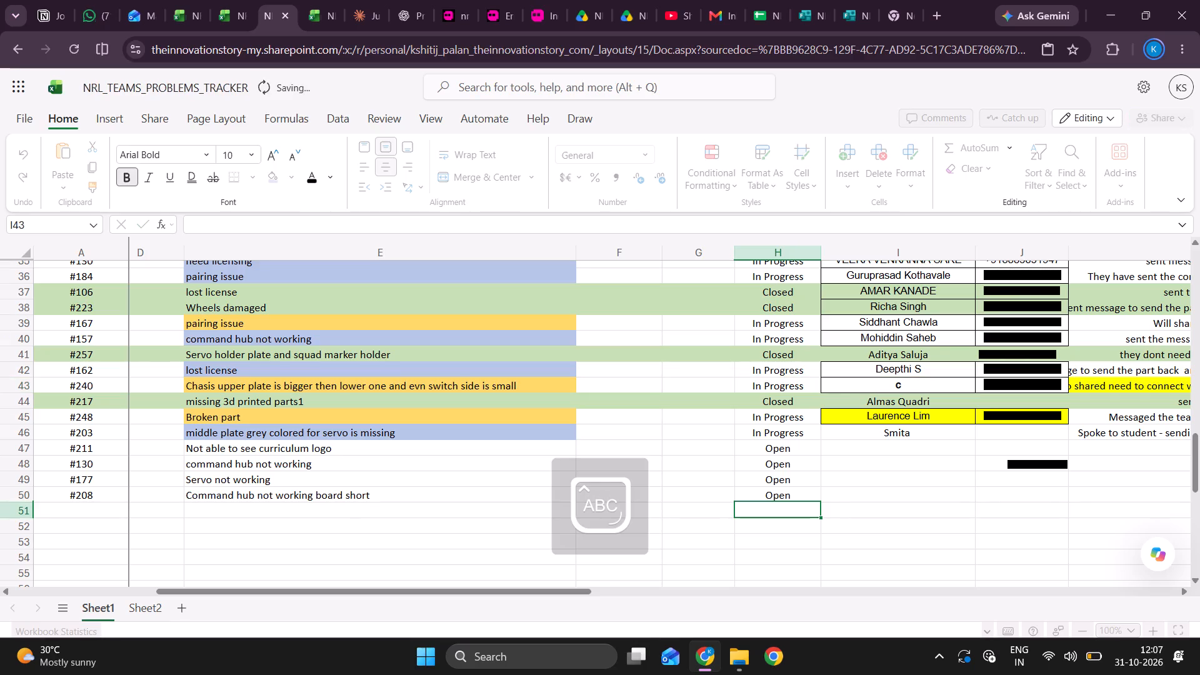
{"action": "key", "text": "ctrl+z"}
Set the status of team #240's chassis upper plate issue to Closed, with a capital C.
{"action": "left_click", "coordinate": [786, 380]}
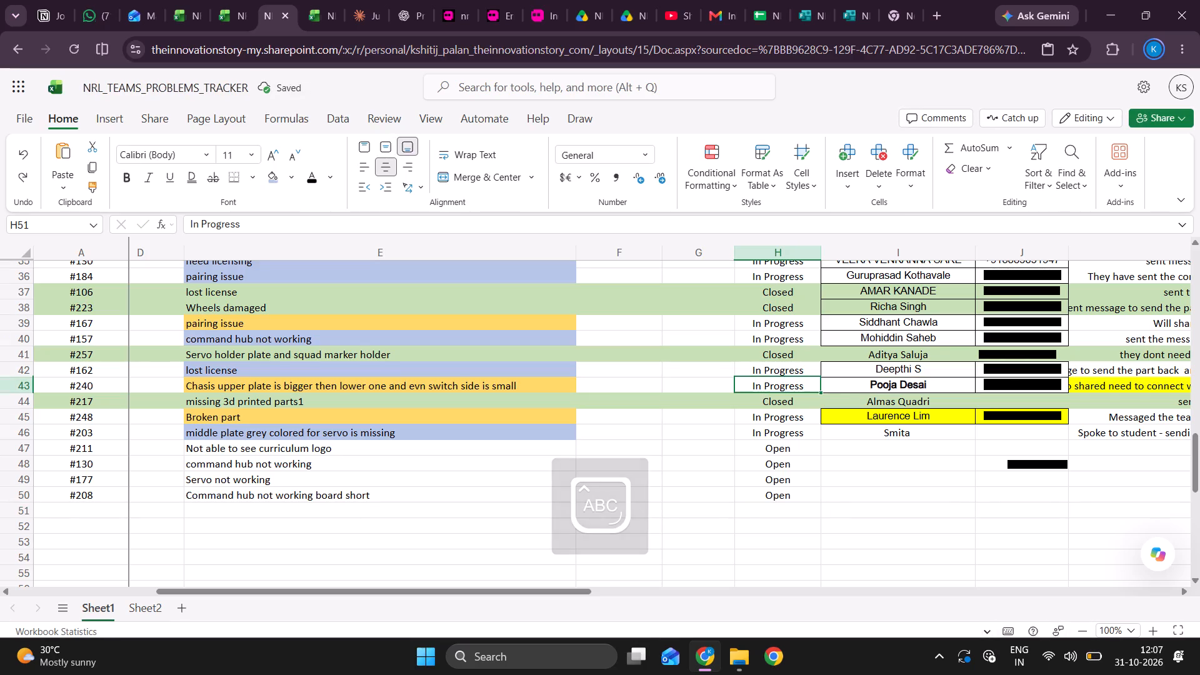
{"action": "key", "text": "Return"}
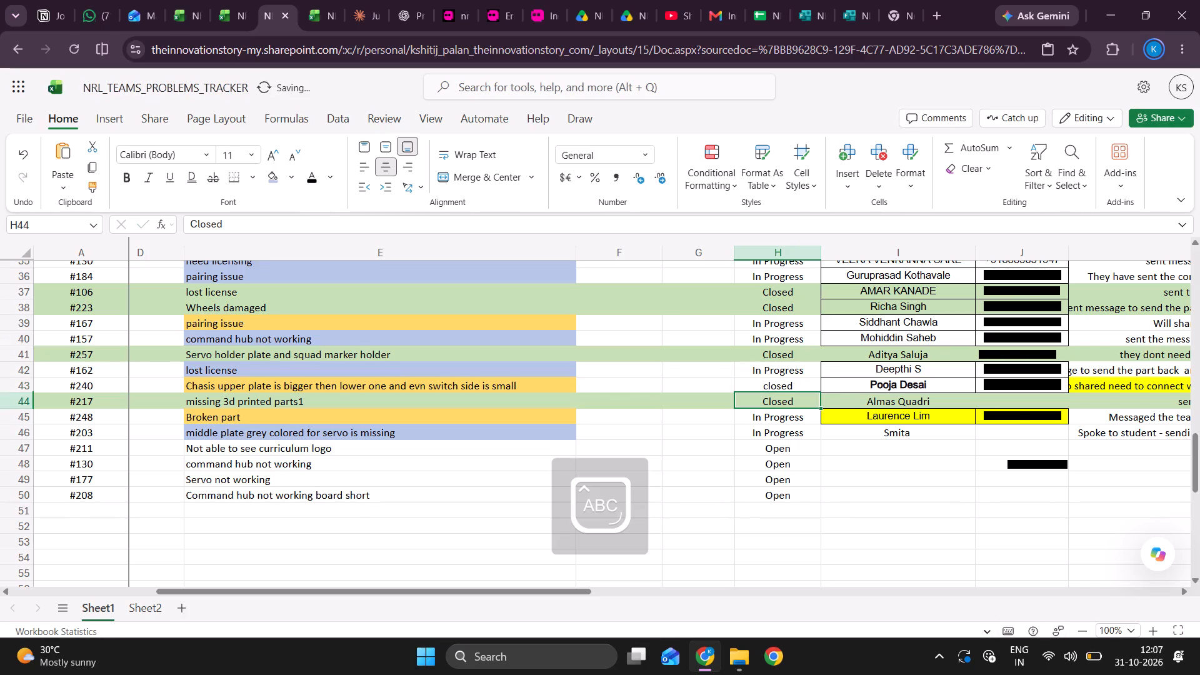
{"action": "double_click", "coordinate": [796, 386]}
{"action": "key", "text": "BackSpace"}
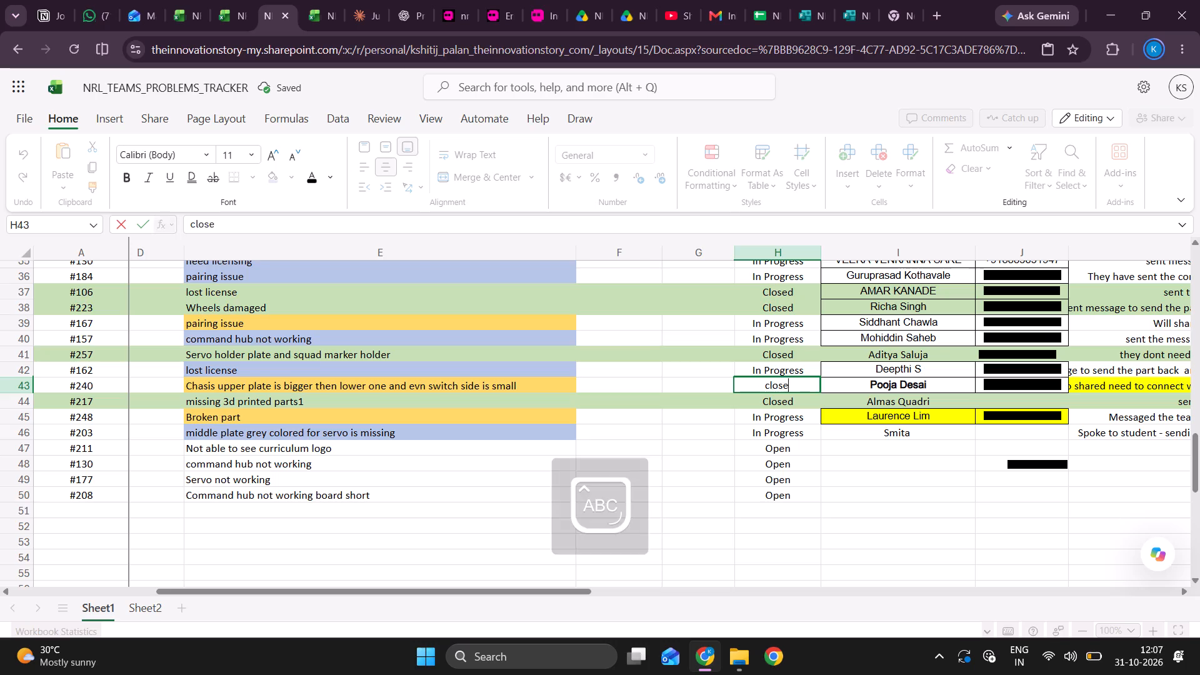
{"action": "key", "text": "BackSpace"}
{"action": "key", "text": "BackSpace"}
{"action": "key", "text": "BackSpace"}
{"action": "key", "text": "BackSpace"}
{"action": "key", "text": "BackSpace"}
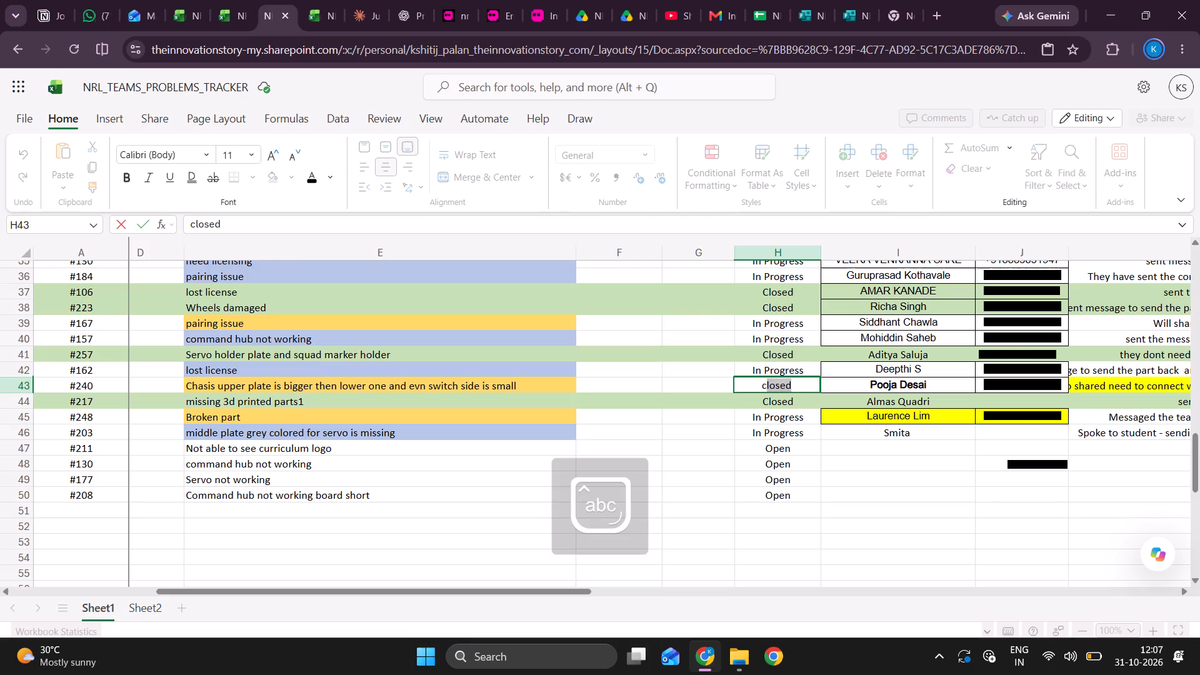
{"action": "key", "text": "BackSpace"}
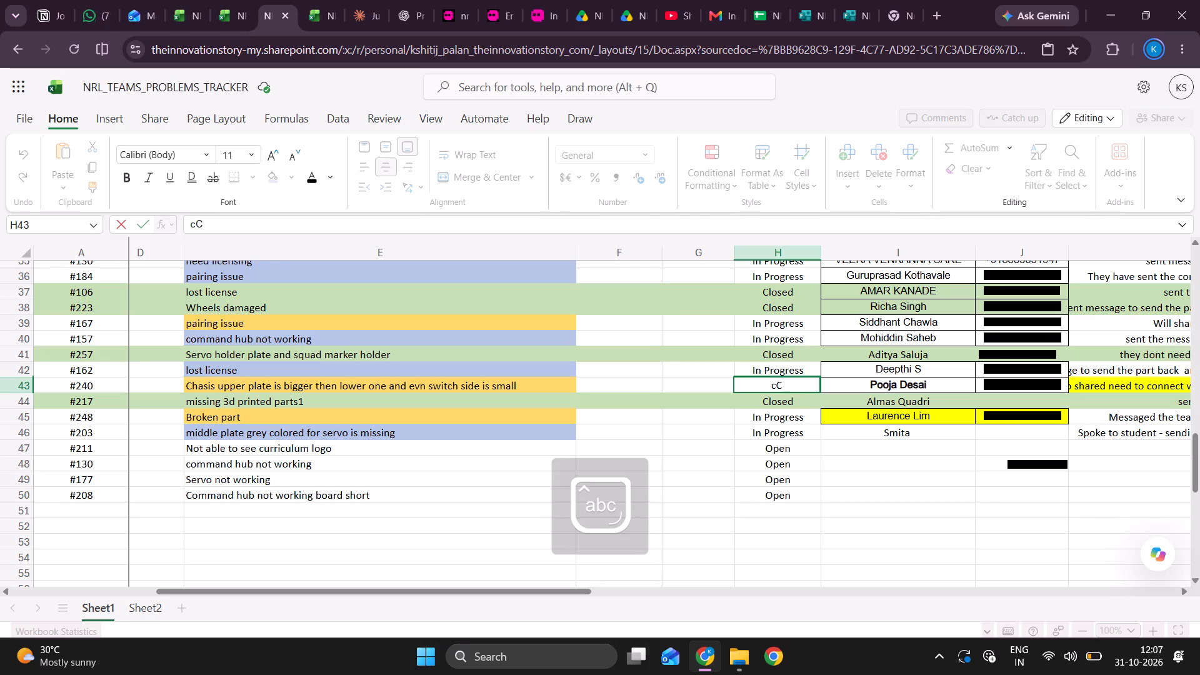
{"action": "key", "text": "BackSpace"}
{"action": "key", "text": "BackSpace"}
{"action": "key", "text": "Return"}
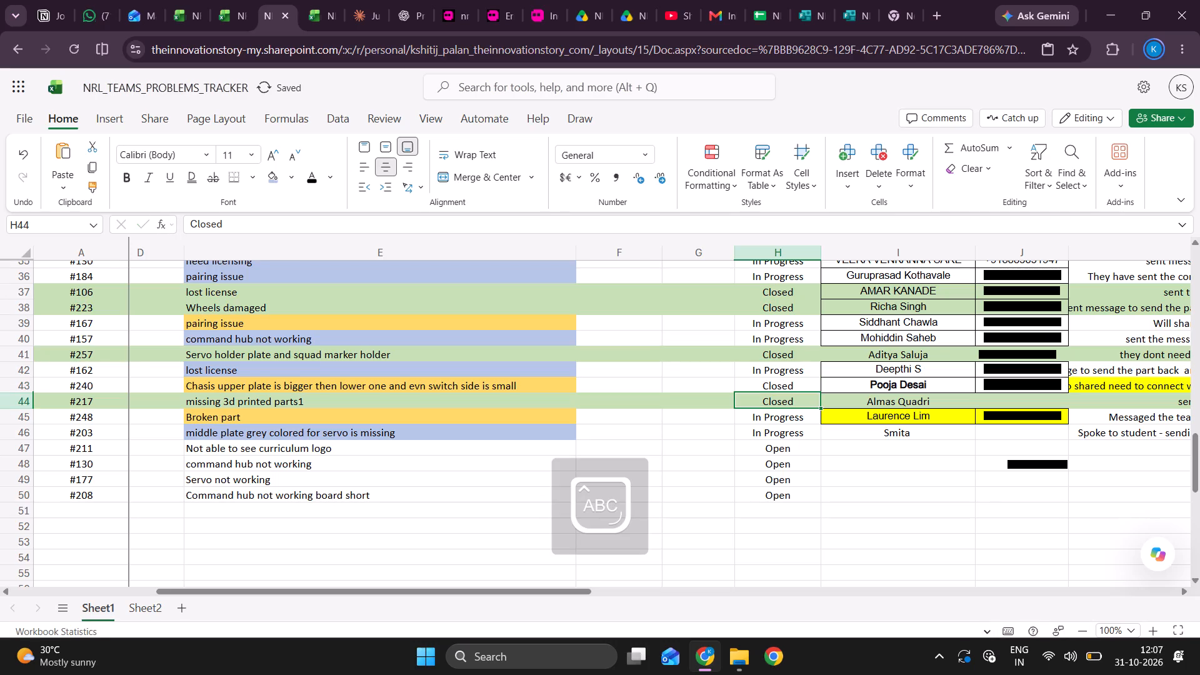
Fill team #240's entire row light green, matching the other closed issue rows.
{"action": "left_click", "coordinate": [19, 384]}
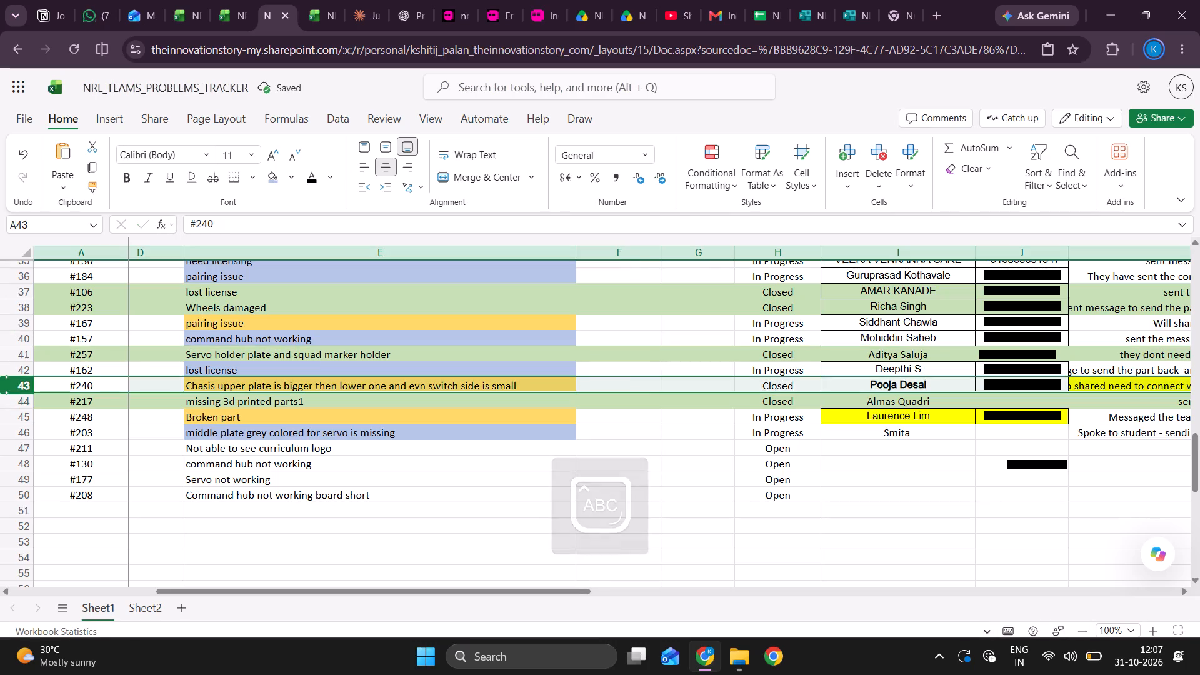
{"action": "left_click", "coordinate": [294, 186]}
{"action": "left_click", "coordinate": [291, 180]}
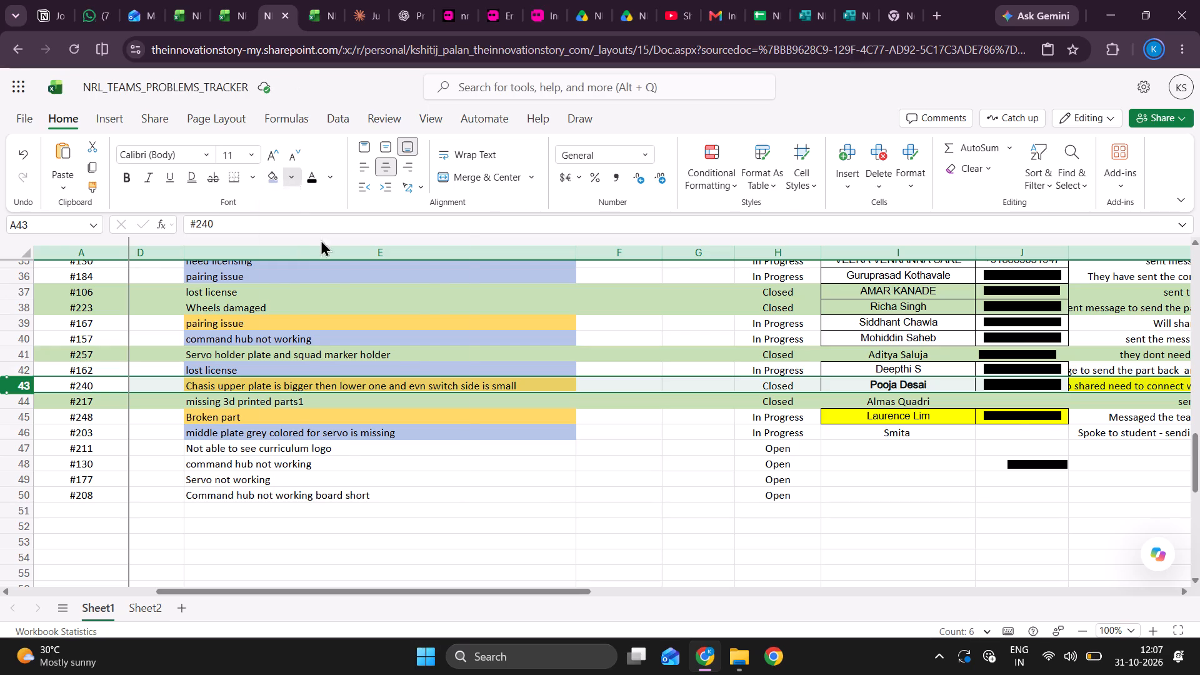
{"action": "left_click", "coordinate": [448, 268]}
{"action": "left_click", "coordinate": [551, 477]}
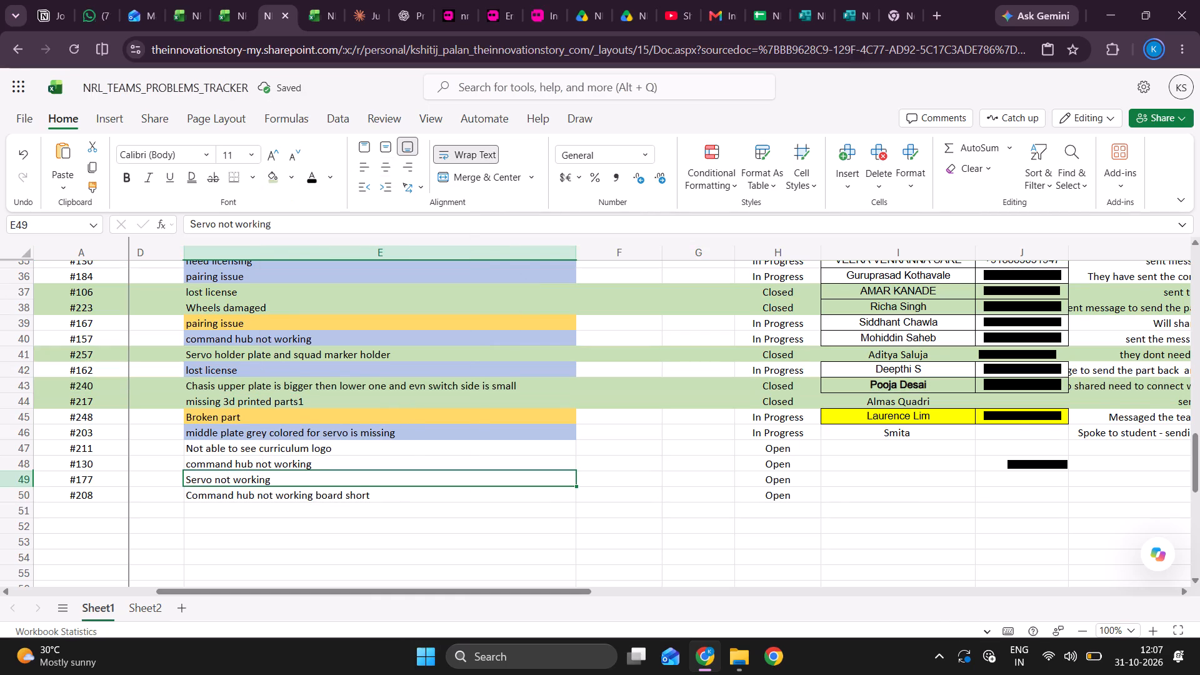
Review the colour coding and statuses of the earlier issues and the open entries for teams #211, #130, #177 and #208.
{"action": "scroll", "coordinate": [556, 496], "scroll_direction": "up", "scroll_amount": 1}
{"action": "left_click", "coordinate": [556, 496]}
{"action": "scroll", "coordinate": [556, 496], "scroll_direction": "left", "scroll_amount": 1}
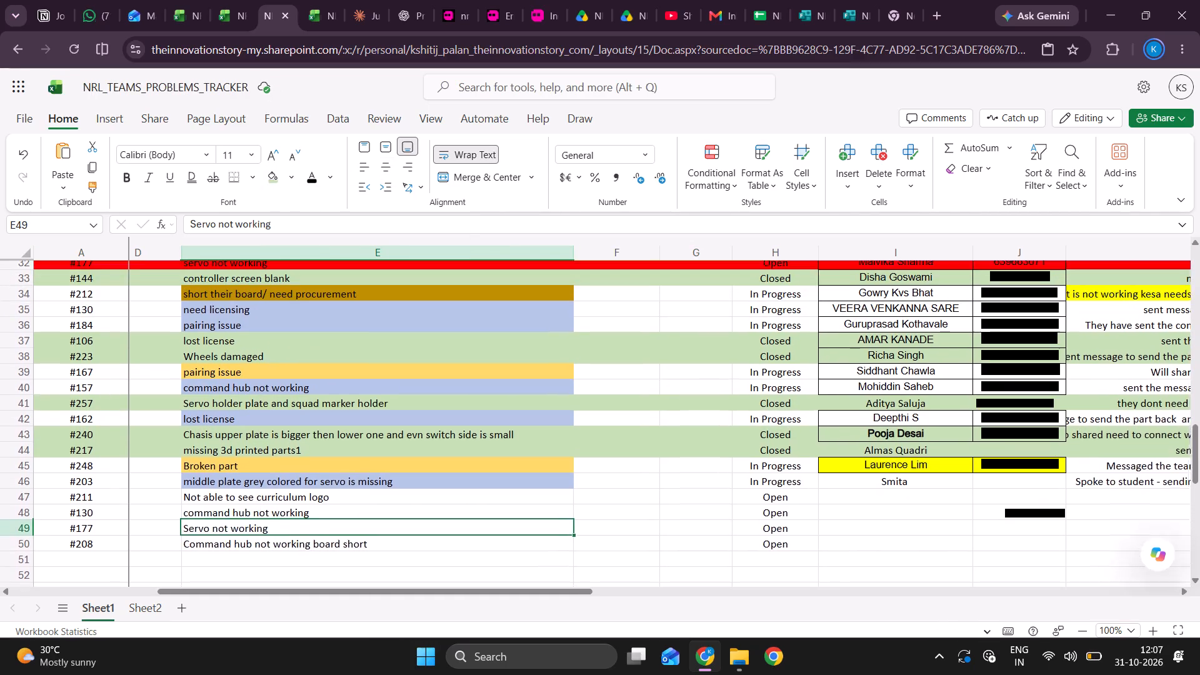
{"action": "scroll", "coordinate": [556, 496], "scroll_direction": "left", "scroll_amount": 2}
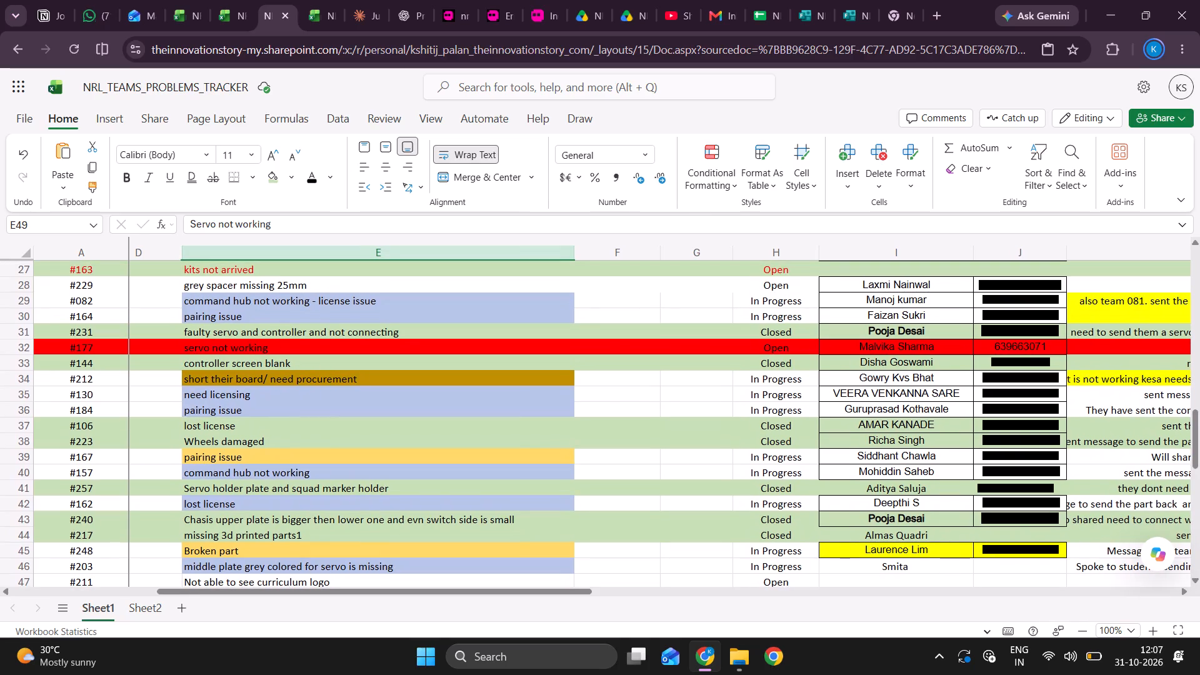
{"action": "scroll", "coordinate": [556, 496], "scroll_direction": "left", "scroll_amount": 2}
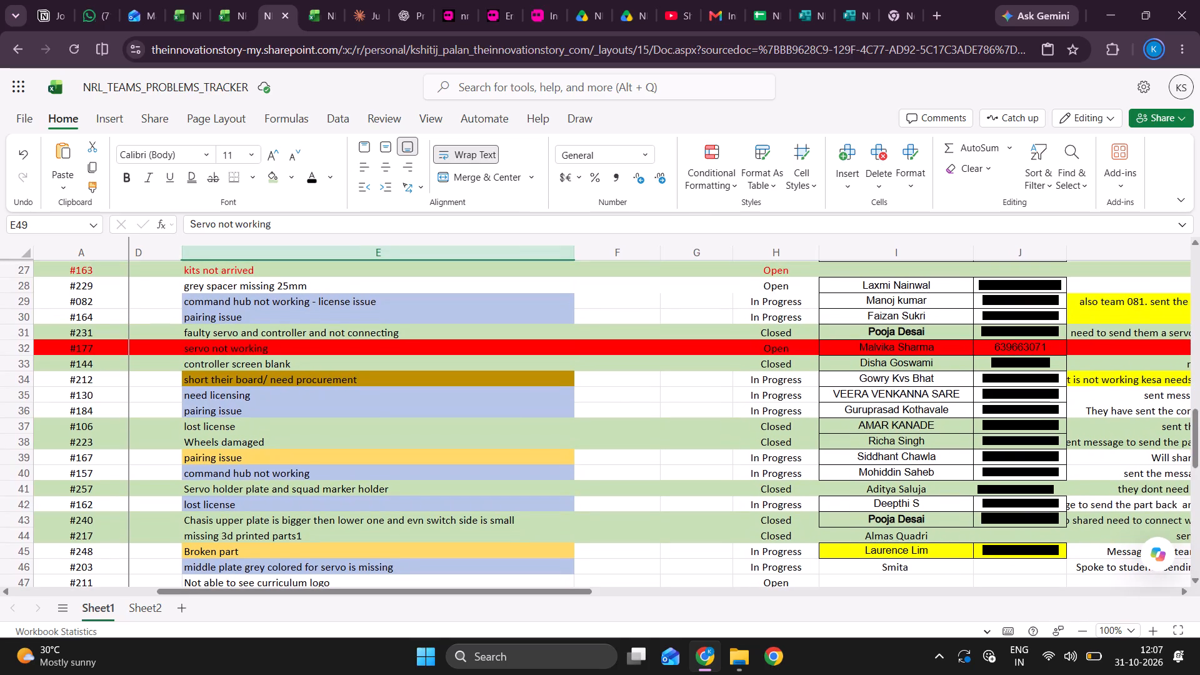
{"action": "scroll", "coordinate": [556, 496], "scroll_direction": "left", "scroll_amount": 1}
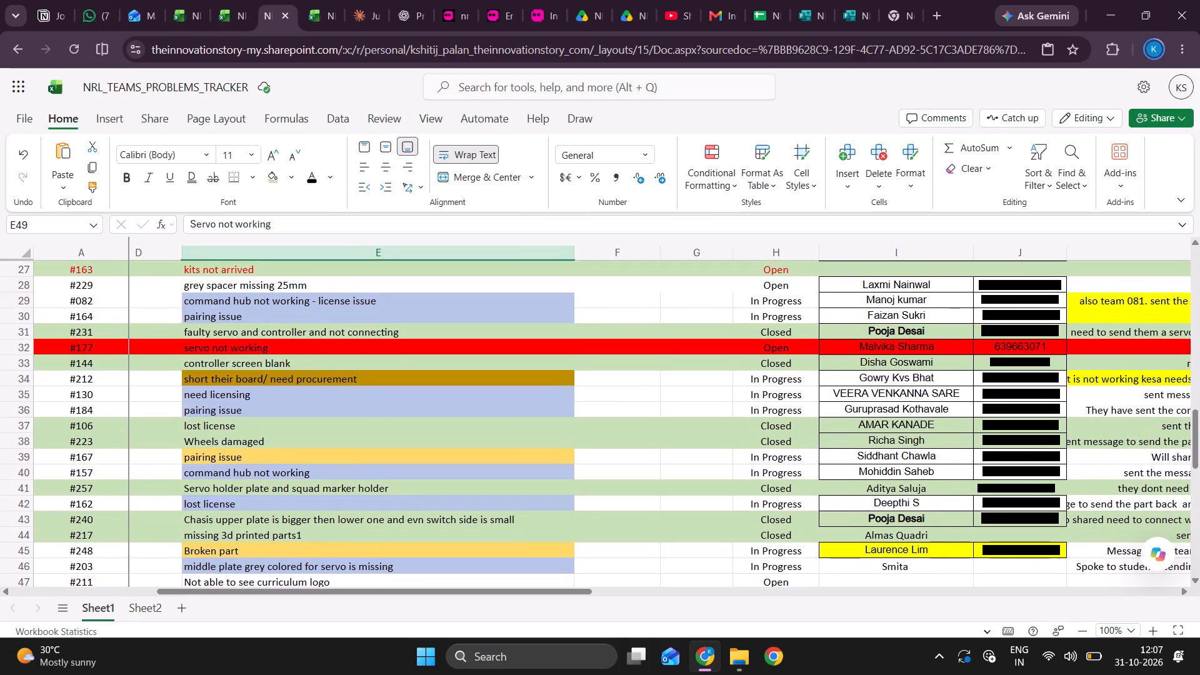
{"action": "scroll", "coordinate": [556, 496], "scroll_direction": "left", "scroll_amount": 1}
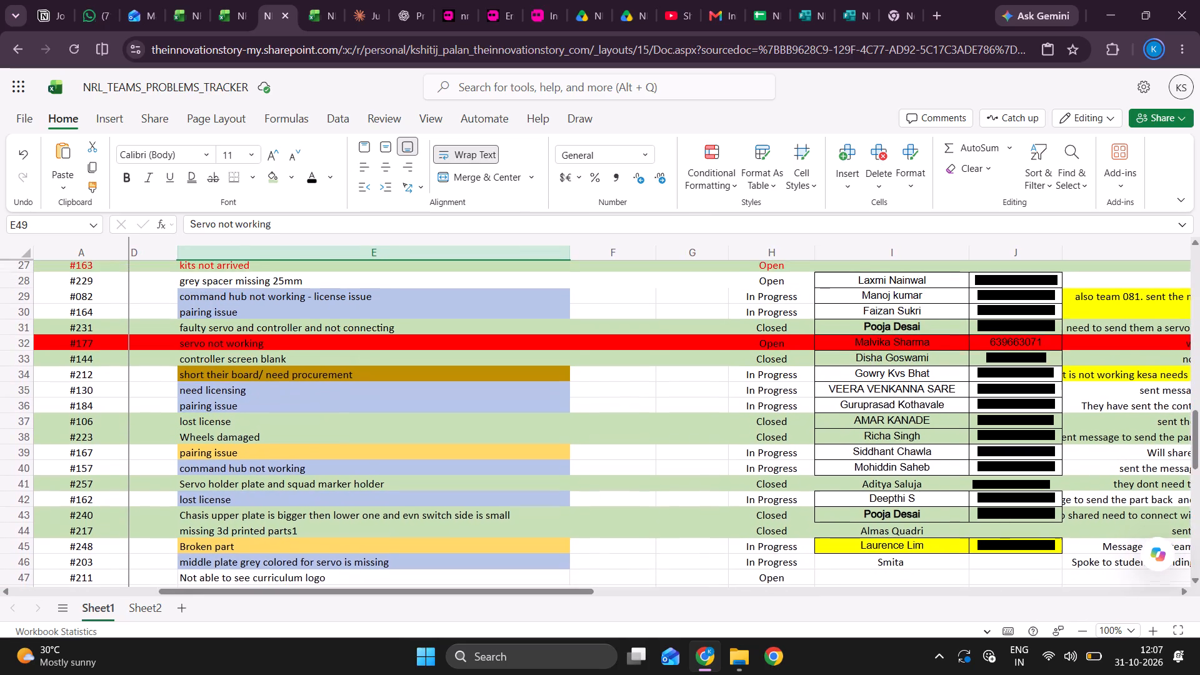
{"action": "scroll", "coordinate": [556, 496], "scroll_direction": "left", "scroll_amount": 1}
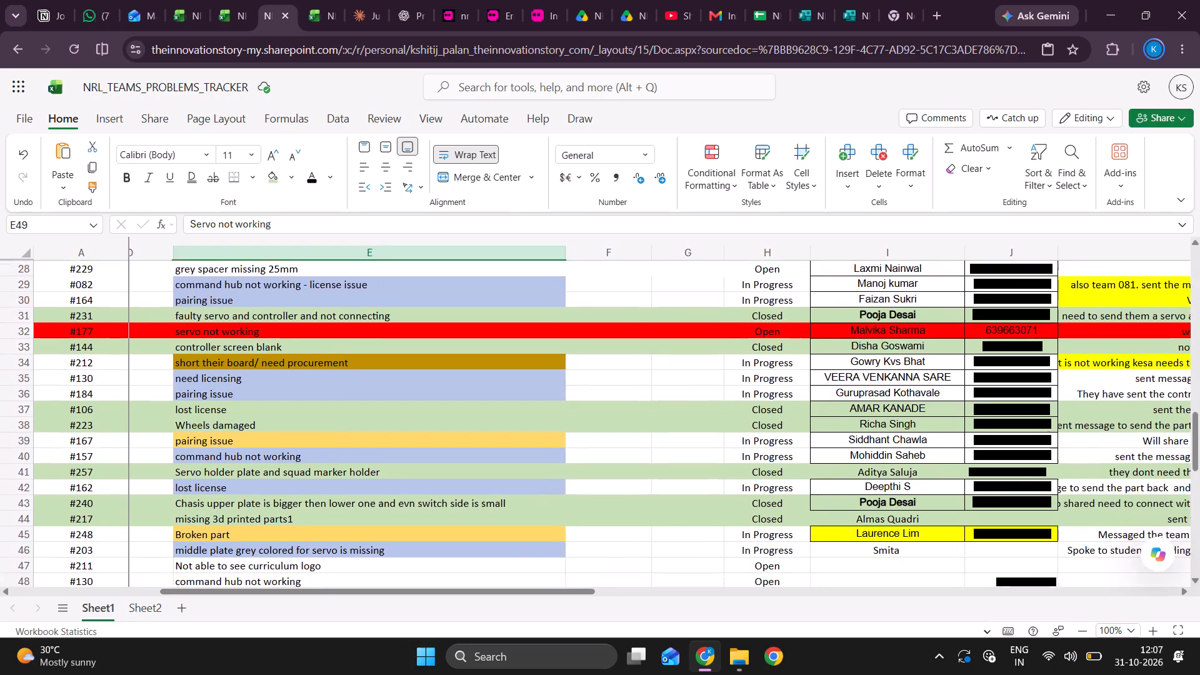
{"action": "scroll", "coordinate": [556, 496], "scroll_direction": "left", "scroll_amount": 1}
{"action": "left_click", "coordinate": [514, 539]}
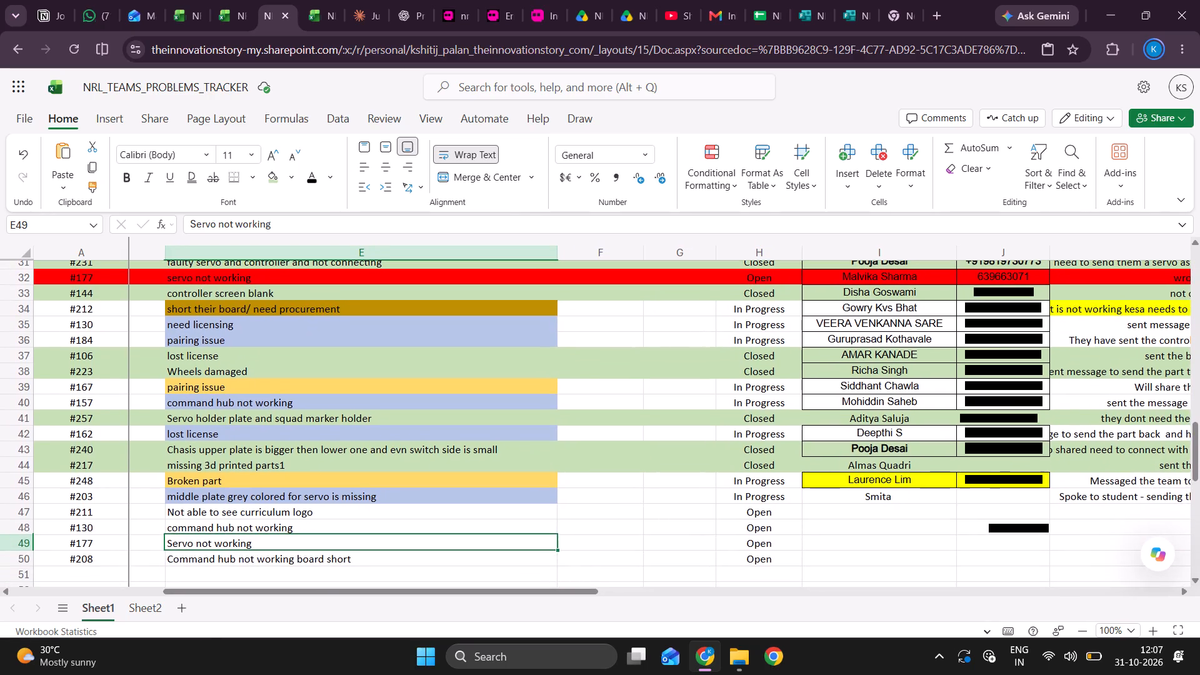
{"action": "left_click", "coordinate": [516, 527]}
{"action": "scroll", "coordinate": [455, 522], "scroll_direction": "down", "scroll_amount": 1}
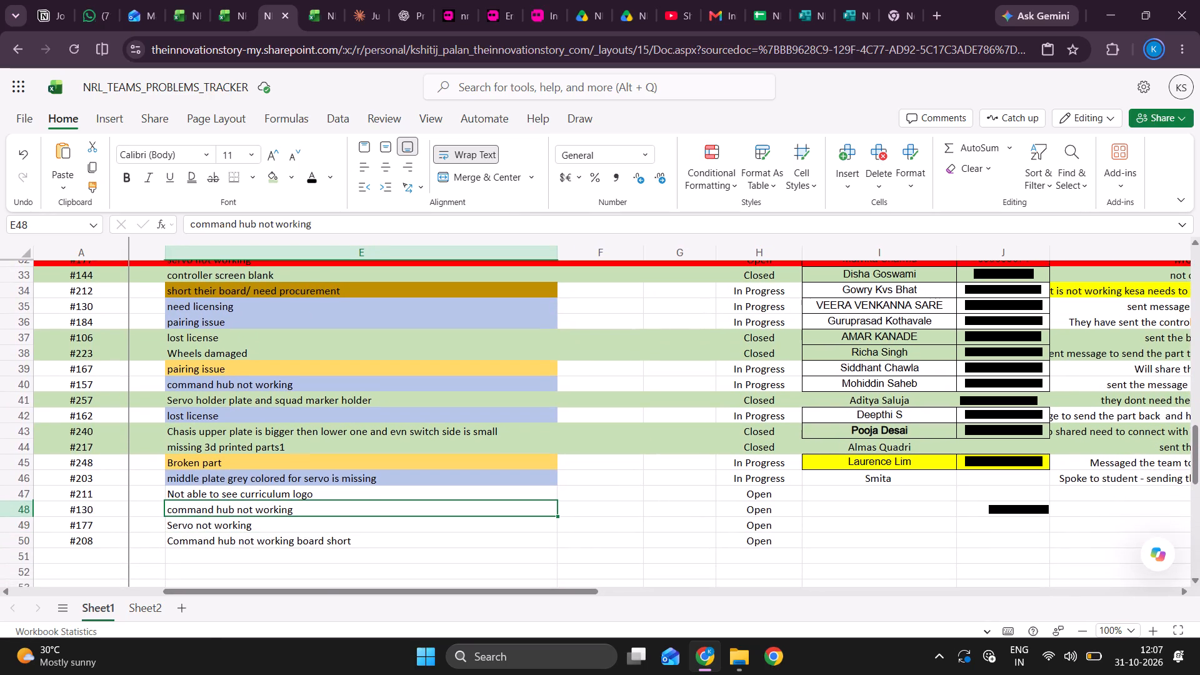
{"action": "scroll", "coordinate": [455, 522], "scroll_direction": "down", "scroll_amount": 2}
{"action": "left_click", "coordinate": [446, 527]}
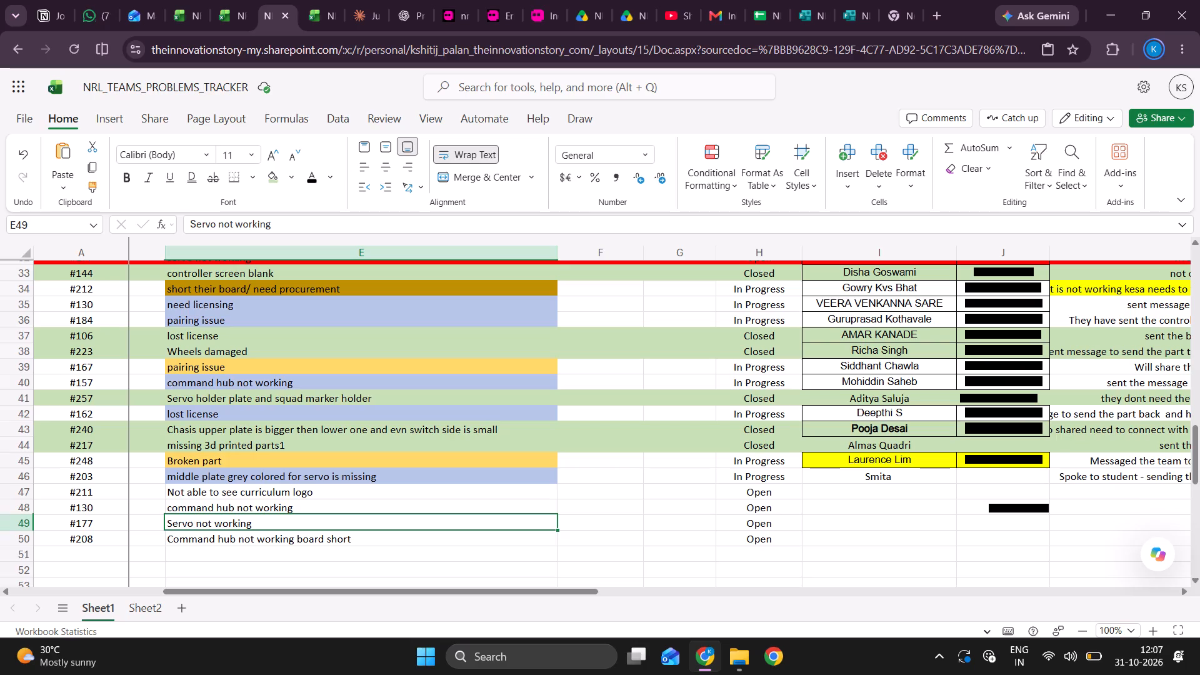
{"action": "left_click", "coordinate": [435, 536]}
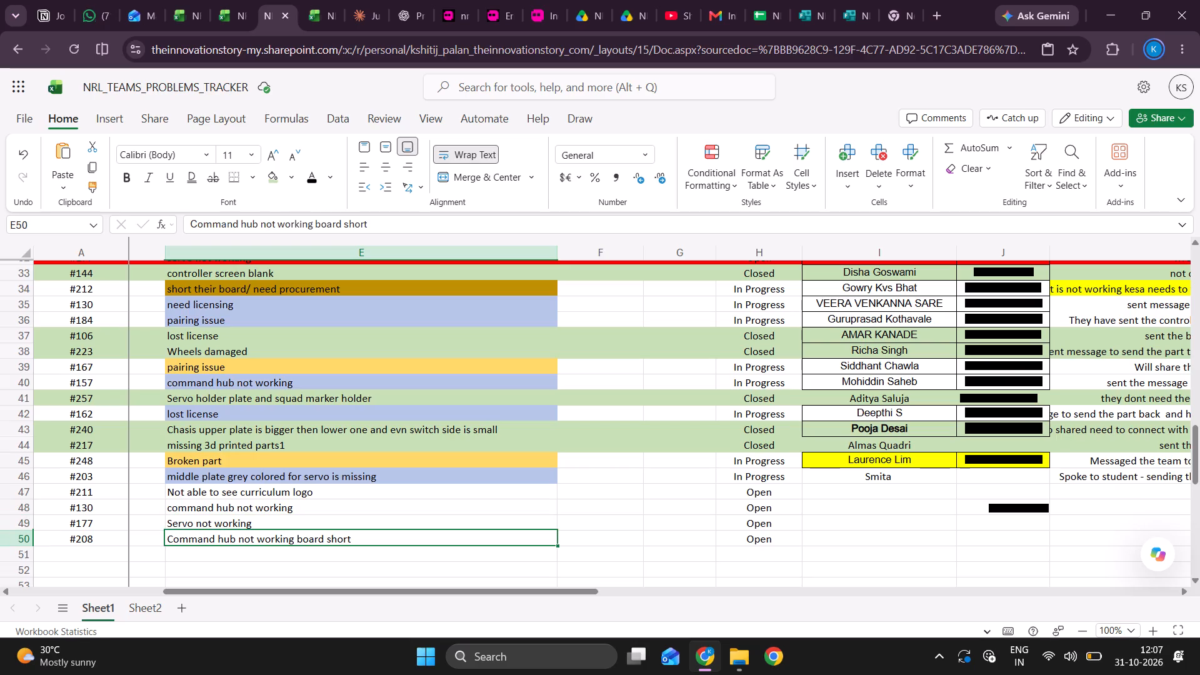
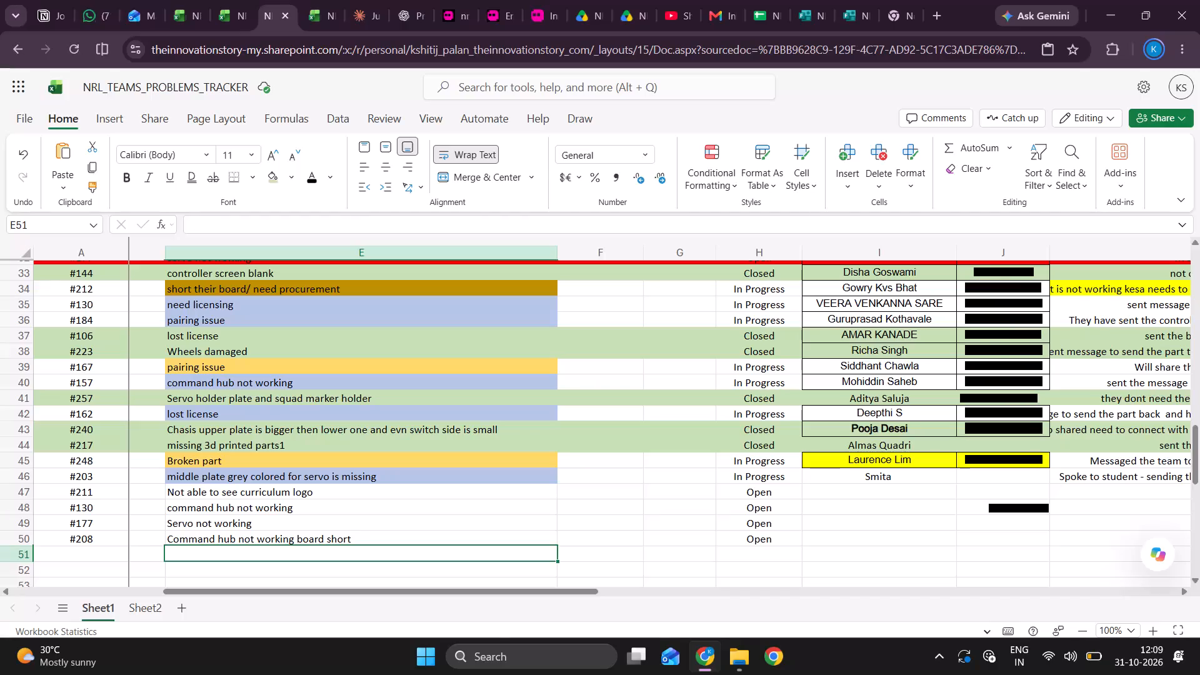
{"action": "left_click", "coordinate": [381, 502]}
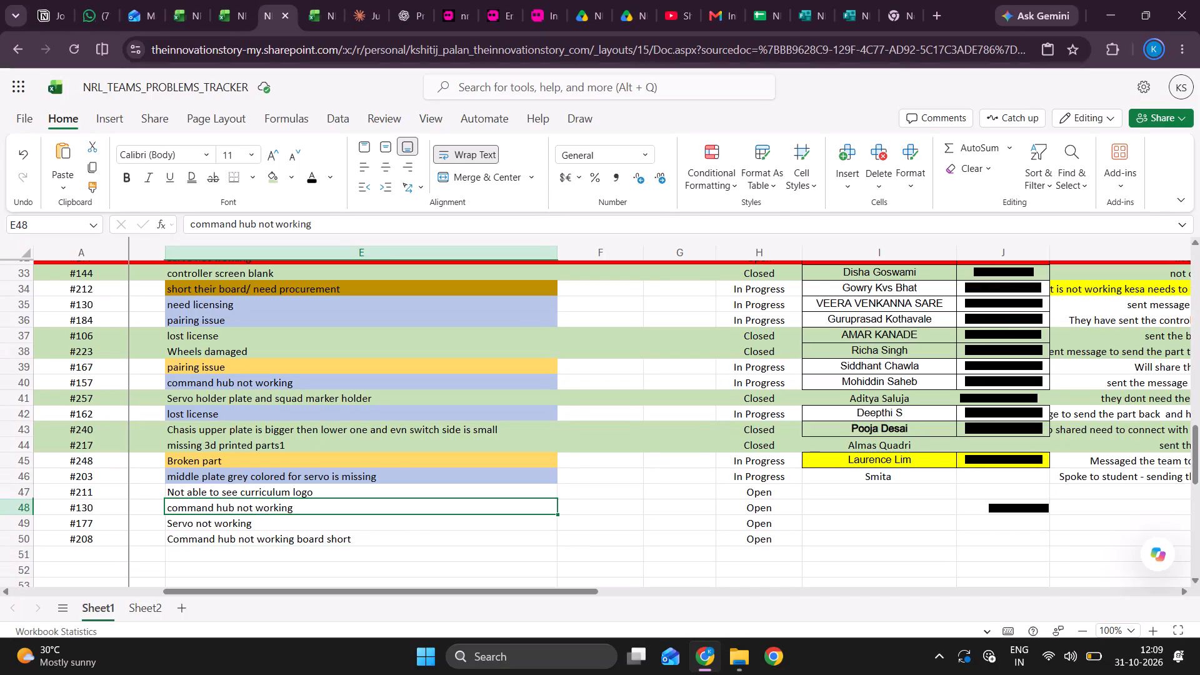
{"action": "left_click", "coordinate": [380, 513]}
Switch to the NRL_2026_KIT_DISPATCH workbook and search the MATUNGA sheet for 177 until reaching that team's entry in the Team Number column.
{"action": "left_click", "coordinate": [226, 14]}
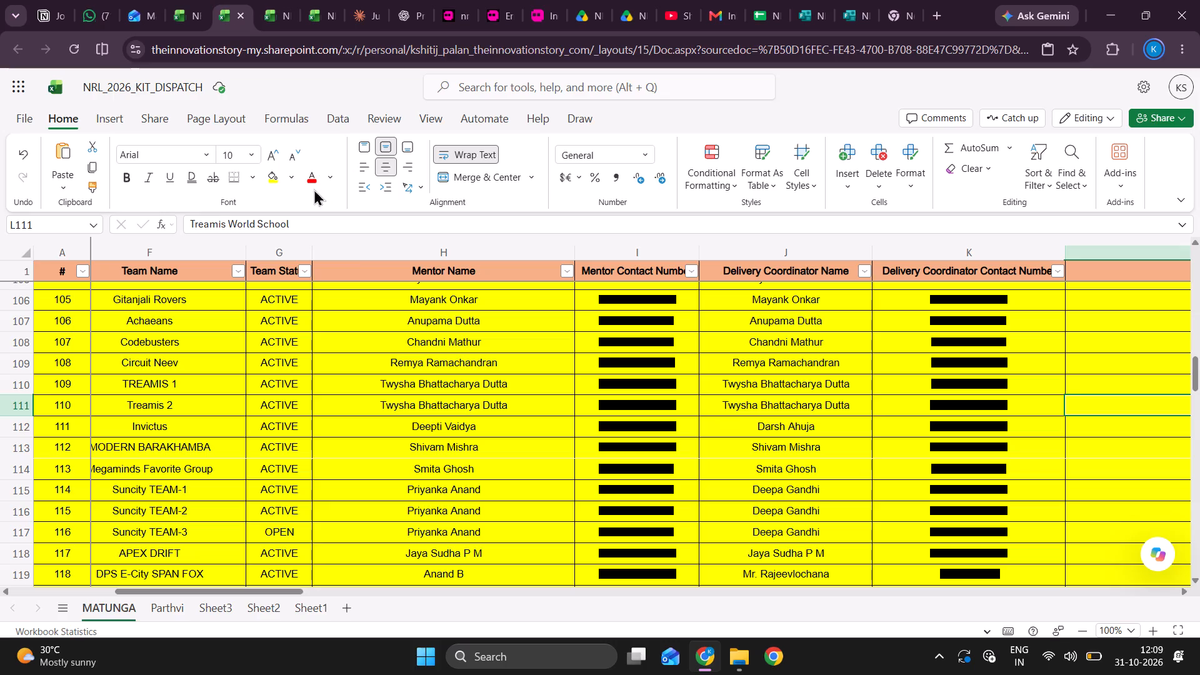
{"action": "left_click", "coordinate": [290, 372]}
{"action": "key", "text": "ctrl+f"}
{"action": "type", "text": "177"}
{"action": "key", "text": "Return"}
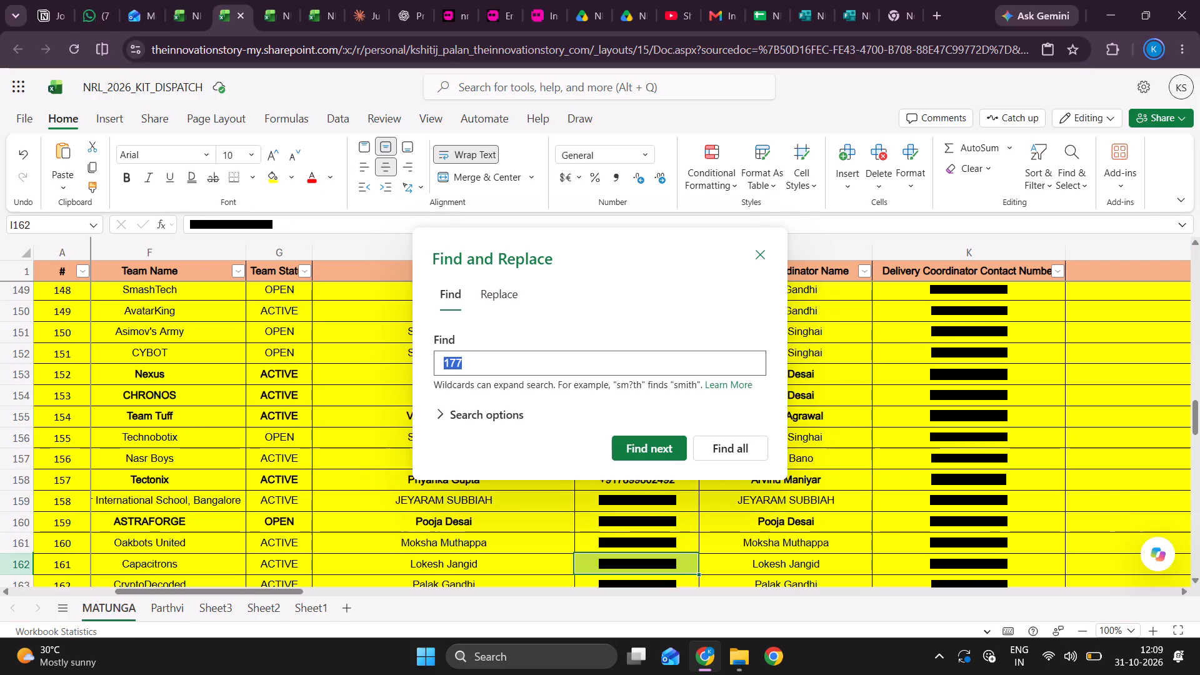
{"action": "key", "text": "Return"}
{"action": "key", "text": "Return"}
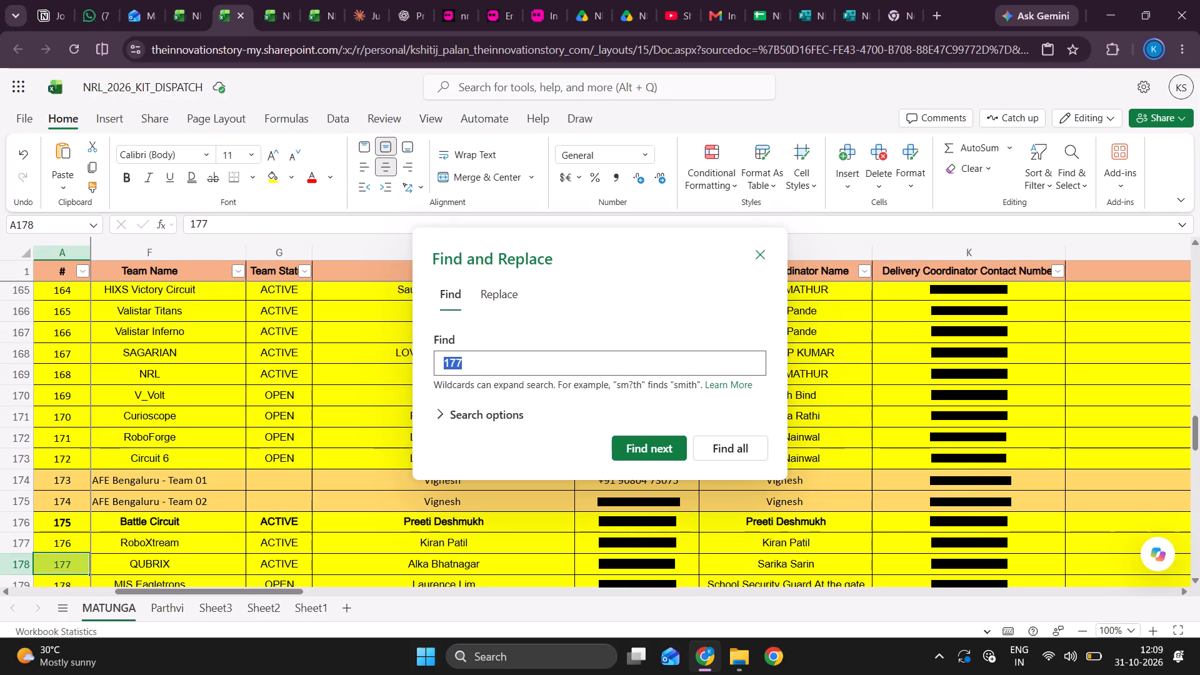
{"action": "key", "text": "Return"}
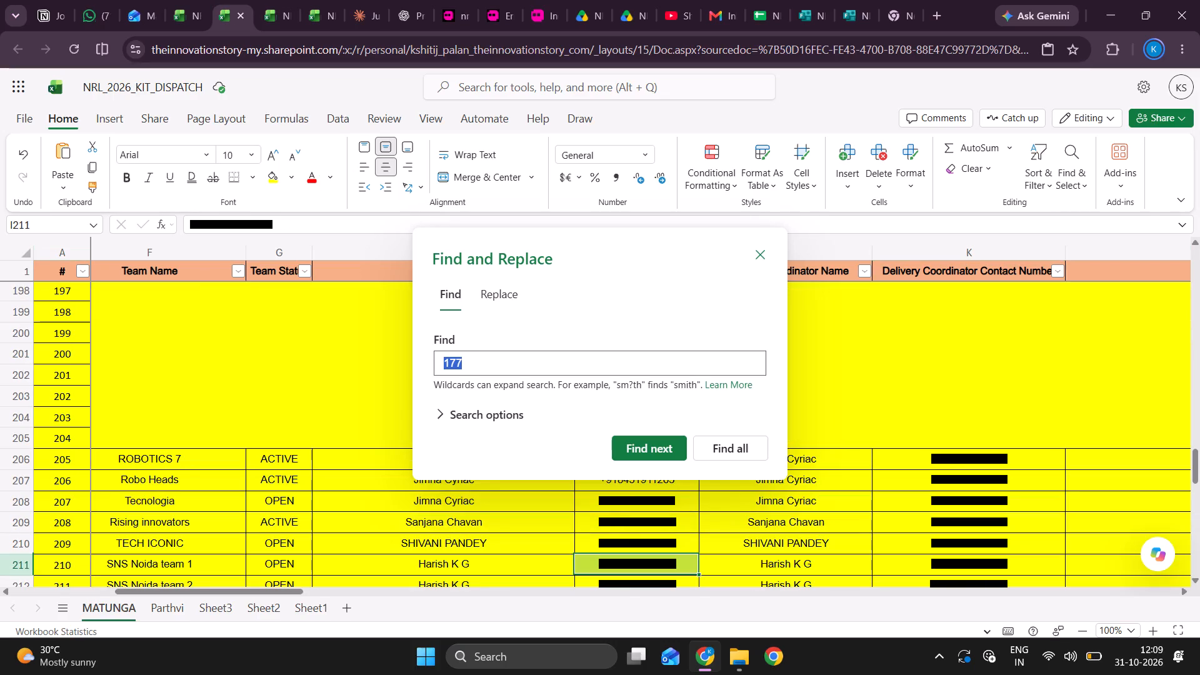
{"action": "key", "text": "Return"}
{"action": "key", "text": "Return"}
{"action": "key", "text": "Return"}
{"action": "key", "text": "Return"}
{"action": "key", "text": "Return"}
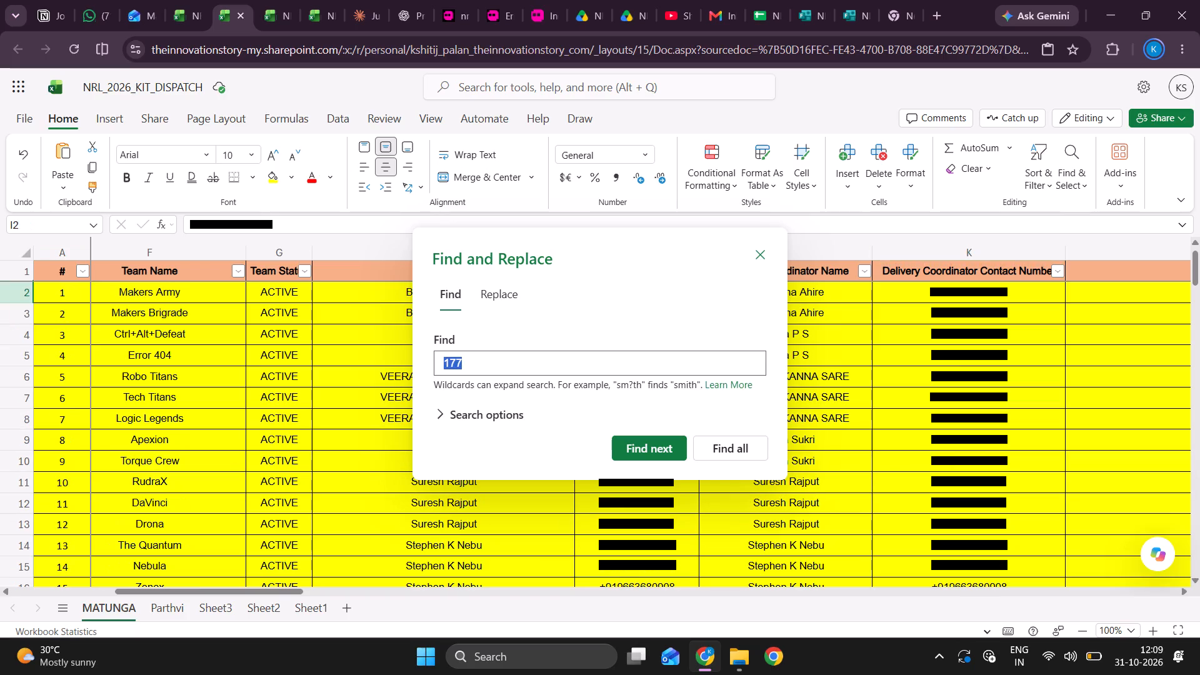
{"action": "key", "text": "Return"}
{"action": "key", "text": "Return"}
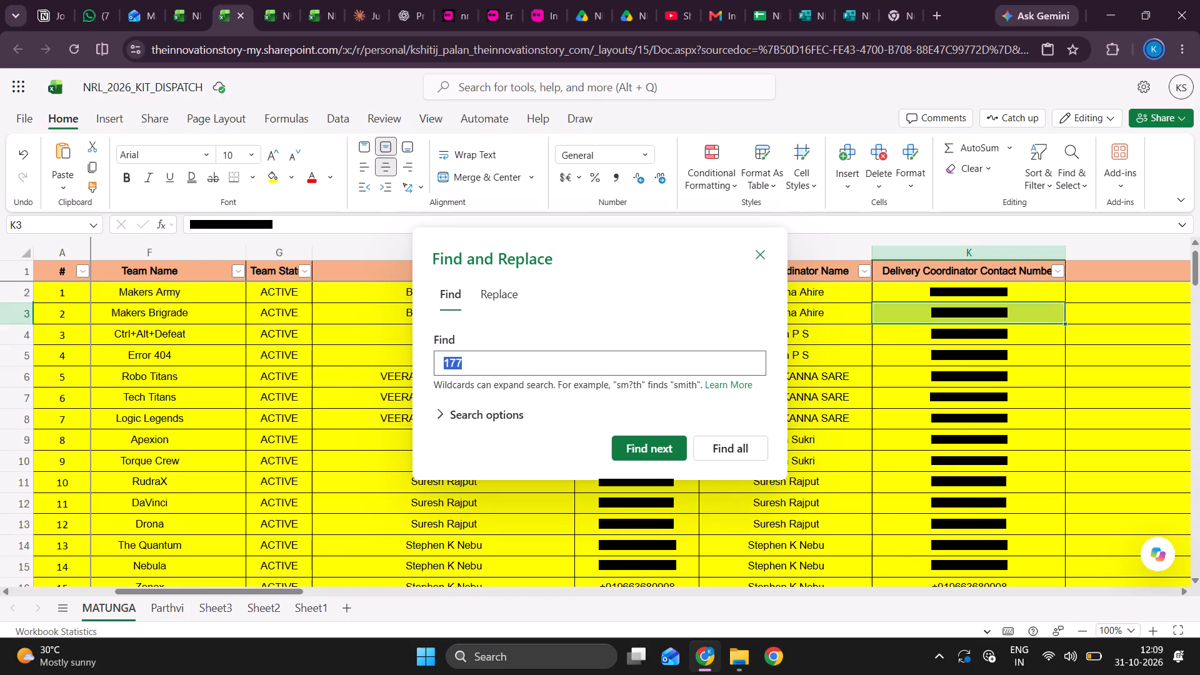
{"action": "key", "text": "Return"}
{"action": "key", "text": "Return"}
{"action": "key", "text": "Return"}
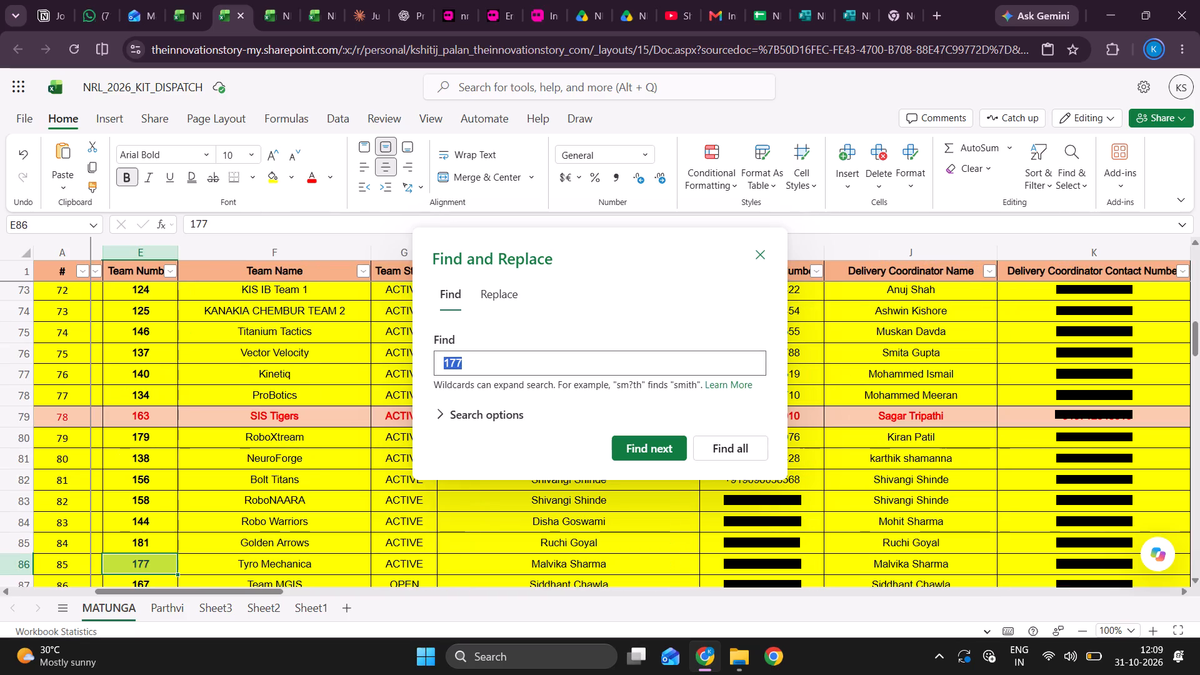
{"action": "scroll", "coordinate": [207, 552], "scroll_direction": "down", "scroll_amount": 1}
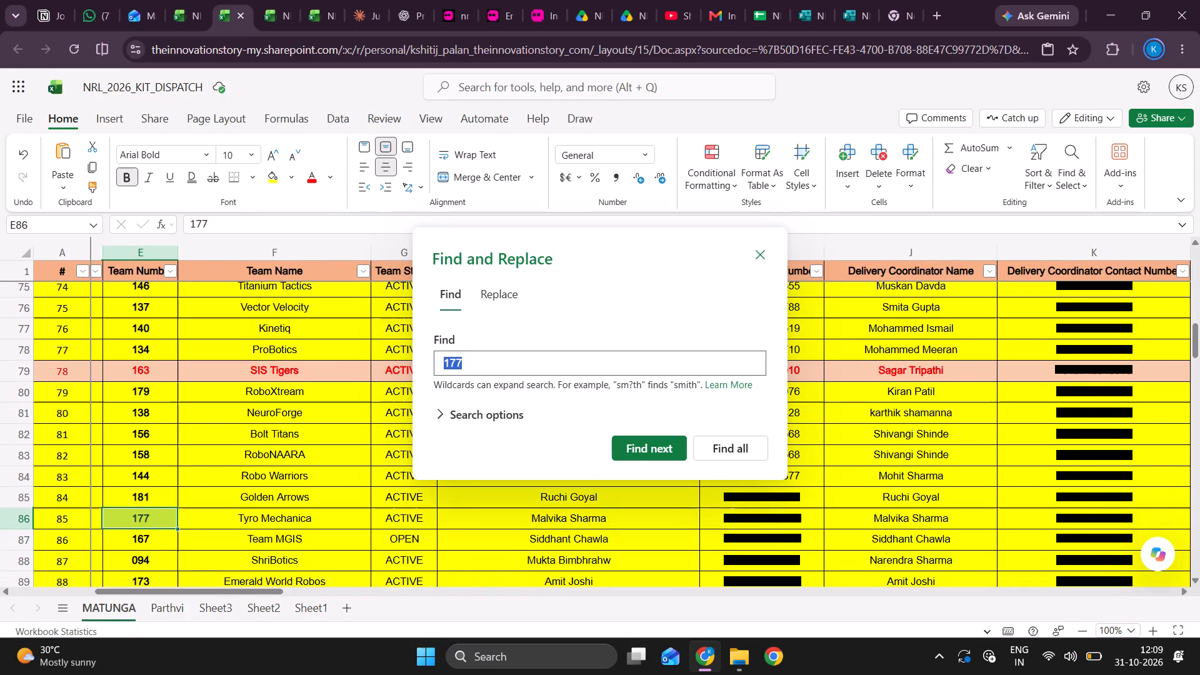
{"action": "scroll", "coordinate": [207, 552], "scroll_direction": "down", "scroll_amount": 1}
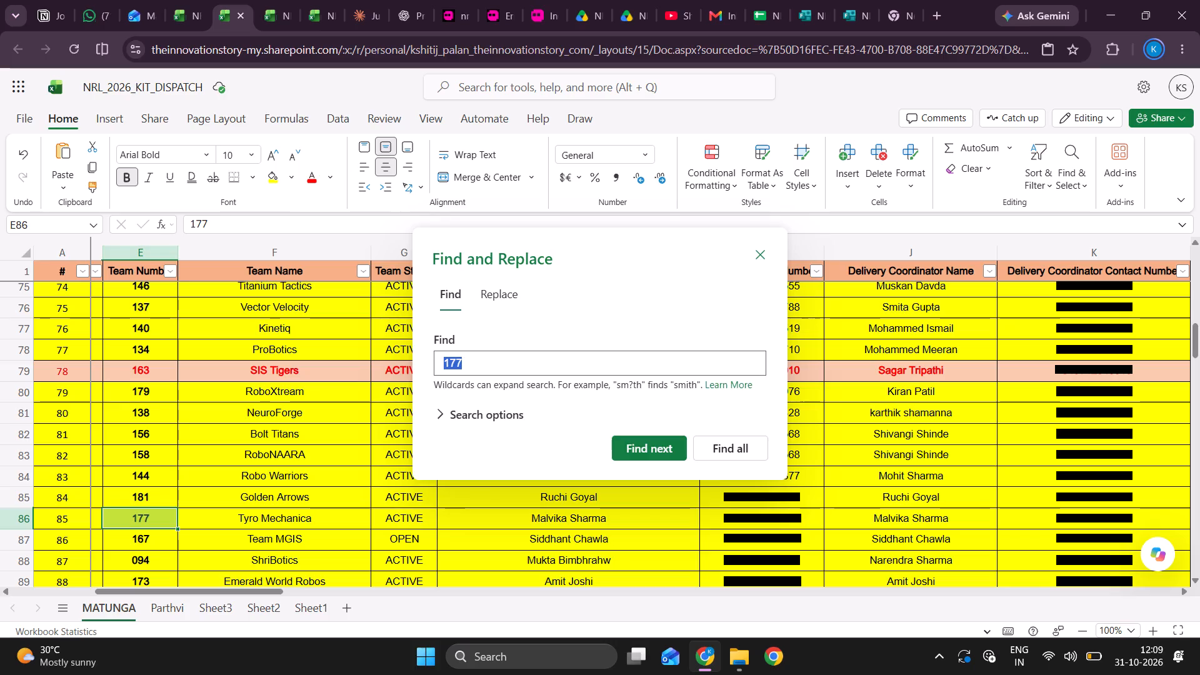
Copy the first contact name and contact number in team 177's row of the MATUNGA sheet.
{"action": "left_click_drag", "start_coordinate": [661, 516], "coordinate": [732, 524]}
{"action": "key", "text": "ctrl+c"}
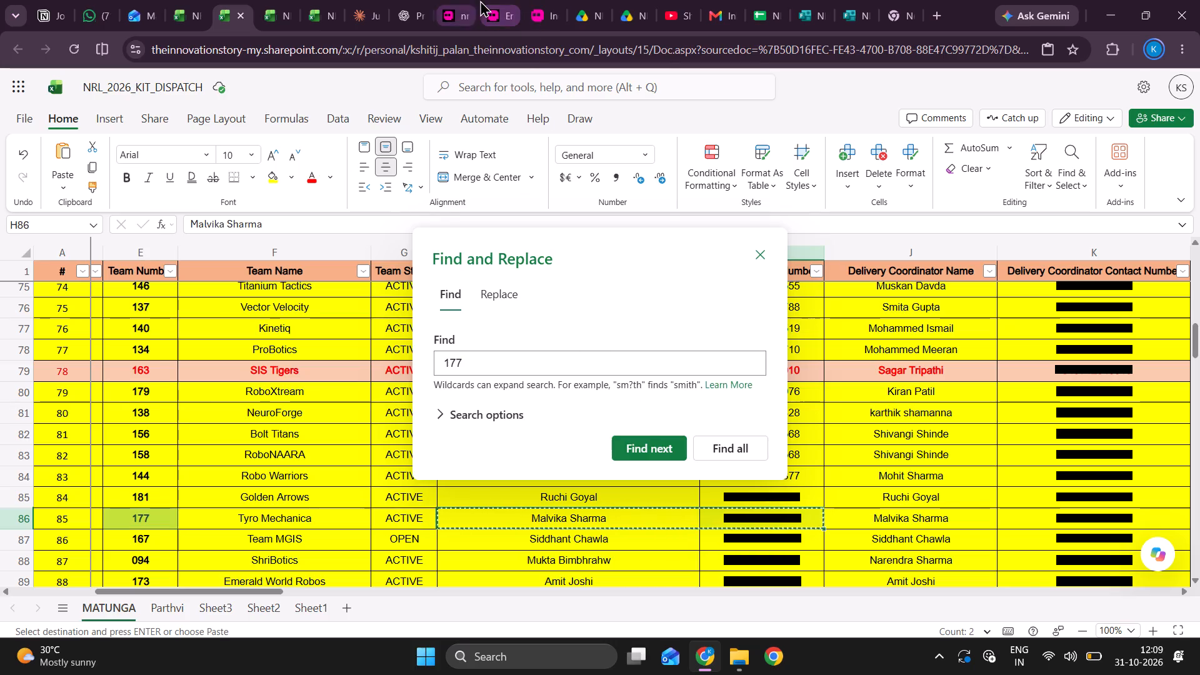
Switch to the NRL_TEAMS_PROBLEMS_TRACKER workbook and examine the status, contact and follow-up note columns beside the recent team issues.
{"action": "left_click", "coordinate": [264, 1]}
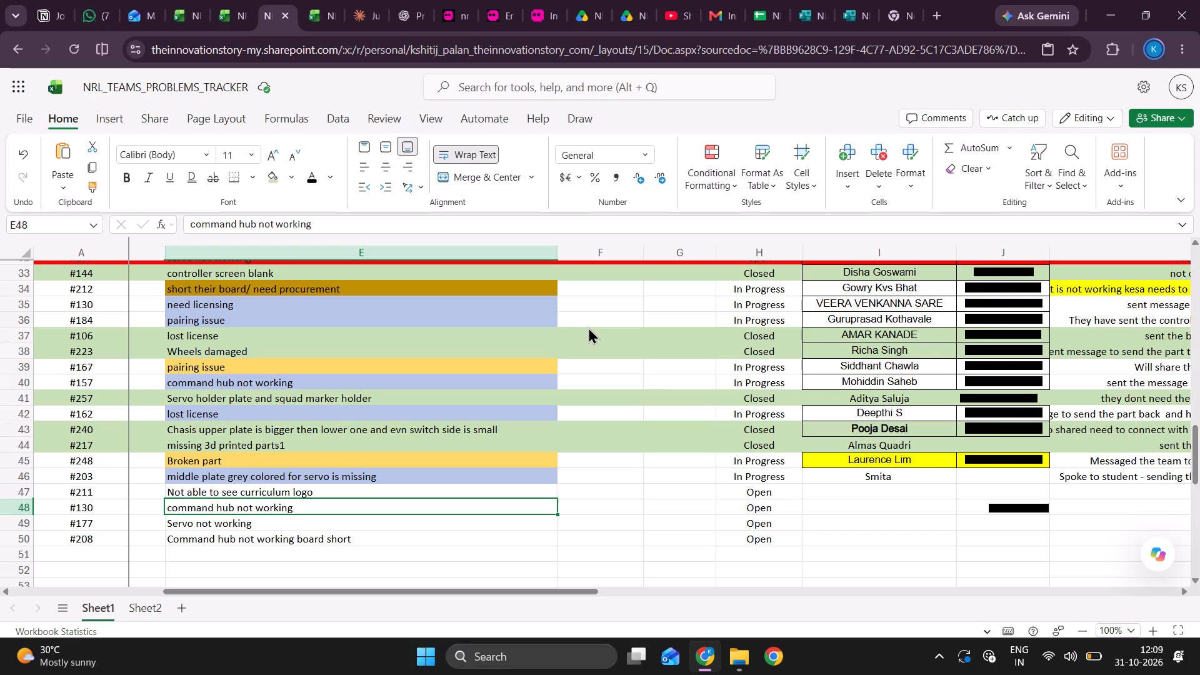
{"action": "scroll", "coordinate": [588, 327], "scroll_direction": "left", "scroll_amount": 2}
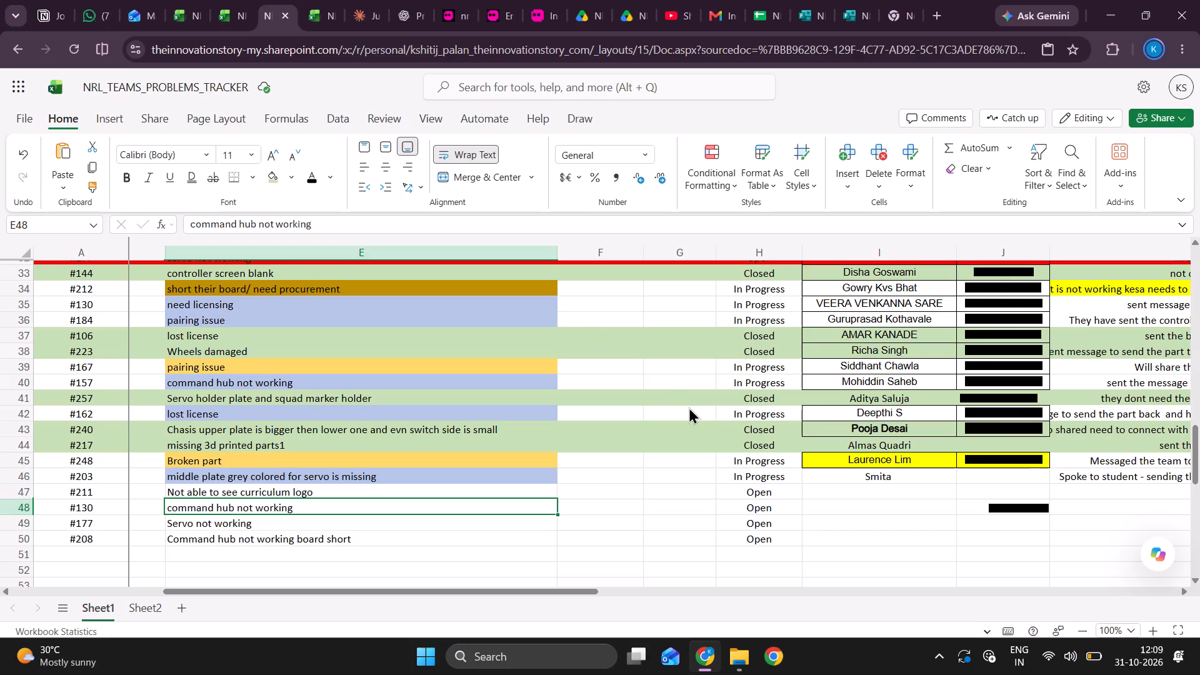
{"action": "scroll", "coordinate": [689, 407], "scroll_direction": "left", "scroll_amount": 2}
{"action": "left_click", "coordinate": [689, 407]}
{"action": "left_click", "coordinate": [721, 444]}
{"action": "scroll", "coordinate": [721, 444], "scroll_direction": "left", "scroll_amount": 1}
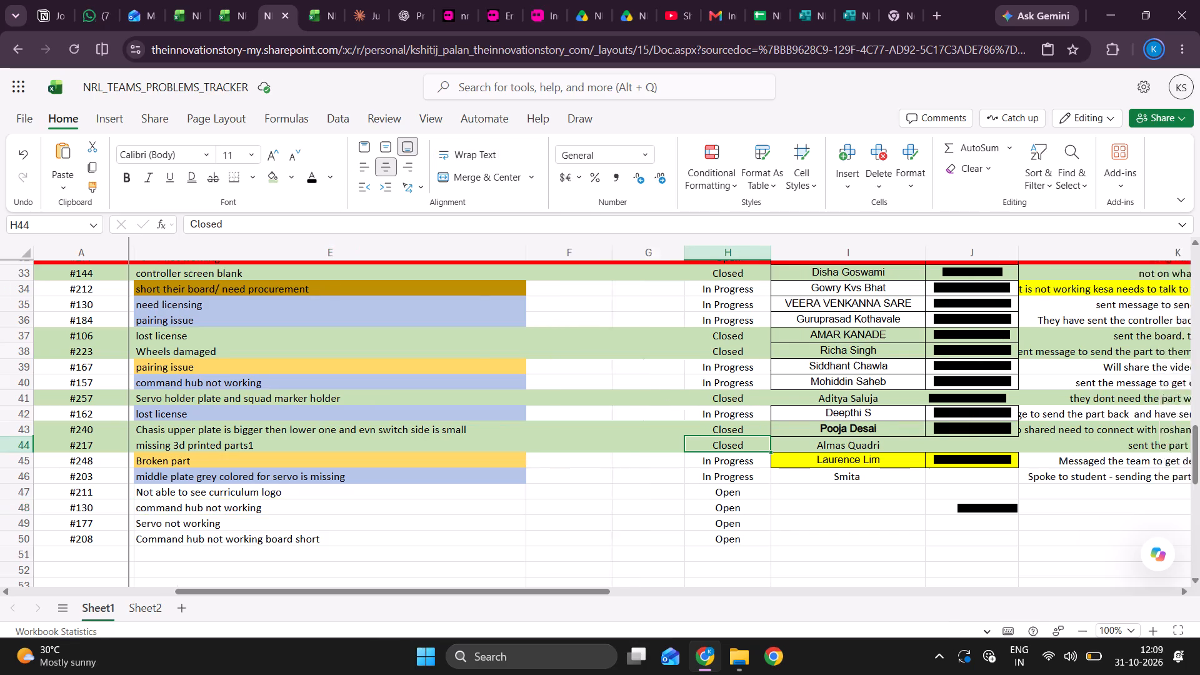
{"action": "scroll", "coordinate": [721, 444], "scroll_direction": "left", "scroll_amount": 5}
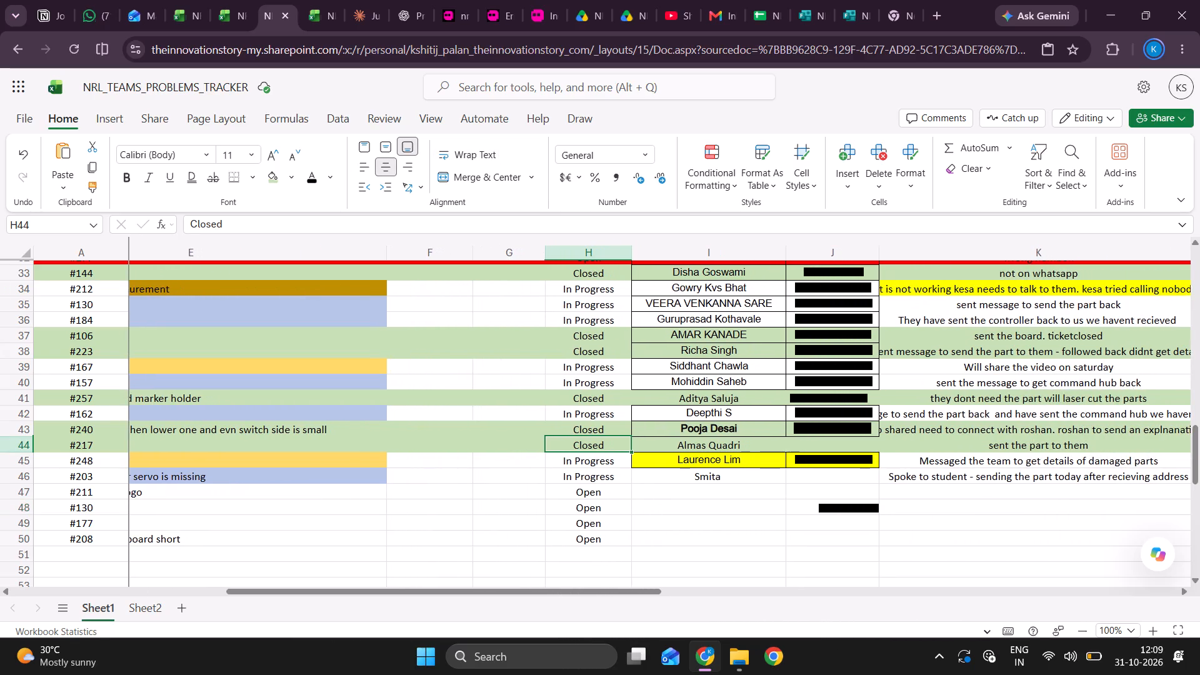
{"action": "scroll", "coordinate": [721, 444], "scroll_direction": "left", "scroll_amount": 3}
{"action": "scroll", "coordinate": [721, 444], "scroll_direction": "right", "scroll_amount": 1}
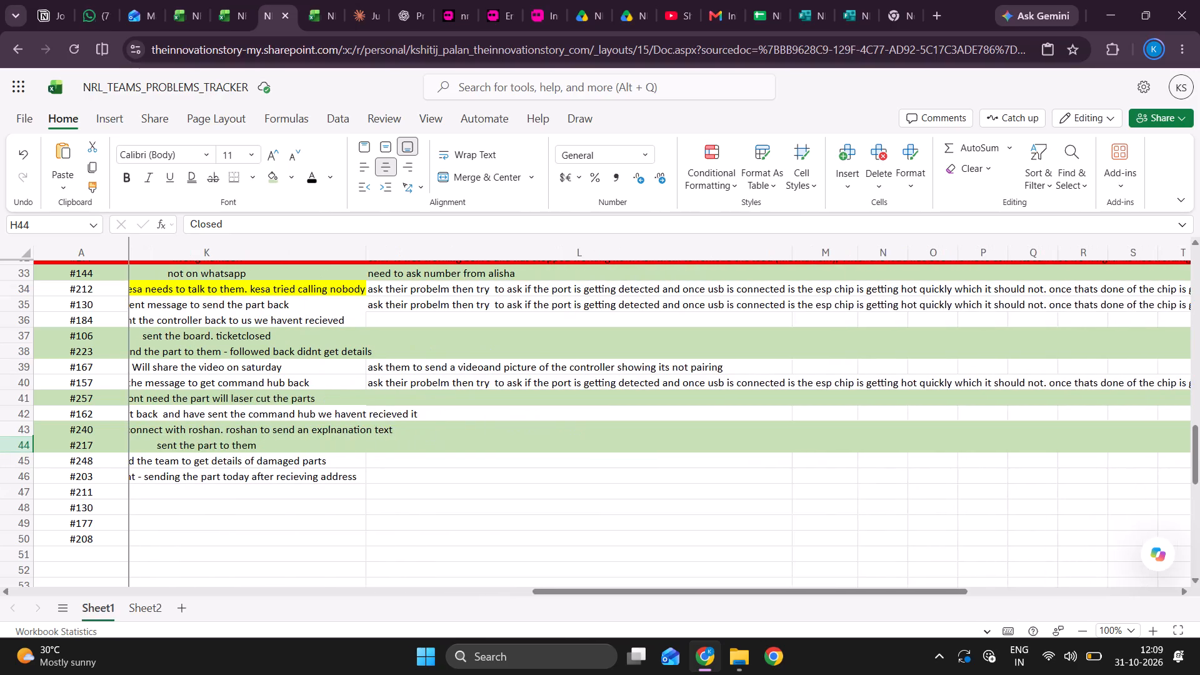
{"action": "scroll", "coordinate": [721, 444], "scroll_direction": "right", "scroll_amount": 2}
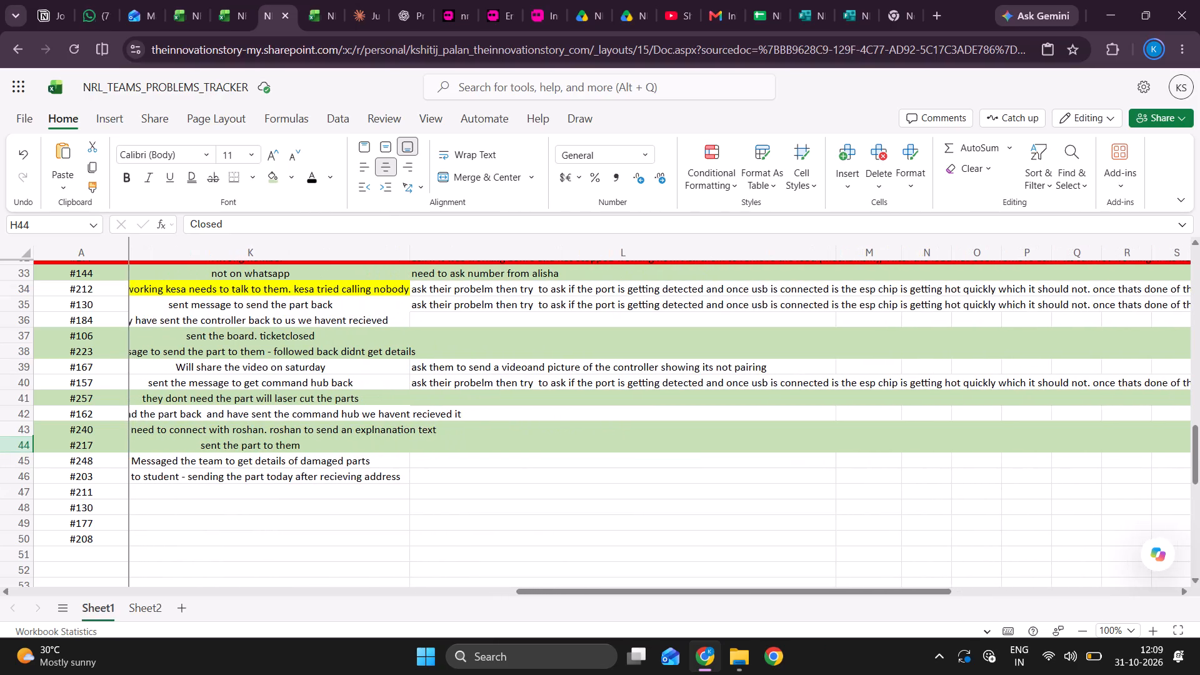
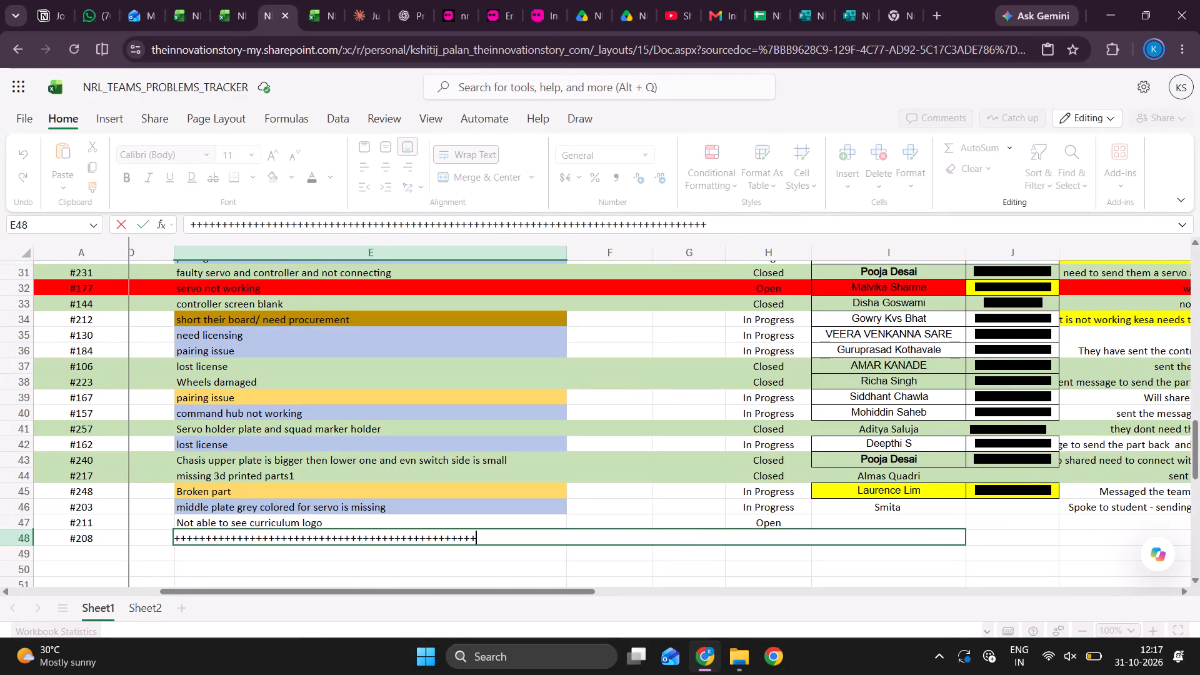
Undo the accidental string of plus signs and the overwriting of team #208's problem description in the tracker.
{"action": "key", "text": "ctrl+z"}
{"action": "key", "text": "ctrl+z"}
{"action": "key", "text": "ctrl+z"}
{"action": "left_click", "coordinate": [464, 574], "text": "ctrl"}
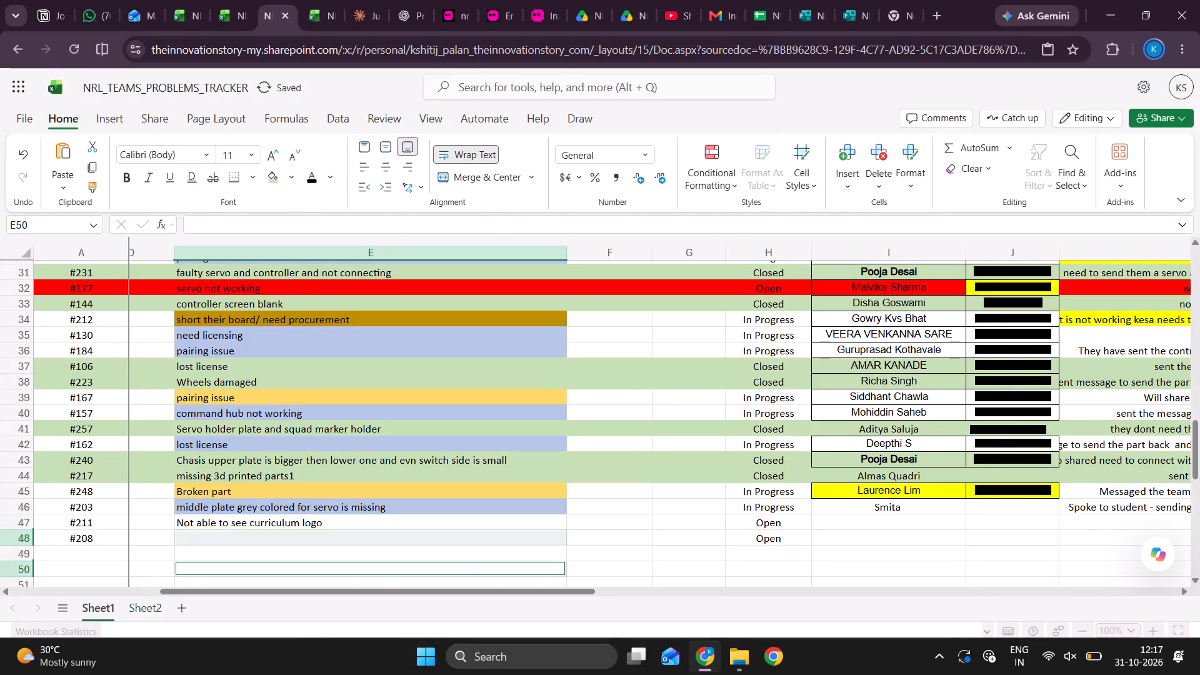
{"action": "key", "text": "ctrl+z"}
{"action": "left_click", "coordinate": [694, 567]}
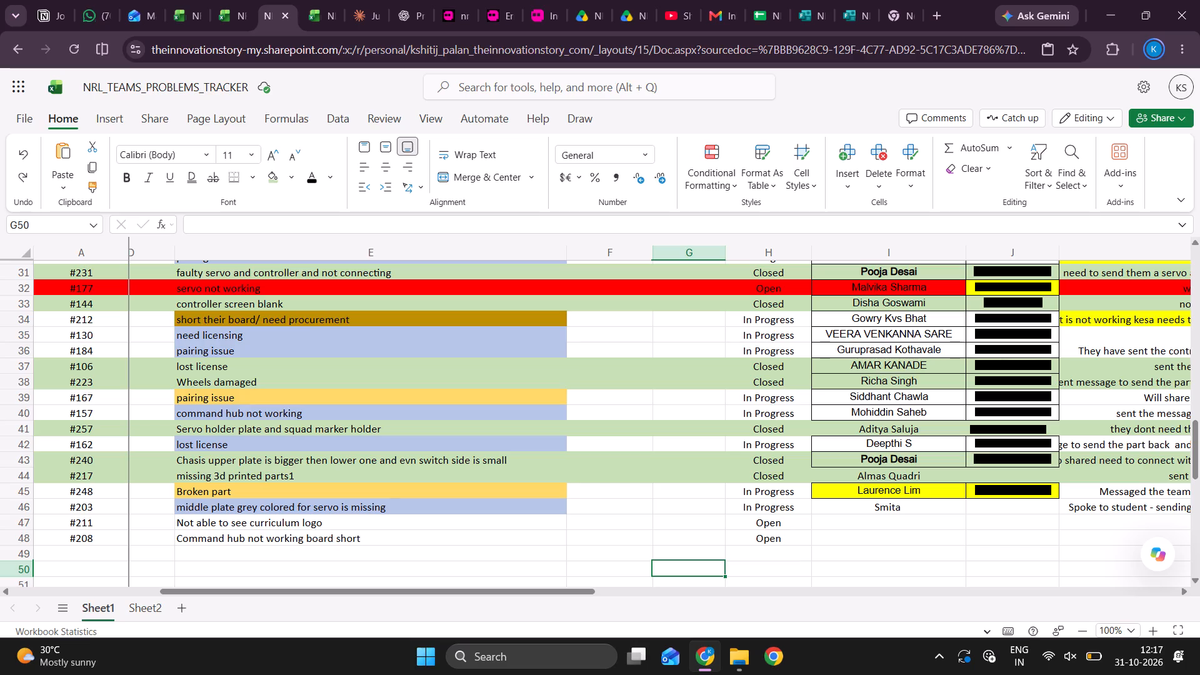
Delete the row for team #211, "Not able to see curriculum logo", from the problems tracker.
{"action": "left_click", "coordinate": [504, 517]}
{"action": "left_click", "coordinate": [736, 517]}
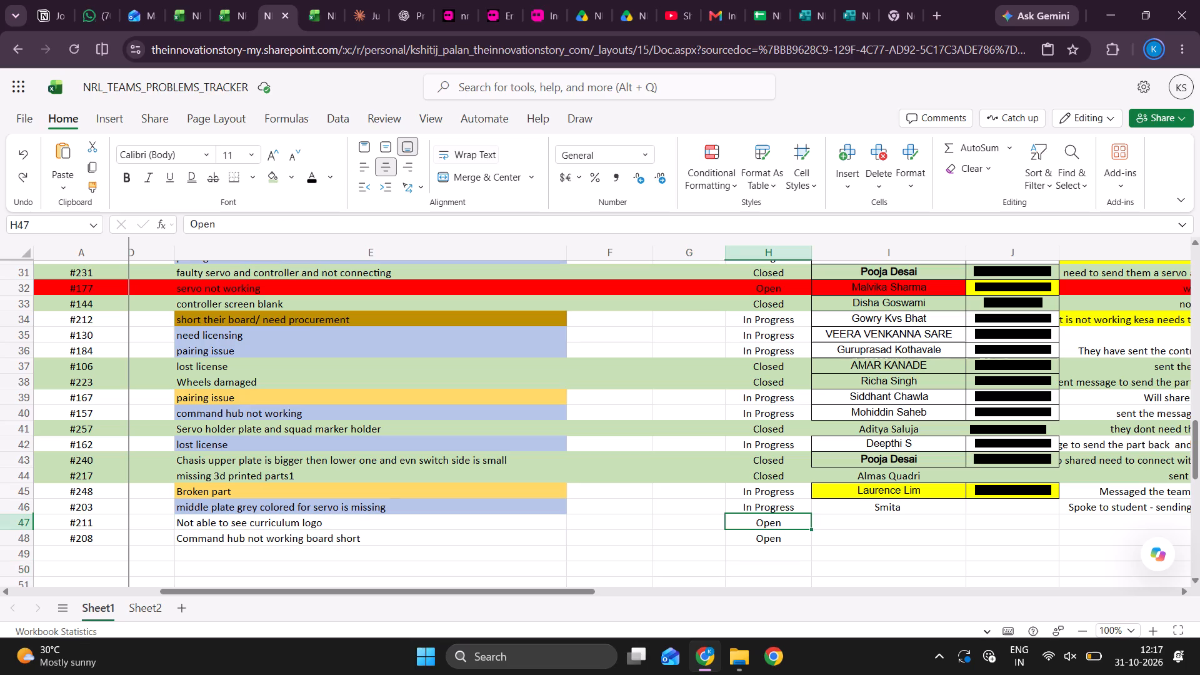
{"action": "right_click", "coordinate": [29, 523]}
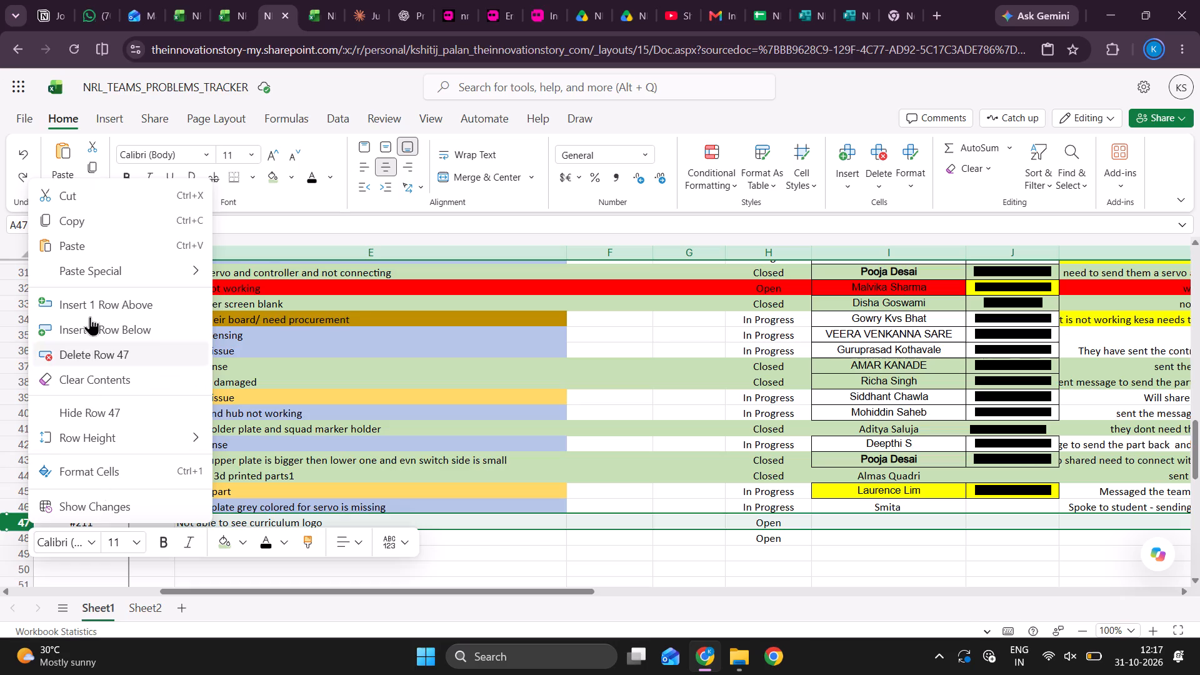
{"action": "left_click", "coordinate": [88, 361]}
{"action": "left_click", "coordinate": [234, 547]}
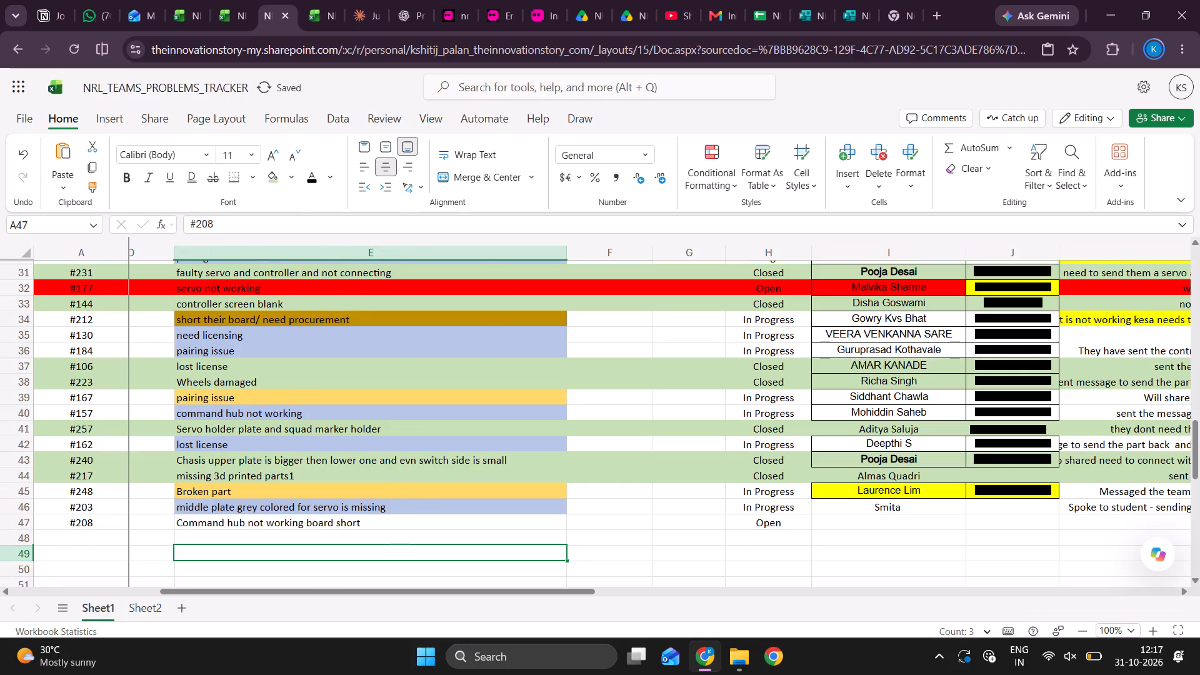
Switch to the NRL_2026_KIT_DISPATCH workbook and search the MATUNGA sheet for team number 208.
{"action": "left_click", "coordinate": [390, 521]}
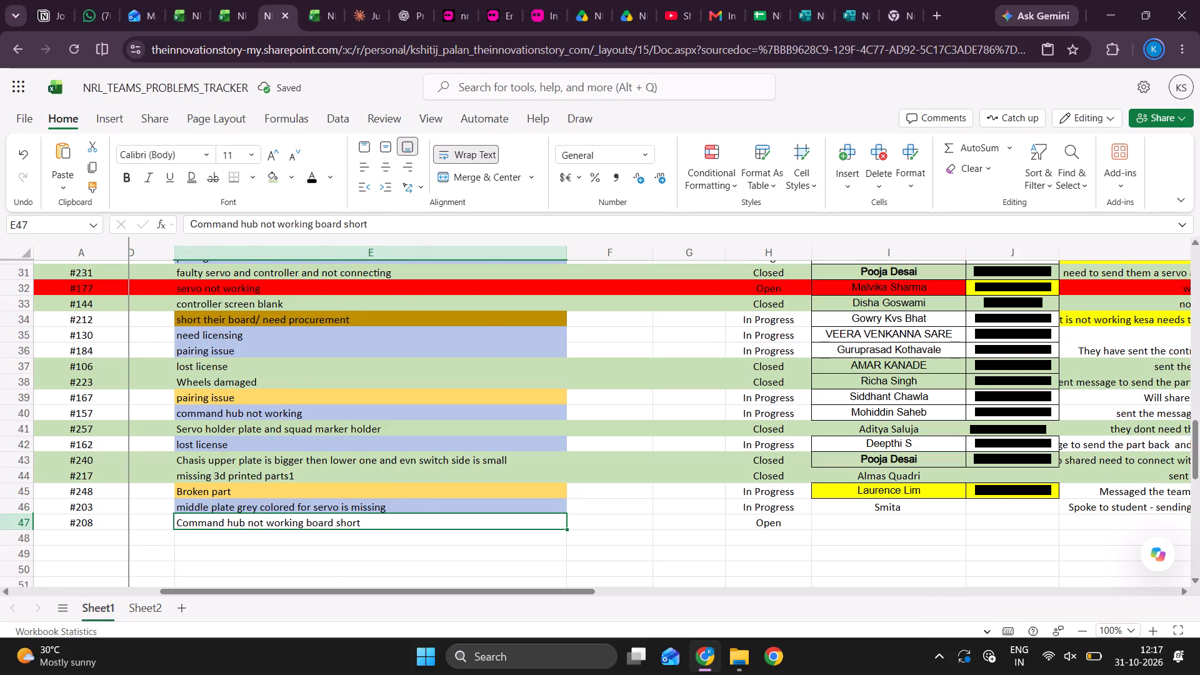
{"action": "left_click", "coordinate": [735, 522]}
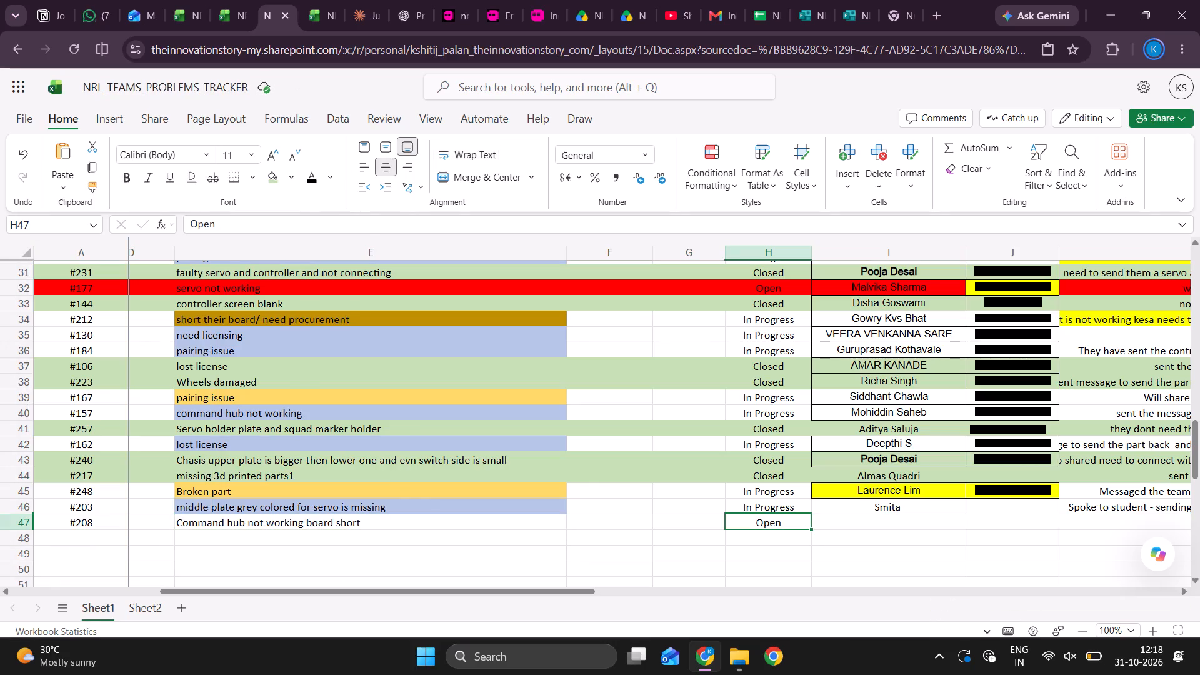
{"action": "left_click", "coordinate": [246, 2]}
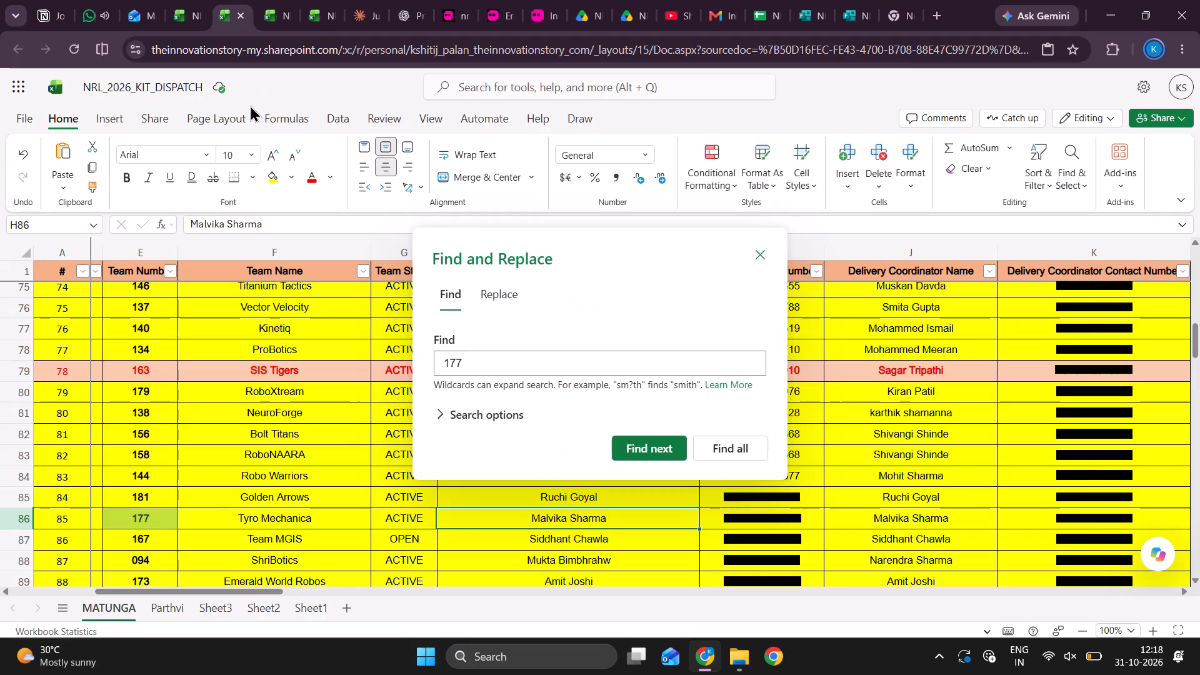
{"action": "left_click_drag", "start_coordinate": [481, 356], "coordinate": [433, 352]}
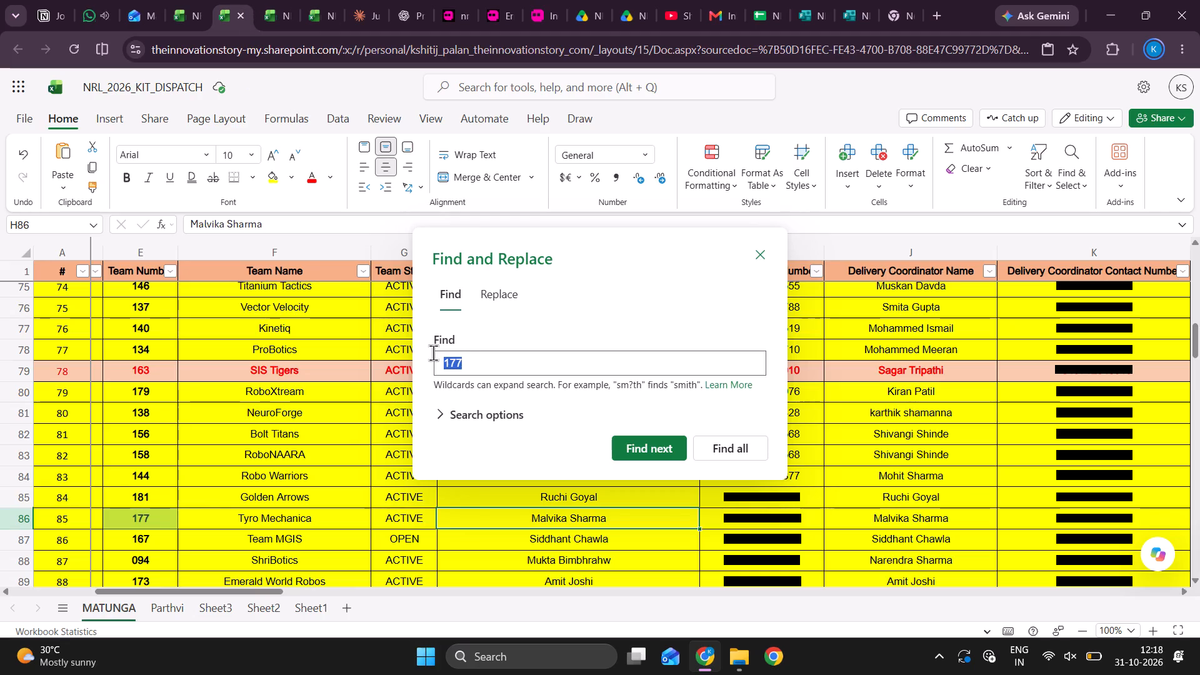
{"action": "type", "text": "208"}
{"action": "key", "text": "Return"}
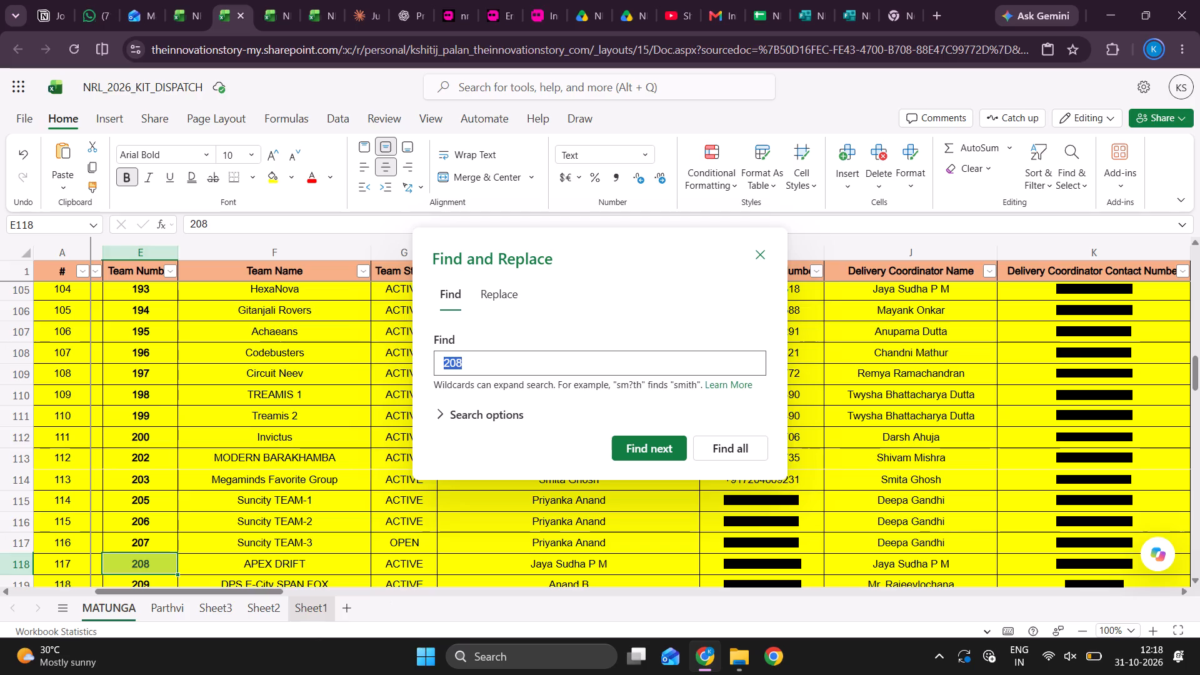
Copy the APEX DRIFT team's contact name and number following Team Status into columns I and J of the tracker's #208 row.
{"action": "scroll", "coordinate": [469, 564], "scroll_direction": "left", "scroll_amount": 3}
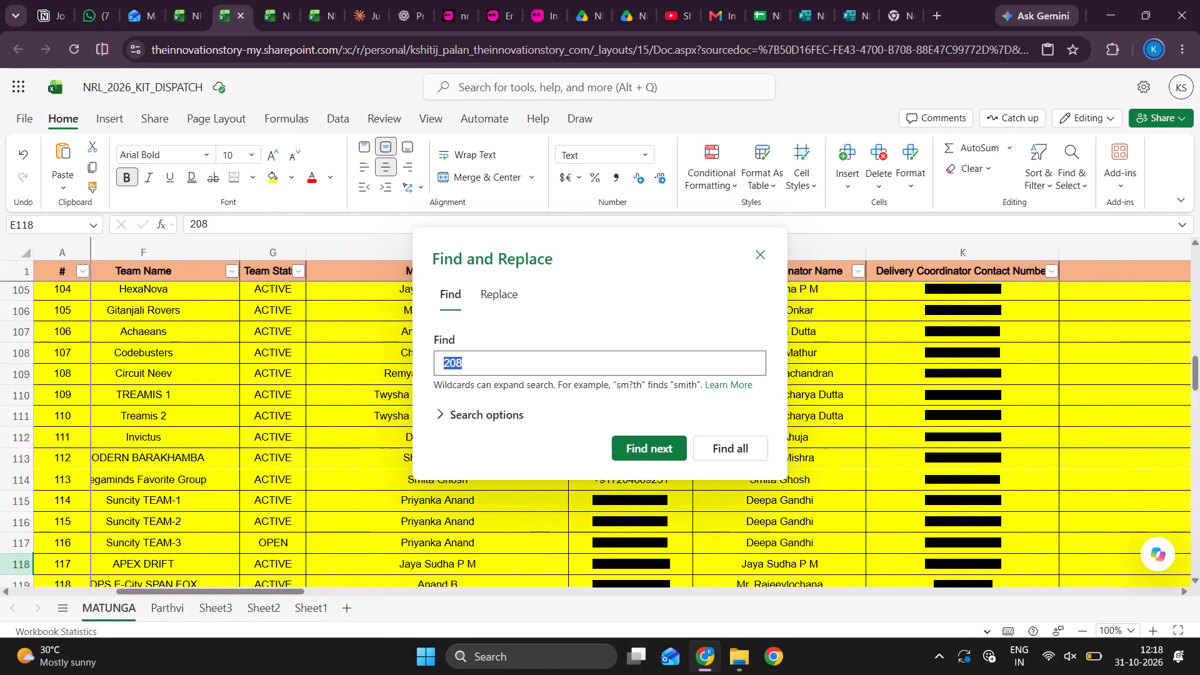
{"action": "left_click_drag", "start_coordinate": [469, 564], "coordinate": [609, 570]}
{"action": "key", "text": "ctrl+c"}
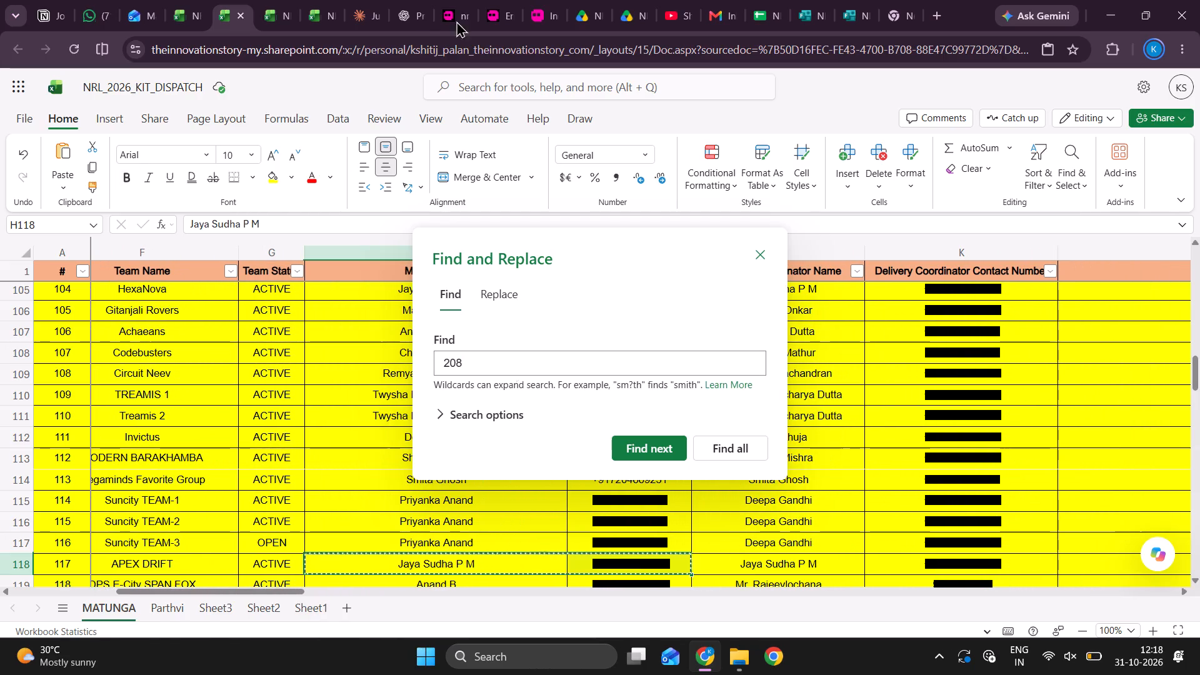
{"action": "left_click", "coordinate": [277, 2]}
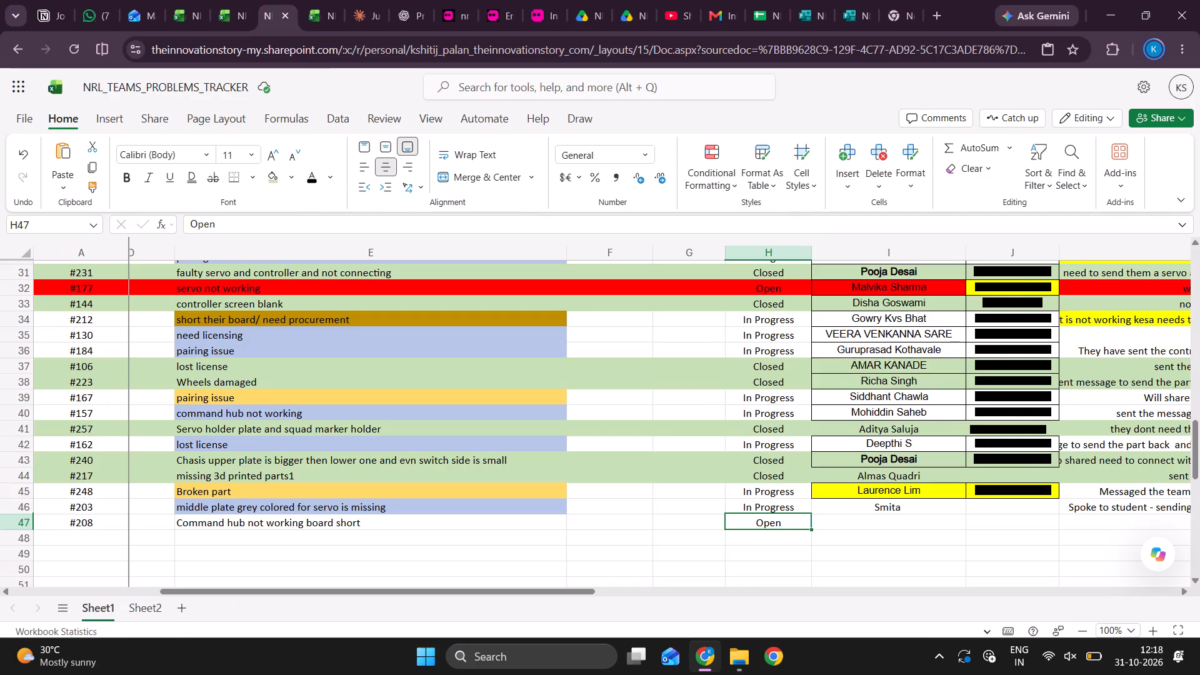
{"action": "left_click_drag", "start_coordinate": [911, 526], "coordinate": [994, 526]}
{"action": "key", "text": "ctrl+v"}
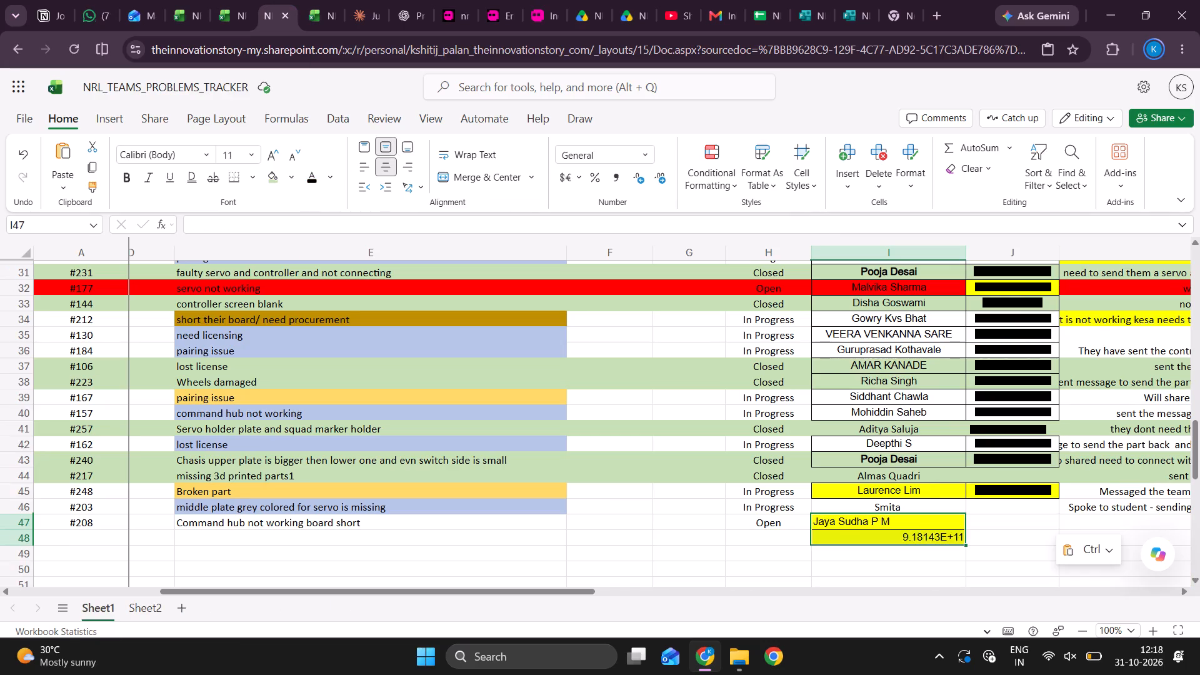
{"action": "left_click", "coordinate": [938, 574]}
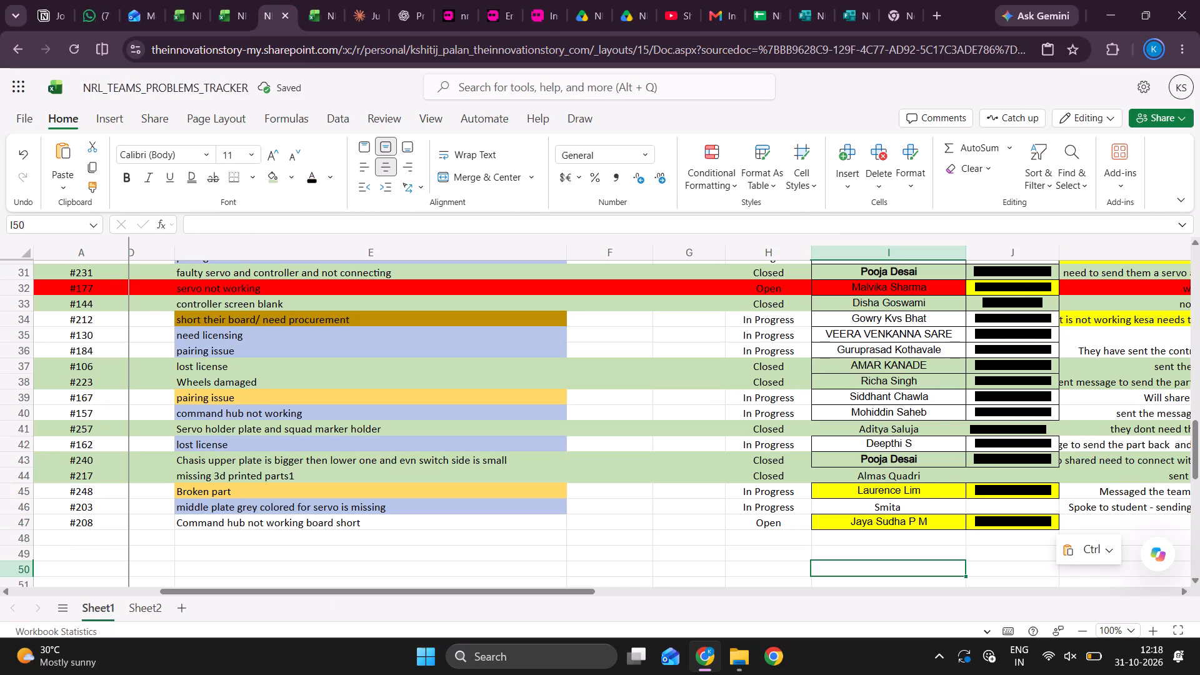
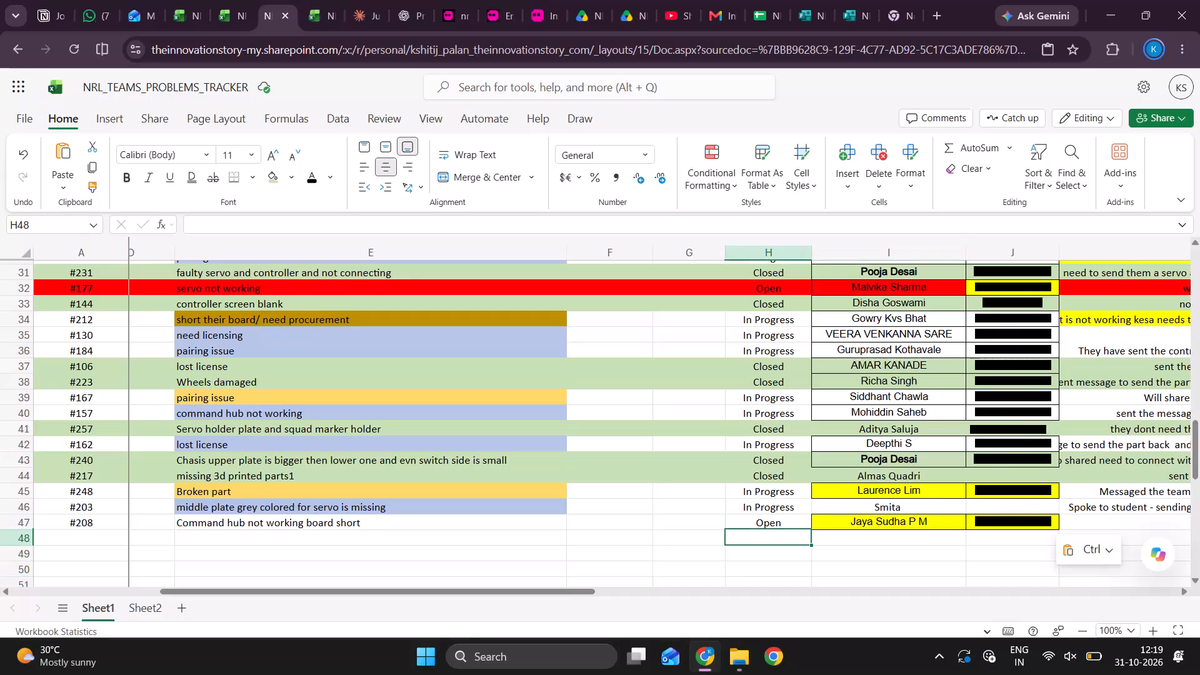
Set the status of team #208's command hub entry to In Progress in column H of the problems tracker.
{"action": "left_click", "coordinate": [798, 524]}
{"action": "key", "text": "i"}
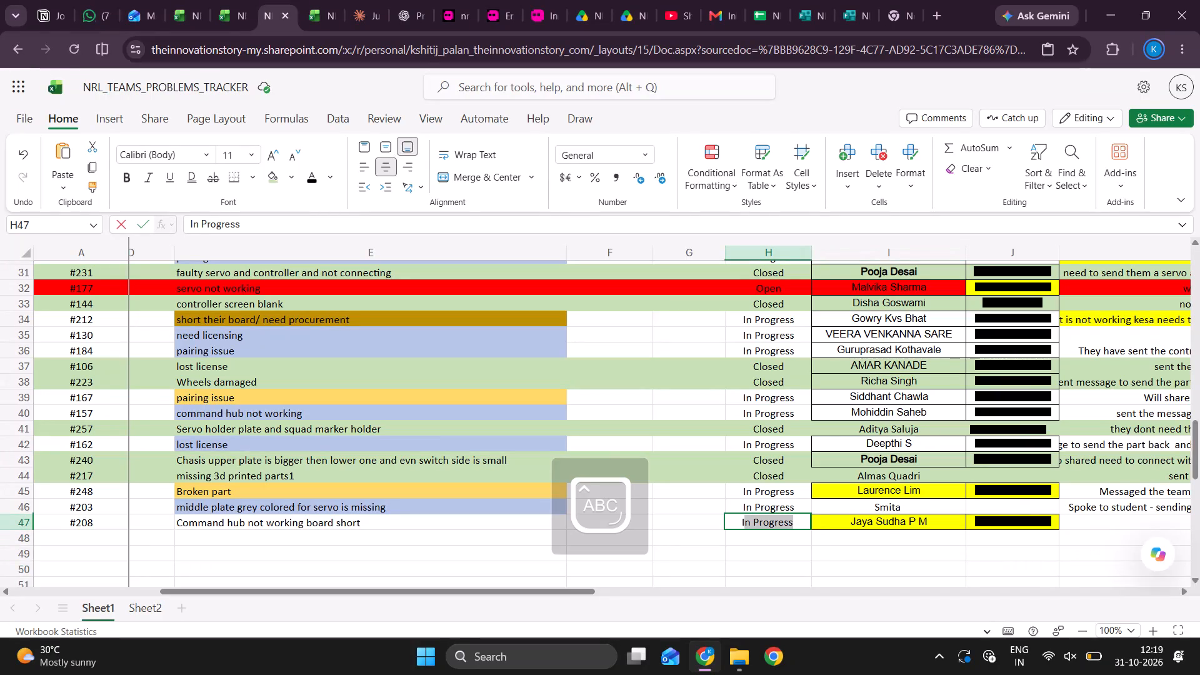
{"action": "key", "text": "Return"}
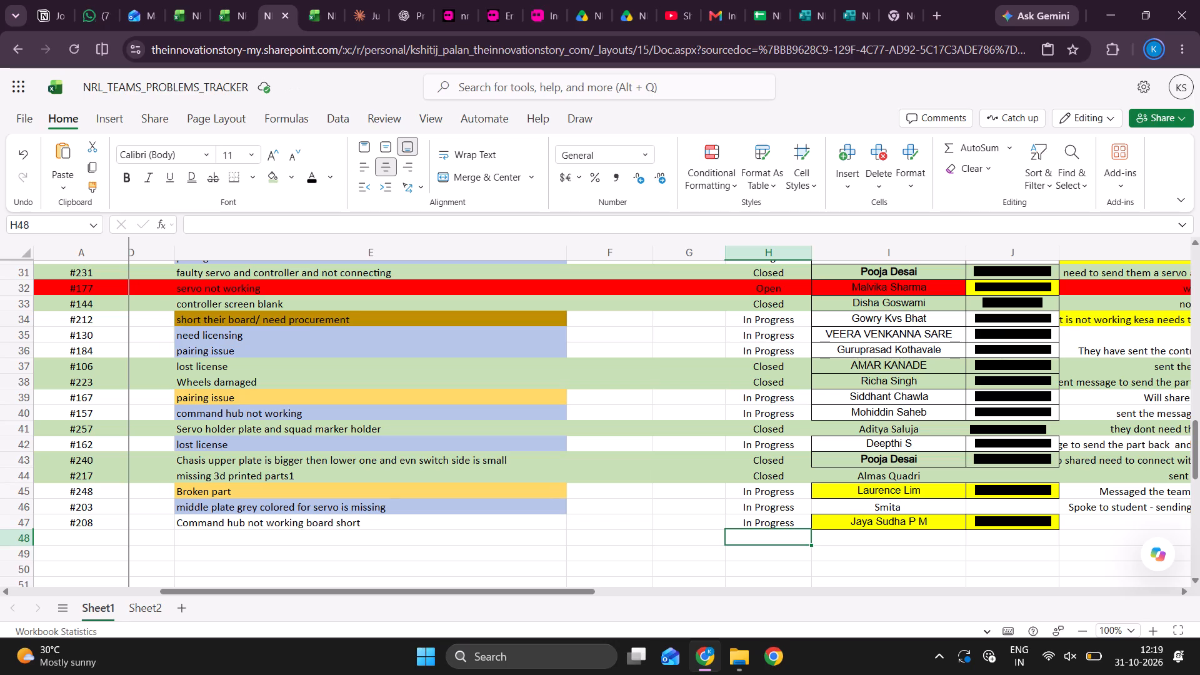
Select the empty notes cell in column K of team #208's row for entering a note.
{"action": "scroll", "coordinate": [798, 524], "scroll_direction": "left", "scroll_amount": 2}
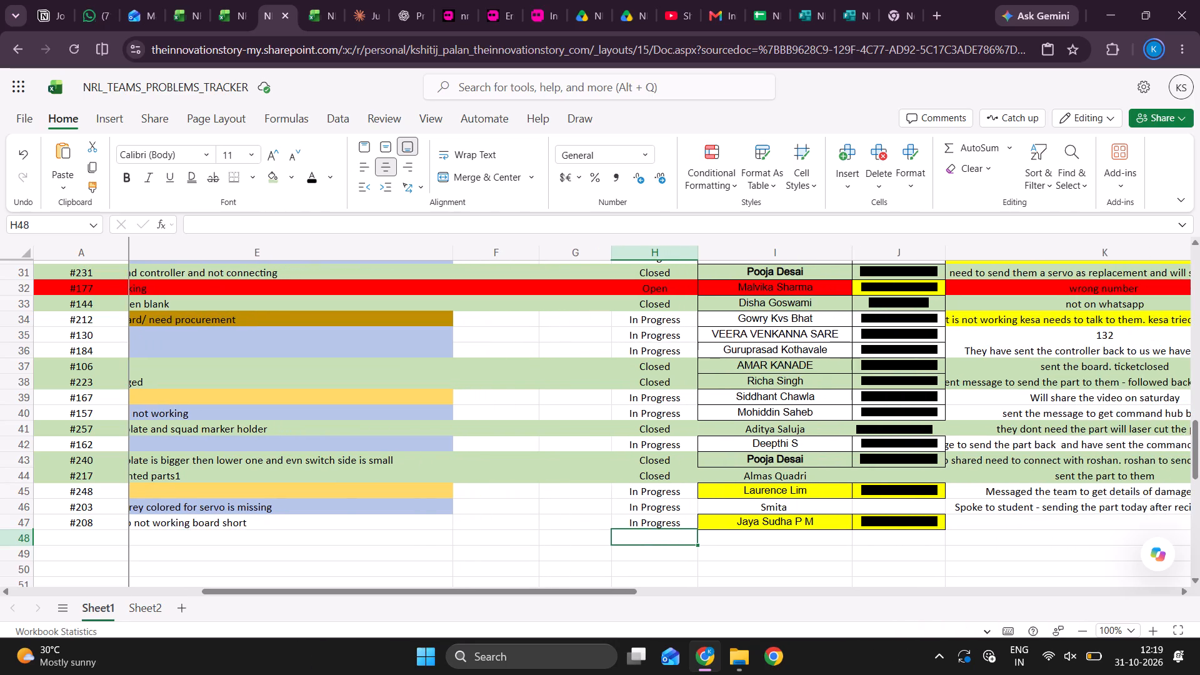
{"action": "left_click", "coordinate": [988, 528]}
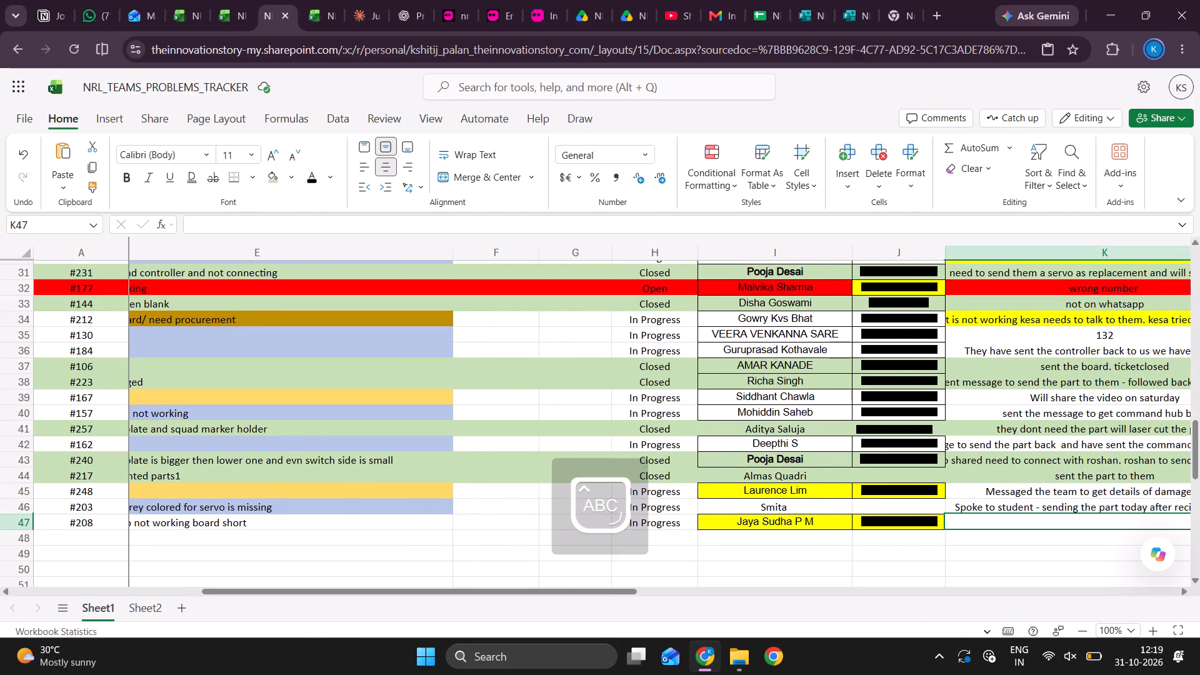
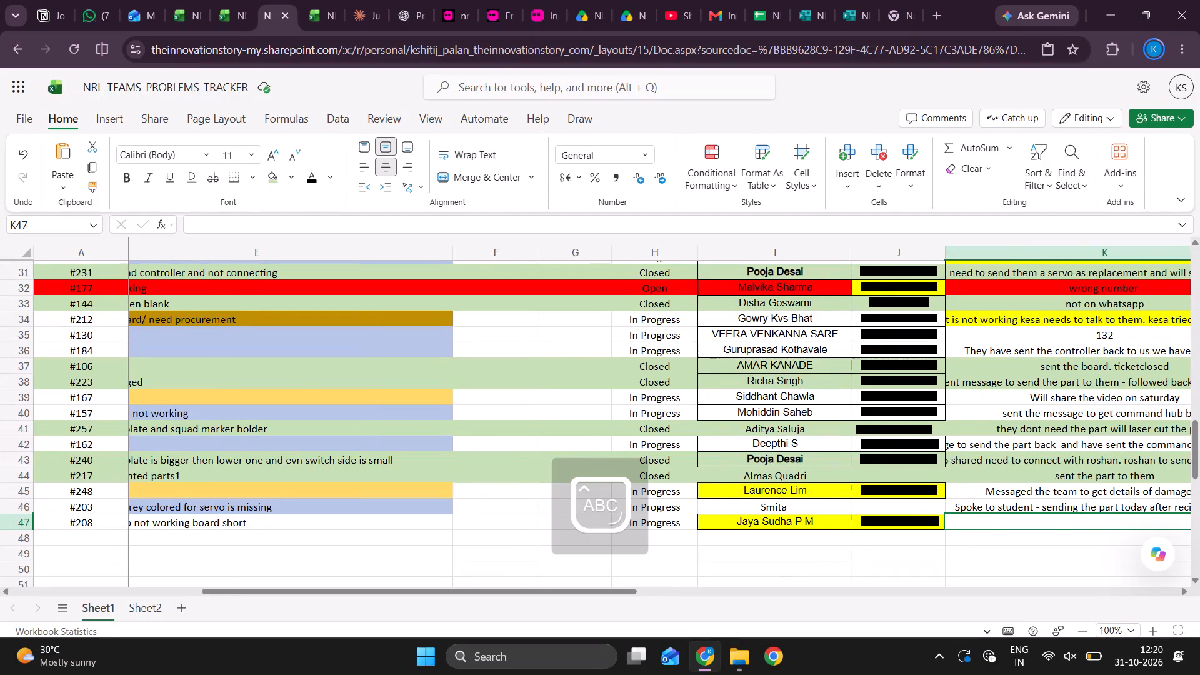
Enter the note "Need to call after 2pm" in column K of team #208's row.
{"action": "type", "text": "eed o"}
{"action": "key", "text": "space"}
{"action": "key", "text": "BackSpace"}
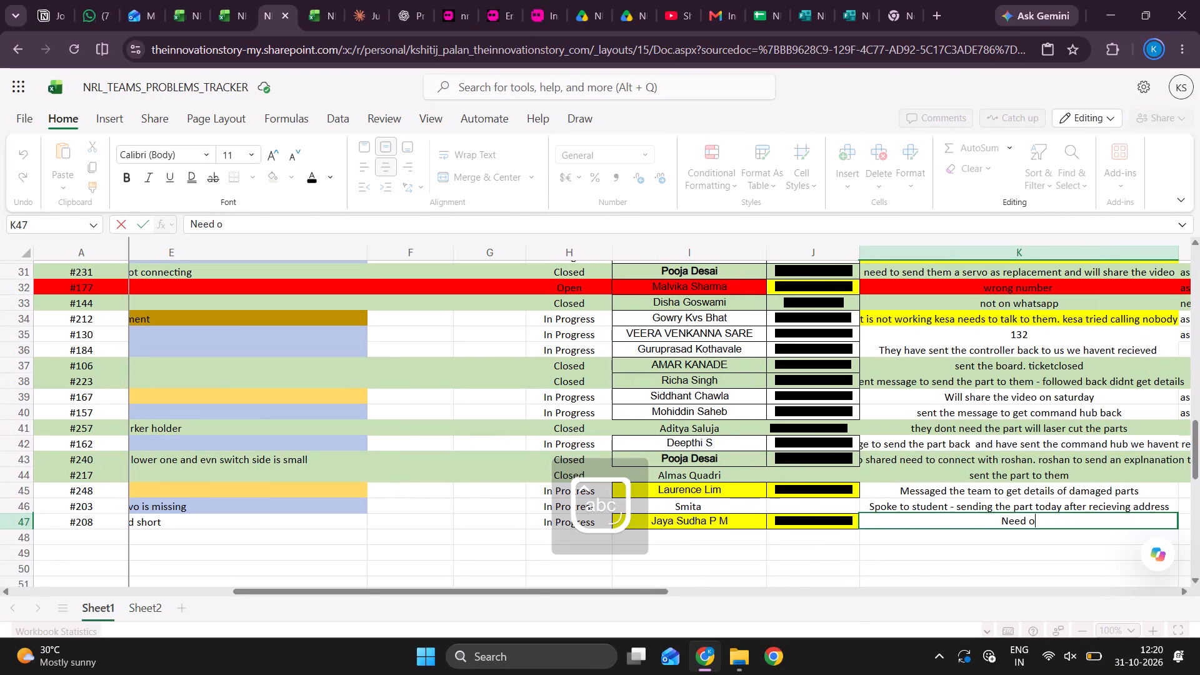
{"action": "key", "text": "BackSpace"}
{"action": "type", "text": "to"}
{"action": "key", "text": "space"}
{"action": "type", "text": "call after 2pm"}
{"action": "key", "text": "Return"}
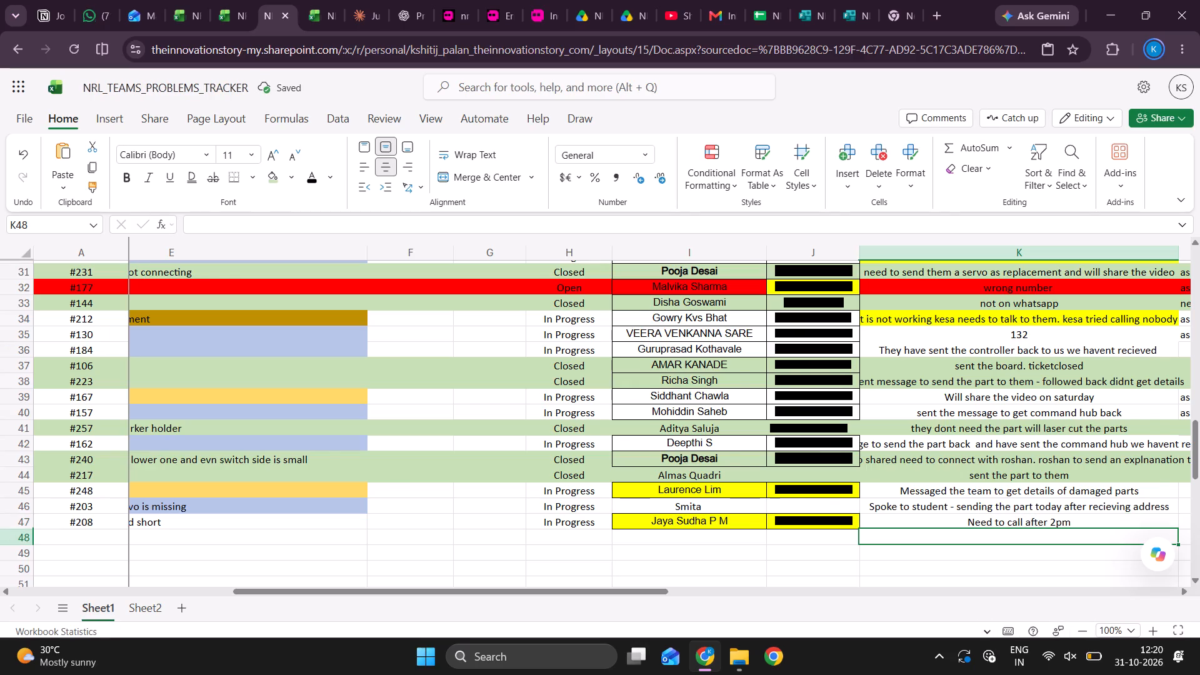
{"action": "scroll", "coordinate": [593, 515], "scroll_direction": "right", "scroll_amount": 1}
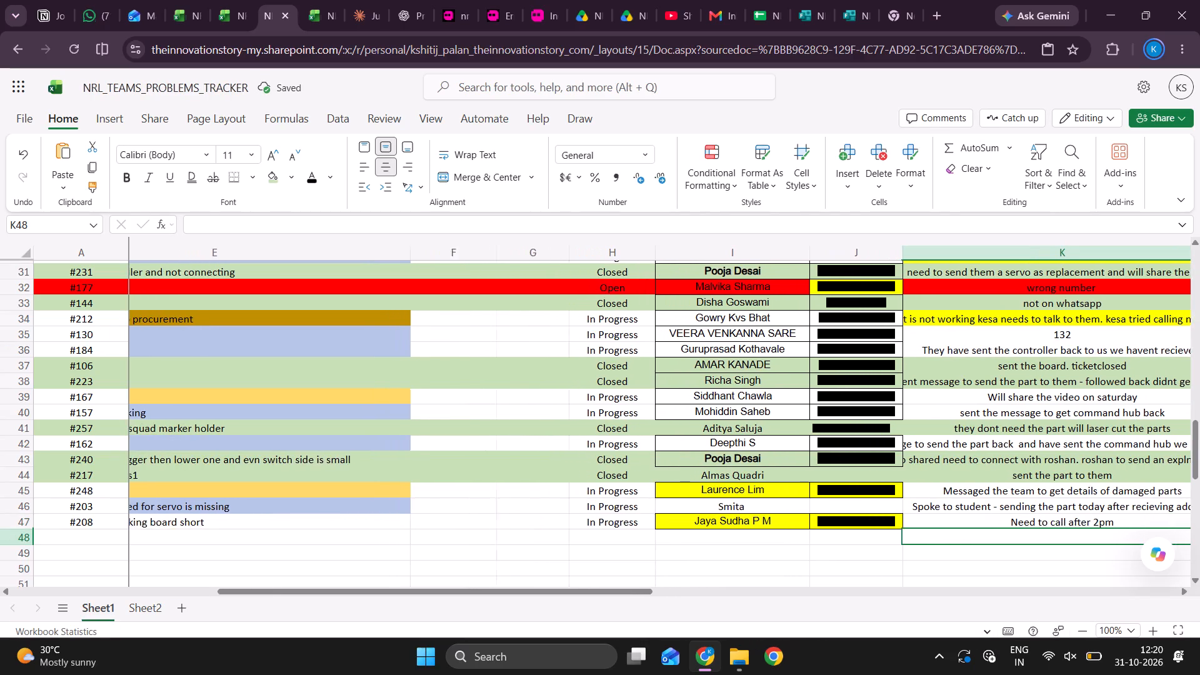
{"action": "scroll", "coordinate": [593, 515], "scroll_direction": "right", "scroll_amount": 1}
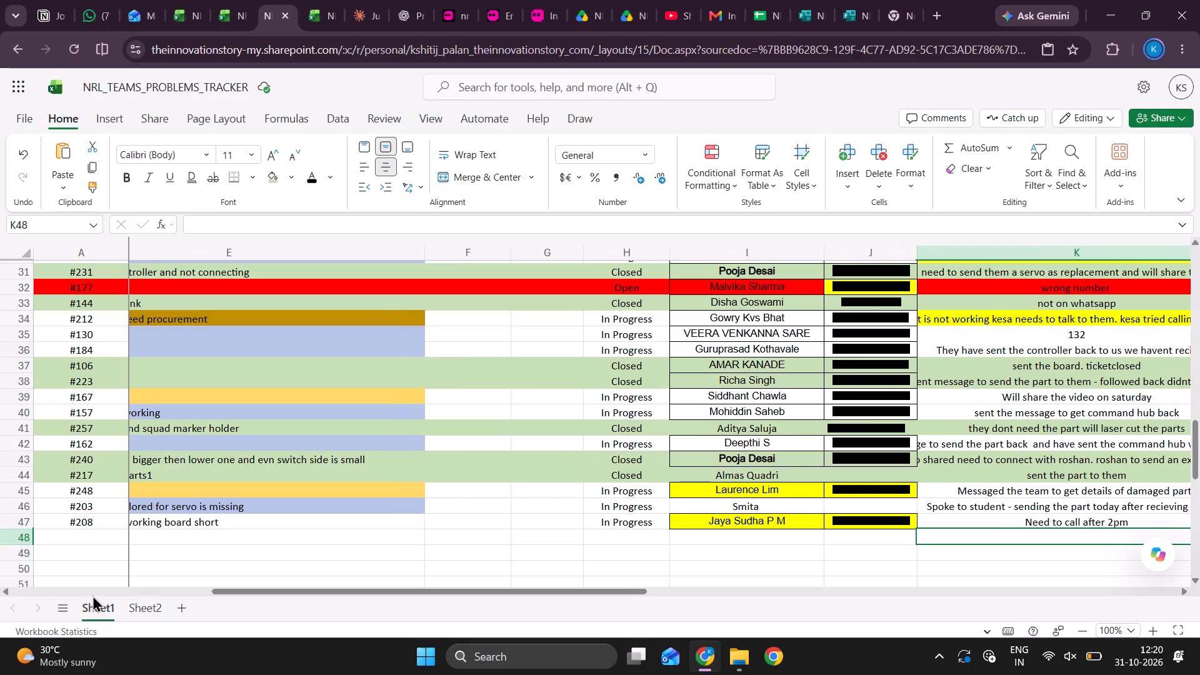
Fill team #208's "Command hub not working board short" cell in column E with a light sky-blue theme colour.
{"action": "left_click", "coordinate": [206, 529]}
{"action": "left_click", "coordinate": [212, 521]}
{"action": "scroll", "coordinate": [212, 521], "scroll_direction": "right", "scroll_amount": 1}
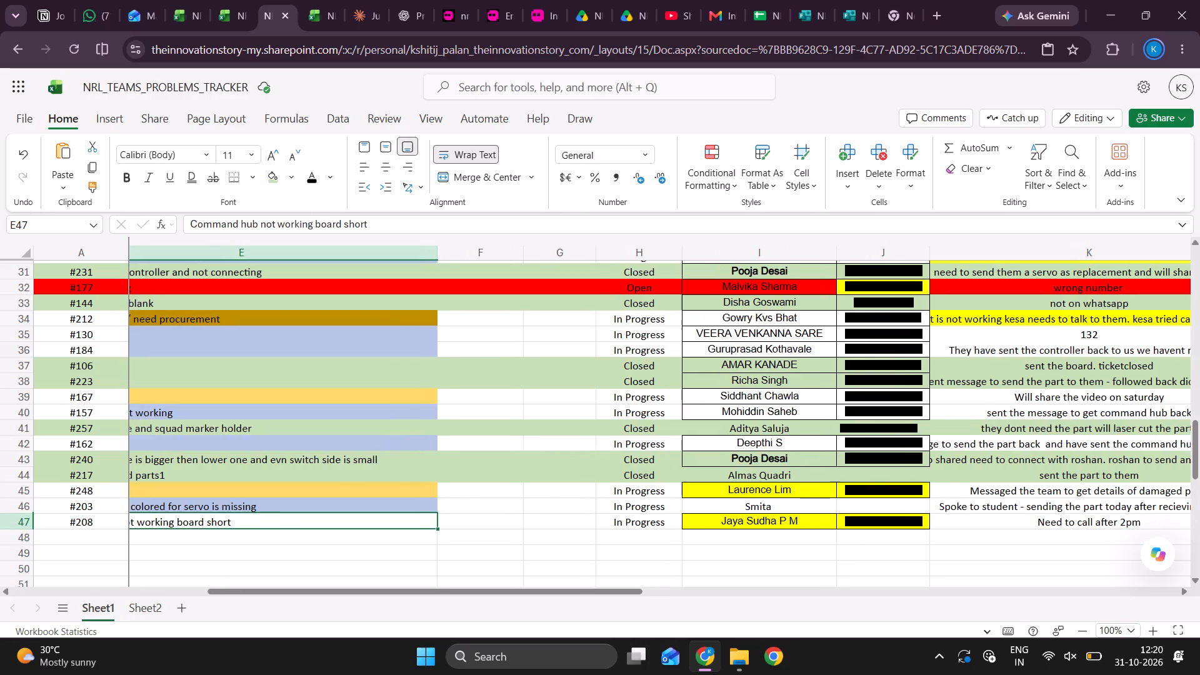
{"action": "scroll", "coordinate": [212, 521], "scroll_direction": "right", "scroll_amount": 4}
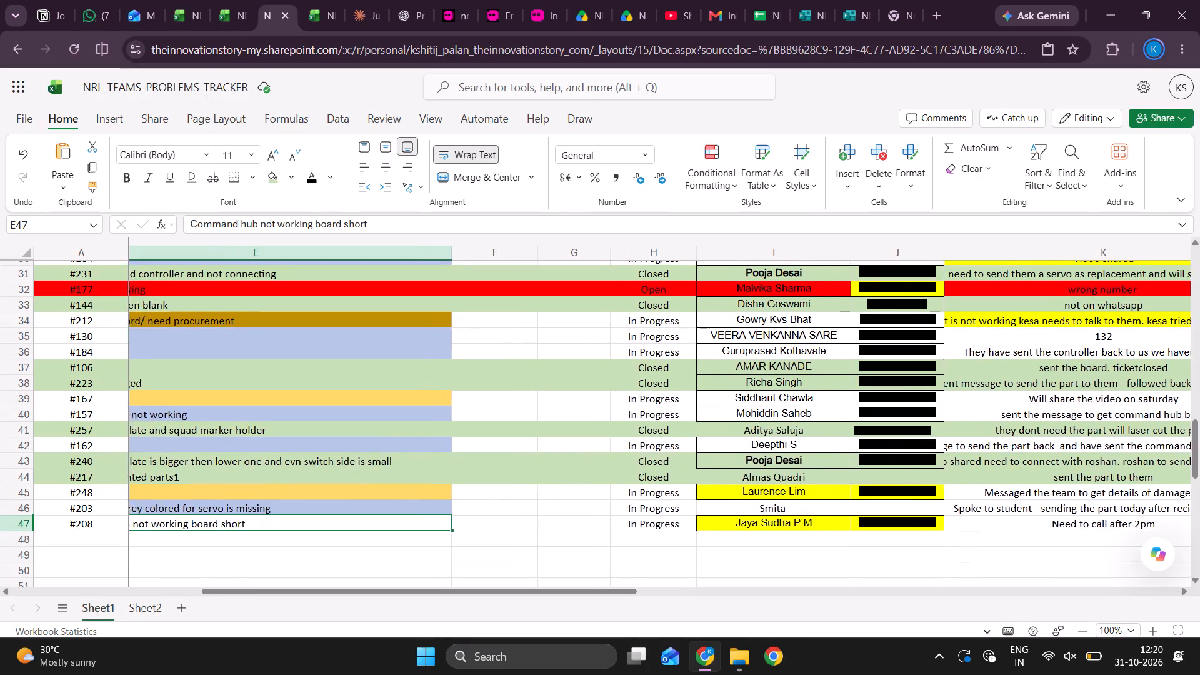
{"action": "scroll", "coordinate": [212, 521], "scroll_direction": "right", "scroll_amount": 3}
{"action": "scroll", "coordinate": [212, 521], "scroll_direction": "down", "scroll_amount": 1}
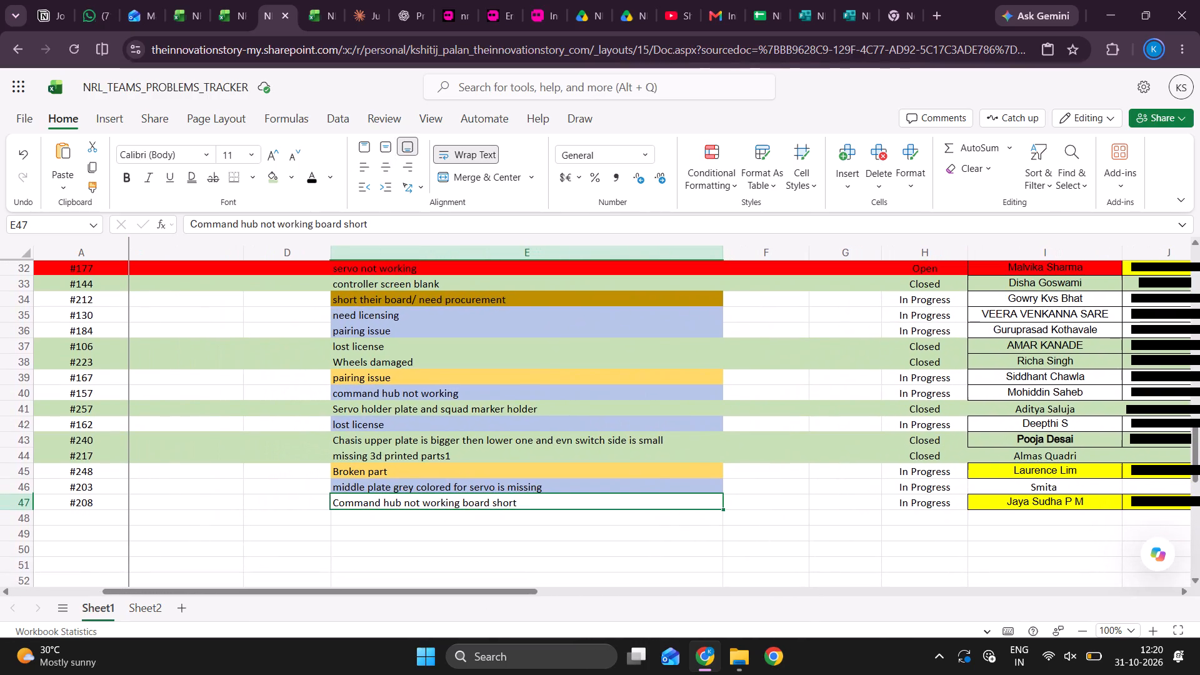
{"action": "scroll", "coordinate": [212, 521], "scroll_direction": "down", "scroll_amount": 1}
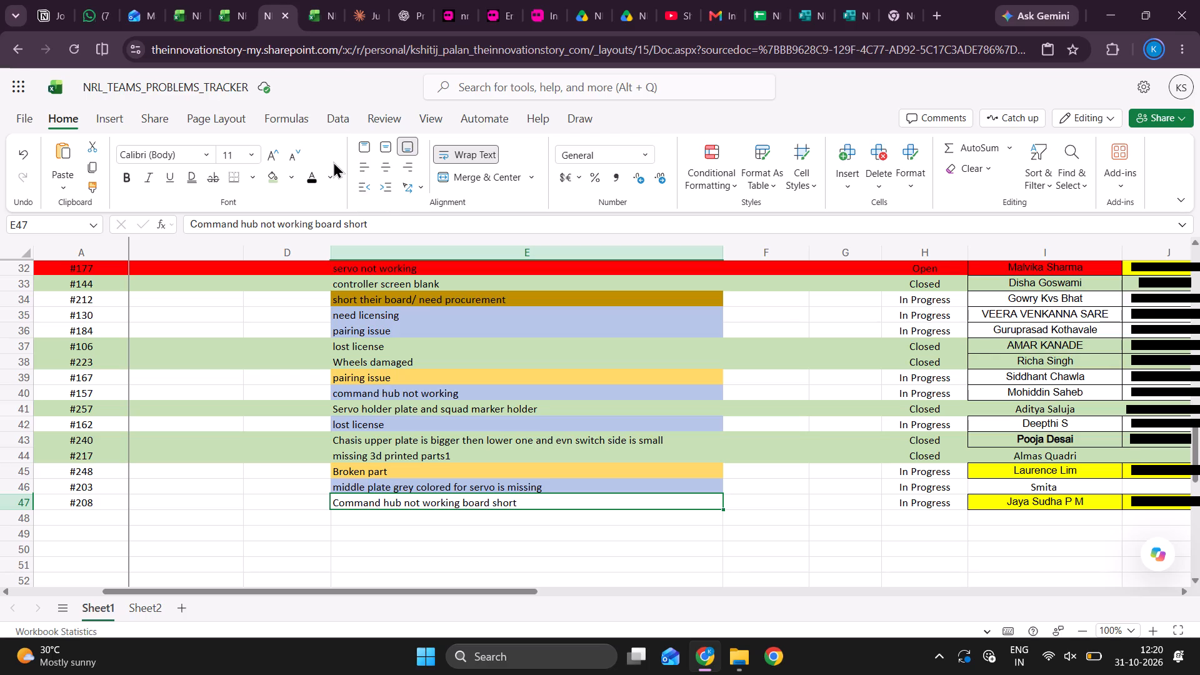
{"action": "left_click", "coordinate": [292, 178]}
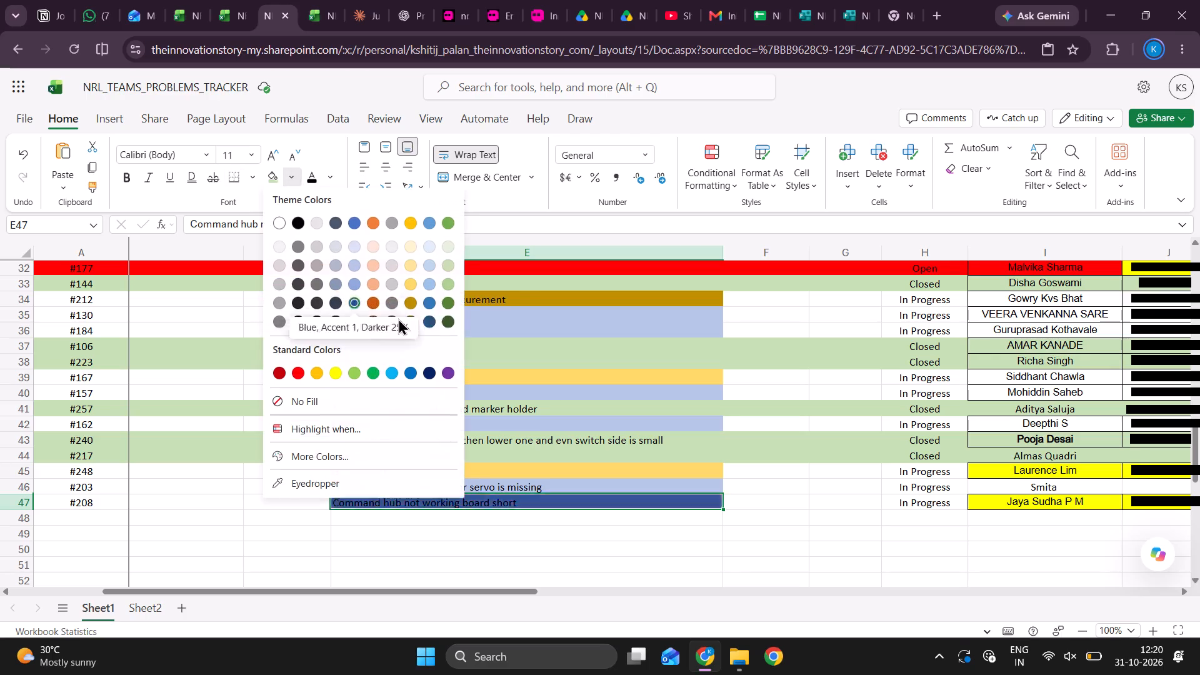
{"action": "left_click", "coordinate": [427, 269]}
Fill team #208's problem cell in column E with the same light periwinkle blue as #203's problem cell.
{"action": "left_click", "coordinate": [512, 478]}
{"action": "left_click", "coordinate": [541, 506]}
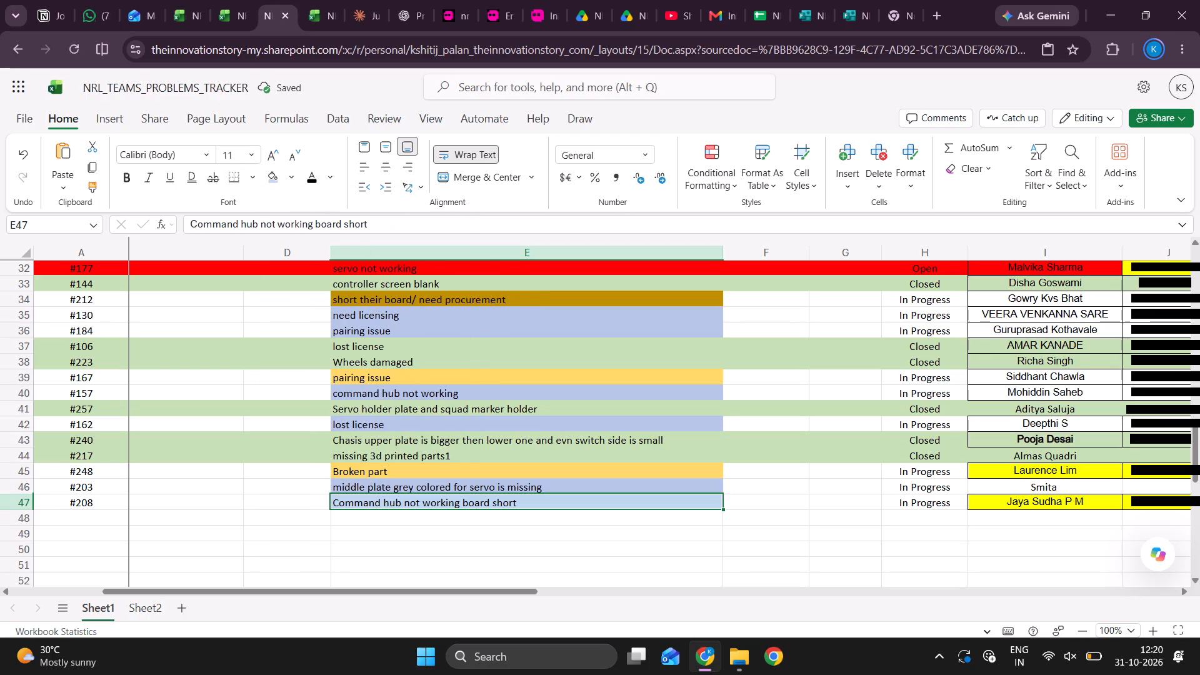
{"action": "left_click", "coordinate": [296, 177]}
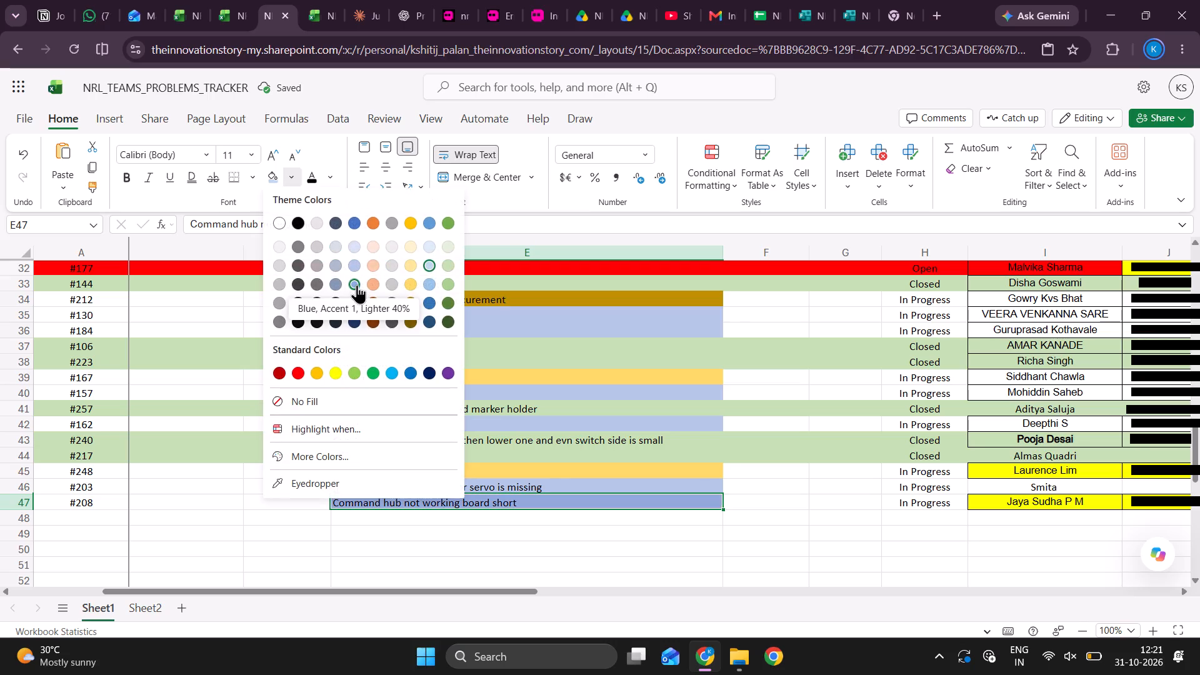
{"action": "left_click", "coordinate": [353, 266]}
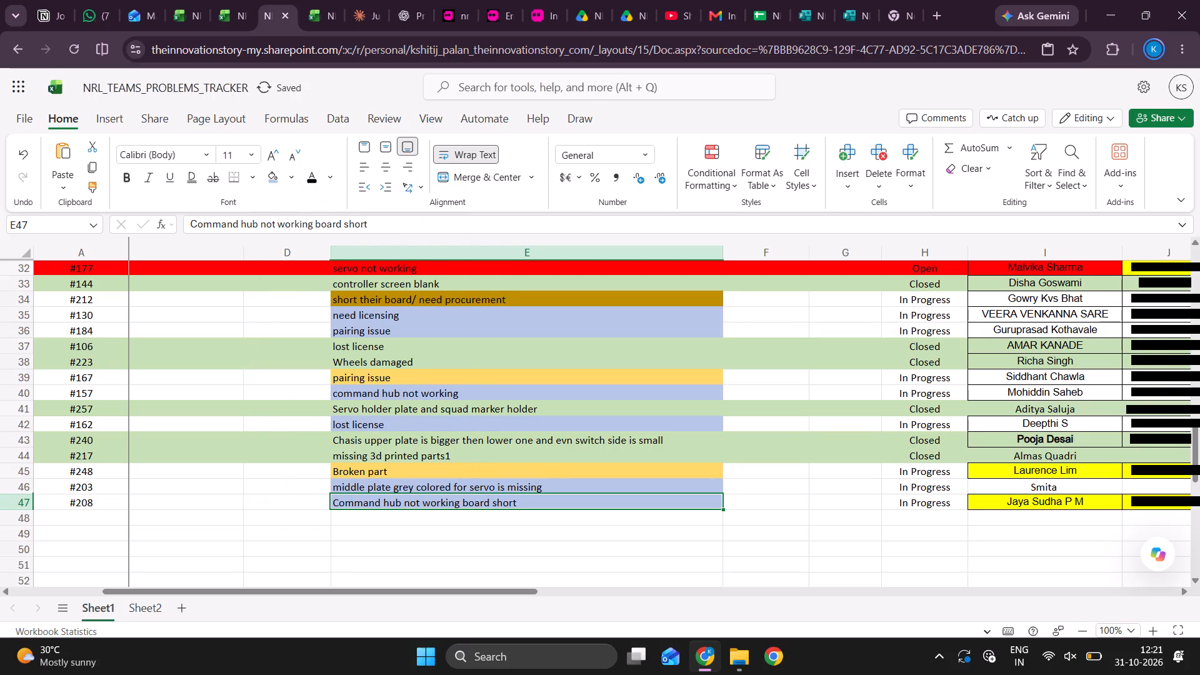
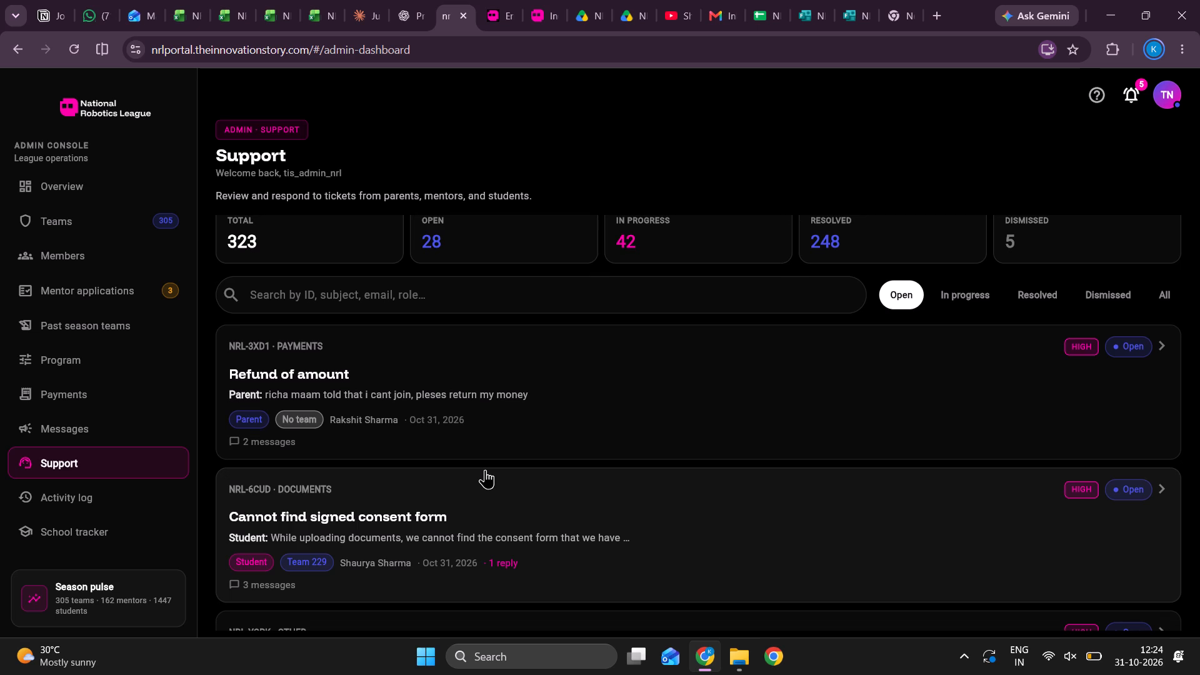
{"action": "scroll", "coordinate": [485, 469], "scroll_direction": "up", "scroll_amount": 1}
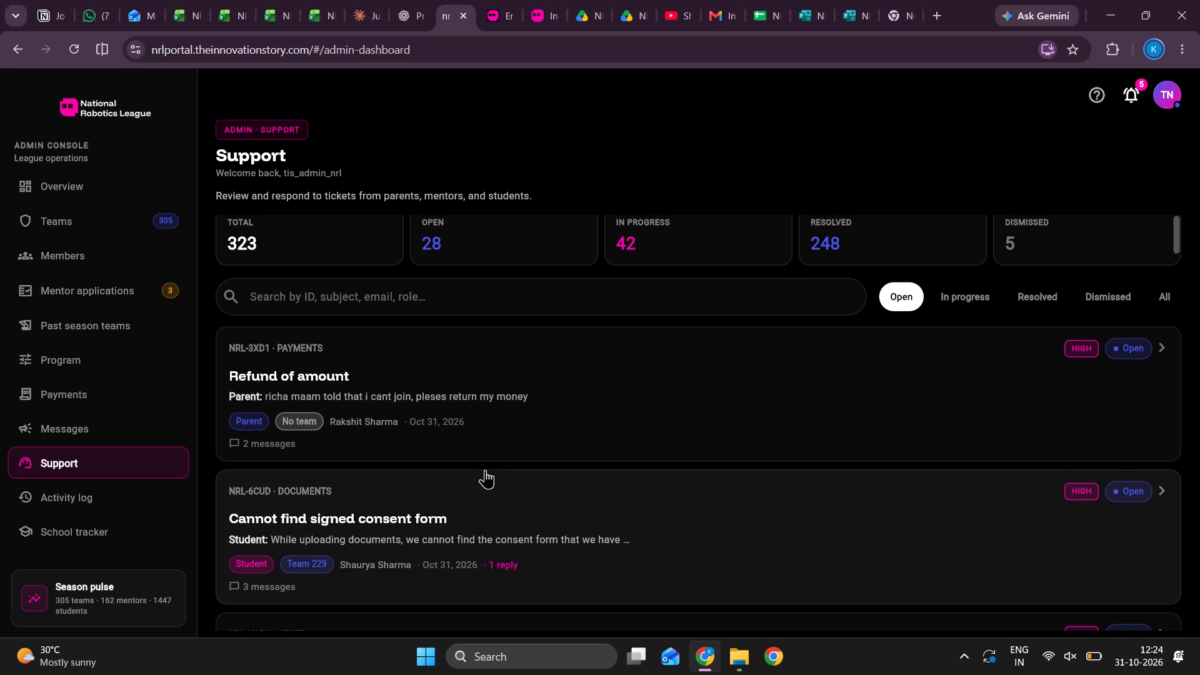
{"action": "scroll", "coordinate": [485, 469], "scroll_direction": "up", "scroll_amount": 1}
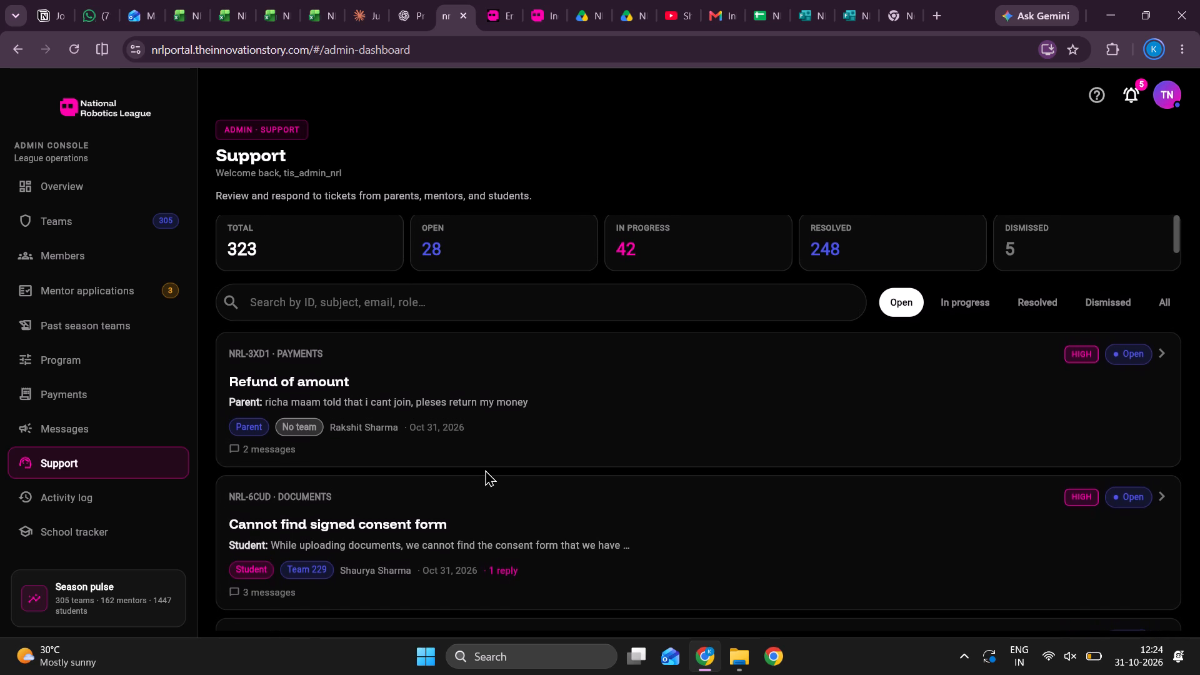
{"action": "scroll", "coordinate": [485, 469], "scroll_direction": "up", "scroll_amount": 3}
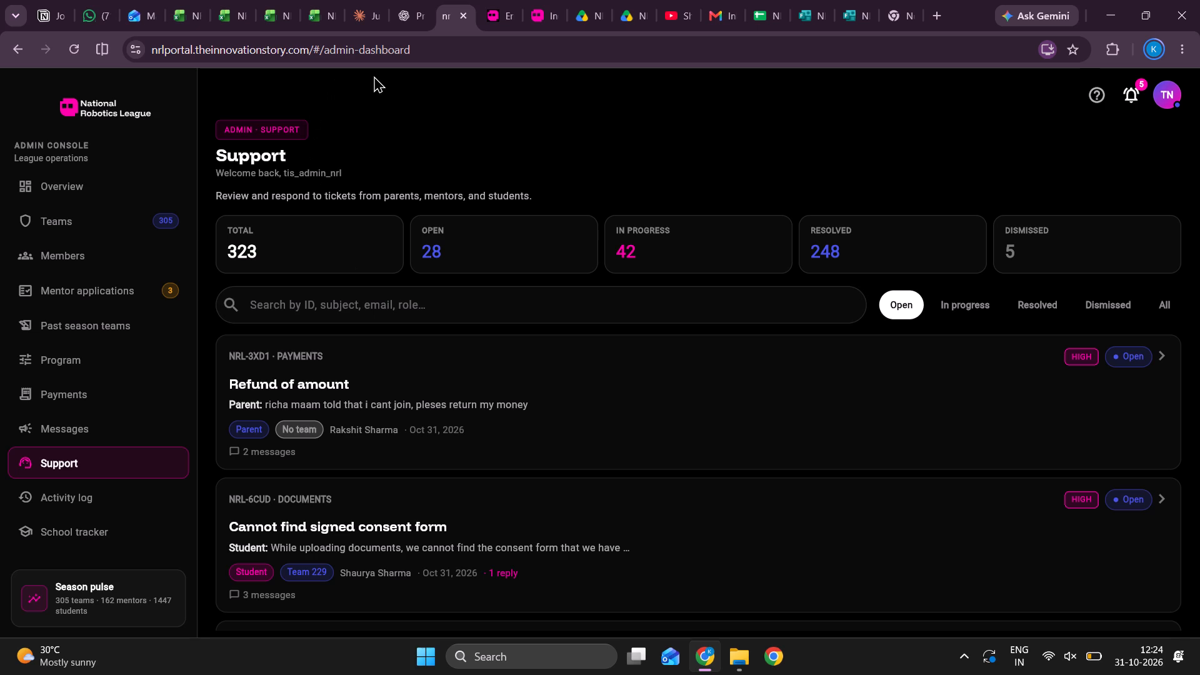
Switch to the NRL forum topic "Error in Visual Studios".
{"action": "left_click", "coordinate": [513, 0]}
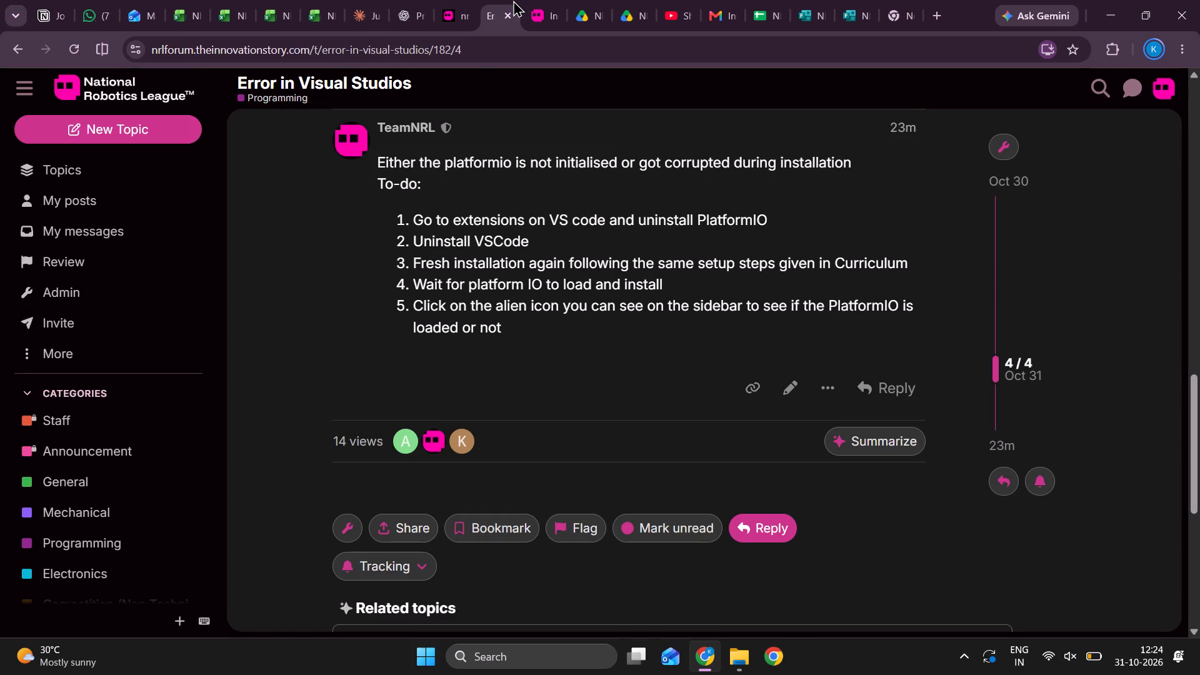
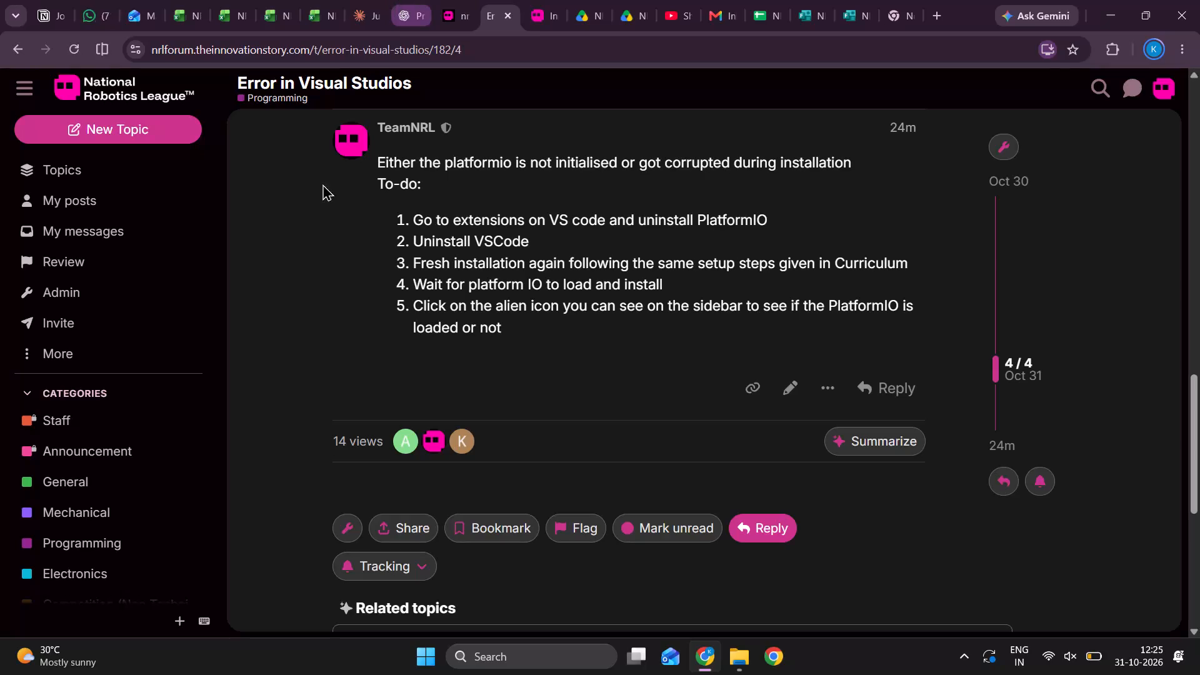
Check the original post in the Error in Visual Studios topic and return to the forum's full topic list.
{"action": "scroll", "coordinate": [332, 311], "scroll_direction": "up", "scroll_amount": 6}
{"action": "scroll", "coordinate": [332, 311], "scroll_direction": "up", "scroll_amount": 16}
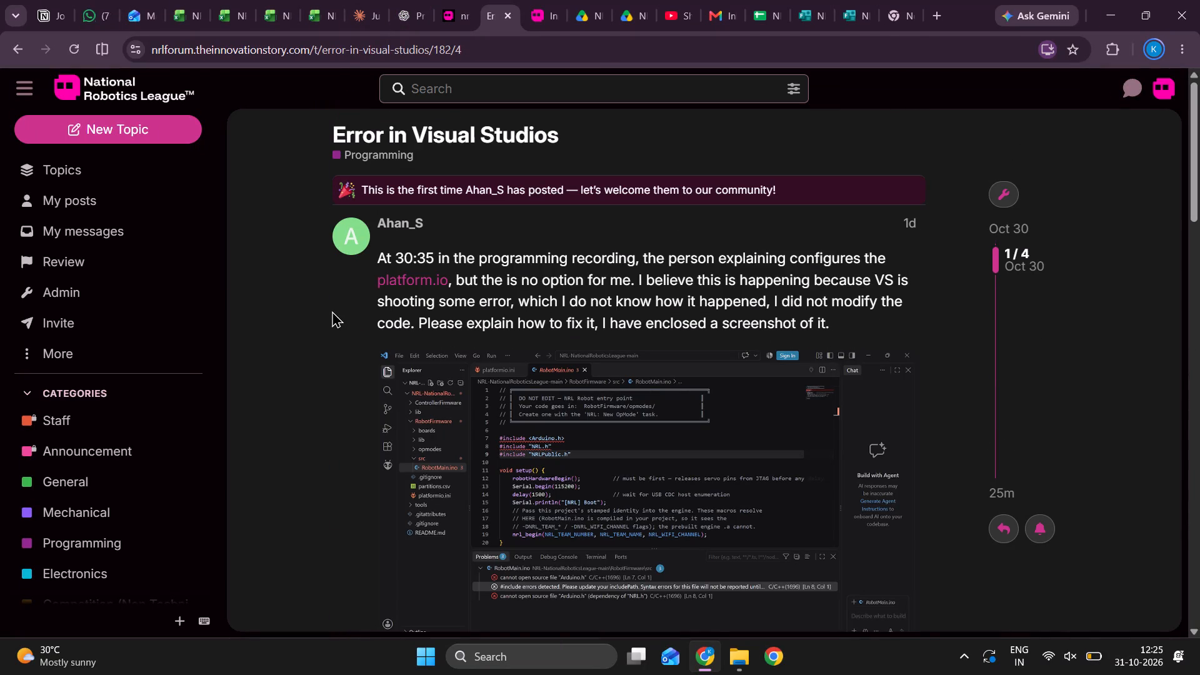
{"action": "left_click", "coordinate": [142, 178]}
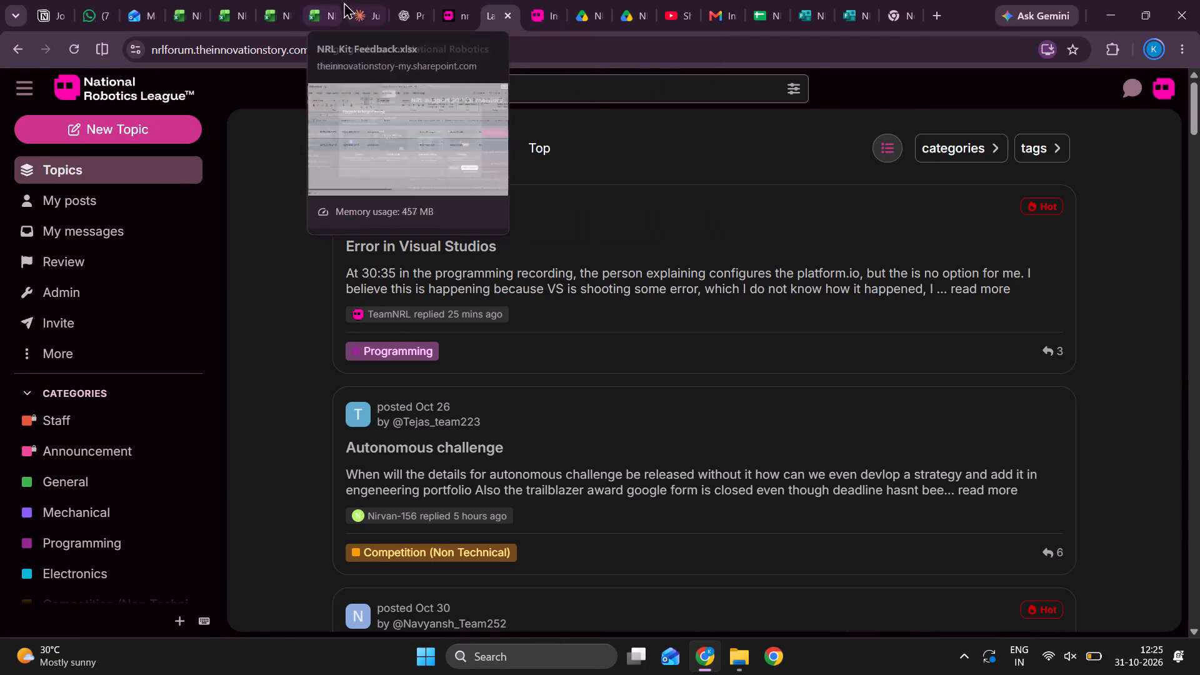
Switch to the NRL_TEAMS_PROBLEMS_TRACKER workbook and examine the recent team entries' problems, statuses, contacts and notes, including team #203's contact cell.
{"action": "left_click", "coordinate": [274, 0]}
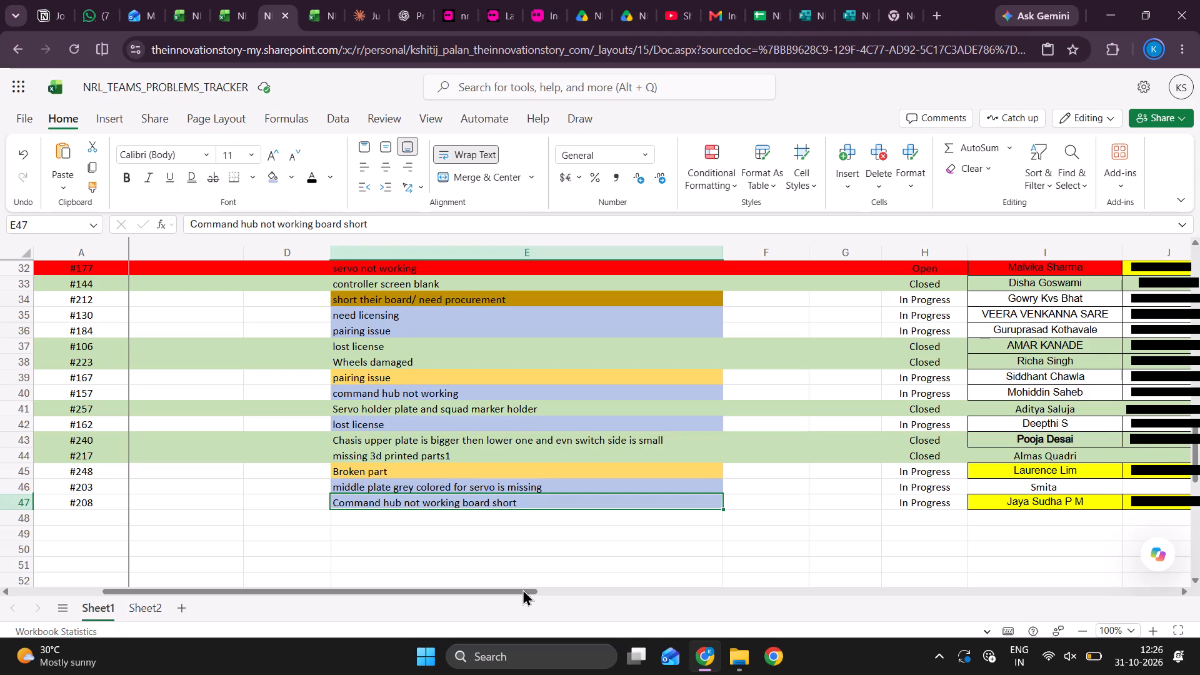
{"action": "scroll", "coordinate": [517, 586], "scroll_direction": "left", "scroll_amount": 5}
{"action": "left_click", "coordinate": [626, 520]}
{"action": "scroll", "coordinate": [626, 520], "scroll_direction": "left", "scroll_amount": 6}
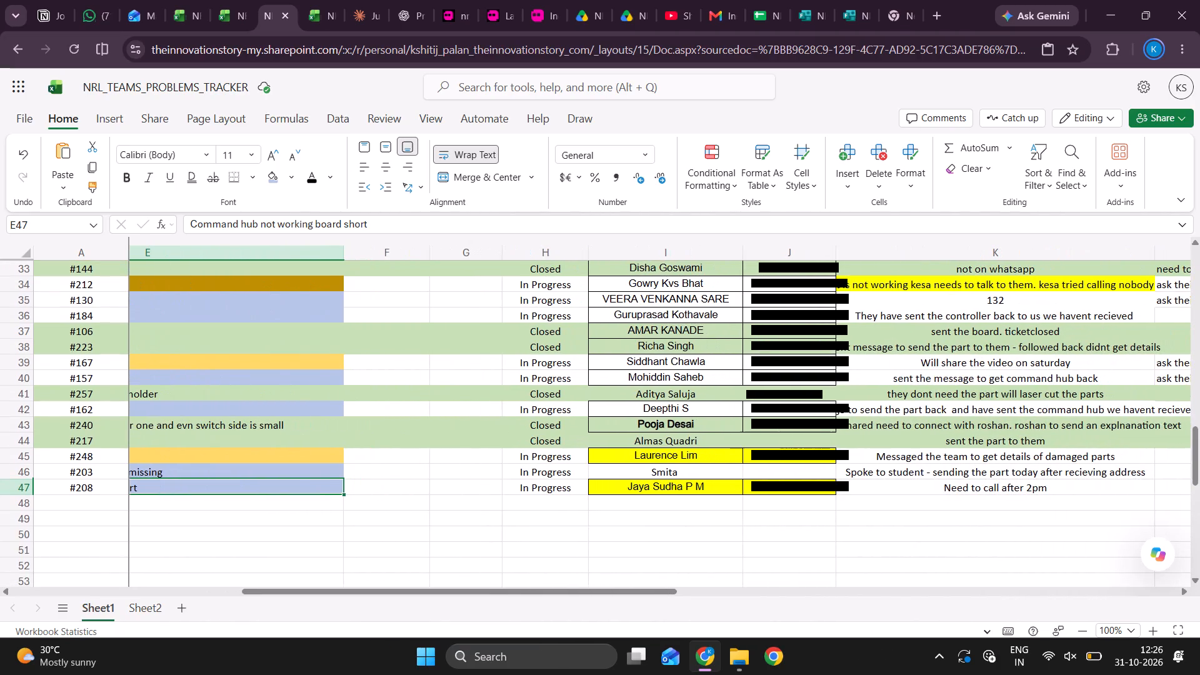
{"action": "scroll", "coordinate": [626, 520], "scroll_direction": "left", "scroll_amount": 3}
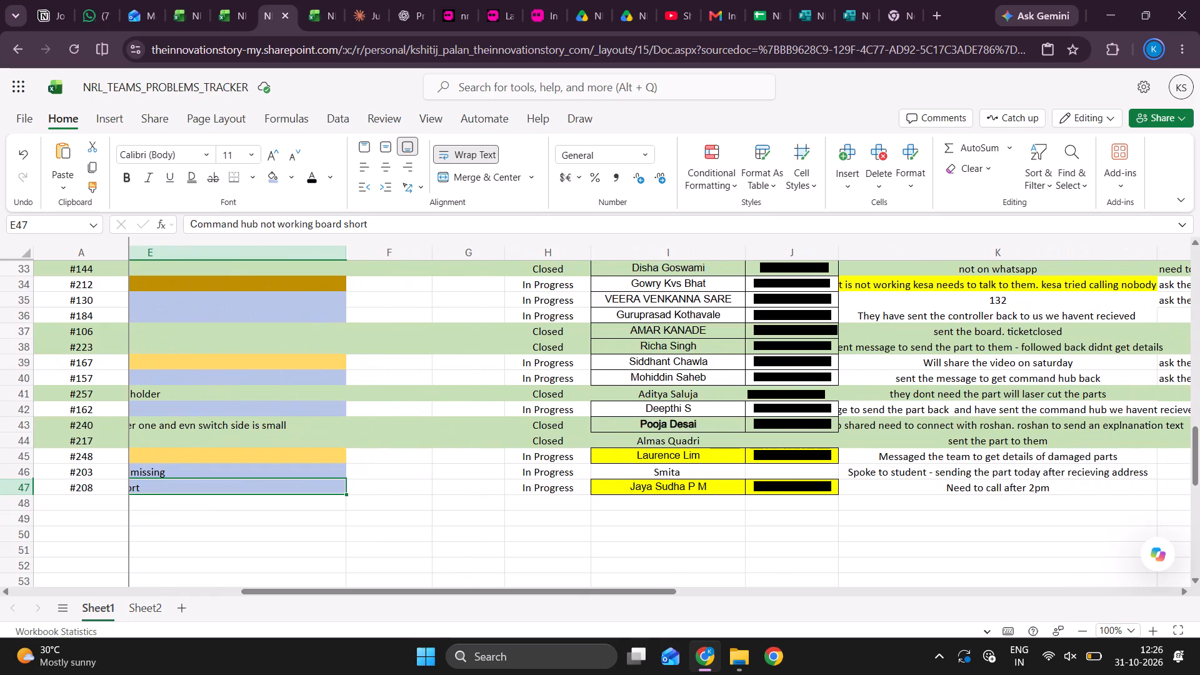
{"action": "scroll", "coordinate": [626, 520], "scroll_direction": "left", "scroll_amount": 1}
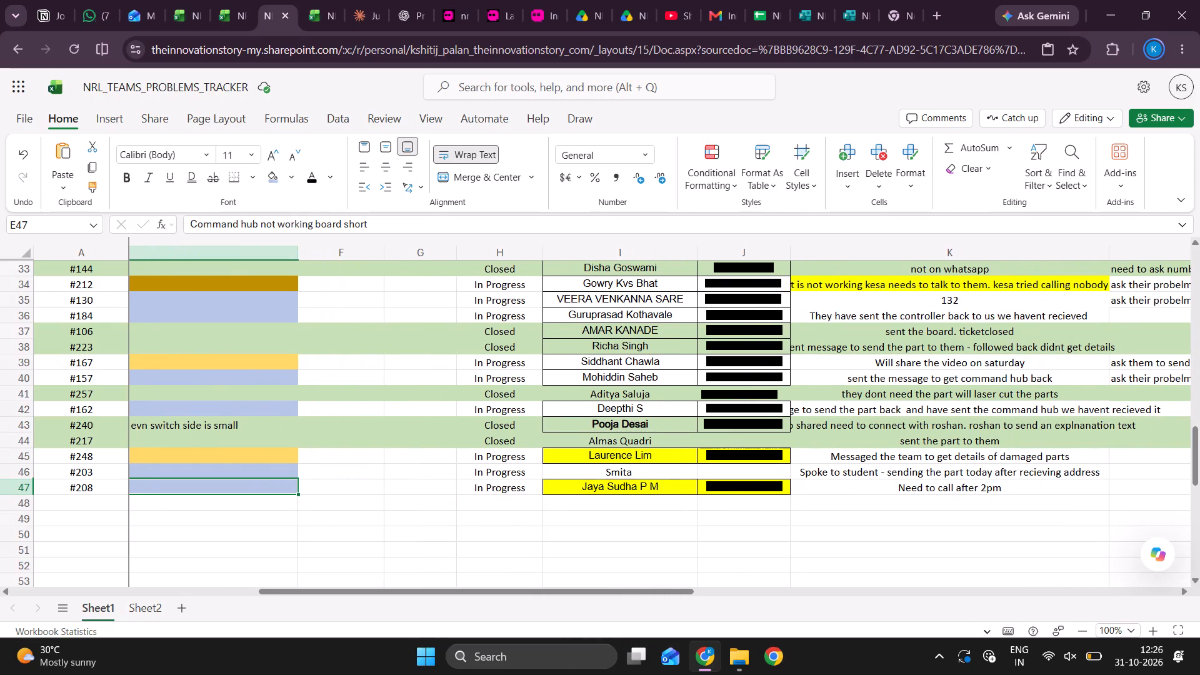
{"action": "left_click", "coordinate": [716, 472]}
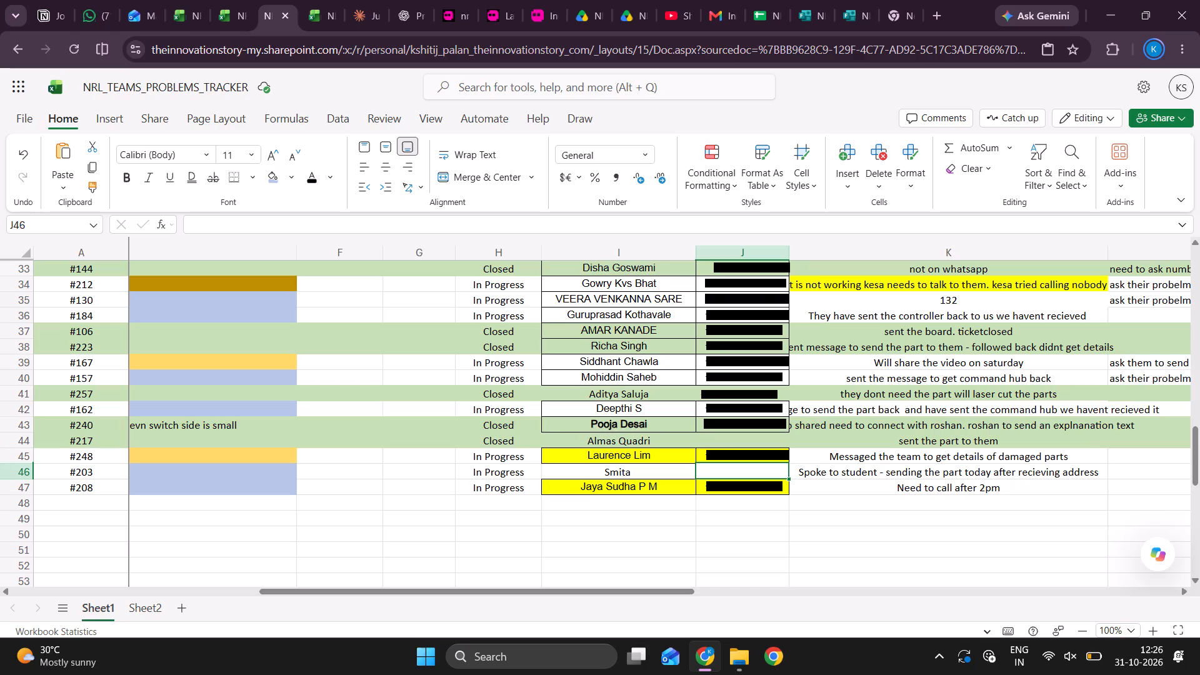
{"action": "scroll", "coordinate": [775, 512], "scroll_direction": "right", "scroll_amount": 1}
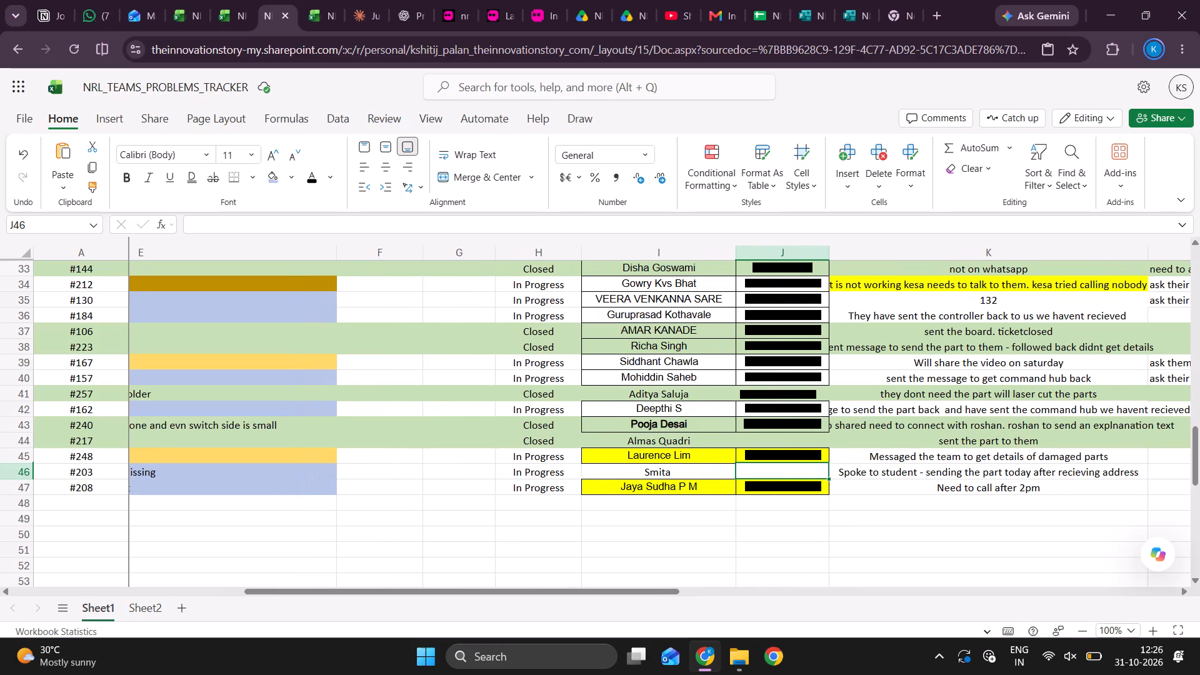
{"action": "scroll", "coordinate": [775, 512], "scroll_direction": "right", "scroll_amount": 5}
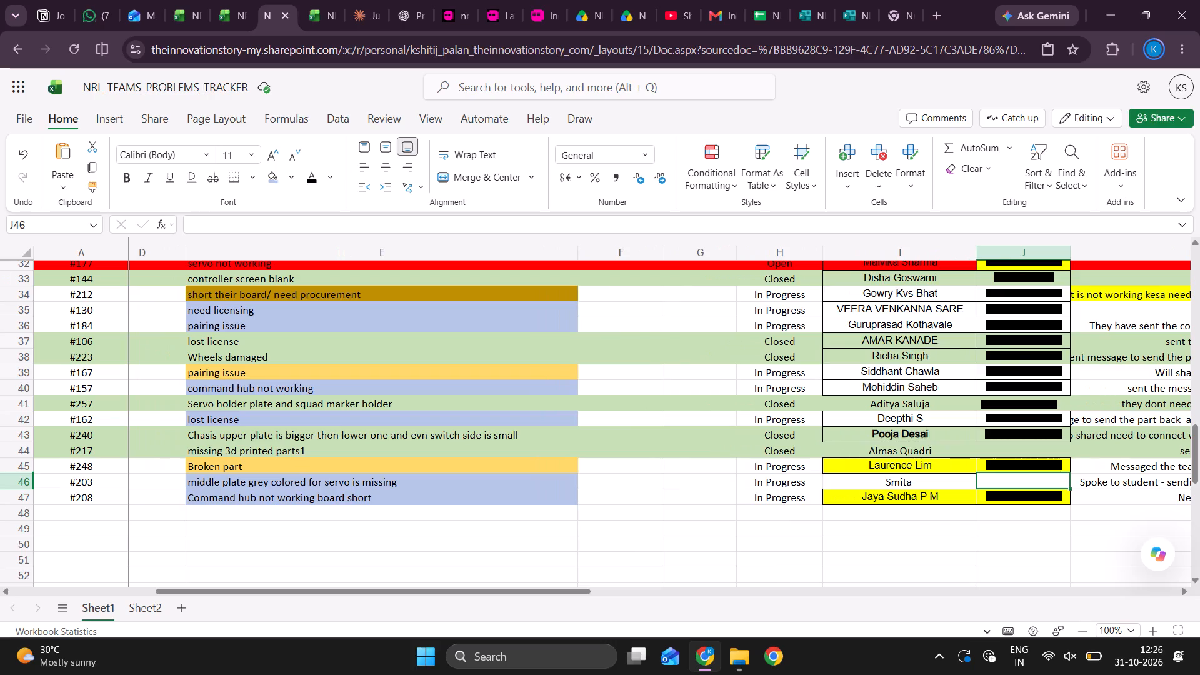
{"action": "scroll", "coordinate": [775, 512], "scroll_direction": "up", "scroll_amount": 1}
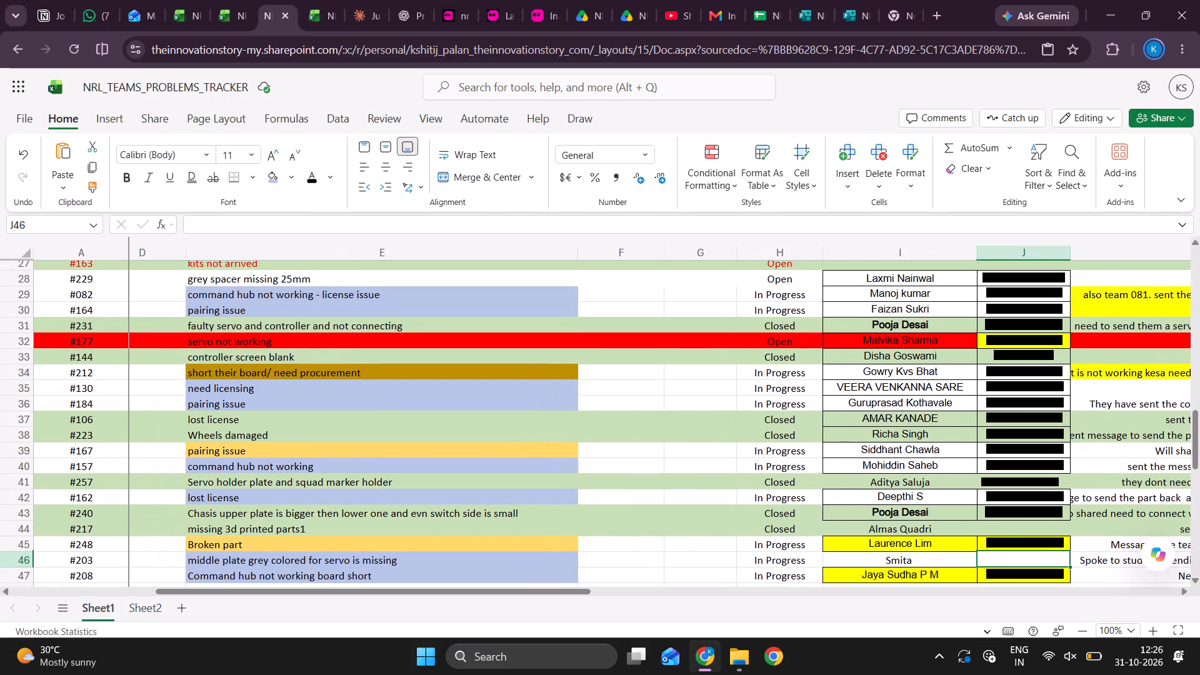
{"action": "scroll", "coordinate": [775, 512], "scroll_direction": "up", "scroll_amount": 2}
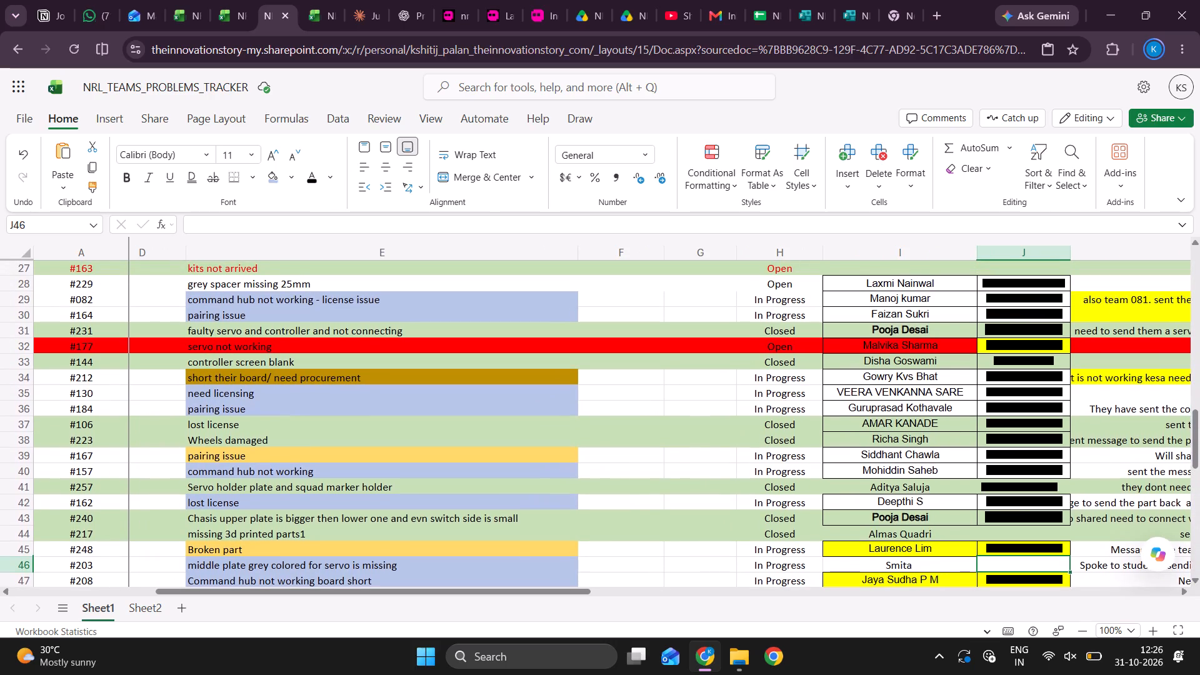
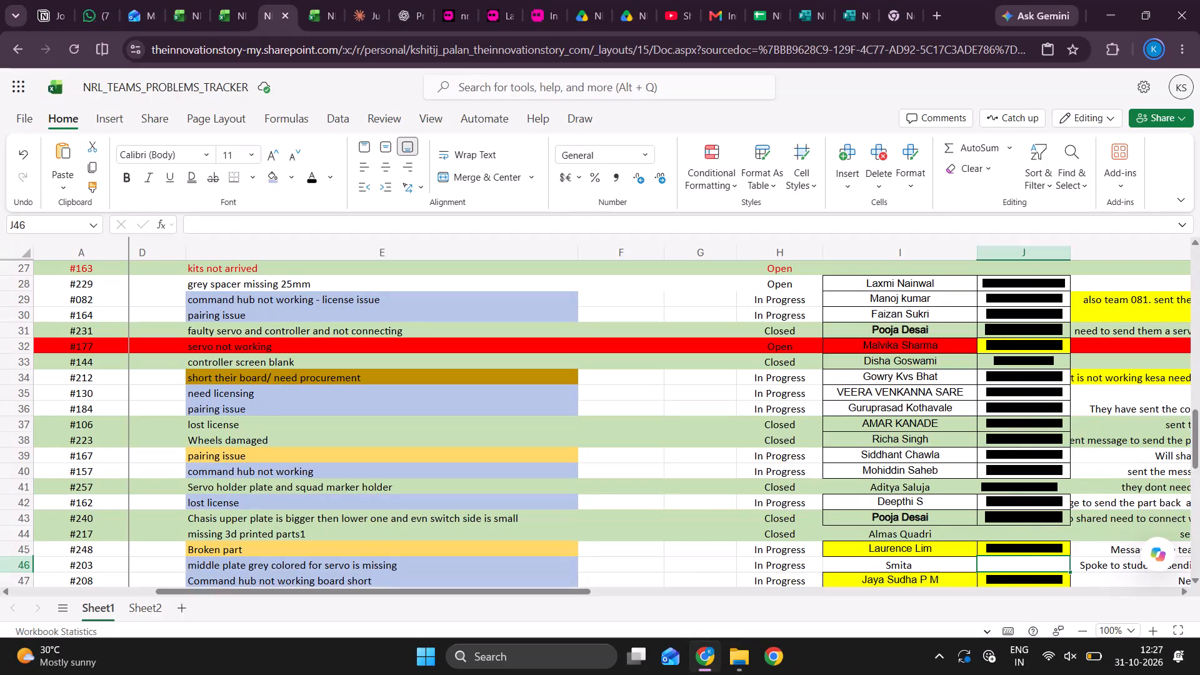
Set the status of team #229's 25 mm grey spacer entry to In Progress.
{"action": "left_click", "coordinate": [794, 287]}
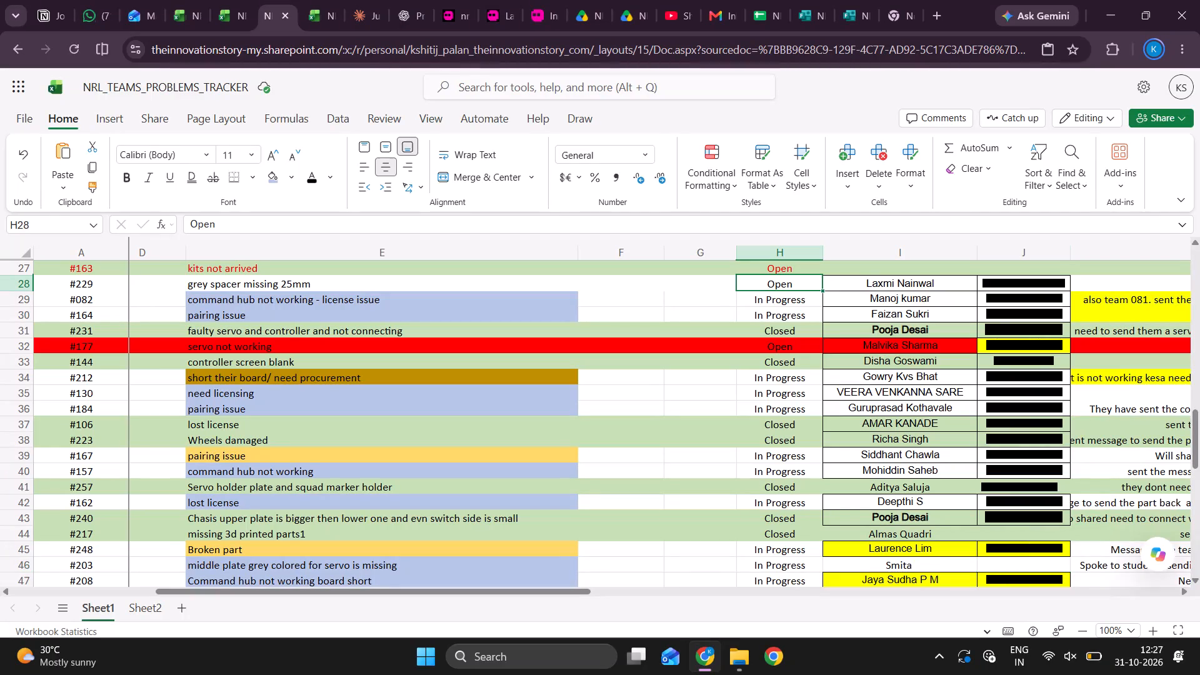
{"action": "type", "text": "in"}
{"action": "key", "text": "Return"}
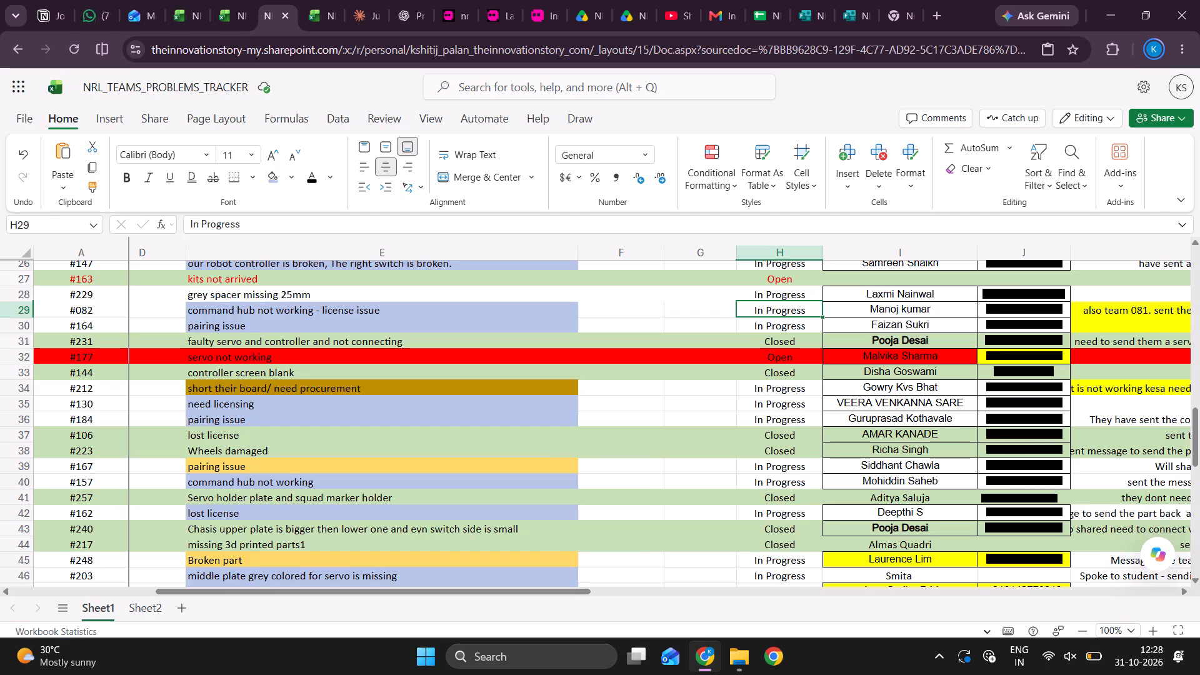
Examine Sheet2's notes on command hubs, controllers and parts still being sent or received, and return to Sheet1.
{"action": "left_click", "coordinate": [155, 606]}
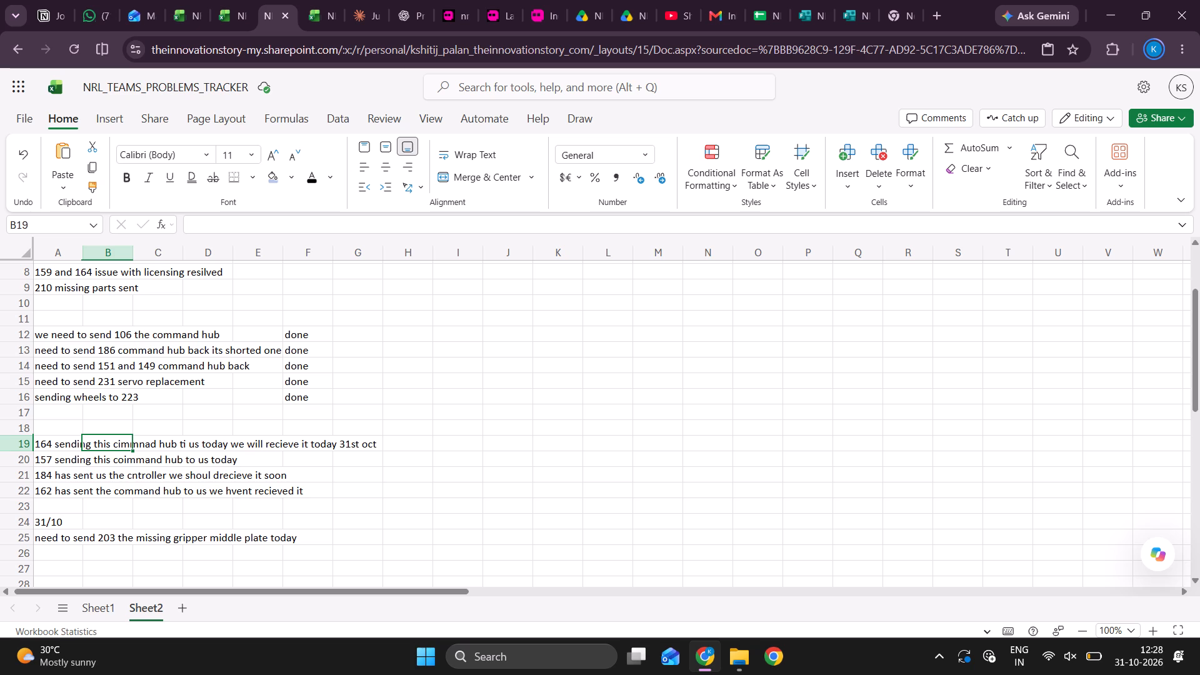
{"action": "left_click", "coordinate": [101, 467]}
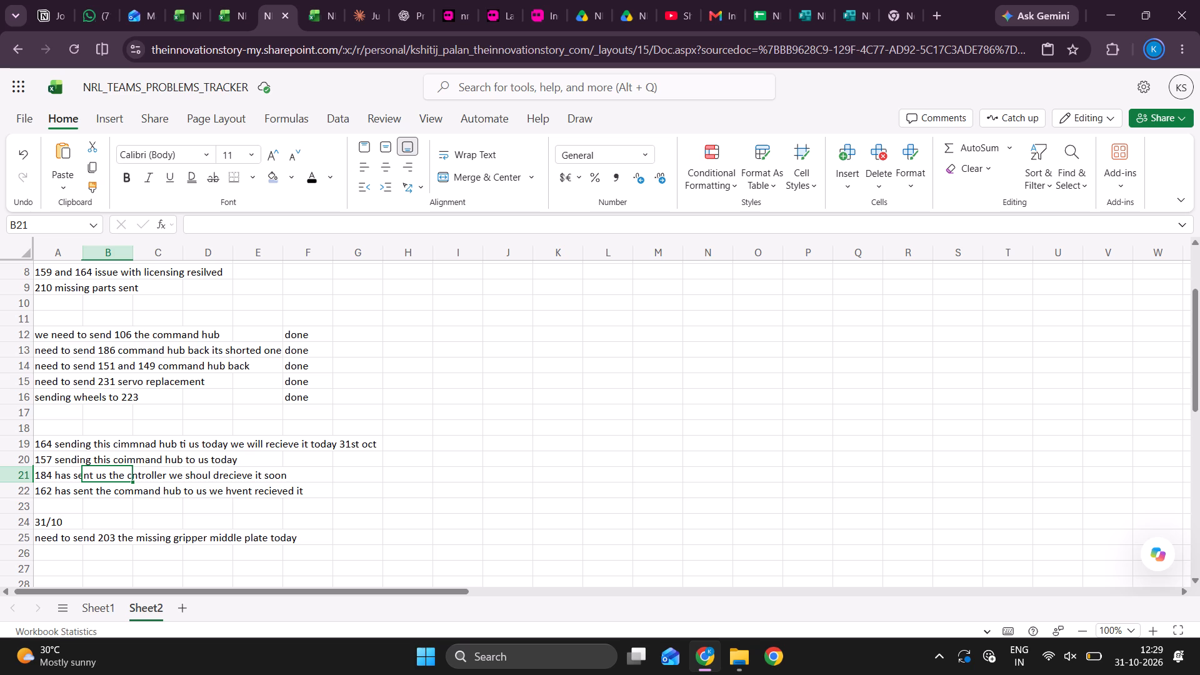
{"action": "left_click", "coordinate": [61, 551]}
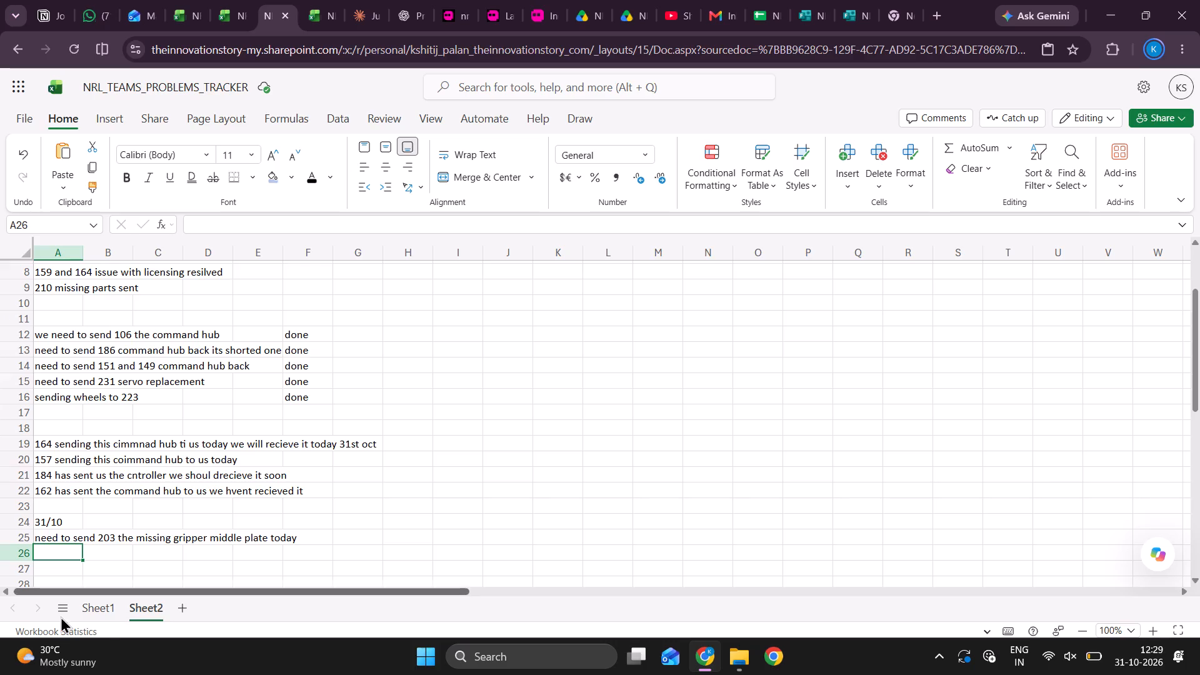
{"action": "left_click", "coordinate": [93, 606]}
Shade team #229's "grey spacer missing 25mm" problem cell with the light blue used for in-progress entries.
{"action": "scroll", "coordinate": [534, 537], "scroll_direction": "down", "scroll_amount": 1}
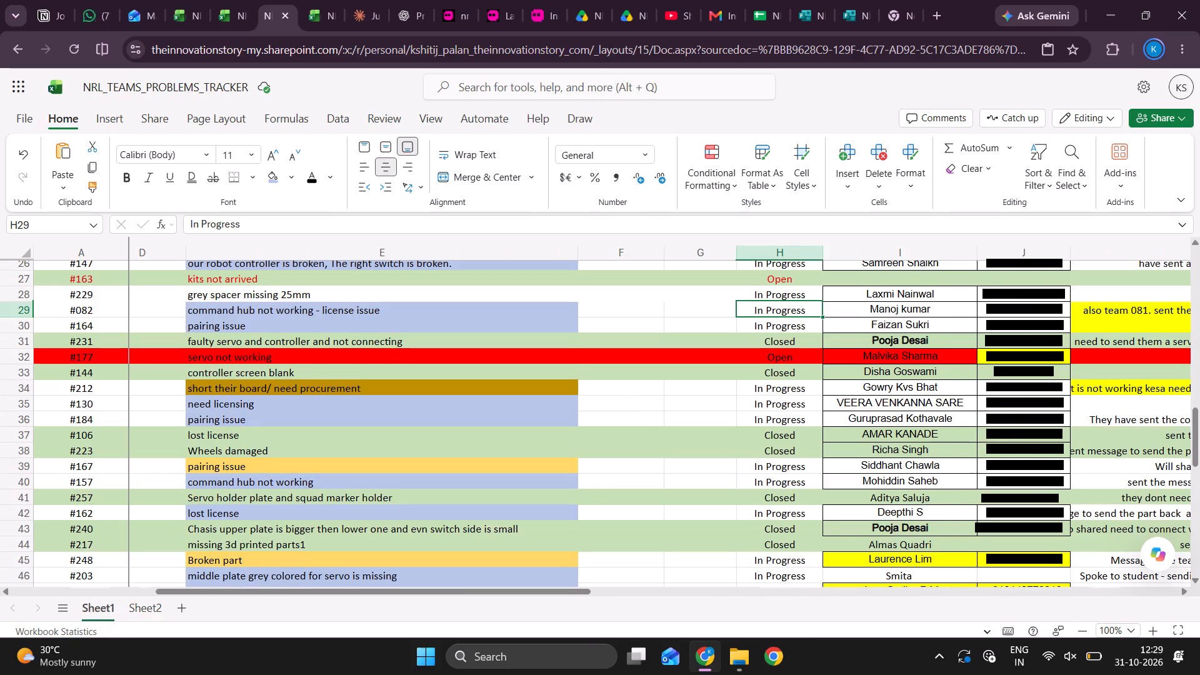
{"action": "scroll", "coordinate": [534, 537], "scroll_direction": "down", "scroll_amount": 1}
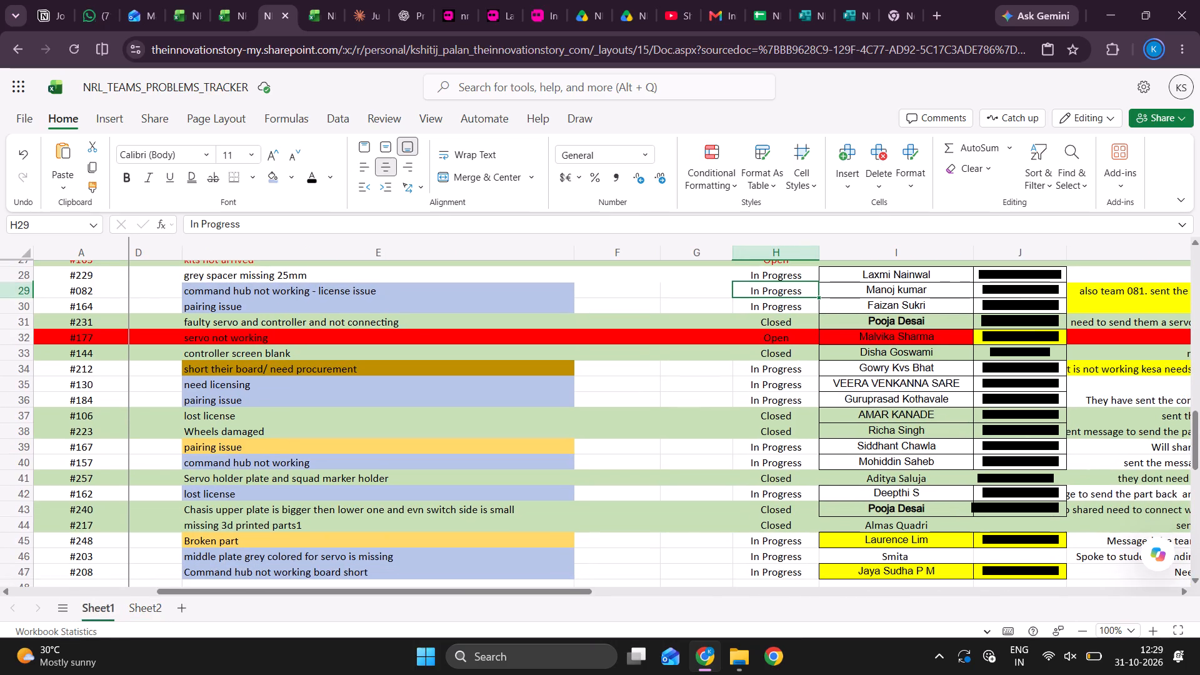
{"action": "scroll", "coordinate": [303, 412], "scroll_direction": "up", "scroll_amount": 3}
{"action": "left_click", "coordinate": [304, 314]}
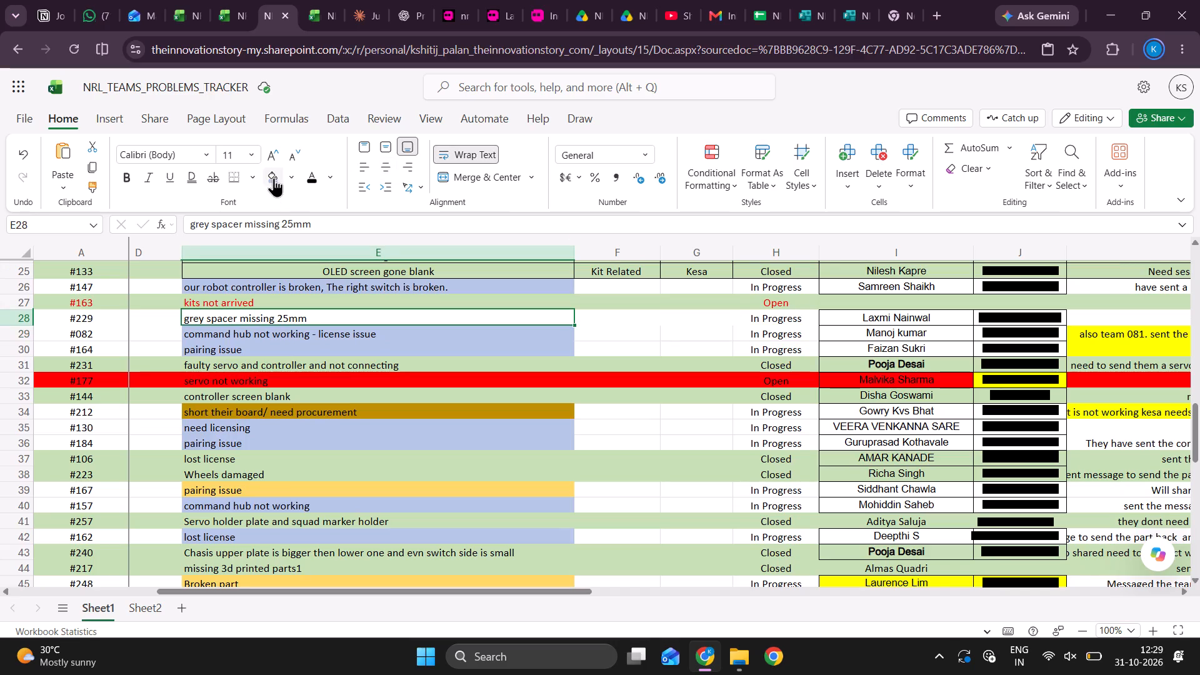
{"action": "left_click", "coordinate": [274, 180]}
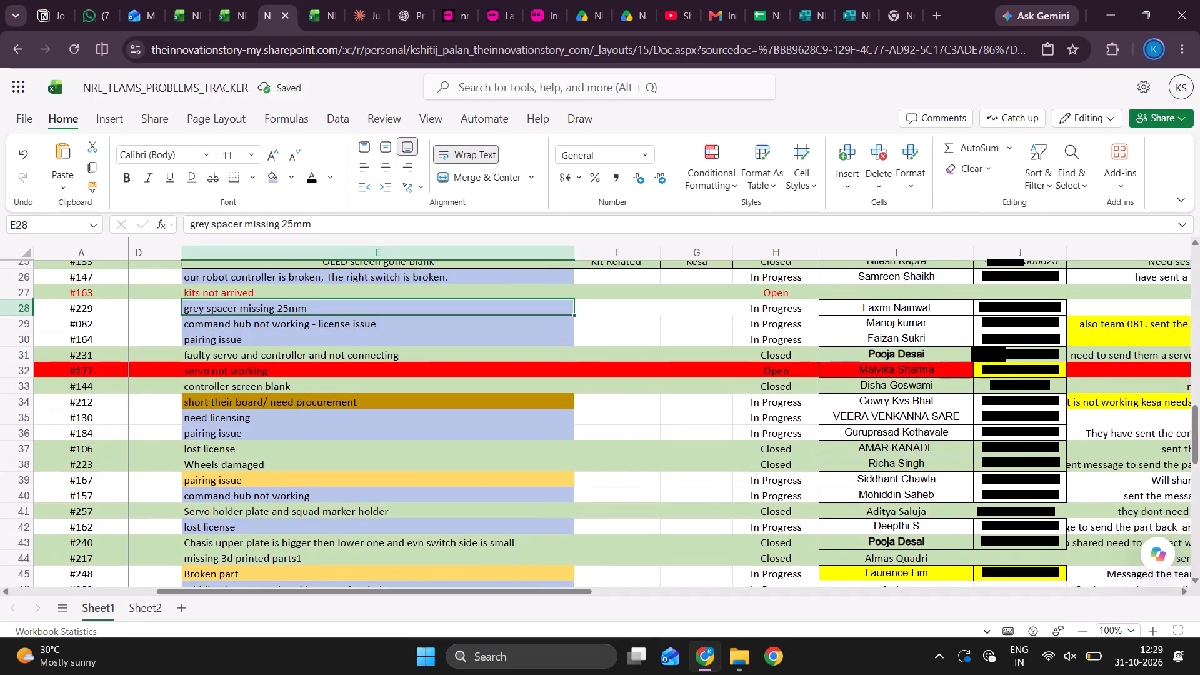
Enter the note "did not receive call sent them the message" in column K of team #229's row.
{"action": "scroll", "coordinate": [376, 411], "scroll_direction": "left", "scroll_amount": 4}
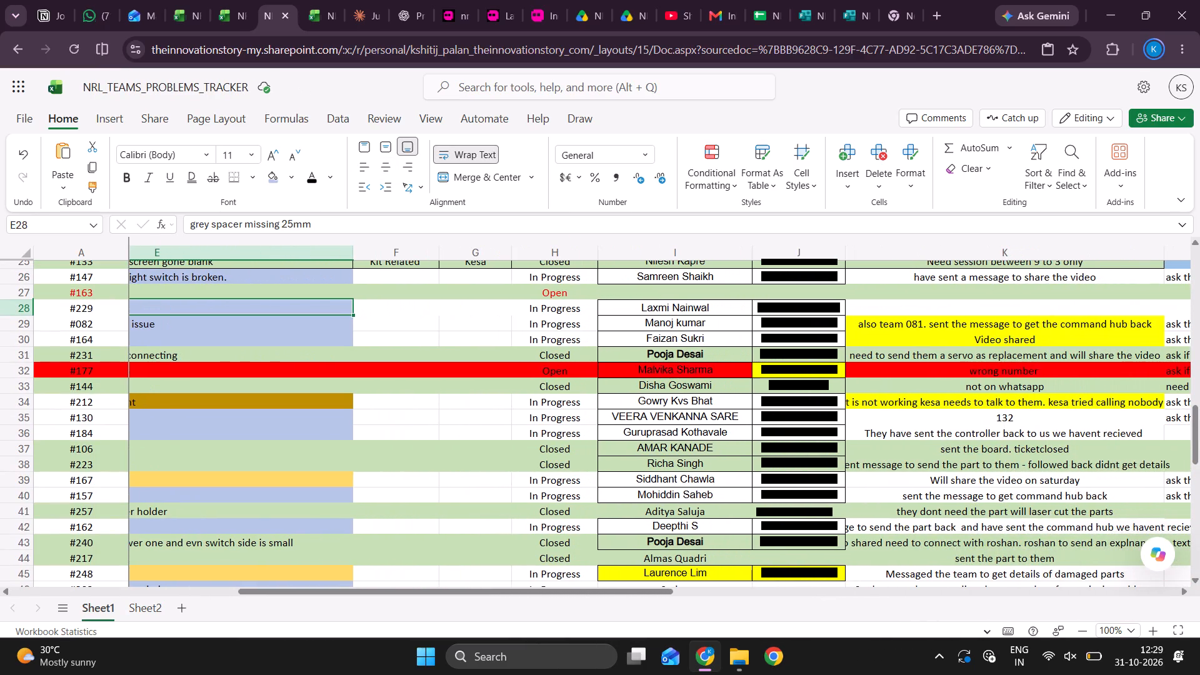
{"action": "left_click", "coordinate": [907, 304]}
{"action": "type", "text": "did not rec"}
{"action": "type", "text": "eibe"}
{"action": "key", "text": "BackSpace"}
{"action": "key", "text": "BackSpace"}
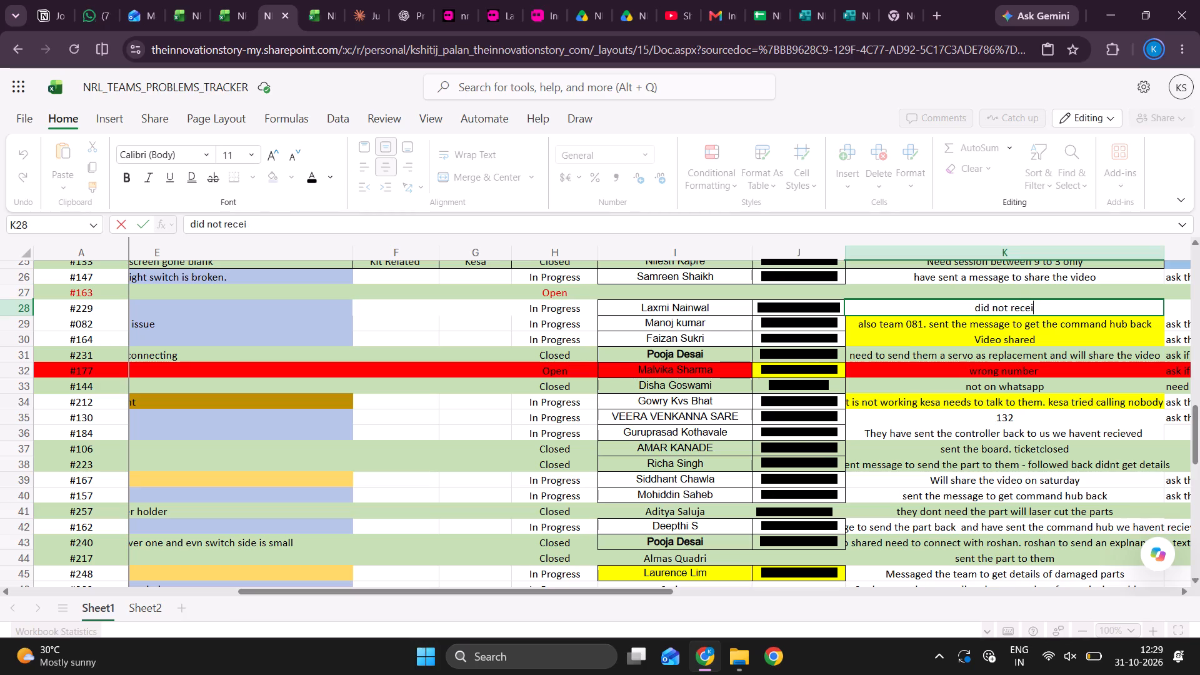
{"action": "type", "text": "ve call"}
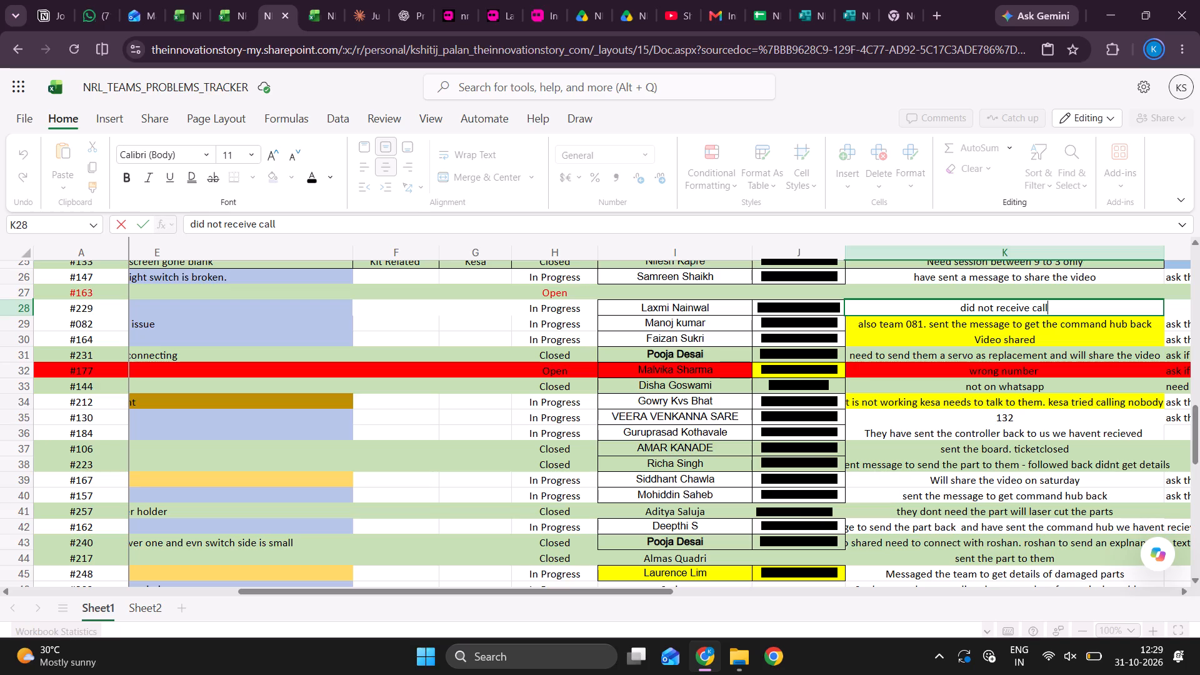
{"action": "key", "text": "space"}
{"action": "type", "text": "sent them the message"}
{"action": "left_click", "coordinate": [824, 387]}
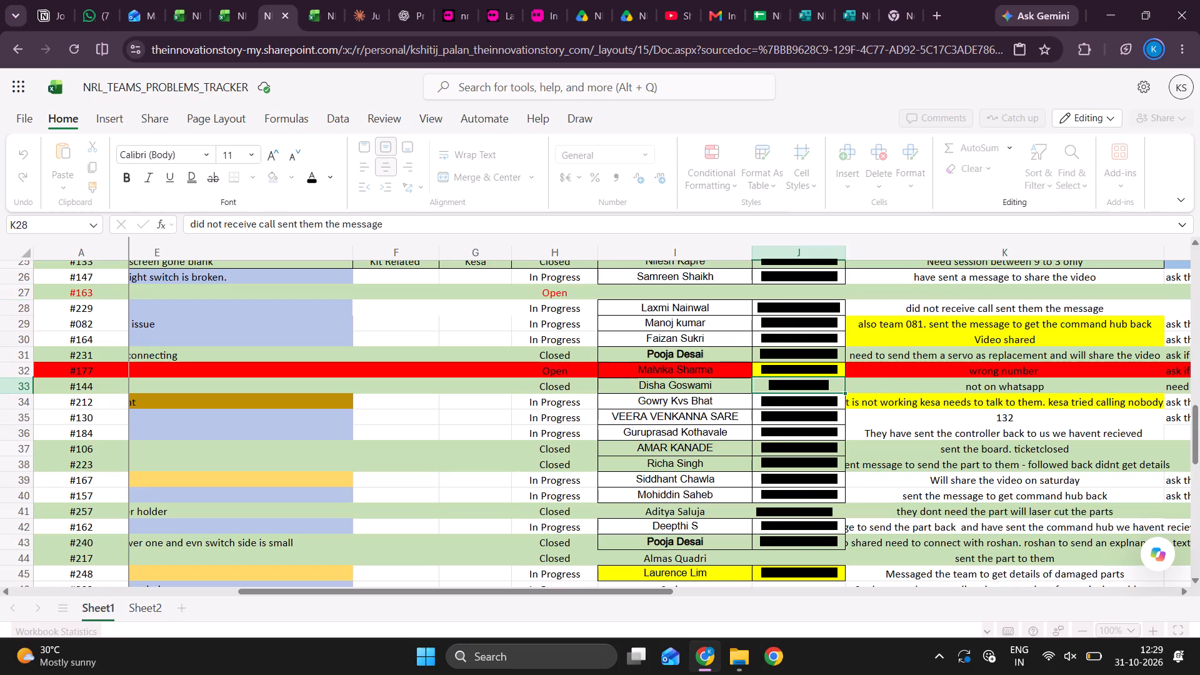
Fill team #147's entire row with the light blue in-progress colour.
{"action": "scroll", "coordinate": [756, 337], "scroll_direction": "up", "scroll_amount": 1}
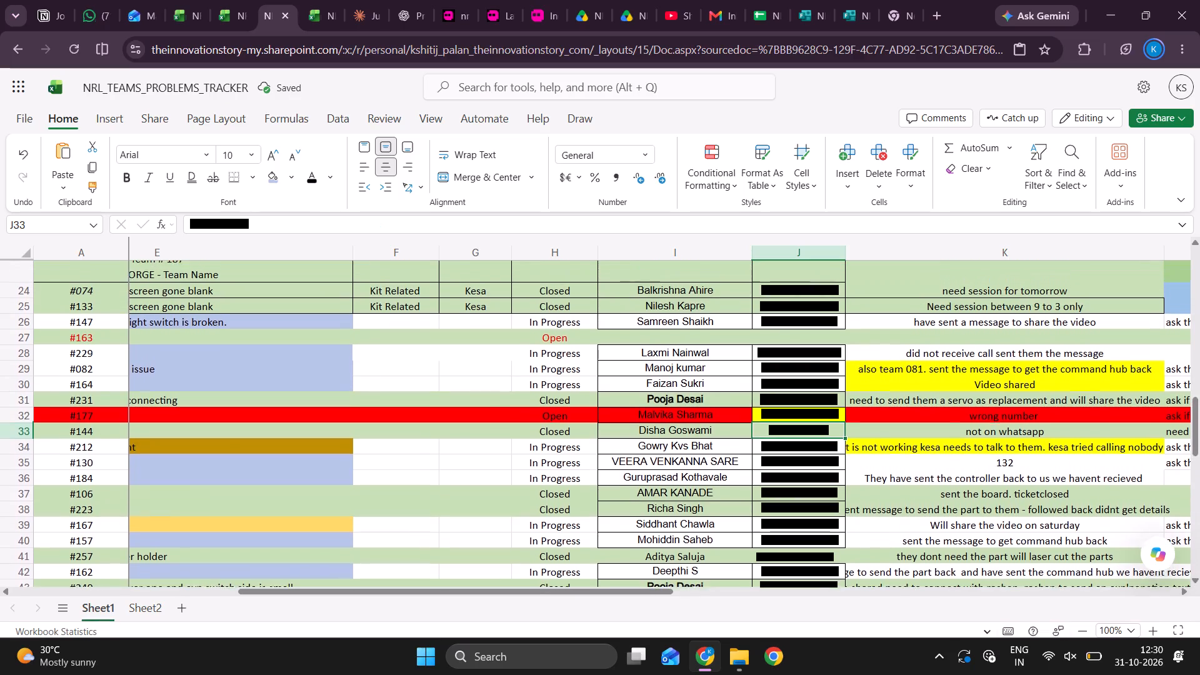
{"action": "scroll", "coordinate": [756, 337], "scroll_direction": "up", "scroll_amount": 1}
{"action": "scroll", "coordinate": [756, 337], "scroll_direction": "right", "scroll_amount": 1}
{"action": "scroll", "coordinate": [756, 337], "scroll_direction": "down", "scroll_amount": 1}
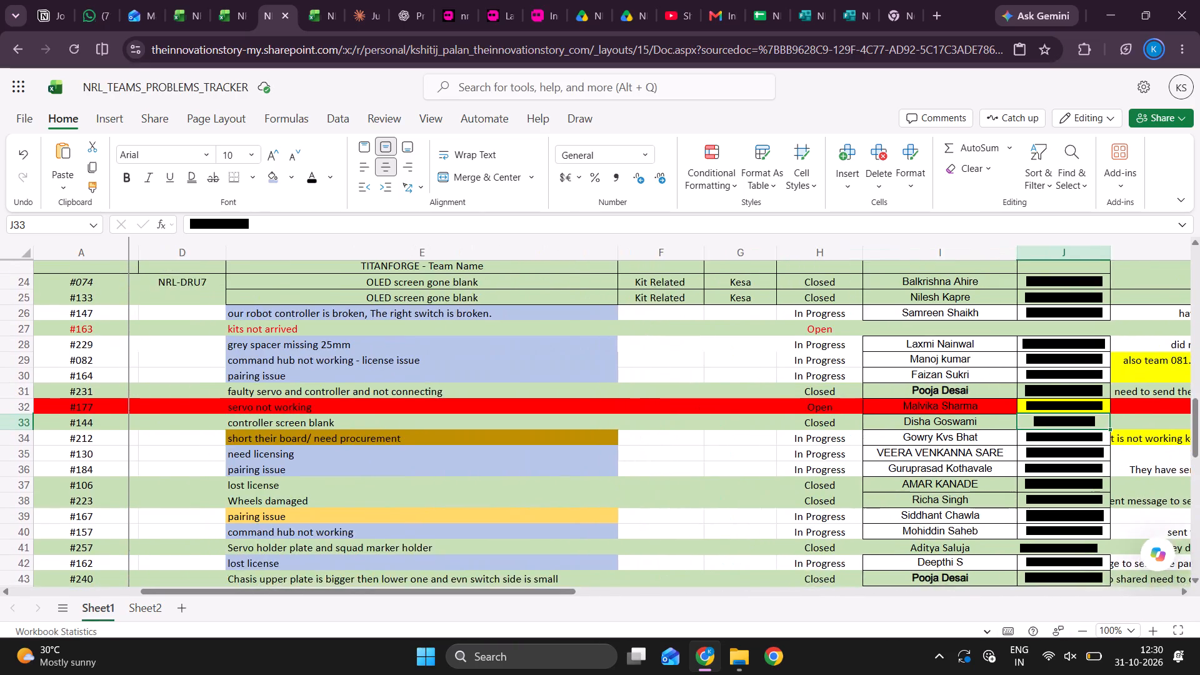
{"action": "scroll", "coordinate": [756, 337], "scroll_direction": "down", "scroll_amount": 2}
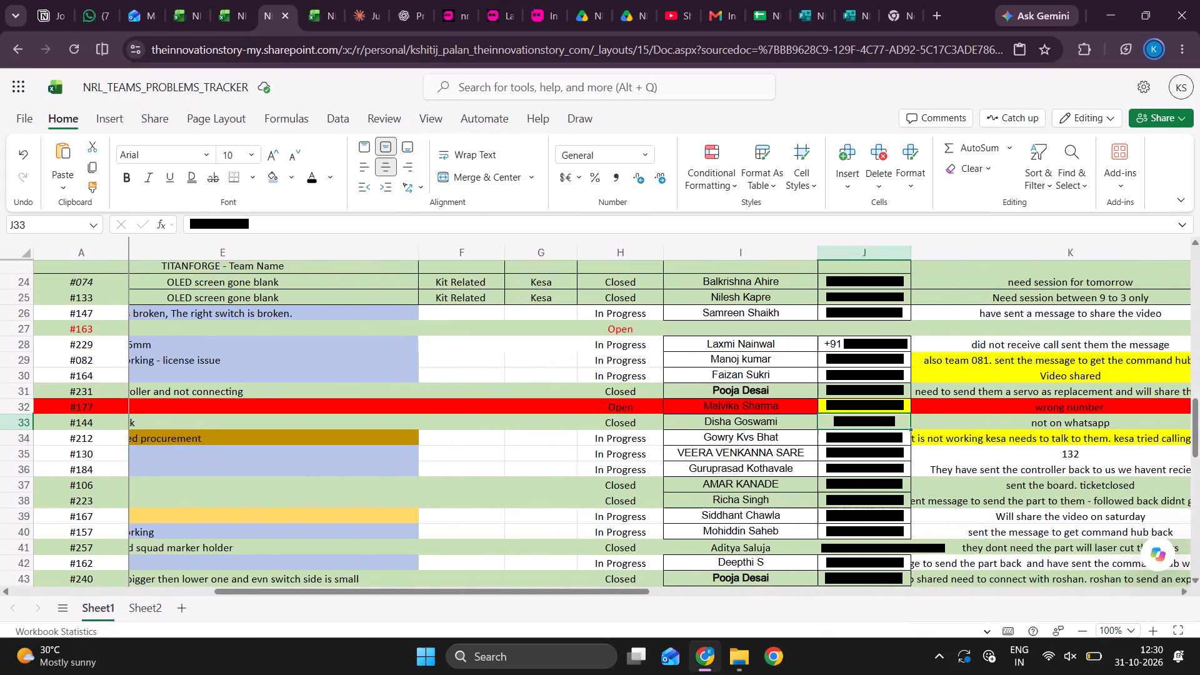
{"action": "scroll", "coordinate": [756, 337], "scroll_direction": "down", "scroll_amount": 1}
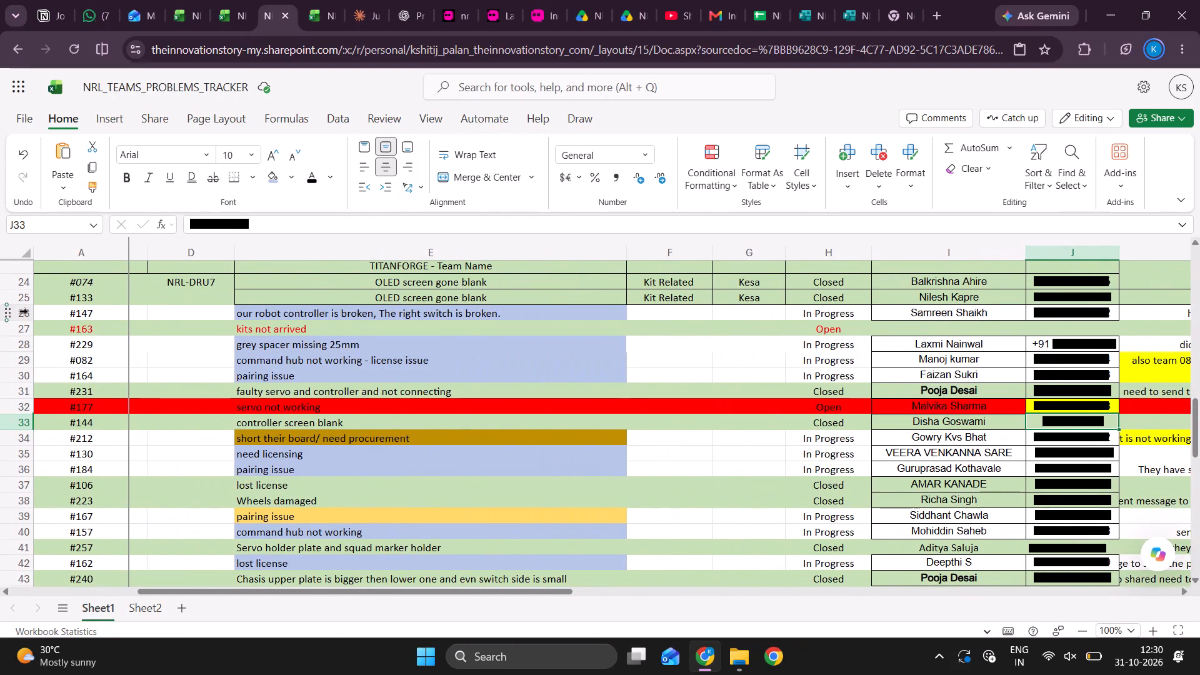
{"action": "left_click", "coordinate": [27, 311]}
{"action": "left_click", "coordinate": [269, 176]}
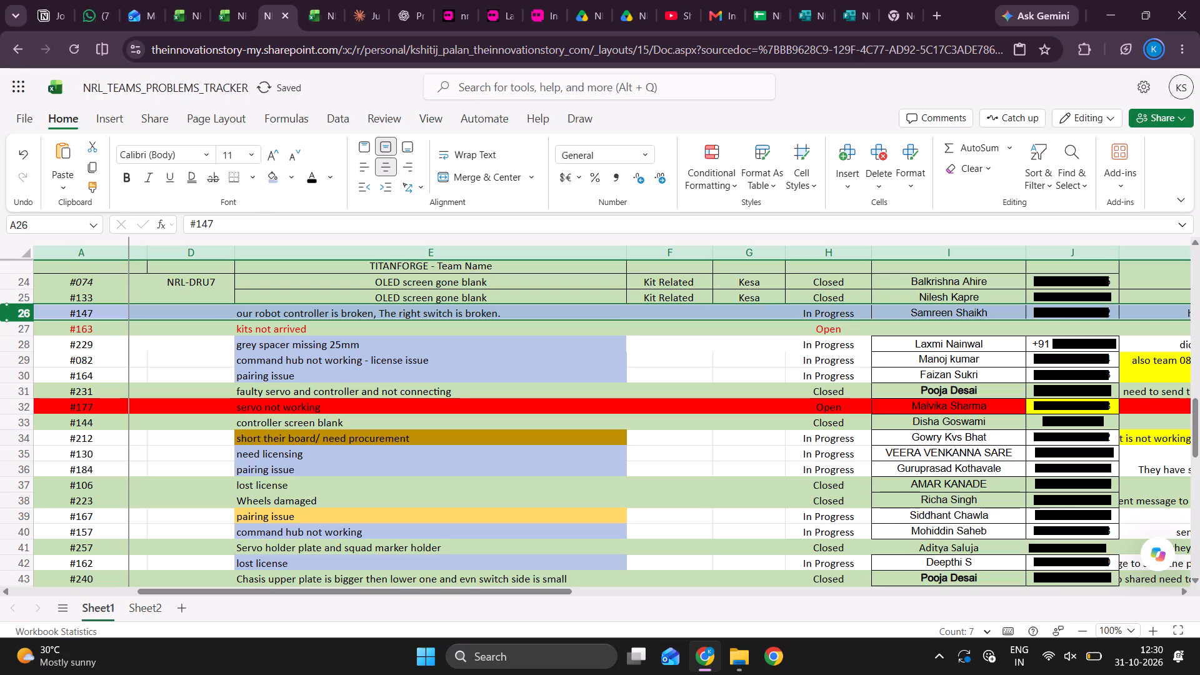
Fill the entire rows of teams #229, #082, #164, #130 and #184 with light blue, leaving out team #212.
{"action": "left_click_drag", "start_coordinate": [22, 342], "coordinate": [24, 369]}
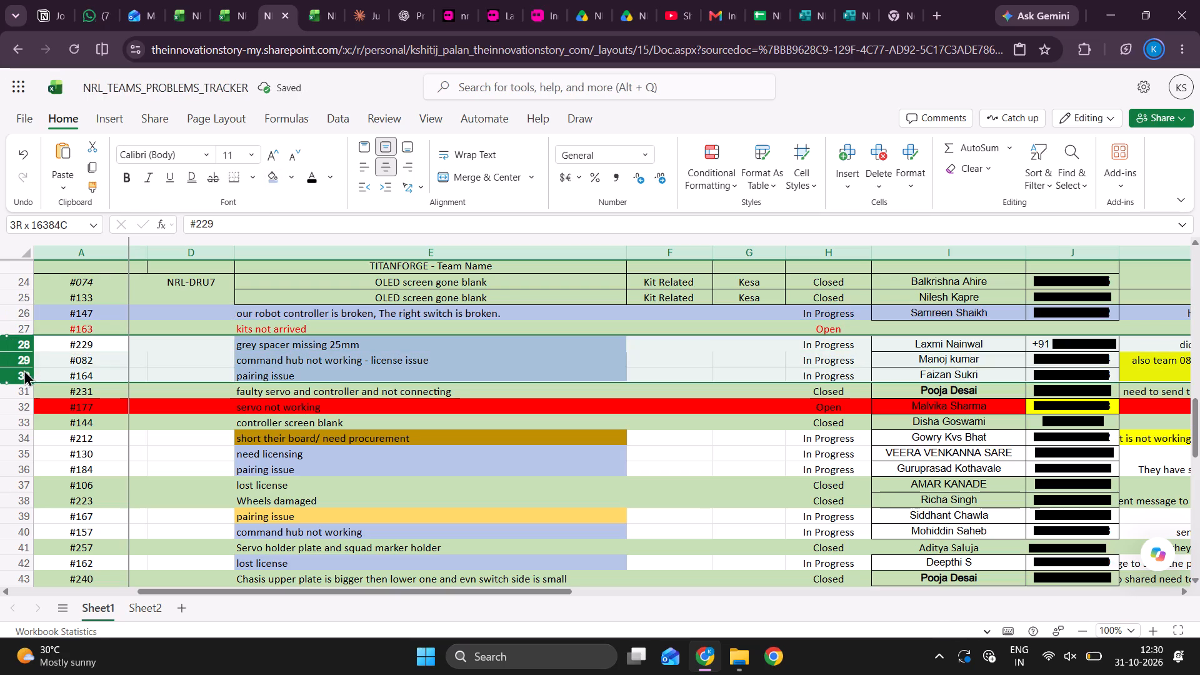
{"action": "left_click_drag", "start_coordinate": [24, 369], "coordinate": [22, 365]}
{"action": "left_click_drag", "start_coordinate": [24, 346], "coordinate": [22, 368]}
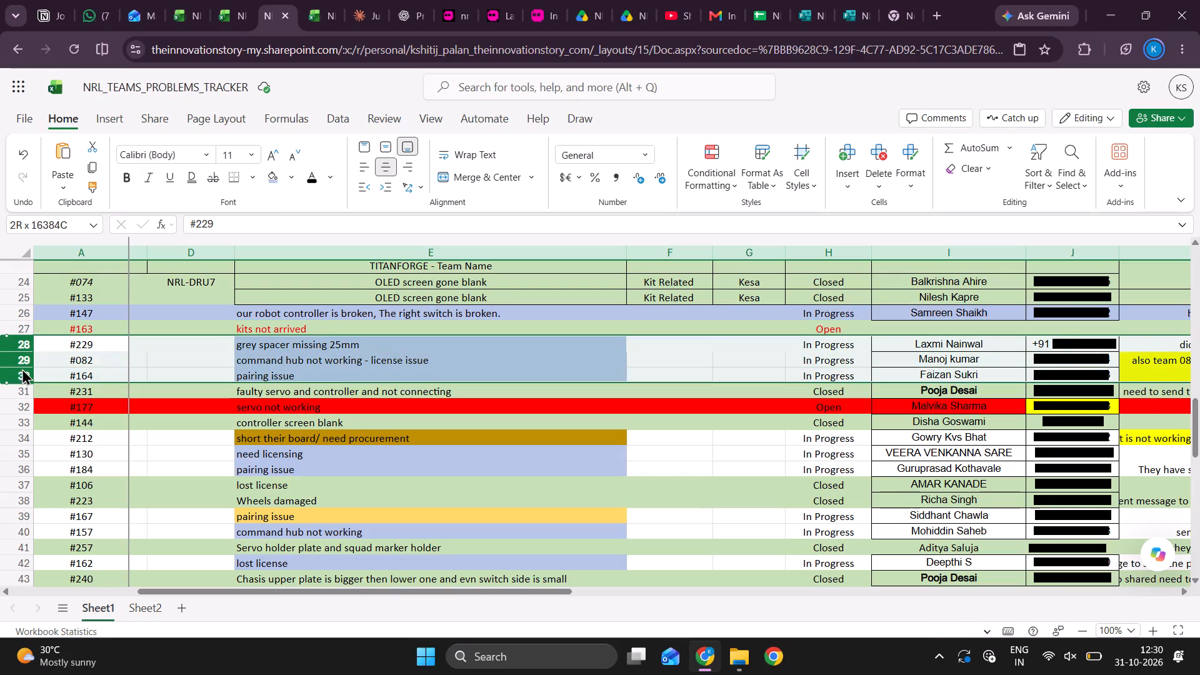
{"action": "left_click_drag", "start_coordinate": [22, 368], "coordinate": [21, 373]}
{"action": "left_click", "coordinate": [269, 179]}
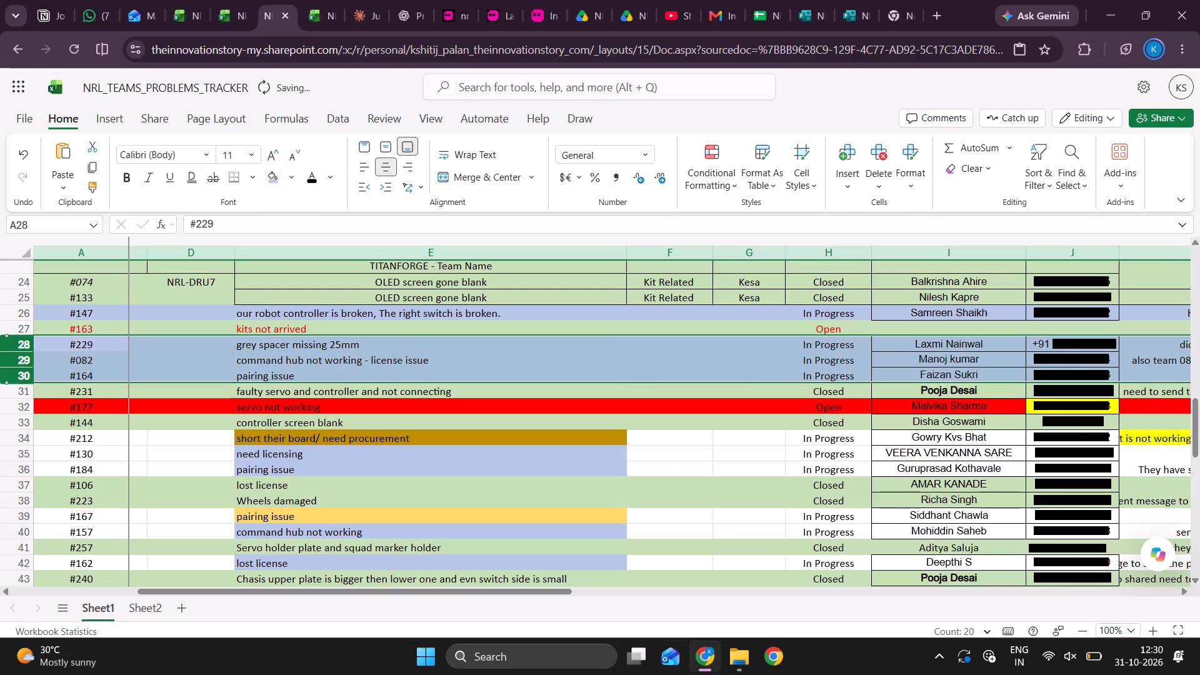
{"action": "left_click_drag", "start_coordinate": [24, 437], "coordinate": [22, 466]}
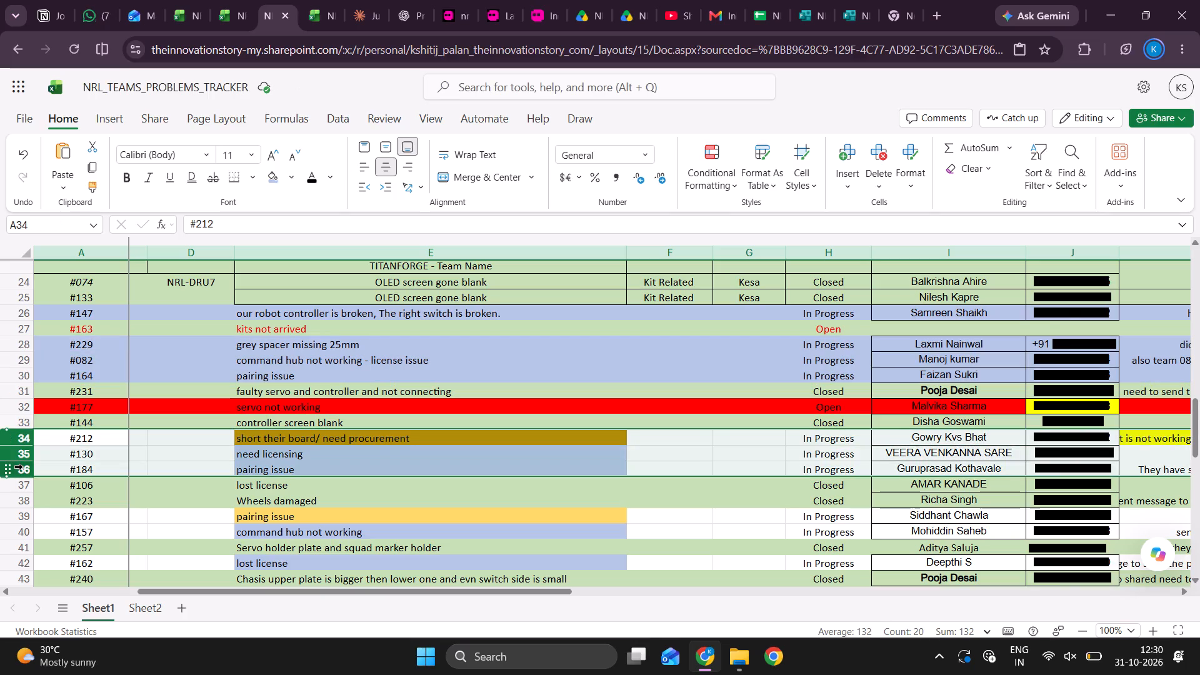
{"action": "left_click", "coordinate": [30, 467]}
{"action": "left_click_drag", "start_coordinate": [23, 451], "coordinate": [21, 471]}
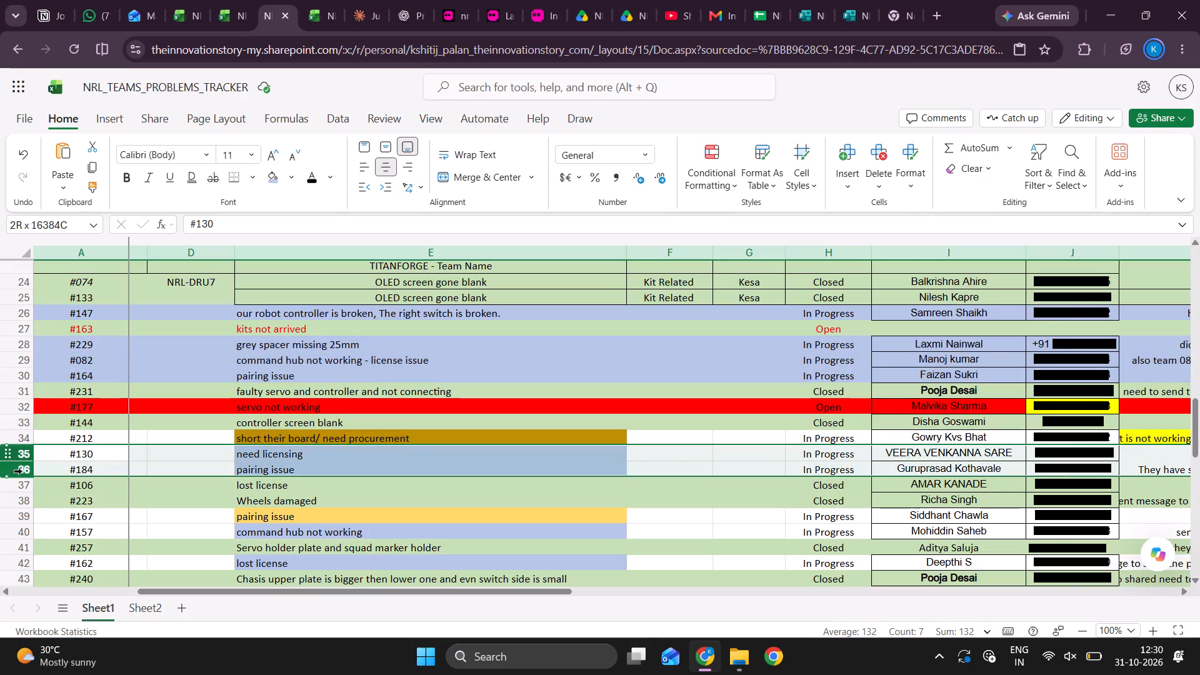
{"action": "left_click", "coordinate": [274, 176]}
Fill the entire rows of teams #157, #162, #203 and #208 with the same light blue.
{"action": "scroll", "coordinate": [198, 433], "scroll_direction": "down", "scroll_amount": 1}
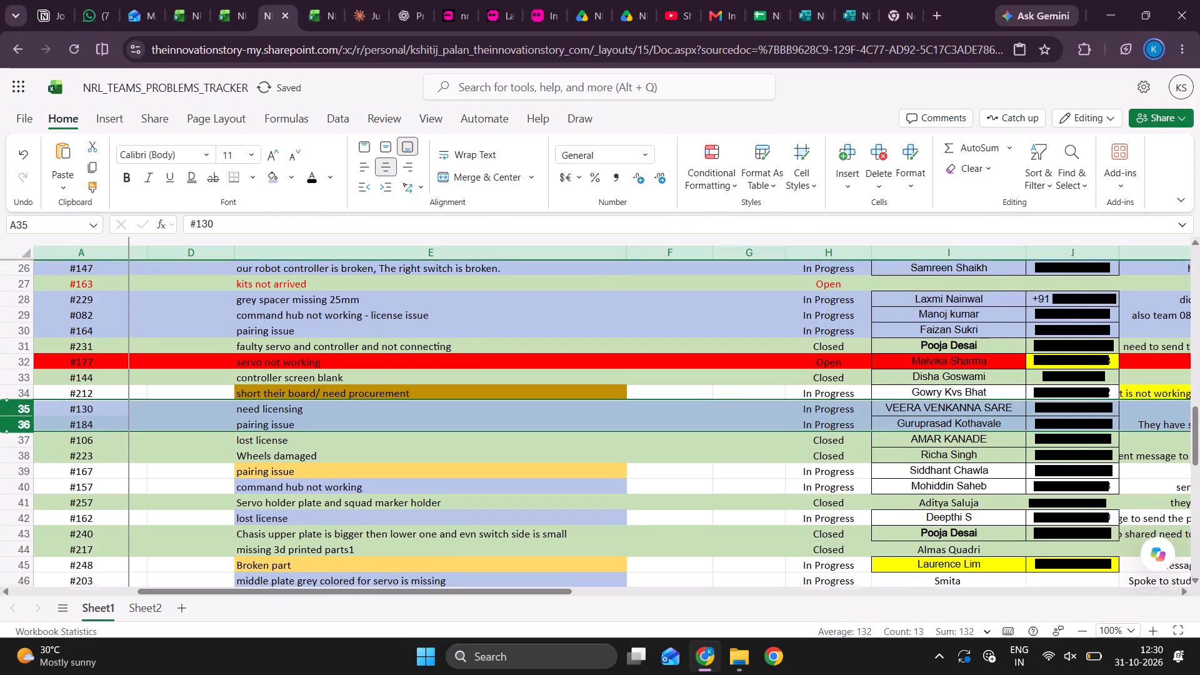
{"action": "scroll", "coordinate": [198, 433], "scroll_direction": "down", "scroll_amount": 1}
{"action": "left_click", "coordinate": [23, 483]}
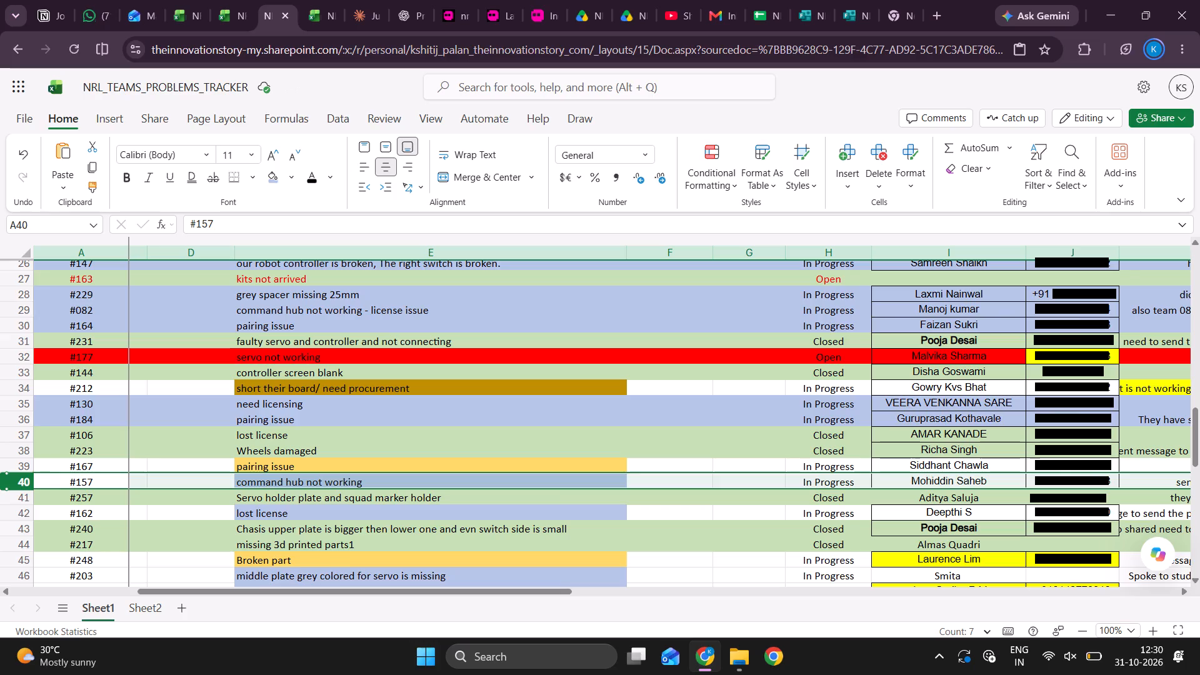
{"action": "left_click", "coordinate": [289, 182]}
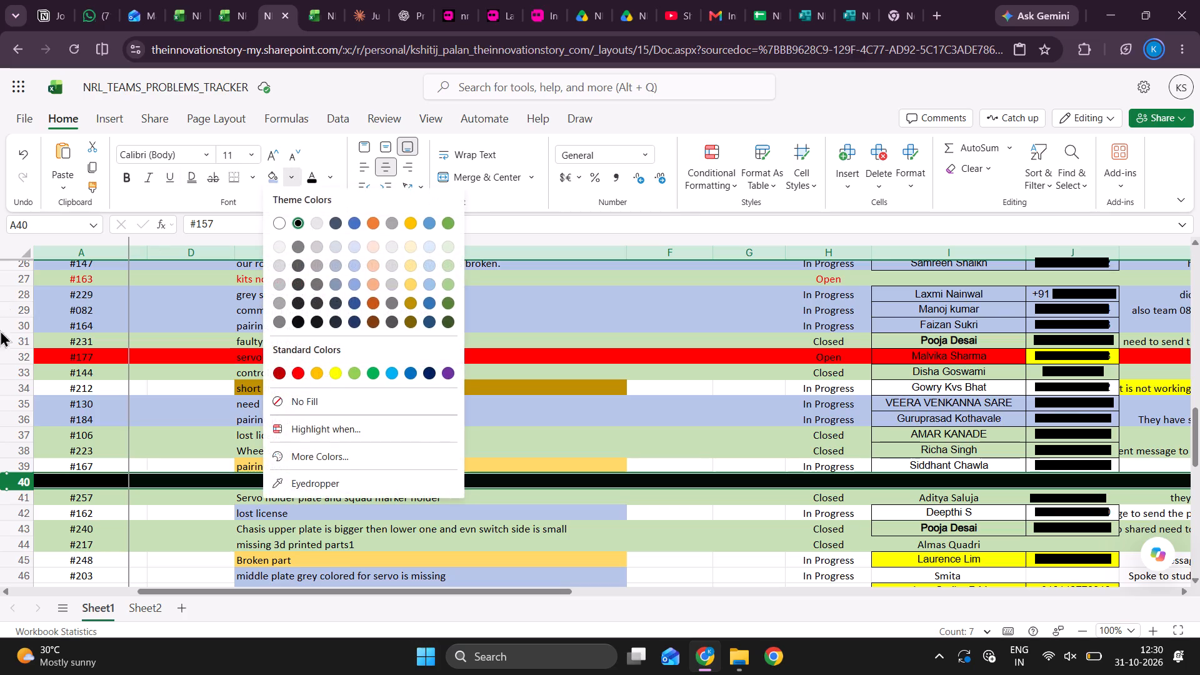
{"action": "left_click", "coordinate": [5, 509]}
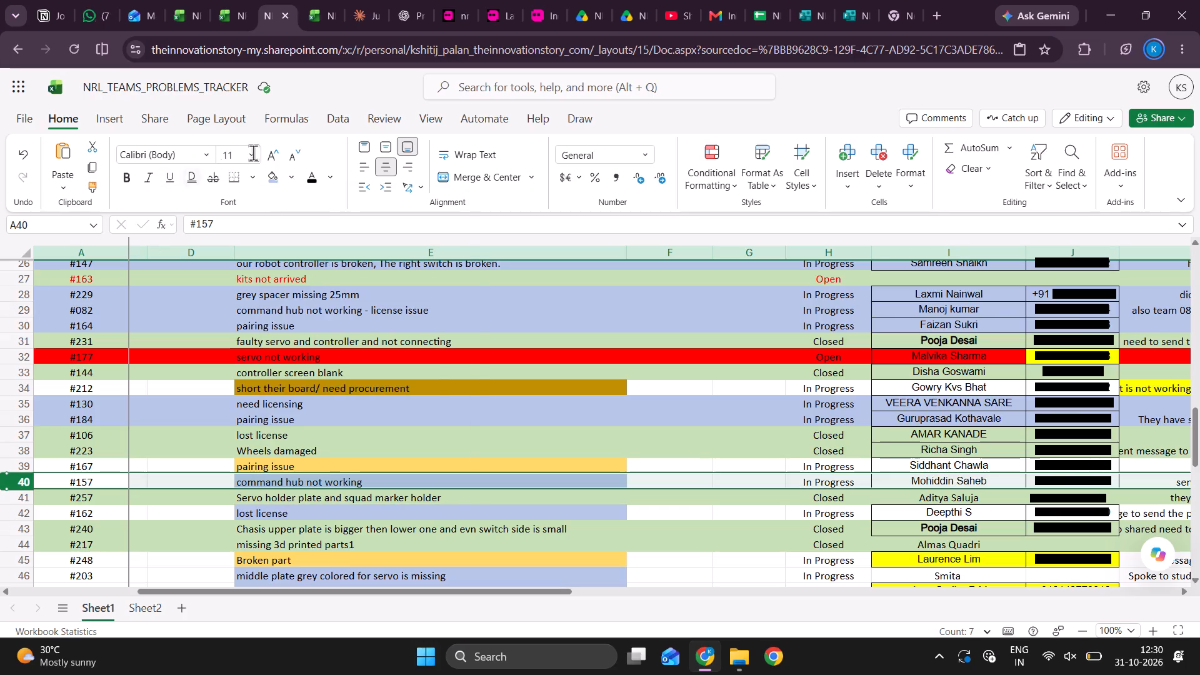
{"action": "left_click", "coordinate": [267, 177]}
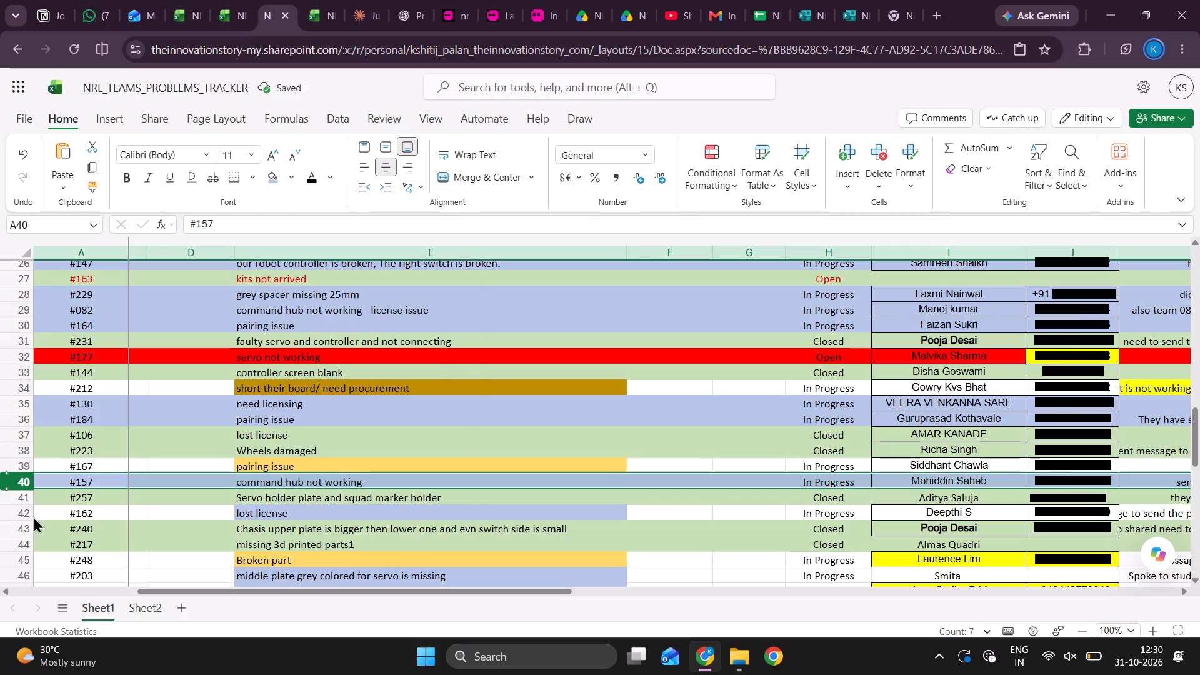
{"action": "left_click", "coordinate": [29, 515]}
{"action": "left_click", "coordinate": [271, 175]}
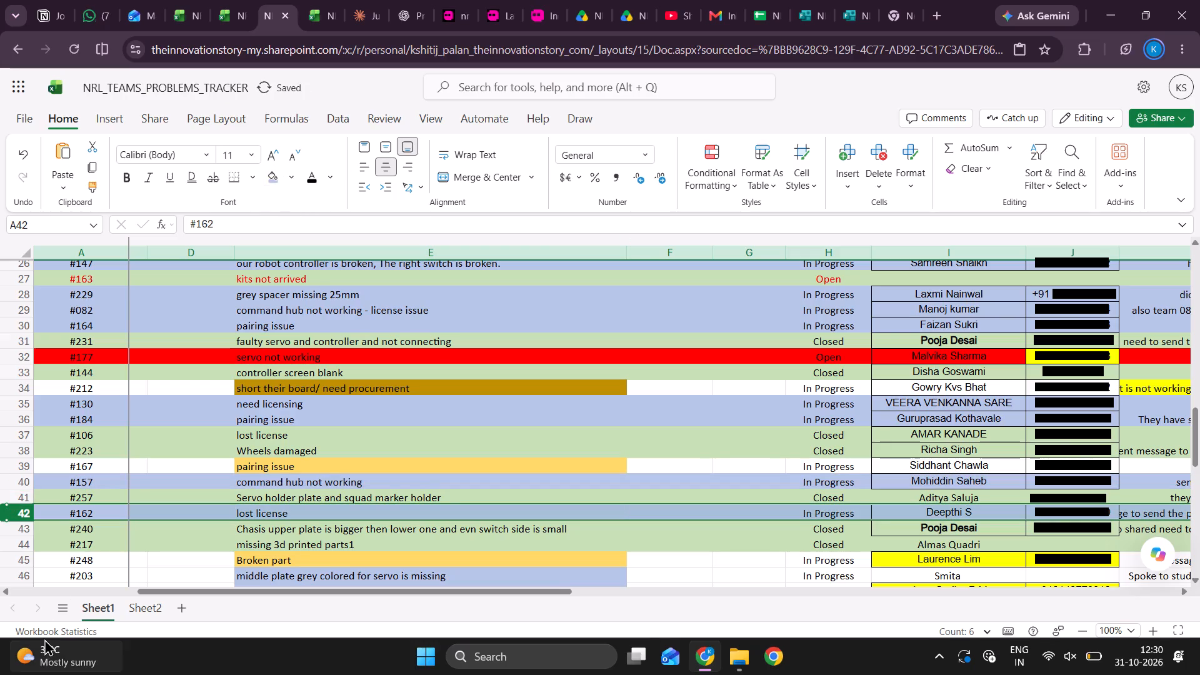
{"action": "scroll", "coordinate": [76, 546], "scroll_direction": "down", "scroll_amount": 2}
{"action": "left_click_drag", "start_coordinate": [24, 474], "coordinate": [23, 494]}
{"action": "left_click", "coordinate": [270, 171]}
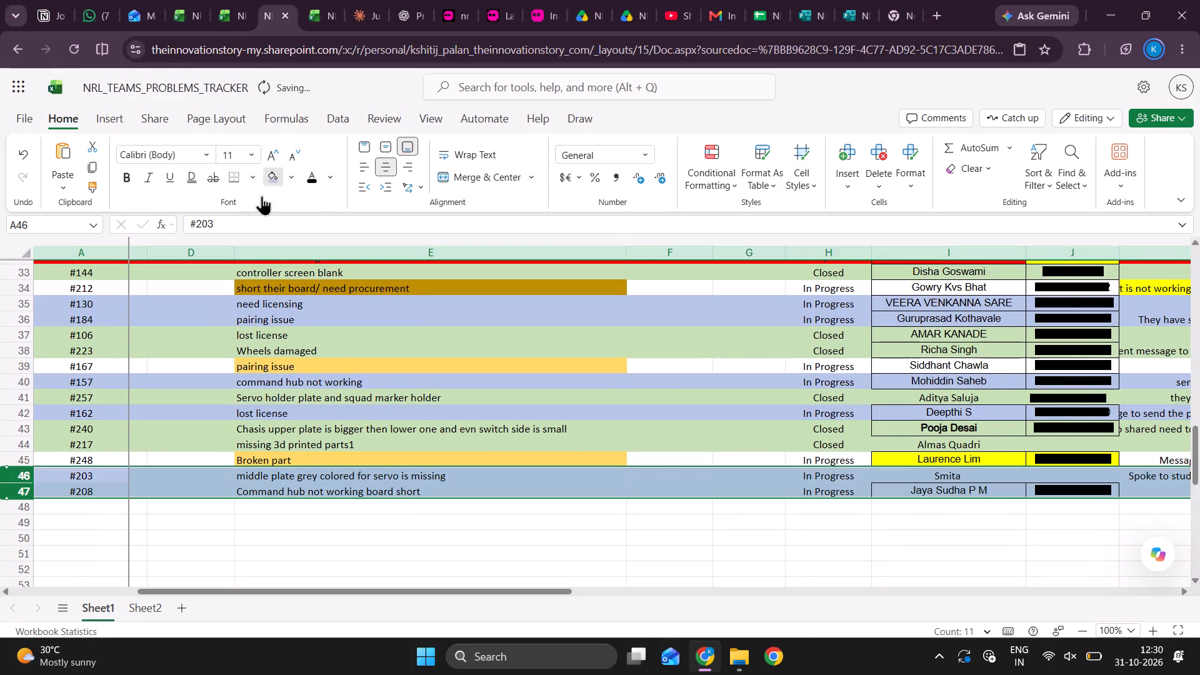
Fill team #167's entire row with the light gold that matches its pairing issue cell.
{"action": "left_click", "coordinate": [26, 367]}
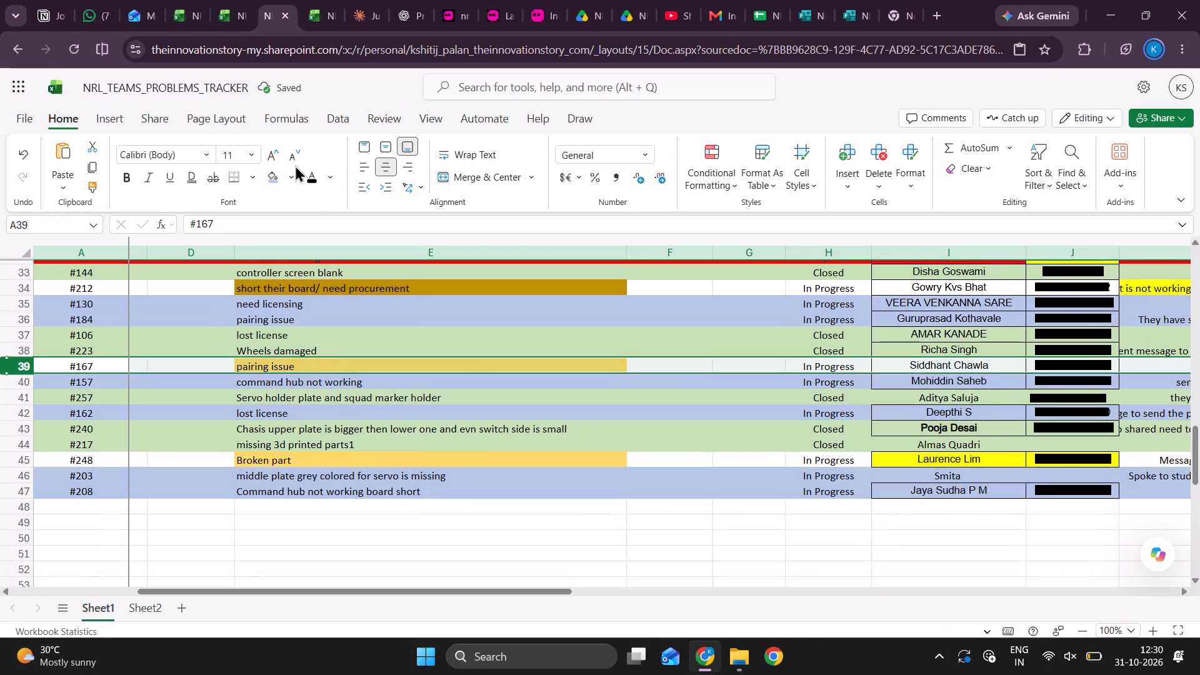
{"action": "left_click", "coordinate": [288, 168]}
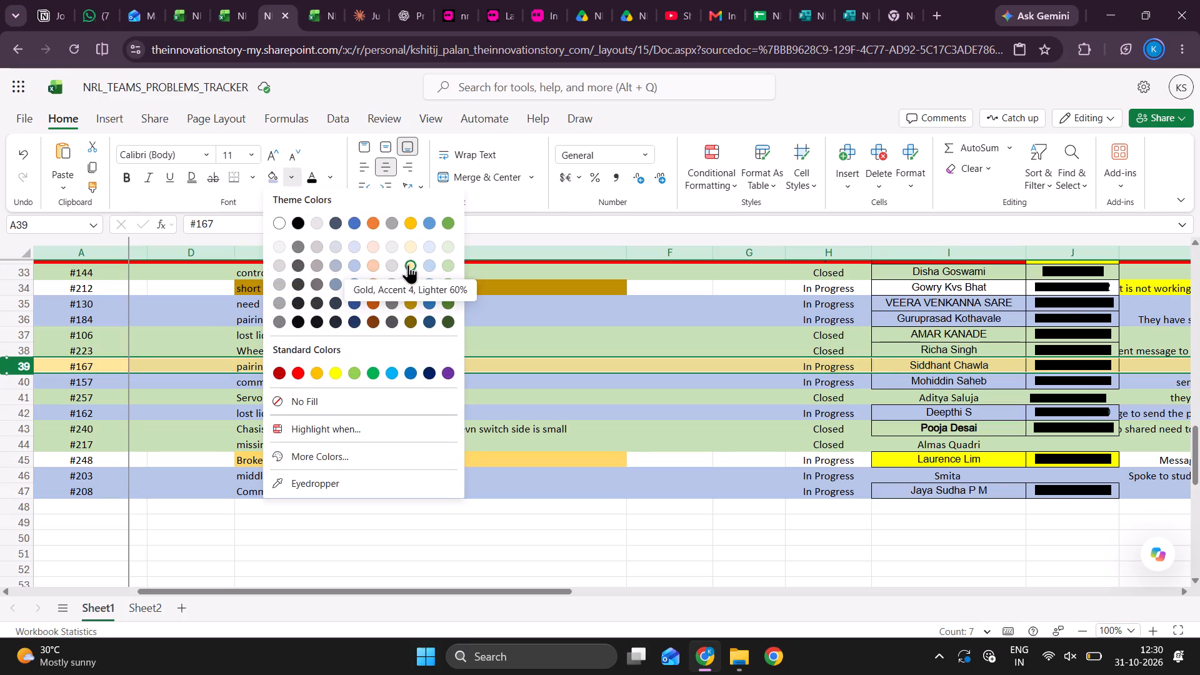
{"action": "left_click_drag", "start_coordinate": [408, 266], "coordinate": [417, 274]}
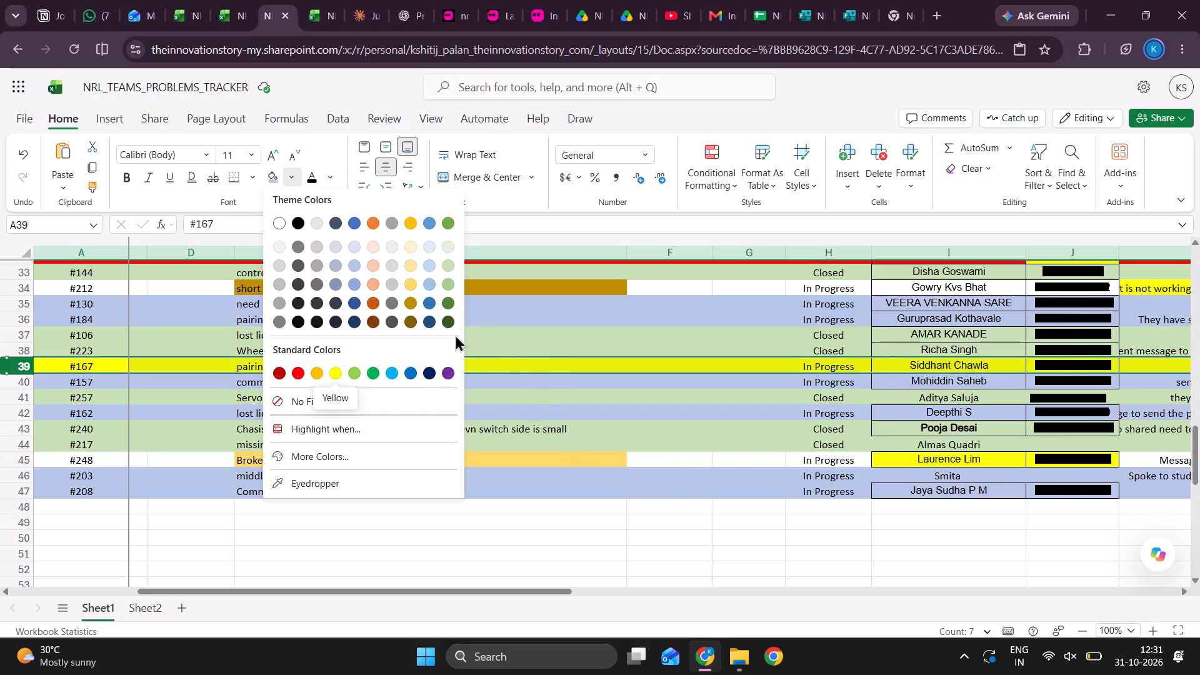
{"action": "left_click", "coordinate": [407, 283]}
{"action": "left_click", "coordinate": [295, 446]}
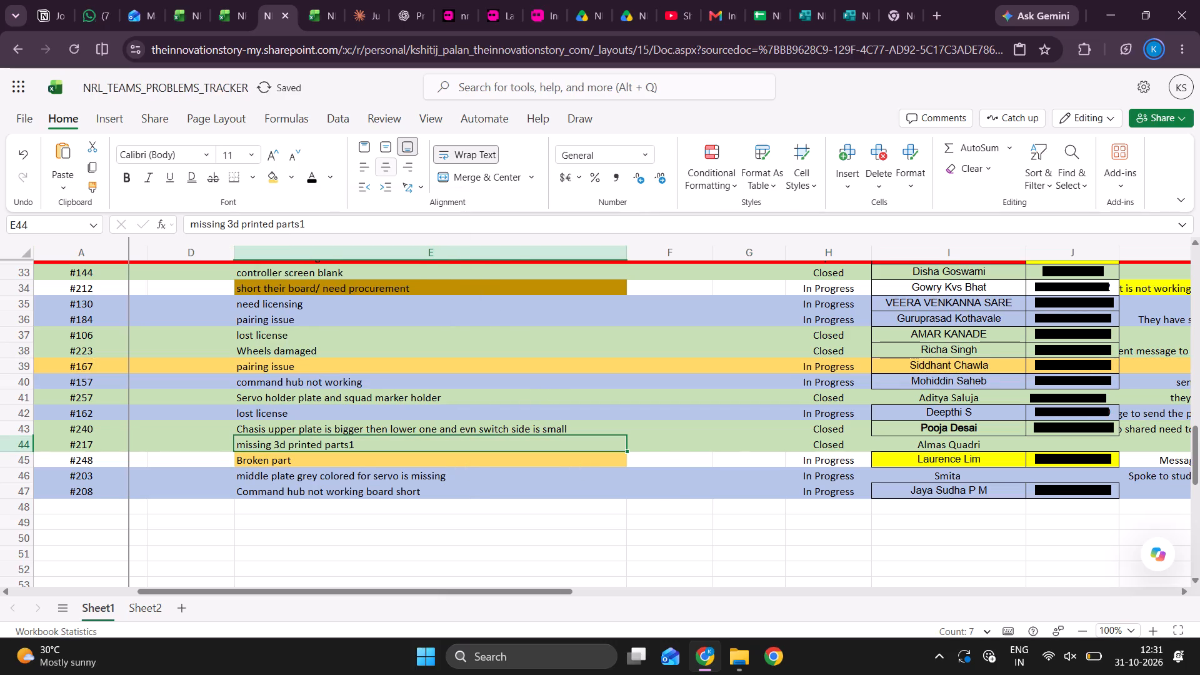
Fill team #248's entire row with the same light gold used for team #167.
{"action": "left_click", "coordinate": [34, 460]}
{"action": "left_click", "coordinate": [24, 457]}
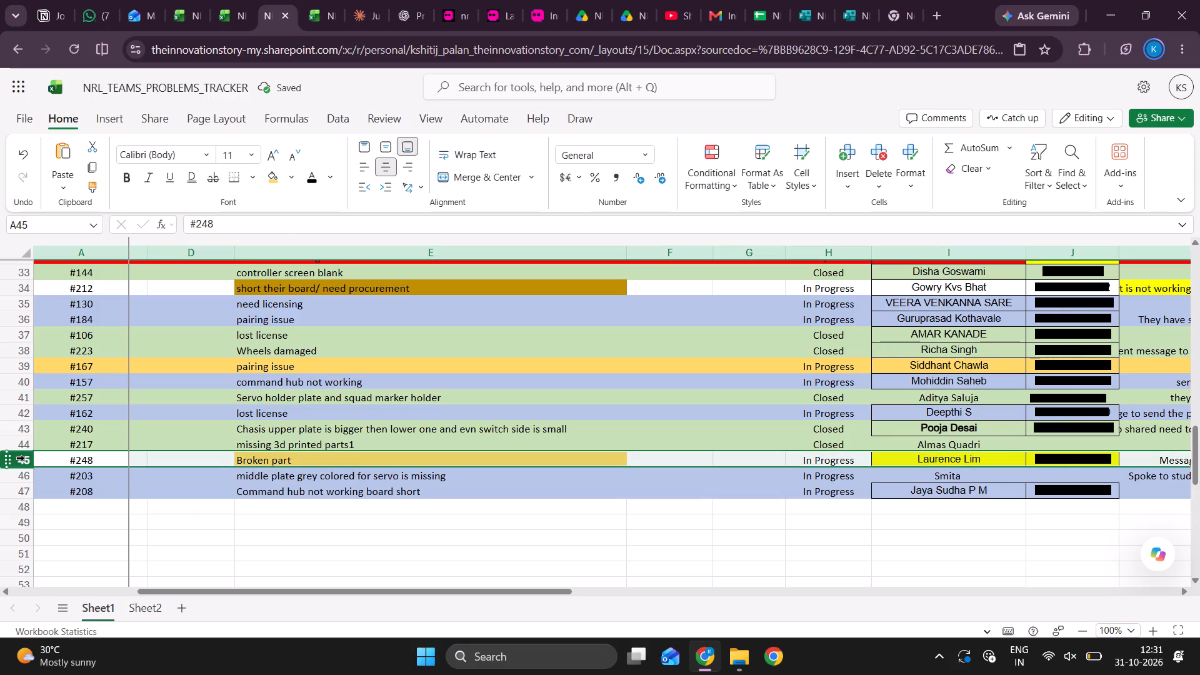
{"action": "left_click", "coordinate": [272, 174]}
Fill team #212's entire row with the dark gold that matches its board procurement issue cell.
{"action": "scroll", "coordinate": [292, 337], "scroll_direction": "up", "scroll_amount": 1}
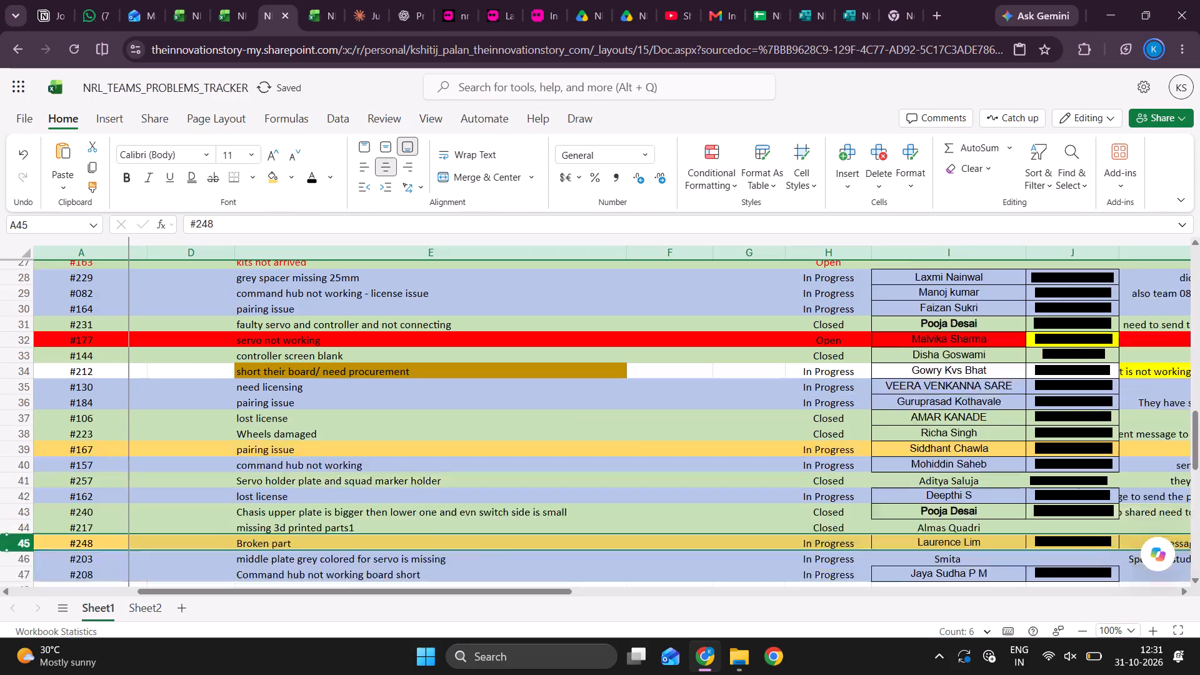
{"action": "scroll", "coordinate": [292, 337], "scroll_direction": "up", "scroll_amount": 1}
{"action": "scroll", "coordinate": [292, 337], "scroll_direction": "down", "scroll_amount": 2}
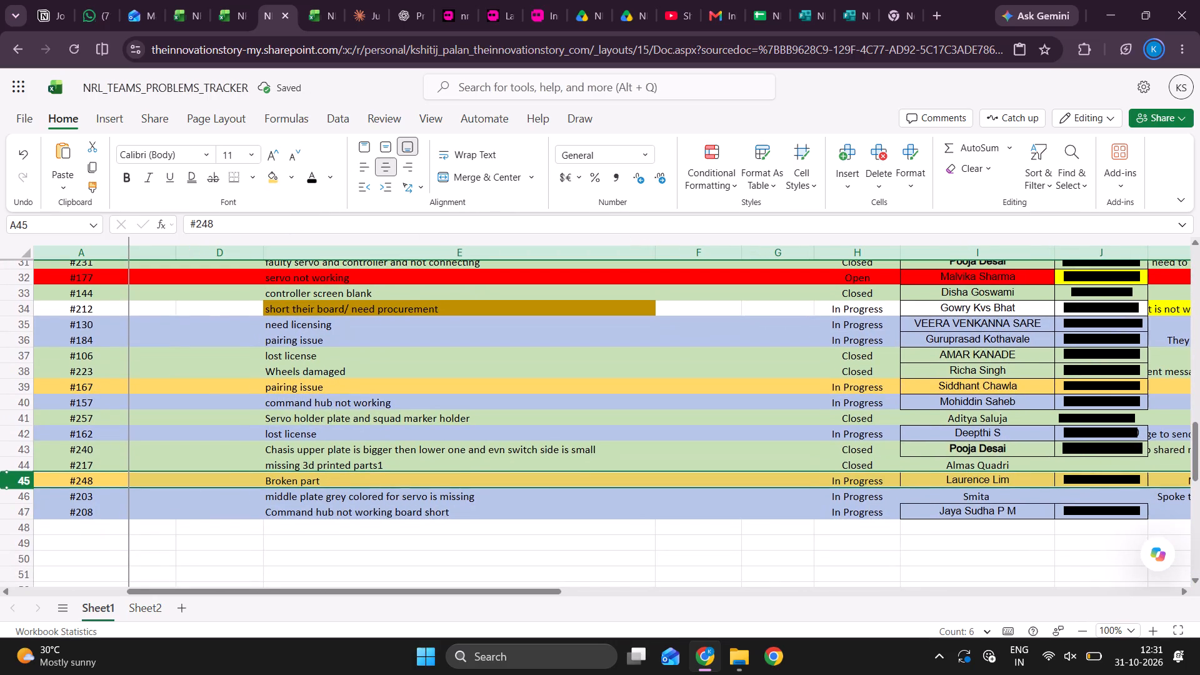
{"action": "left_click", "coordinate": [24, 307]}
{"action": "left_click", "coordinate": [292, 175]}
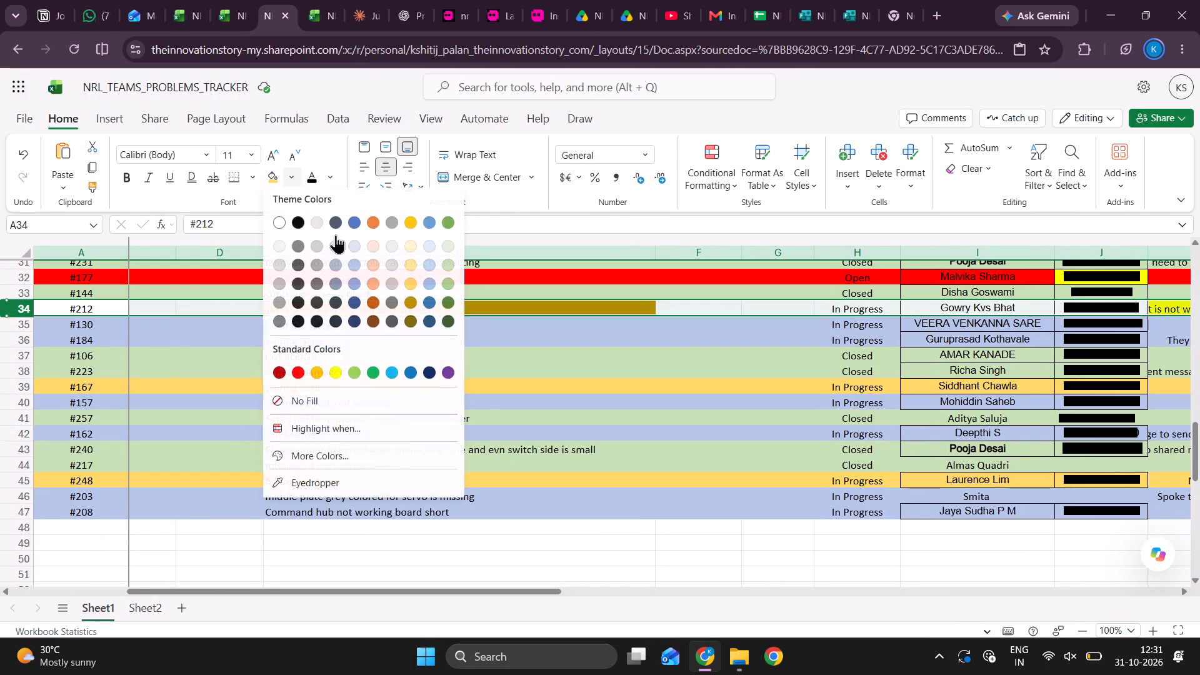
{"action": "left_click", "coordinate": [411, 304]}
{"action": "left_click", "coordinate": [521, 381]}
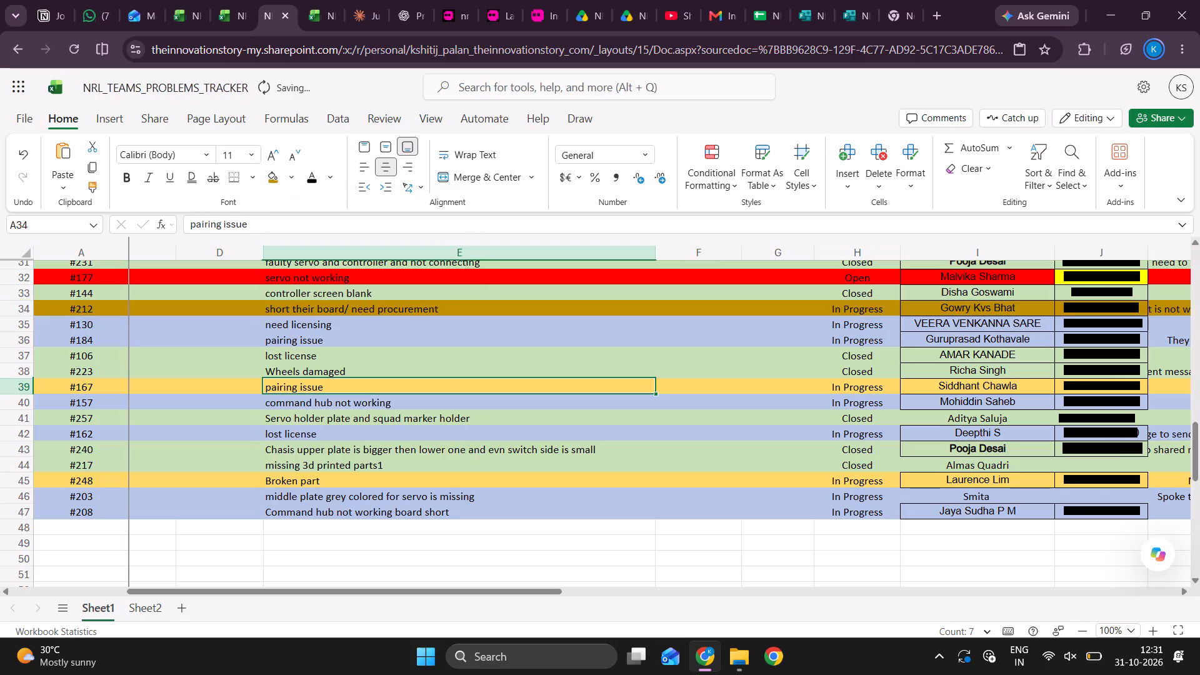
Fill team #177's entire row with standard red, including the yellow contact number cell.
{"action": "scroll", "coordinate": [521, 381], "scroll_direction": "up", "scroll_amount": 1}
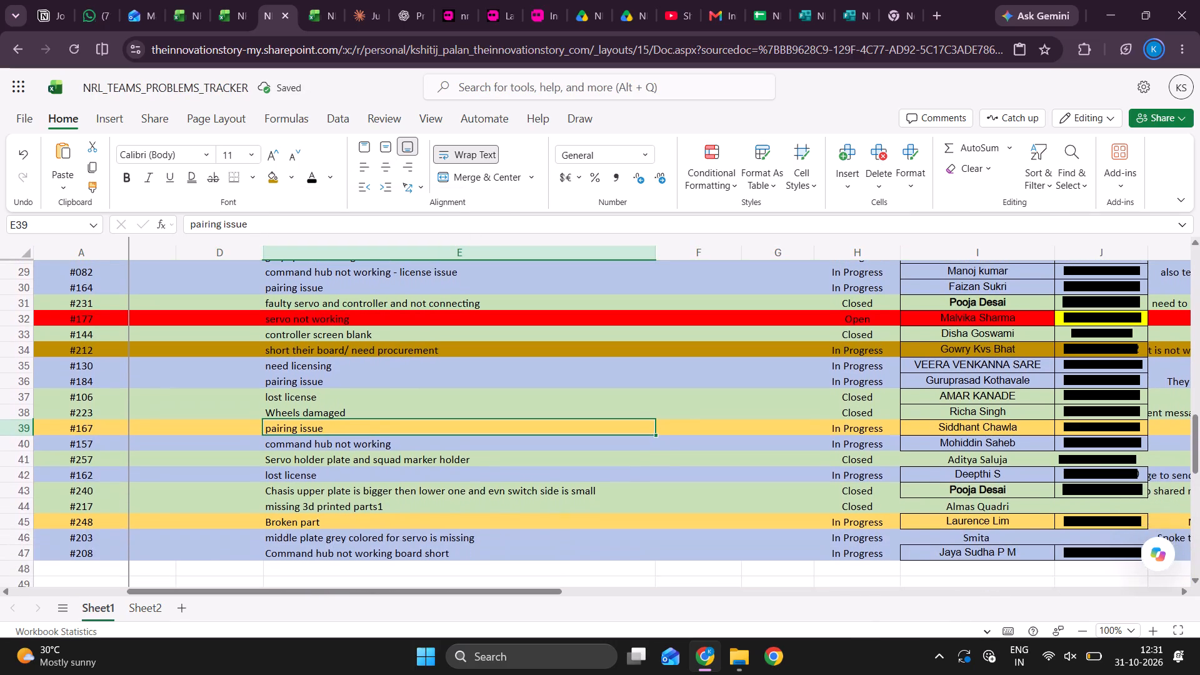
{"action": "scroll", "coordinate": [521, 381], "scroll_direction": "up", "scroll_amount": 1}
{"action": "scroll", "coordinate": [521, 381], "scroll_direction": "left", "scroll_amount": 1}
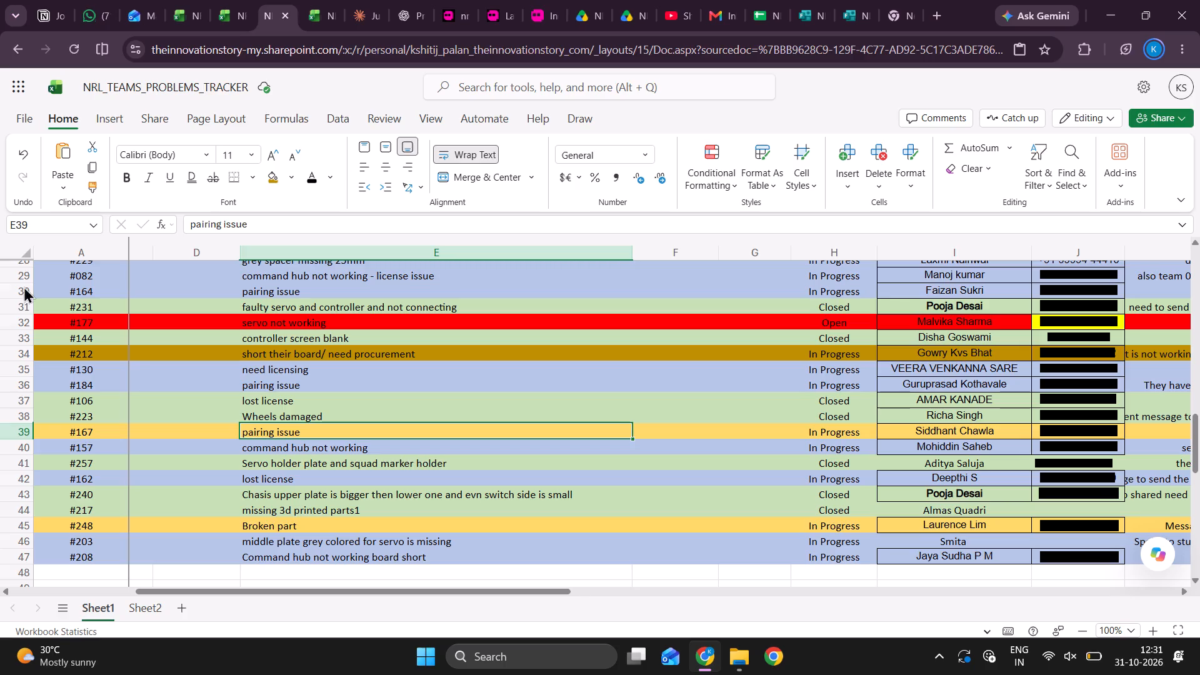
{"action": "left_click", "coordinate": [22, 321]}
{"action": "left_click", "coordinate": [286, 174]}
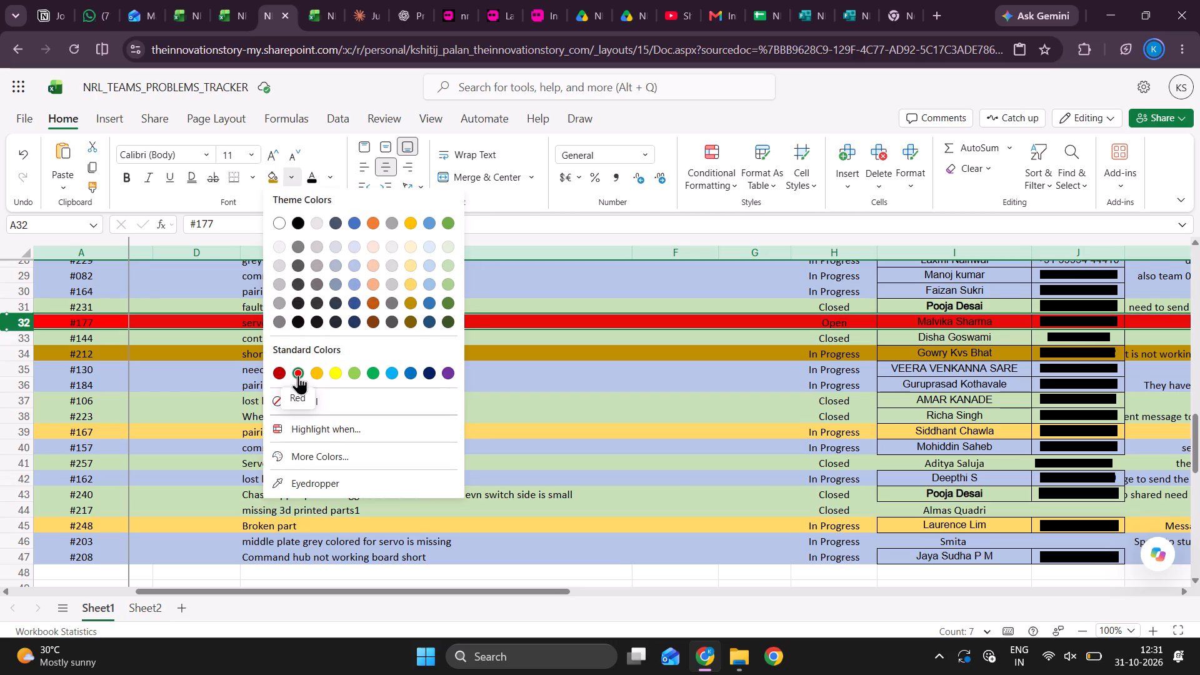
{"action": "left_click", "coordinate": [299, 374]}
{"action": "left_click", "coordinate": [476, 369]}
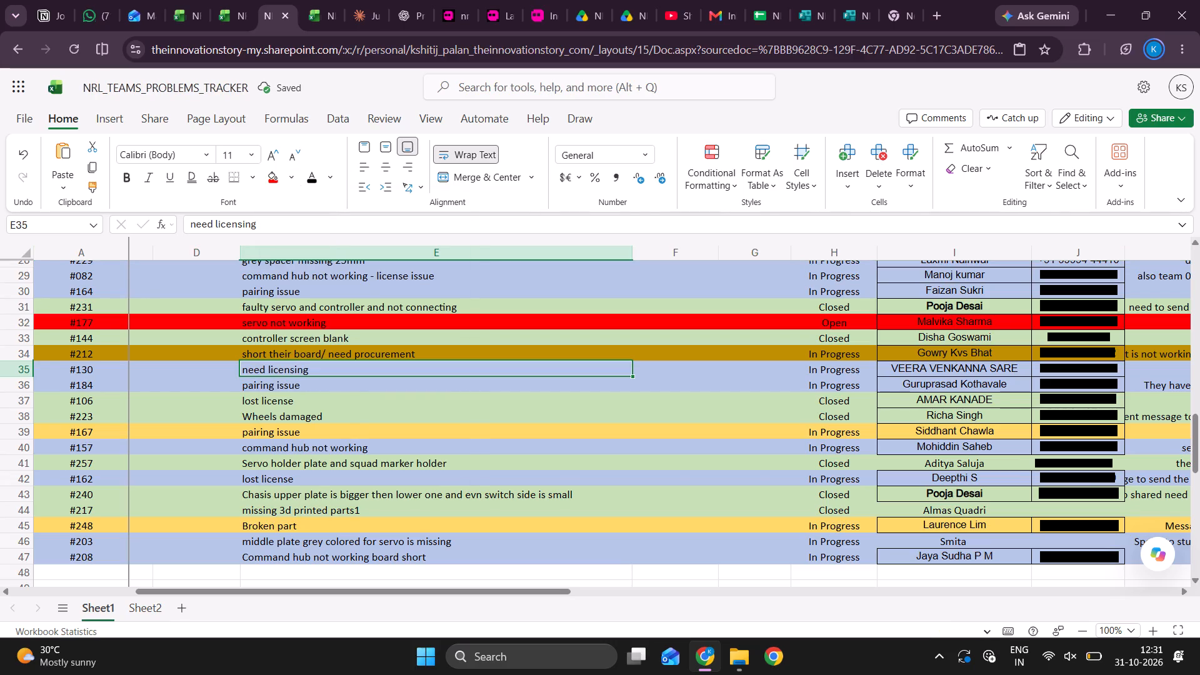
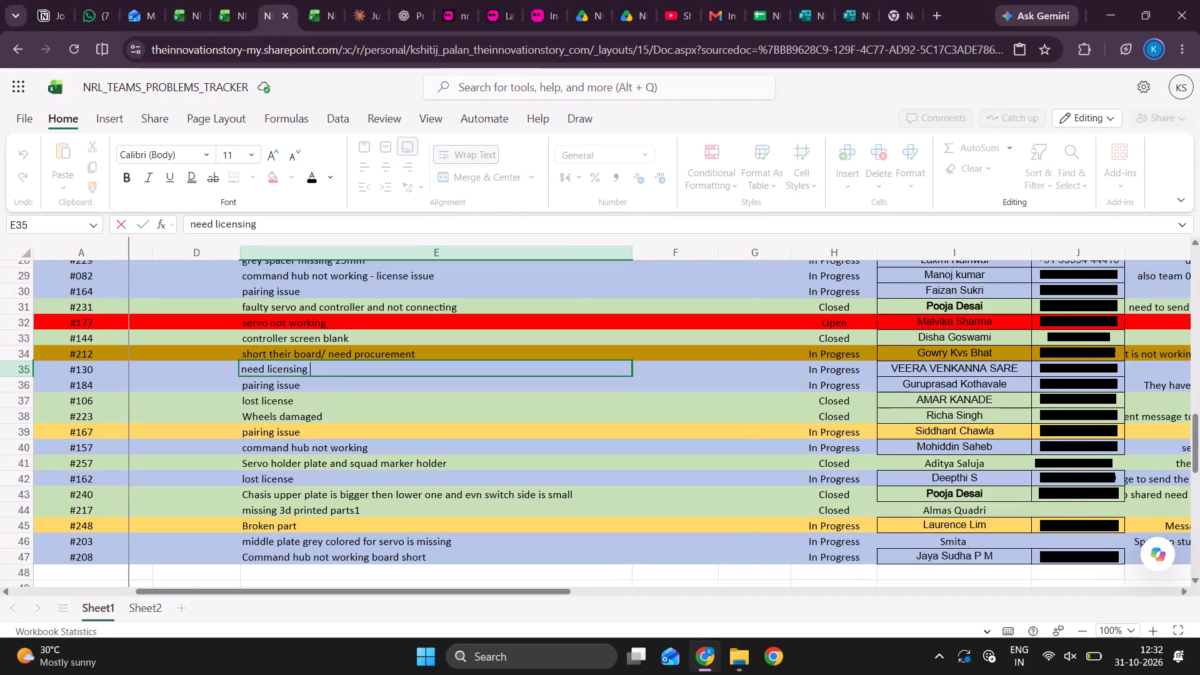
Fill team #167's entire row with the light blue used for the other In Progress rows.
{"action": "scroll", "coordinate": [611, 422], "scroll_direction": "down", "scroll_amount": 1}
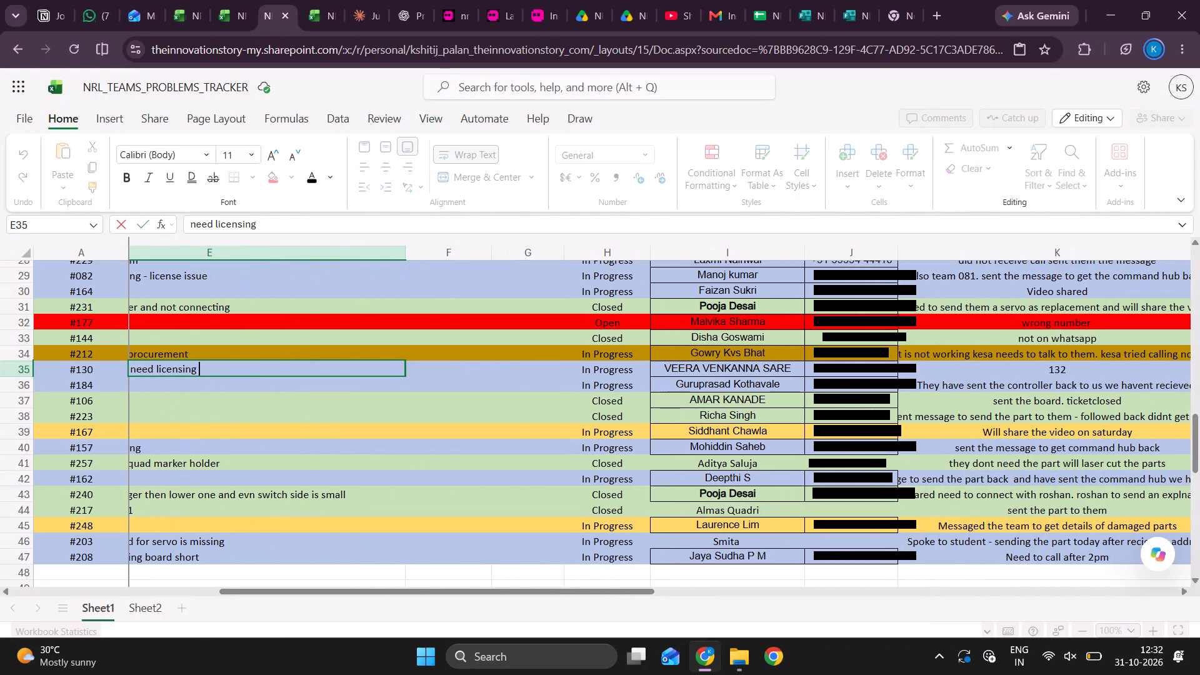
{"action": "scroll", "coordinate": [611, 422], "scroll_direction": "down", "scroll_amount": 2}
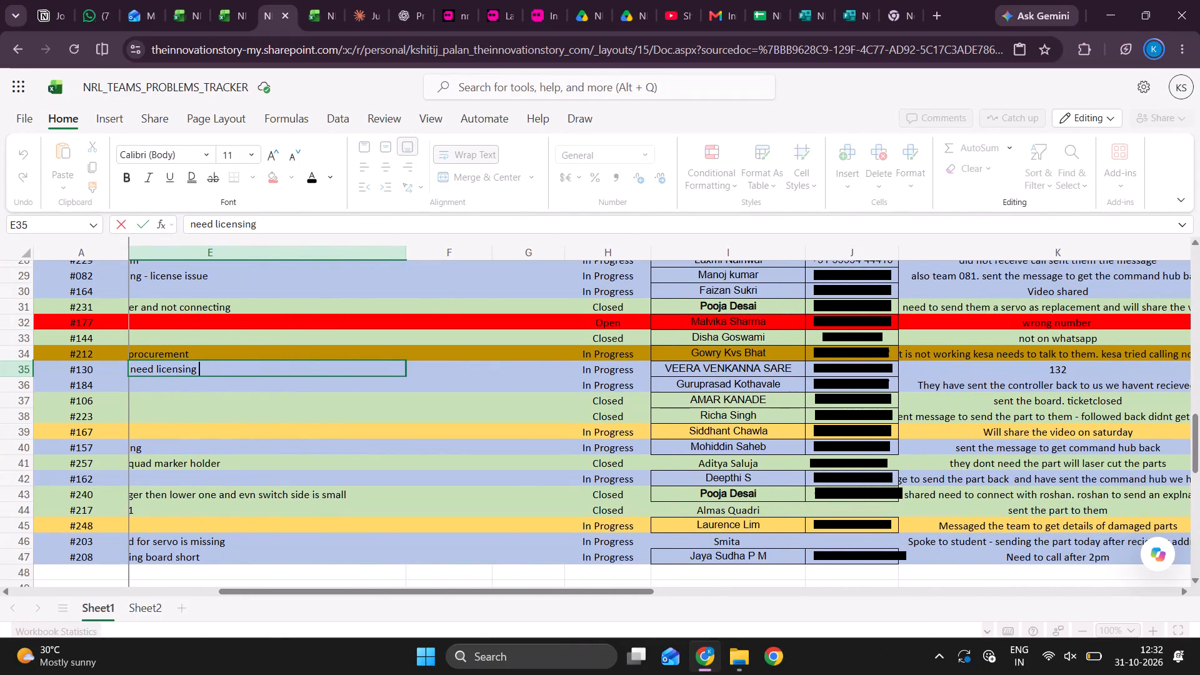
{"action": "scroll", "coordinate": [611, 422], "scroll_direction": "down", "scroll_amount": 3}
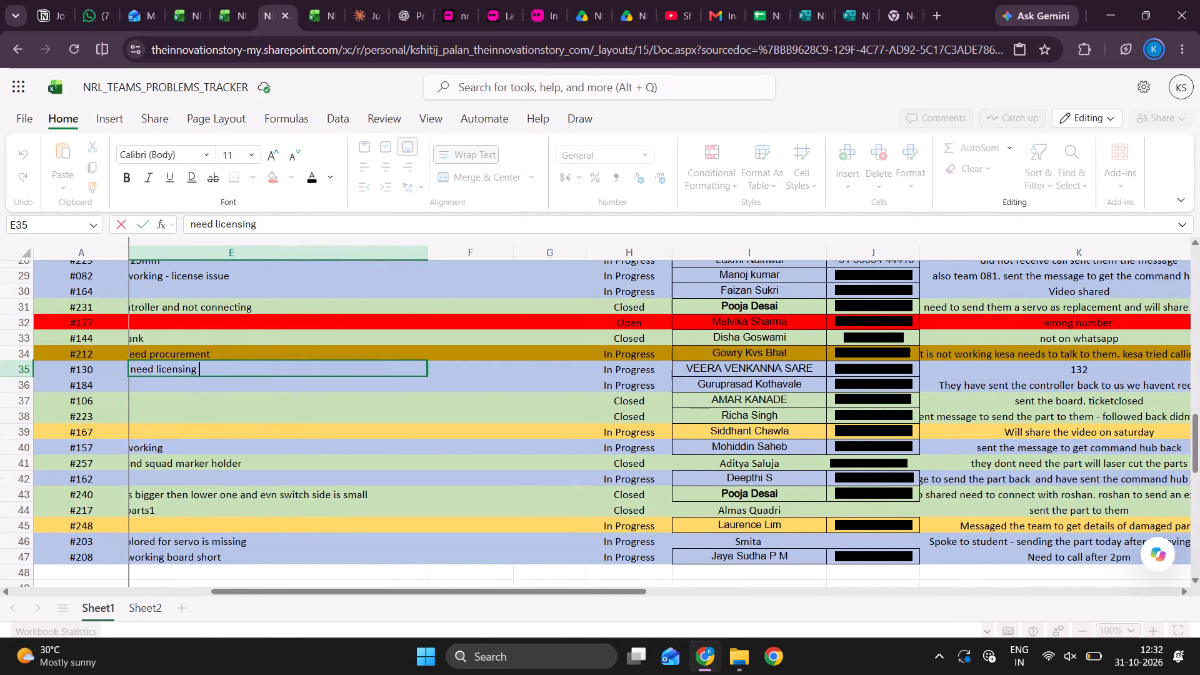
{"action": "scroll", "coordinate": [611, 422], "scroll_direction": "down", "scroll_amount": 1}
{"action": "left_click", "coordinate": [25, 429]}
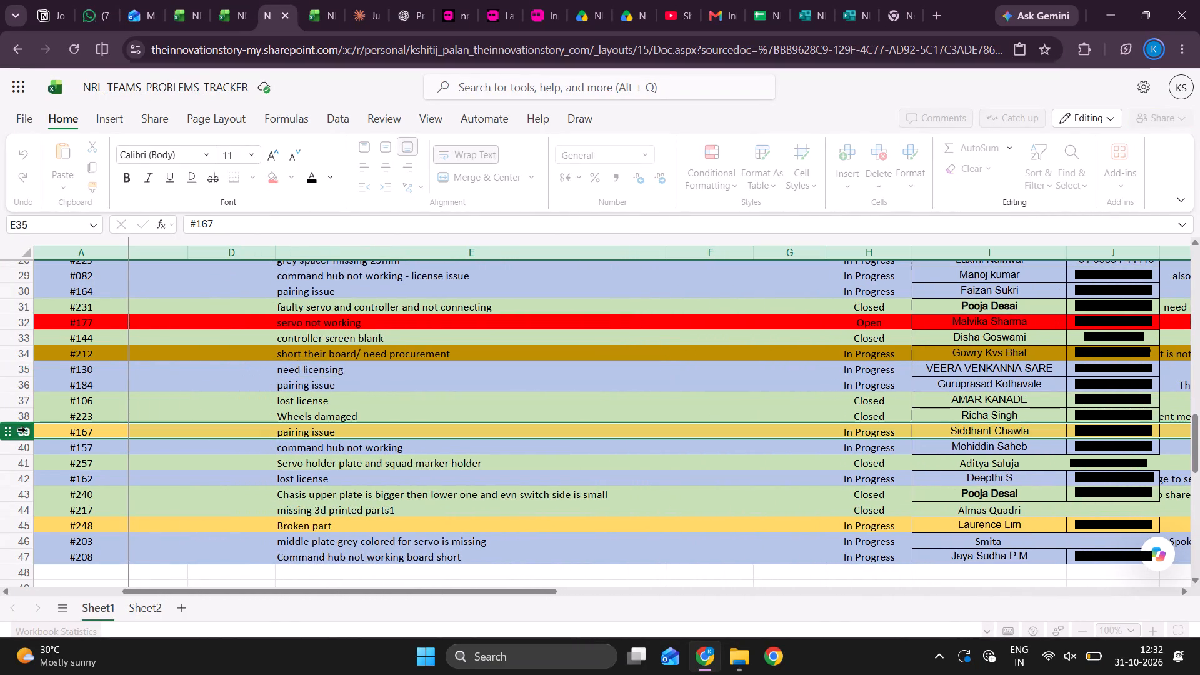
{"action": "left_click", "coordinate": [285, 178]}
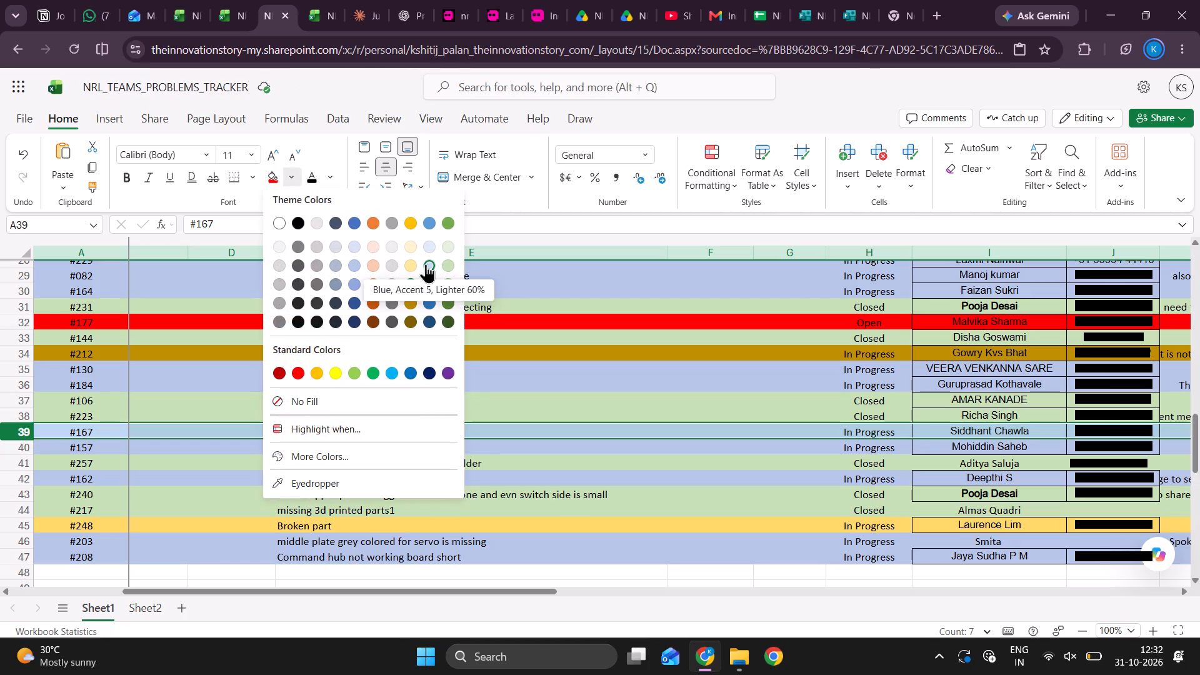
{"action": "left_click", "coordinate": [354, 267]}
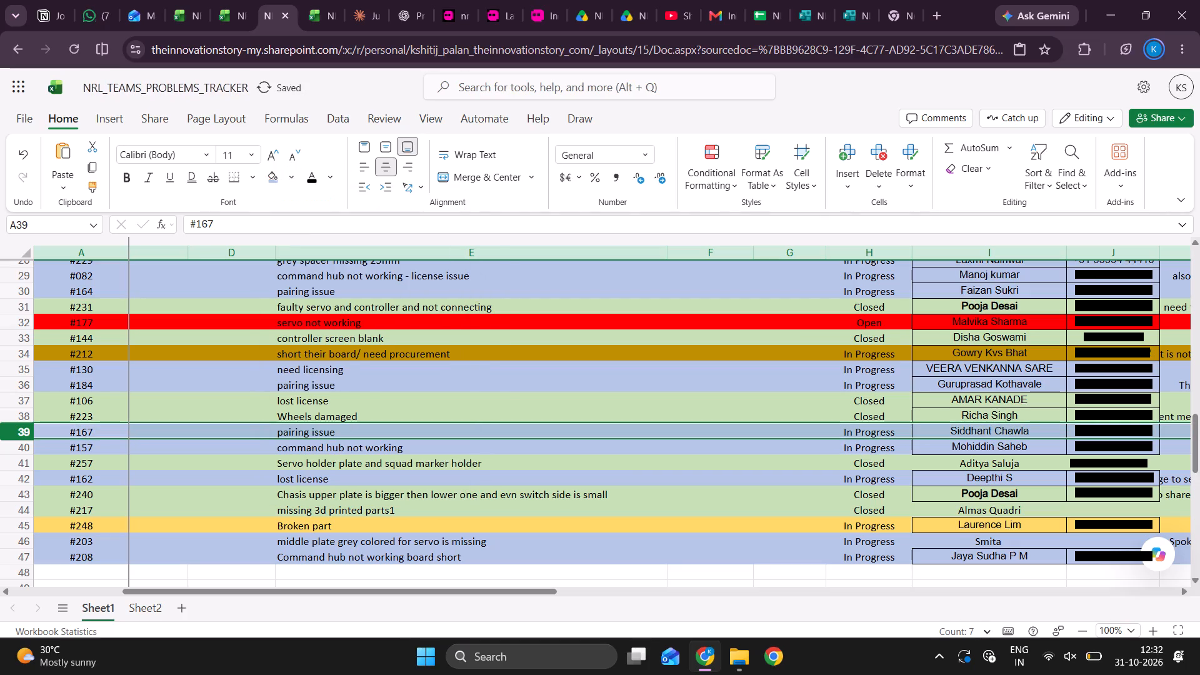
Fill team #248's entire row with the same light blue used for team #167.
{"action": "left_click", "coordinate": [20, 525]}
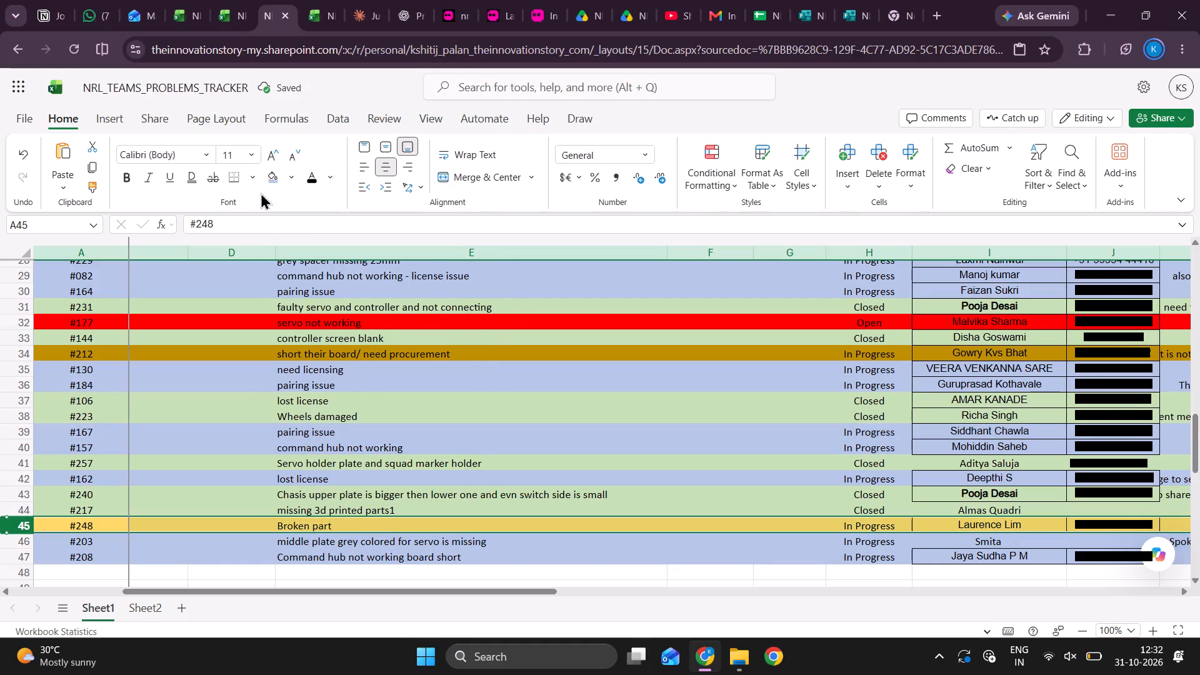
{"action": "left_click", "coordinate": [270, 178]}
{"action": "left_click", "coordinate": [319, 421]}
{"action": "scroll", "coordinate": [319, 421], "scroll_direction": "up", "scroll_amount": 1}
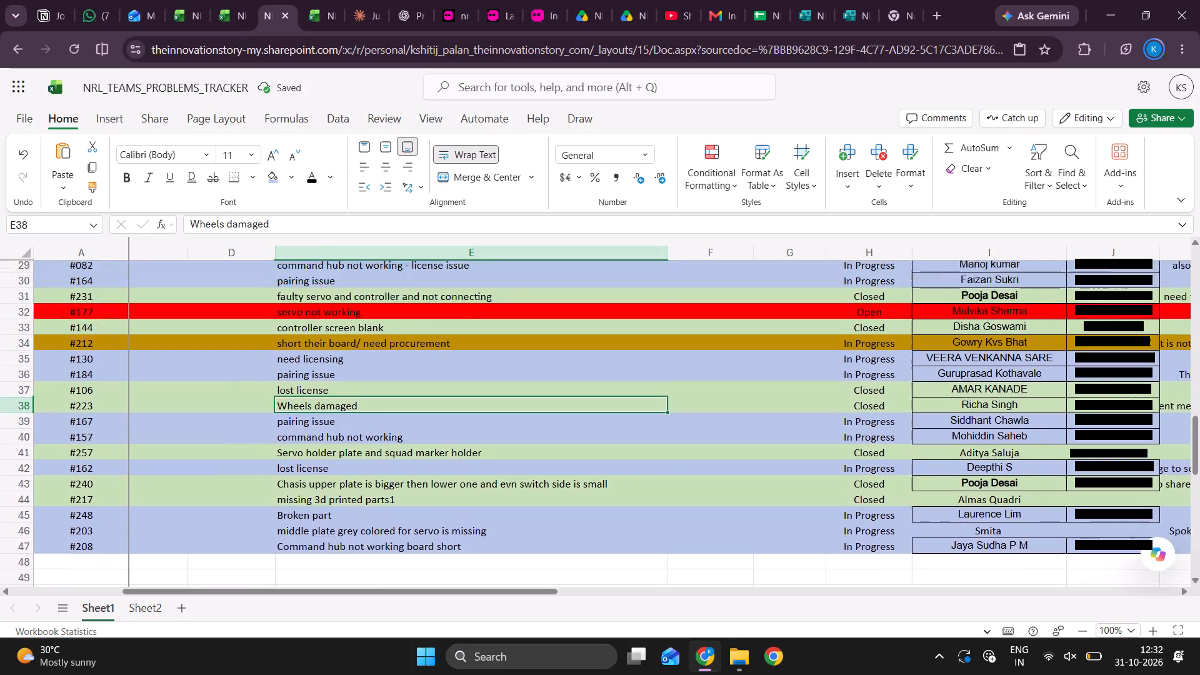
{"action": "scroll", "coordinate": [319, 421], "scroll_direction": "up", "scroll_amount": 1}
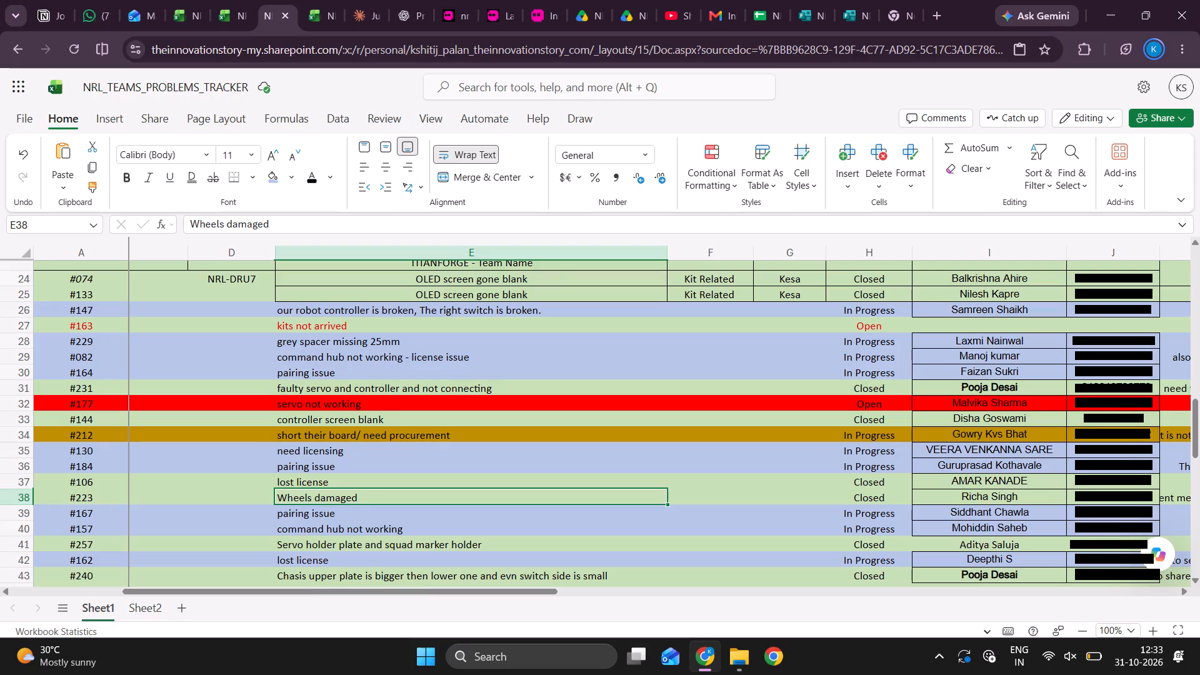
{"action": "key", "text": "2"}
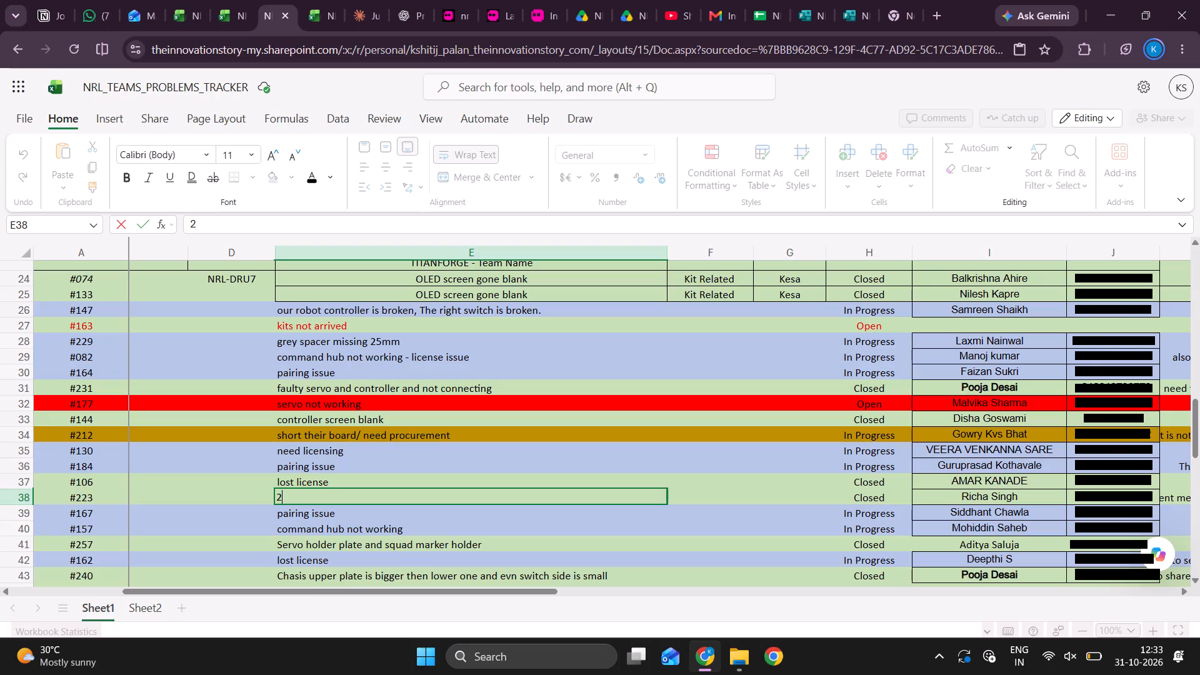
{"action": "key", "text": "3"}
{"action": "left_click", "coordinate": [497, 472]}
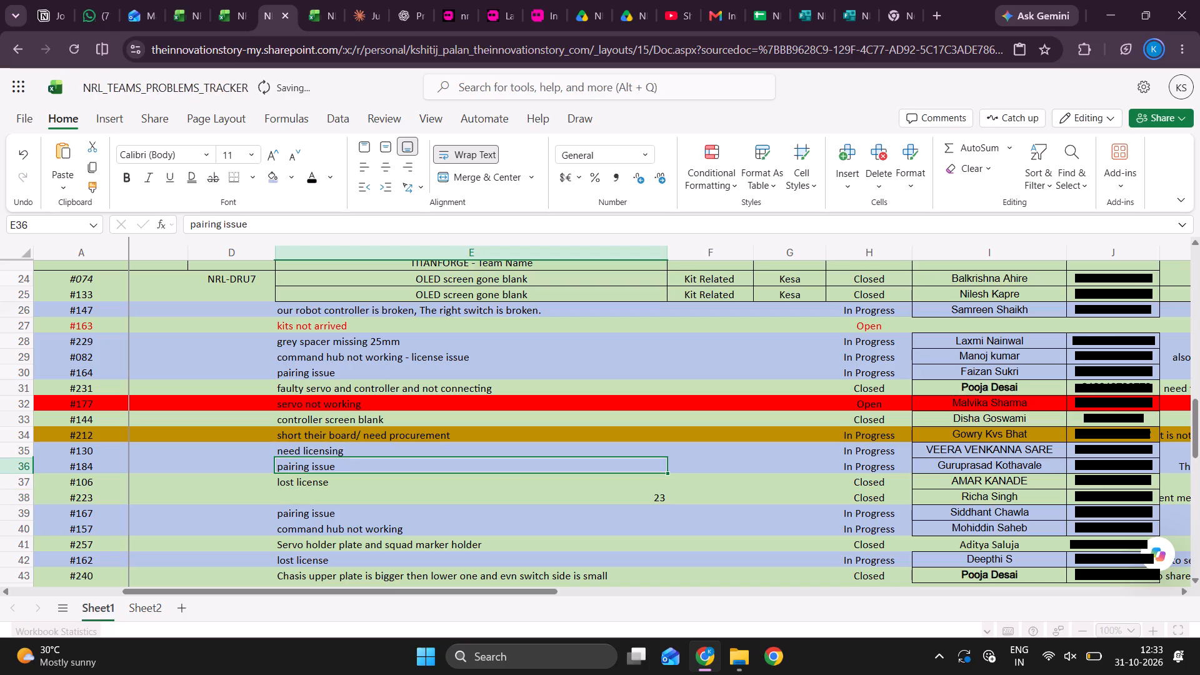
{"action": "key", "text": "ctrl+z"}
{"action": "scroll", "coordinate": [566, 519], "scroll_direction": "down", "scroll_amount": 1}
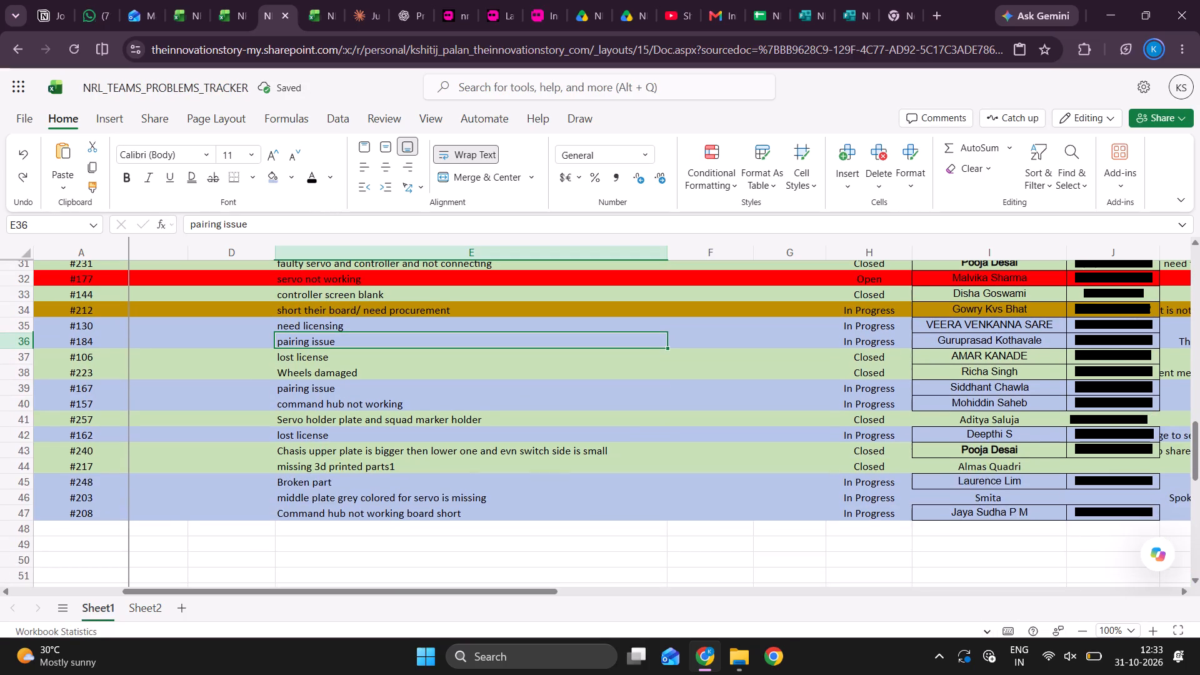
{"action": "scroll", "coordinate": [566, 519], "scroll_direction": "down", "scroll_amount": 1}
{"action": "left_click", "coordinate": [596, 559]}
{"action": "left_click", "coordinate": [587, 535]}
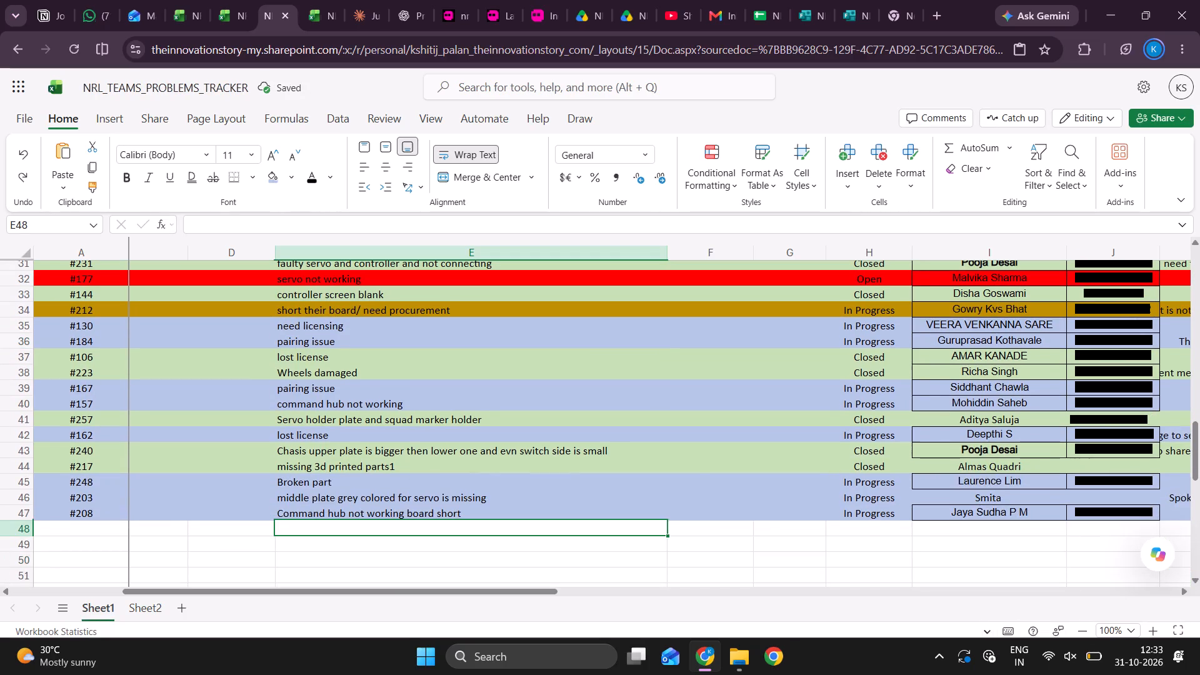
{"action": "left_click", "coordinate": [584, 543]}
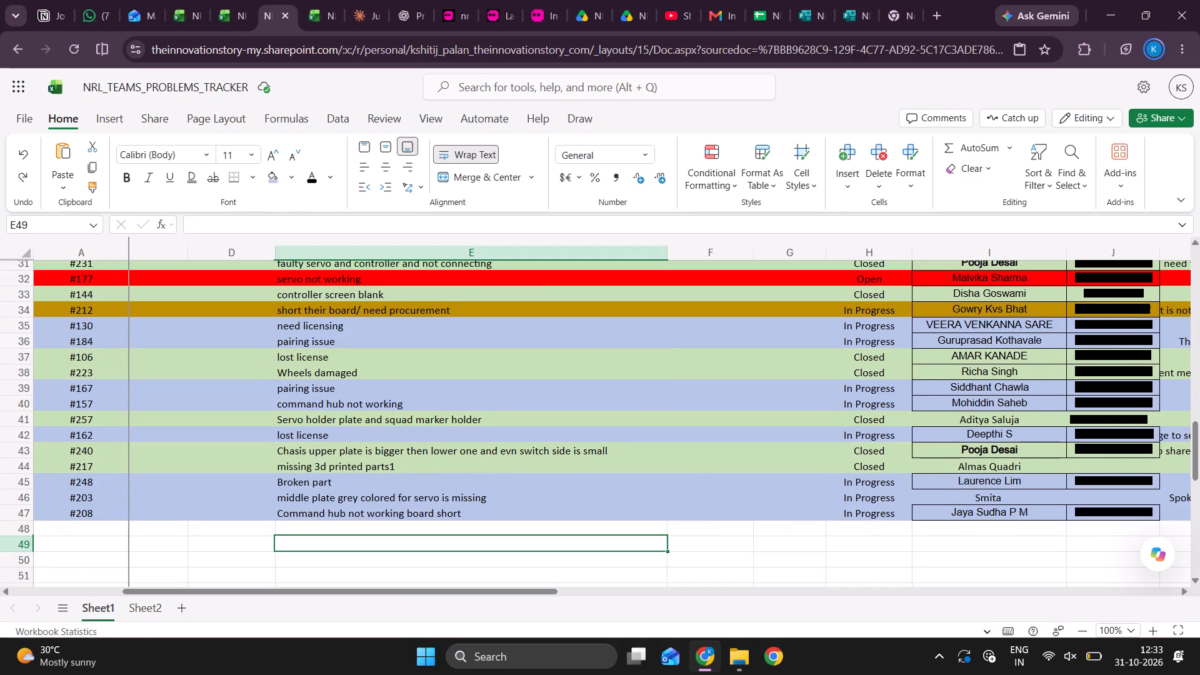
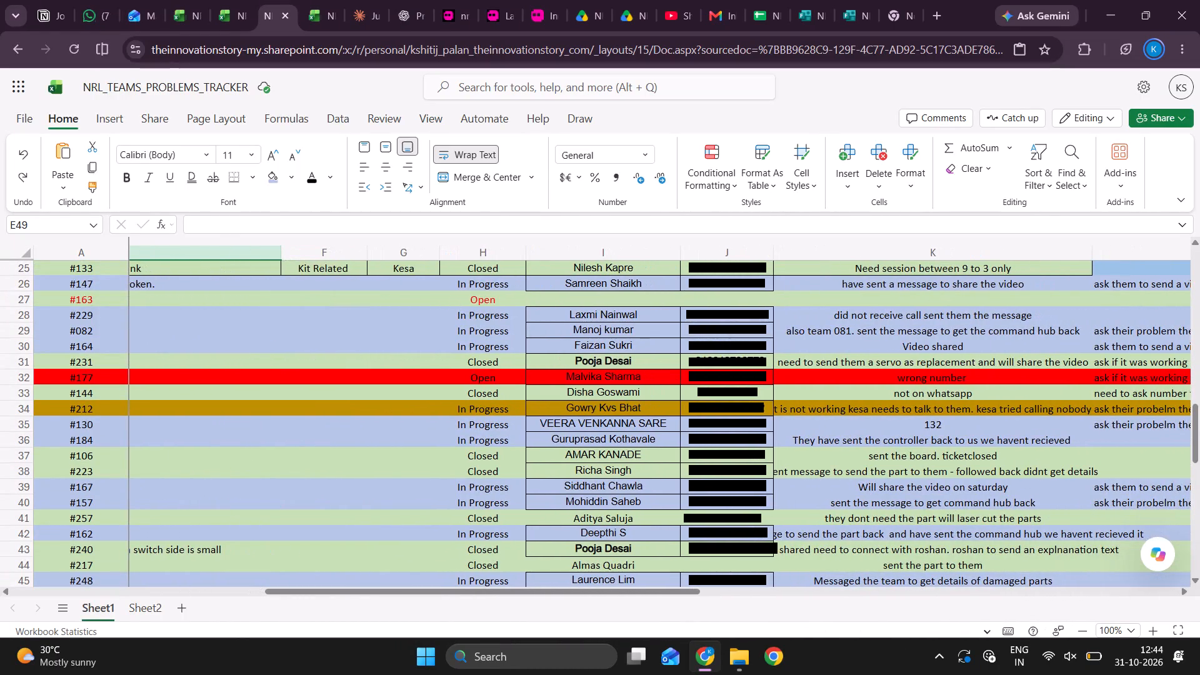
Replace team #229's follow-up note in column K with text beginning "sent them messave to send".
{"action": "left_click", "coordinate": [924, 319]}
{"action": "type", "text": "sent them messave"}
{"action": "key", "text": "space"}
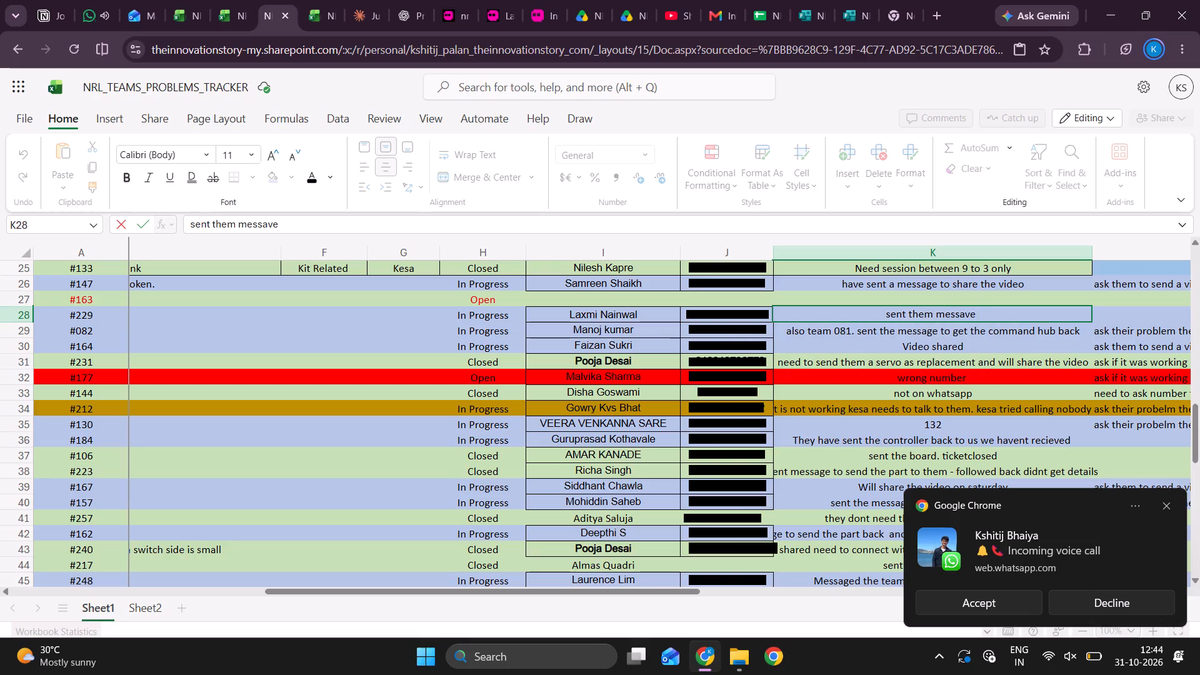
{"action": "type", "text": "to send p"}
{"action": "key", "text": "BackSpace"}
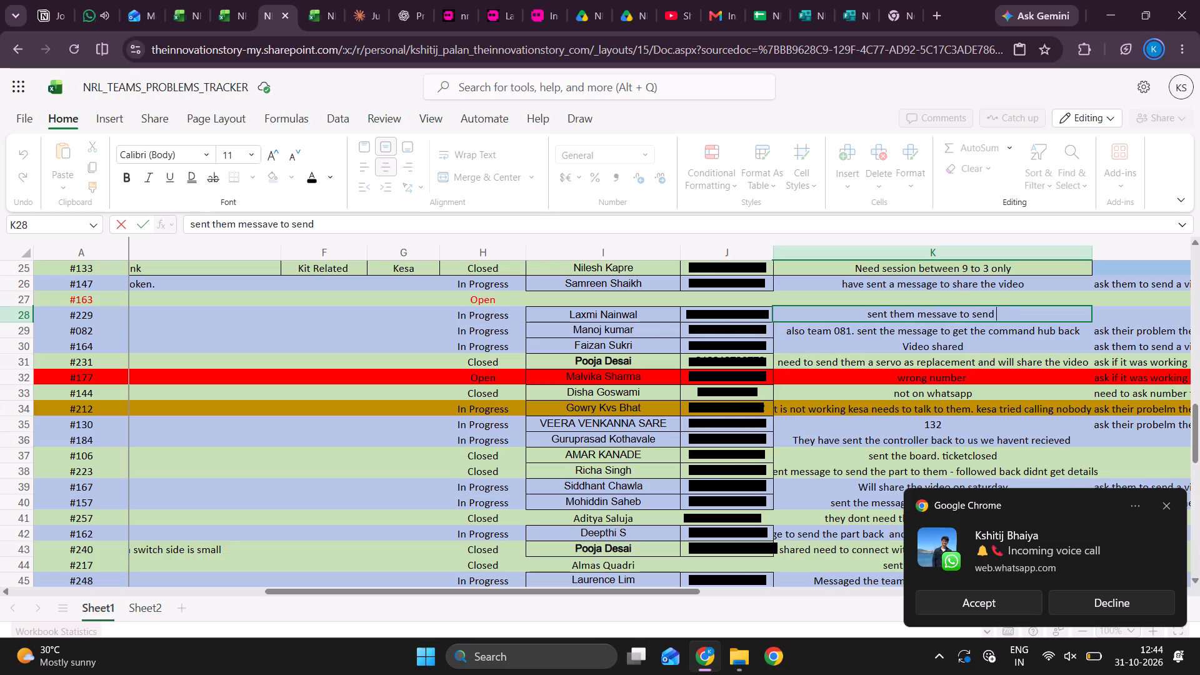
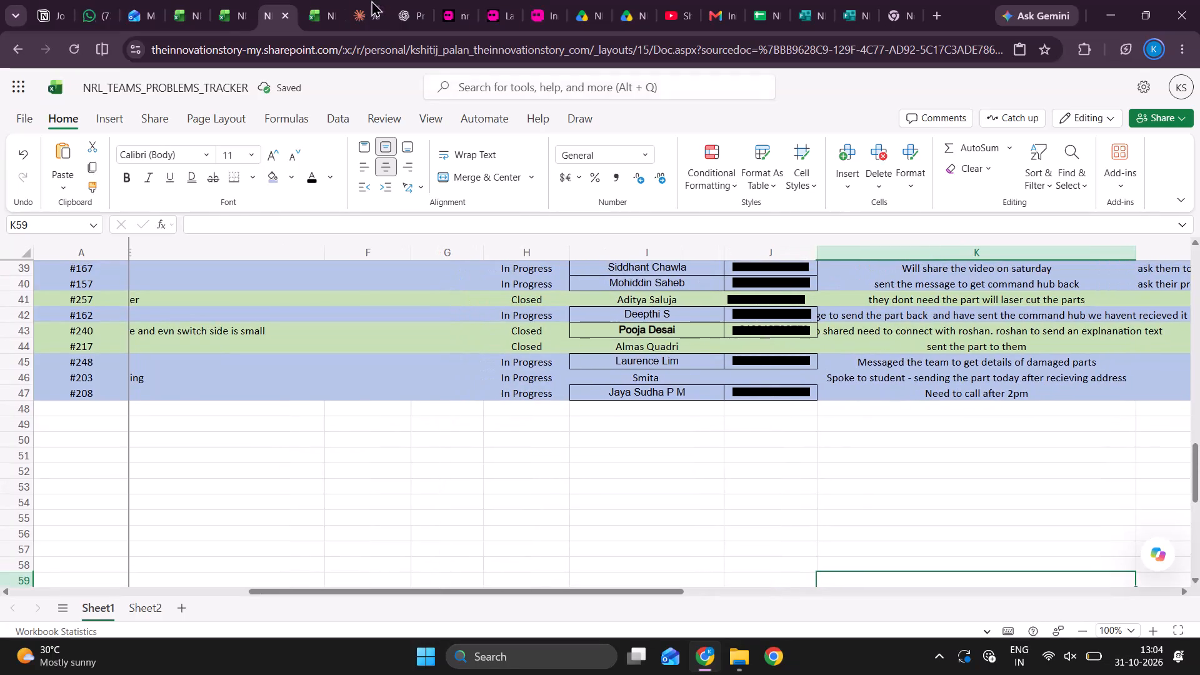
Switch to the National Robotics League forum, load the updated topics and look through TeamNRL's own recent posts.
{"action": "left_click", "coordinate": [439, 2]}
{"action": "left_click", "coordinate": [505, 1]}
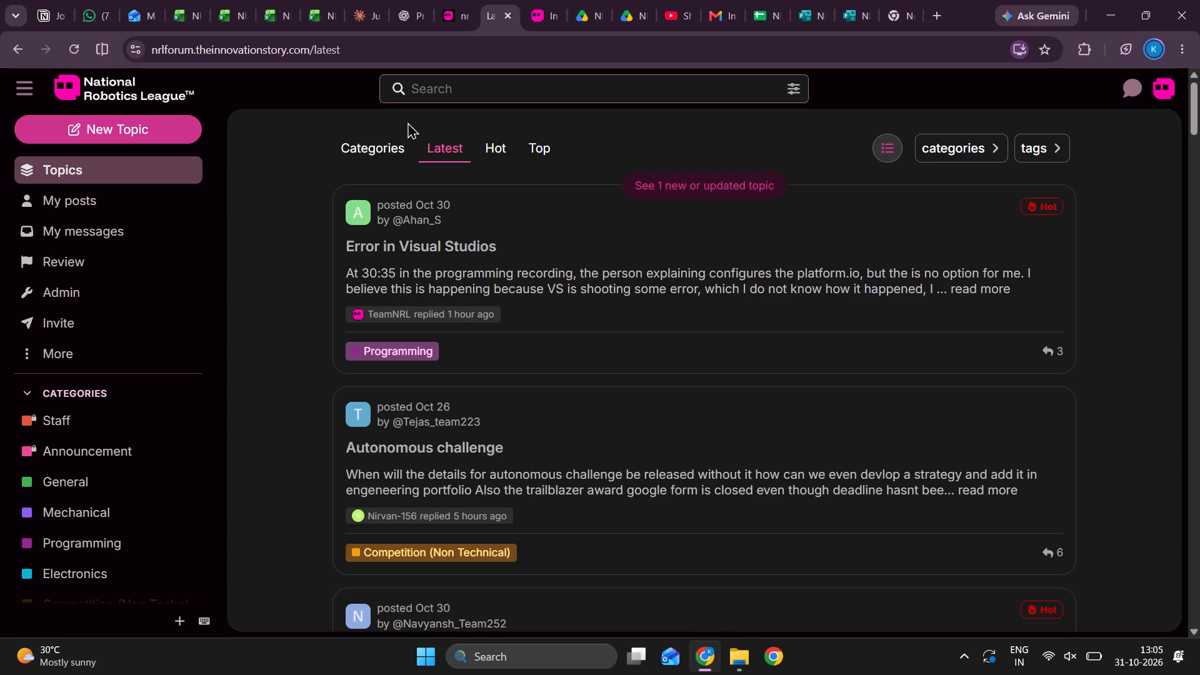
{"action": "left_click", "coordinate": [686, 179]}
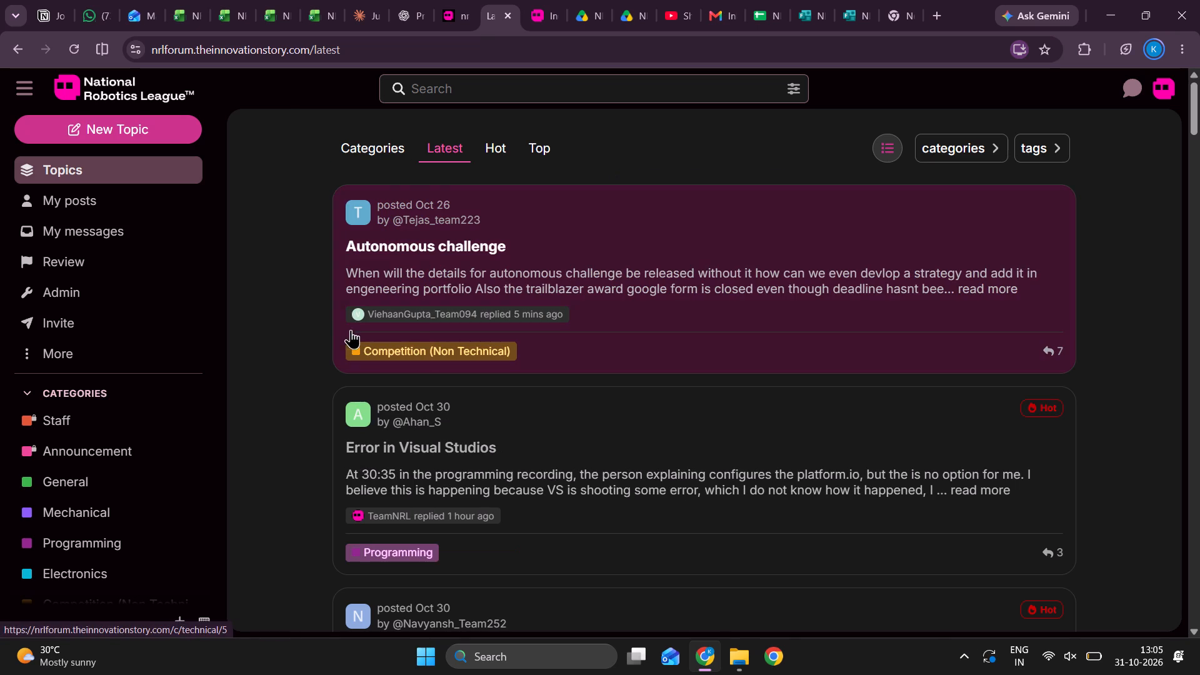
{"action": "left_click", "coordinate": [90, 208]}
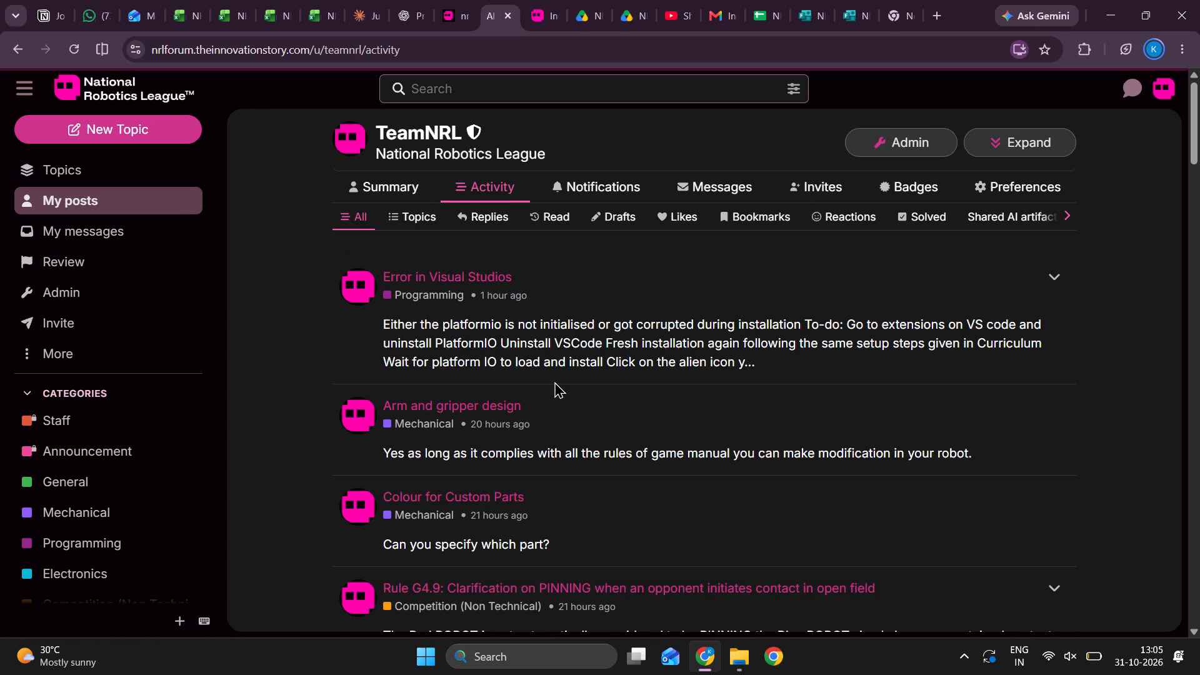
{"action": "scroll", "coordinate": [554, 381], "scroll_direction": "down", "scroll_amount": 4}
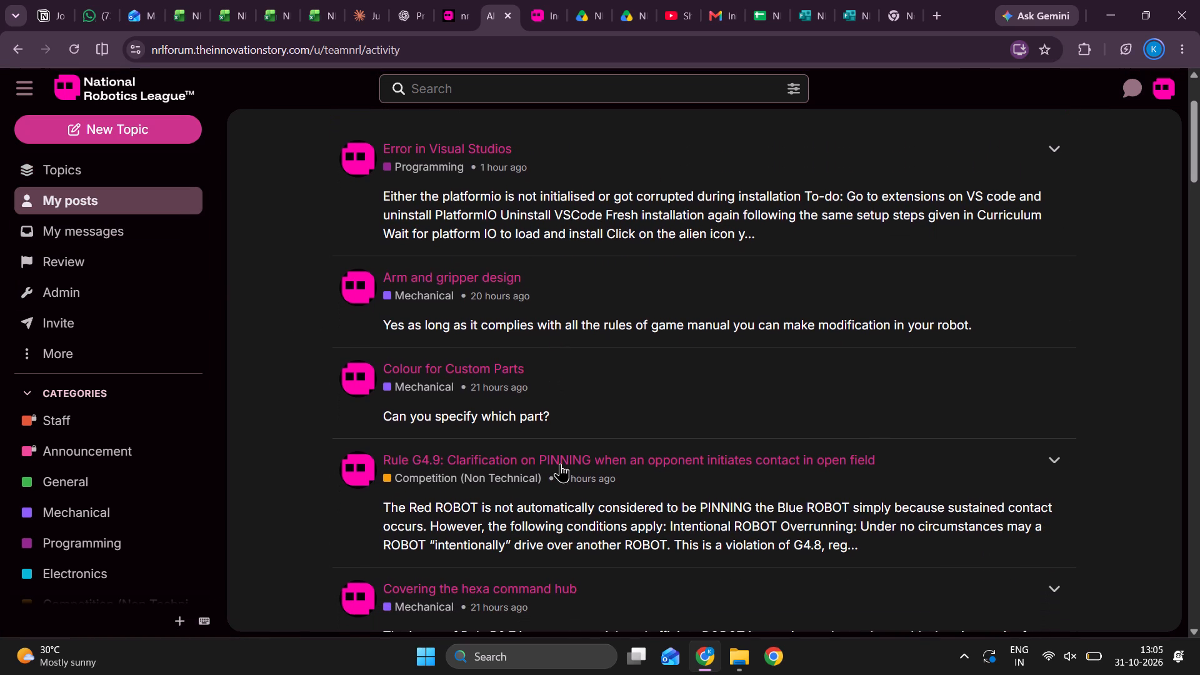
{"action": "scroll", "coordinate": [575, 464], "scroll_direction": "down", "scroll_amount": 3}
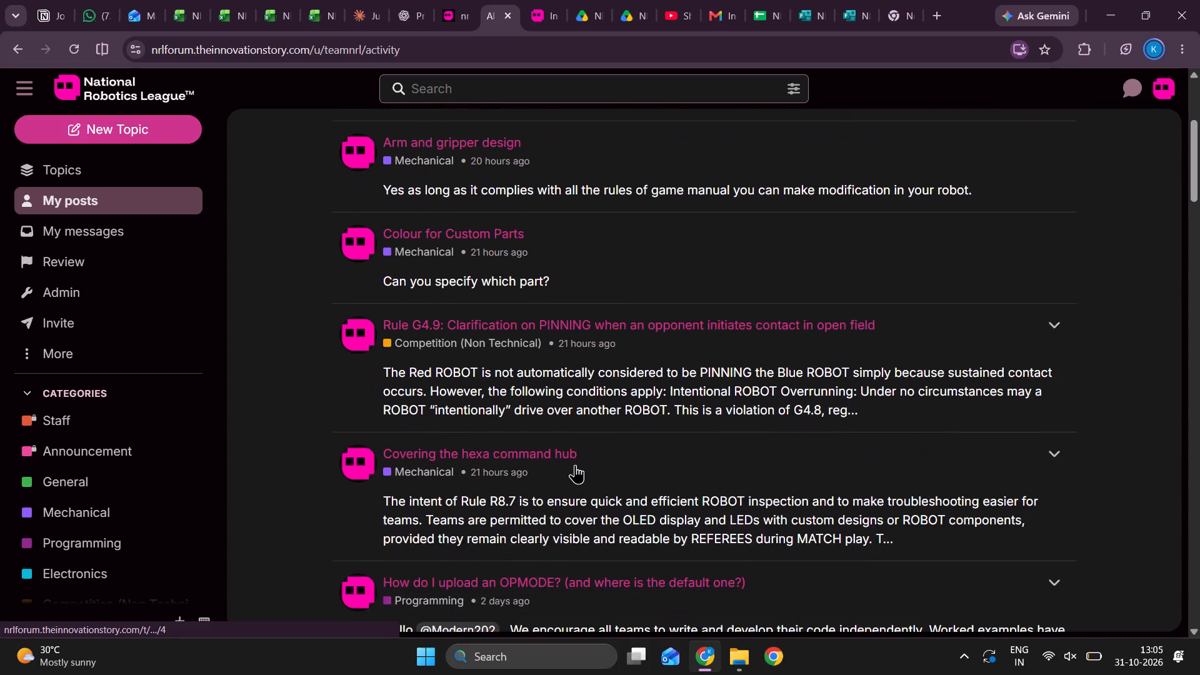
{"action": "scroll", "coordinate": [575, 464], "scroll_direction": "down", "scroll_amount": 2}
{"action": "scroll", "coordinate": [575, 464], "scroll_direction": "up", "scroll_amount": 8}
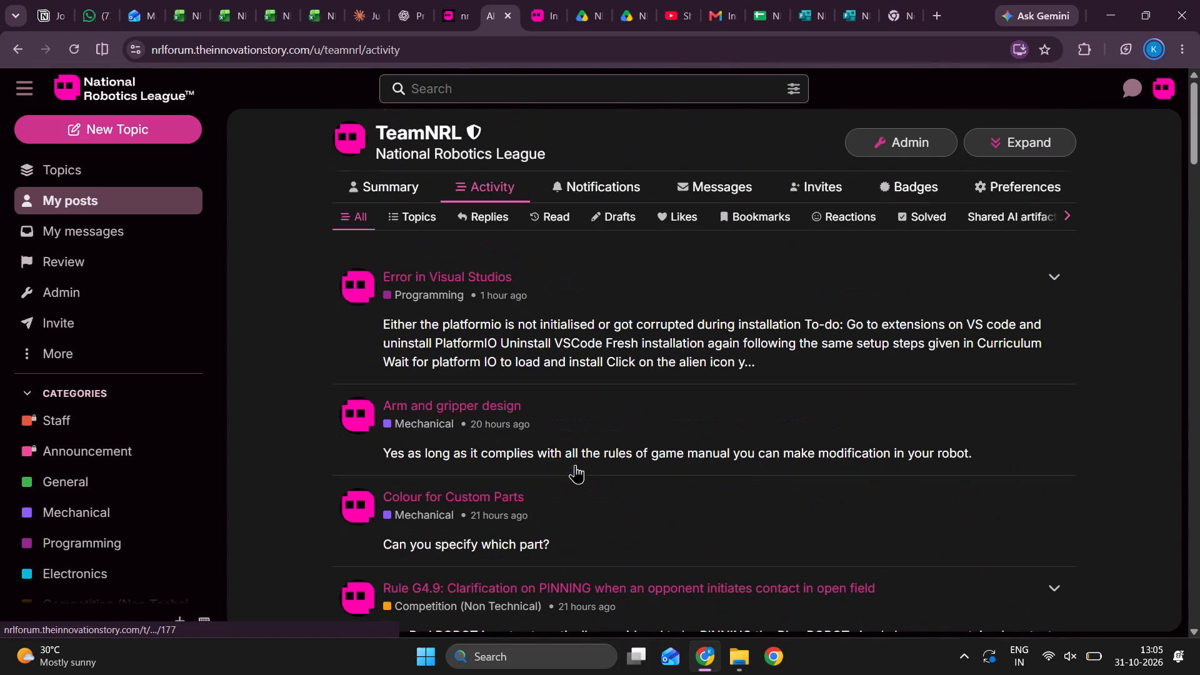
{"action": "scroll", "coordinate": [575, 464], "scroll_direction": "up", "scroll_amount": 3}
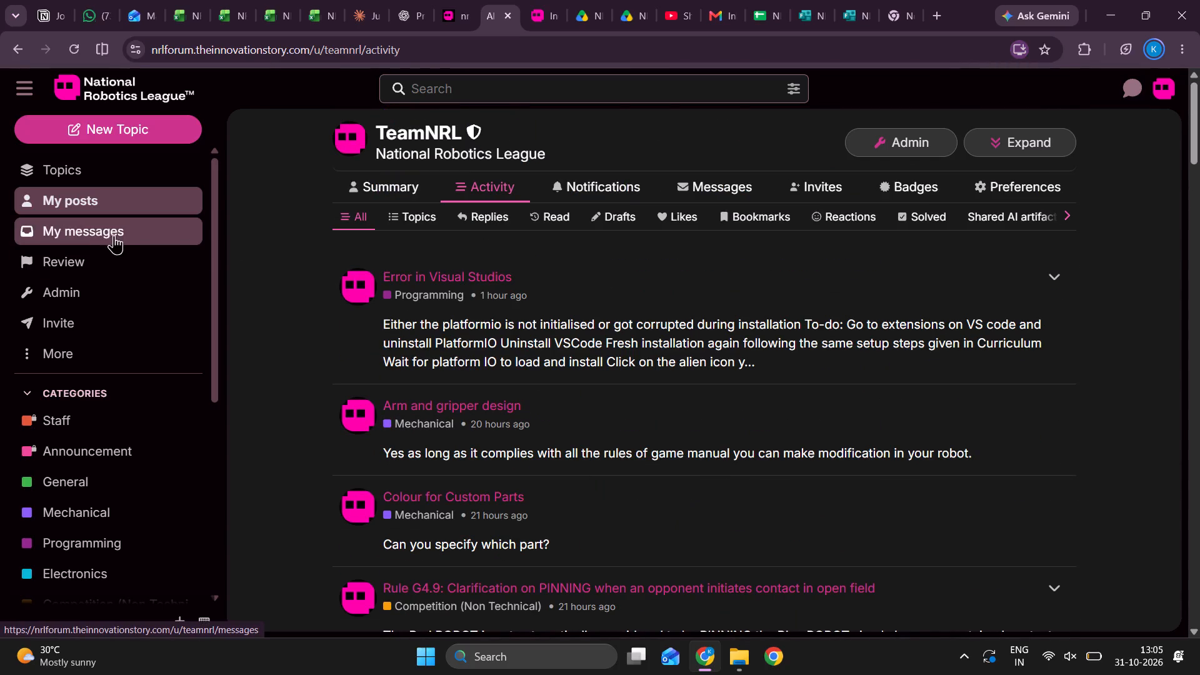
Look through the topics in the forum's Announcement category.
{"action": "left_click", "coordinate": [111, 460]}
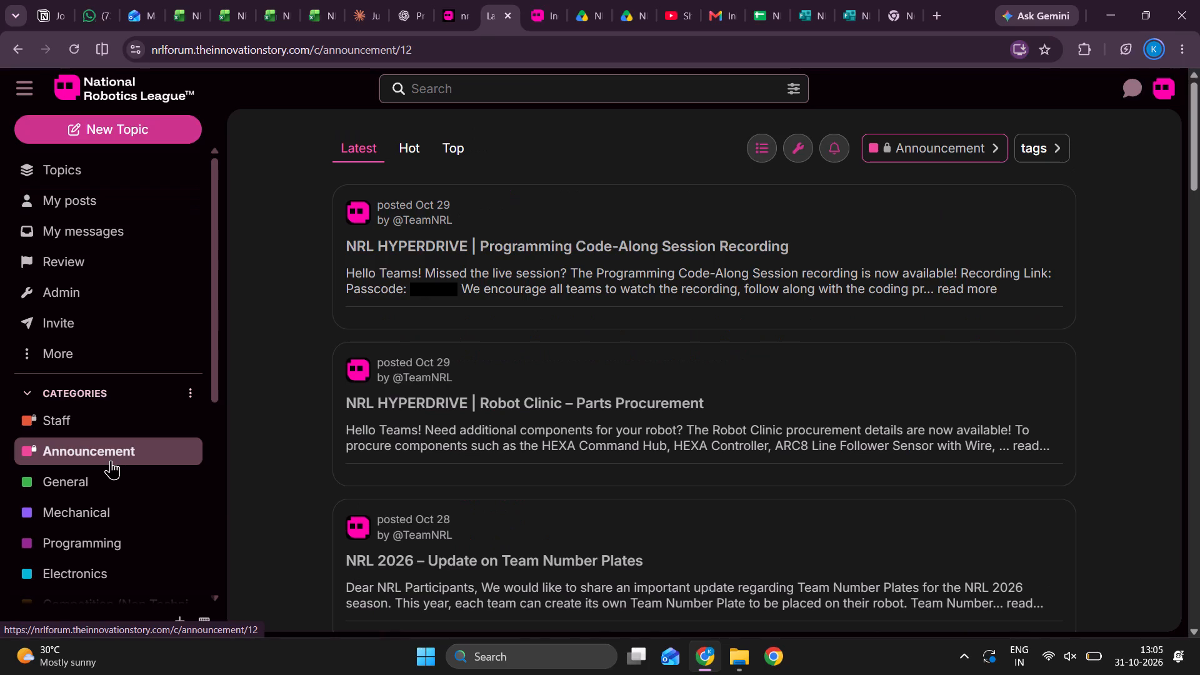
{"action": "scroll", "coordinate": [305, 437], "scroll_direction": "down", "scroll_amount": 1}
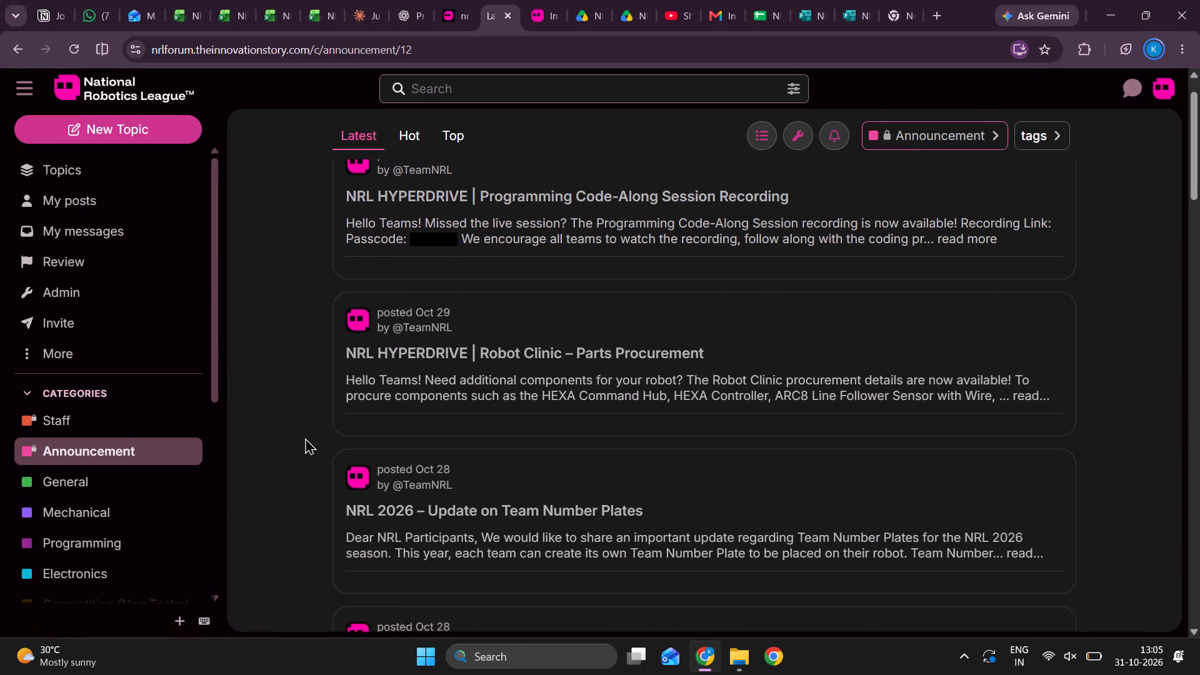
Look through the Announcement topics and open "NRL HYPERDRIVE | Robot Clinic – Parts Procurement".
{"action": "scroll", "coordinate": [305, 437], "scroll_direction": "down", "scroll_amount": 2}
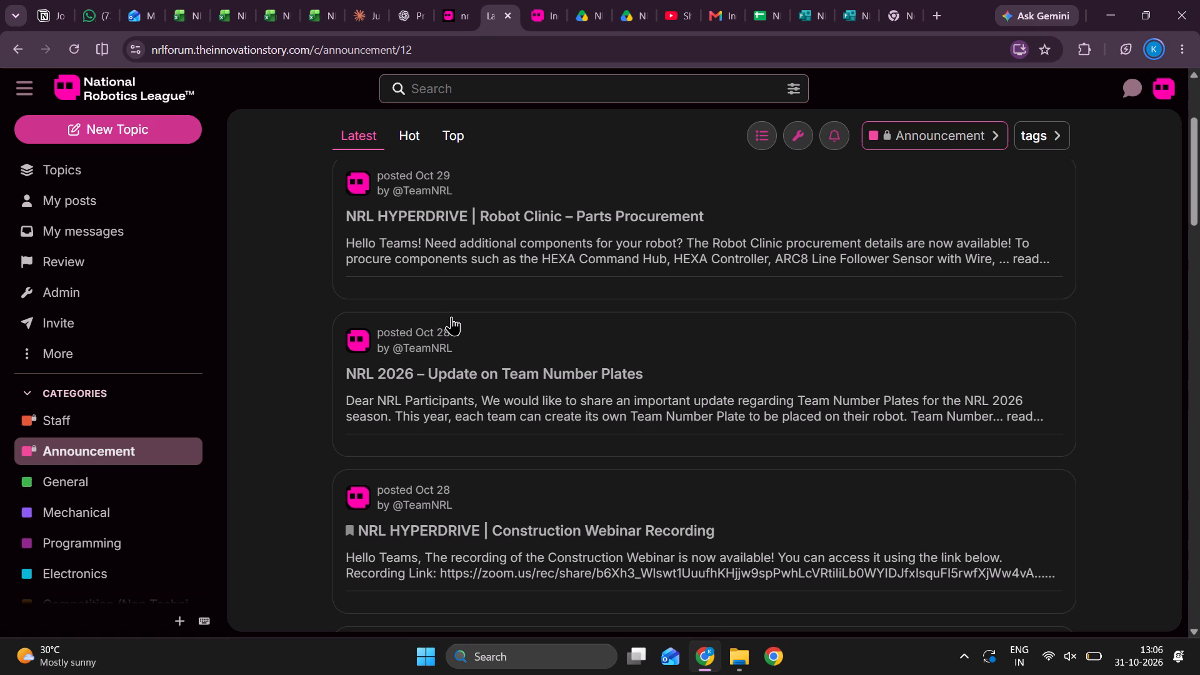
{"action": "scroll", "coordinate": [451, 316], "scroll_direction": "down", "scroll_amount": 2}
{"action": "scroll", "coordinate": [505, 365], "scroll_direction": "down", "scroll_amount": 2}
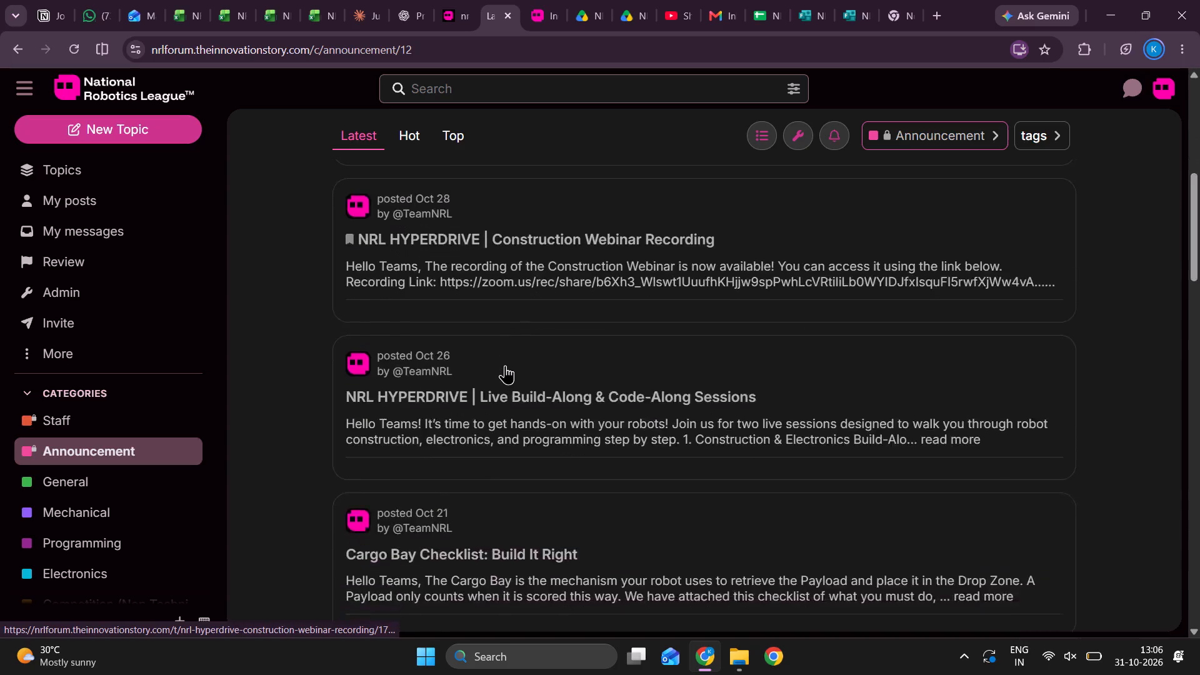
{"action": "scroll", "coordinate": [505, 365], "scroll_direction": "down", "scroll_amount": 6}
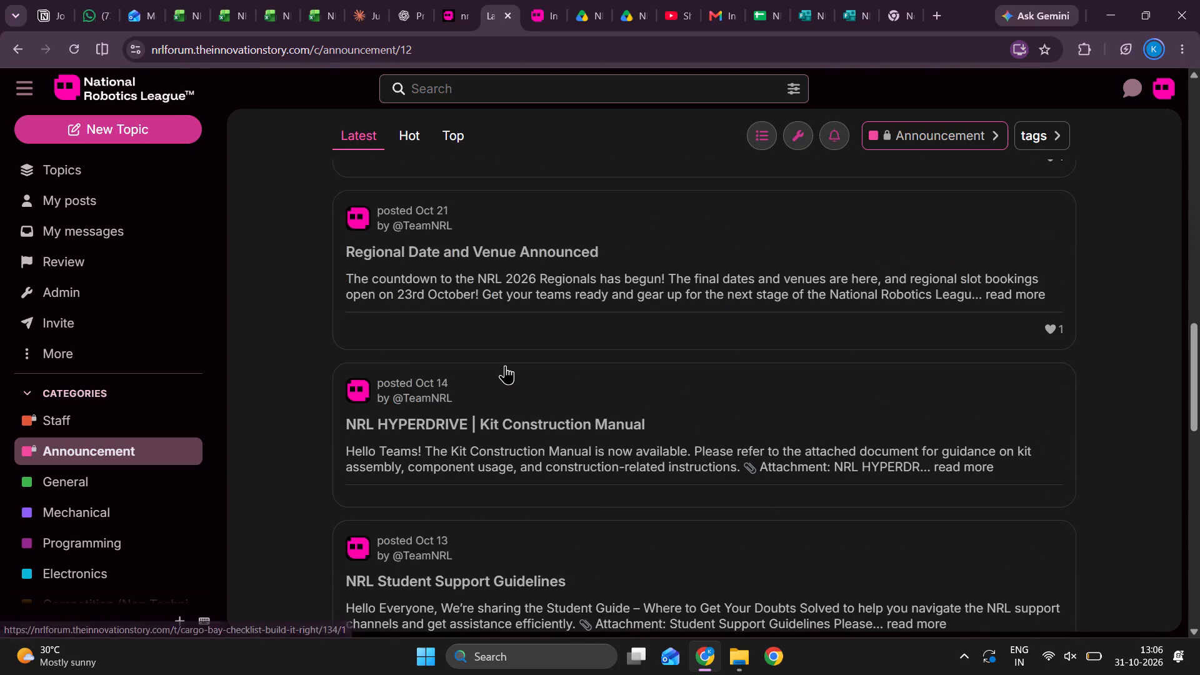
{"action": "scroll", "coordinate": [505, 365], "scroll_direction": "up", "scroll_amount": 20}
{"action": "scroll", "coordinate": [505, 365], "scroll_direction": "up", "scroll_amount": 7}
{"action": "left_click", "coordinate": [509, 398]}
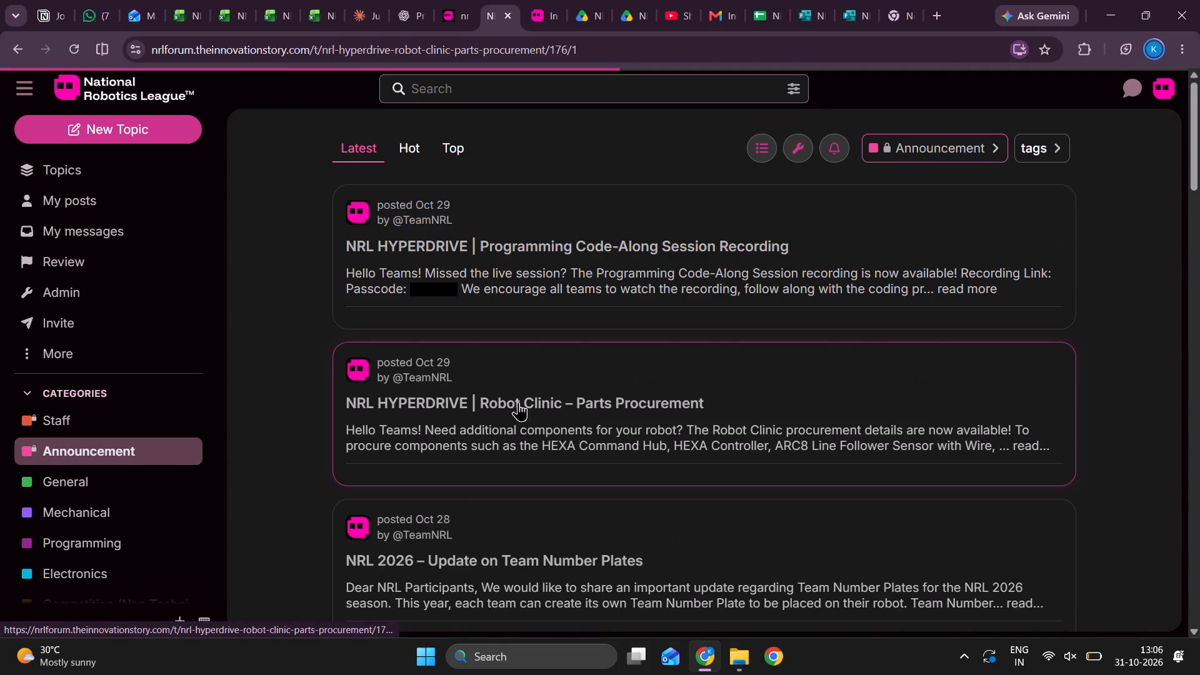
Select the full Procurement Form link text in the Robot Clinic post.
{"action": "left_click_drag", "start_coordinate": [775, 406], "coordinate": [608, 402]}
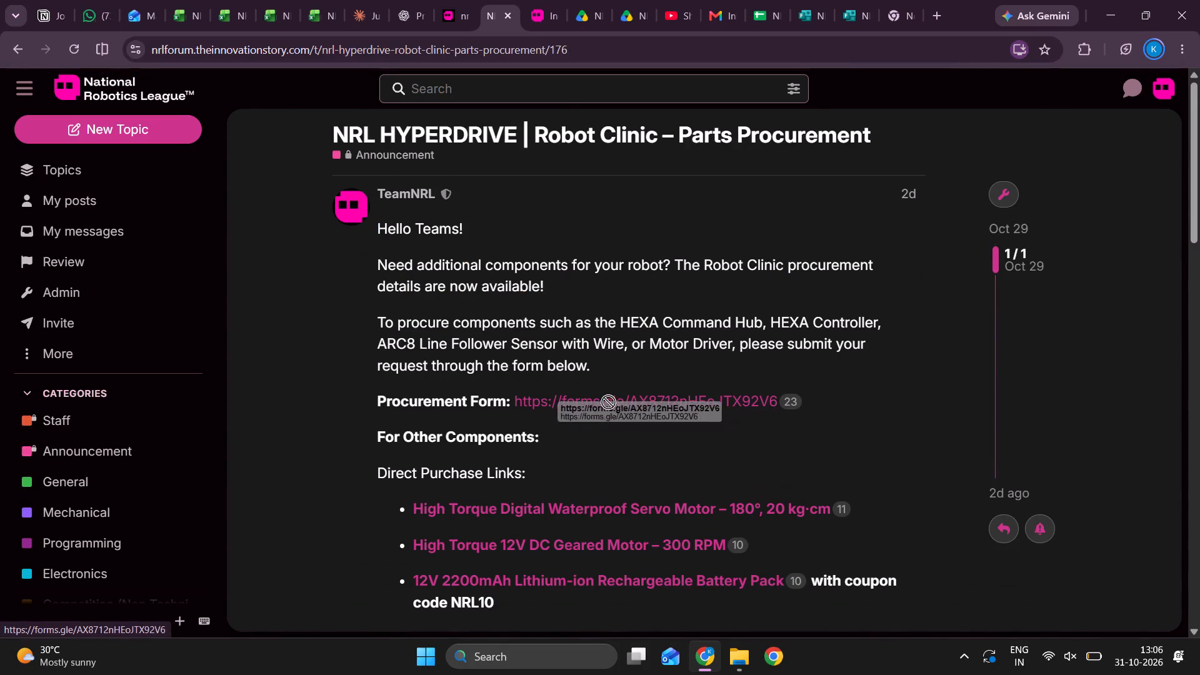
{"action": "left_click_drag", "start_coordinate": [608, 402], "coordinate": [609, 402]}
{"action": "left_click_drag", "start_coordinate": [509, 403], "coordinate": [779, 407]}
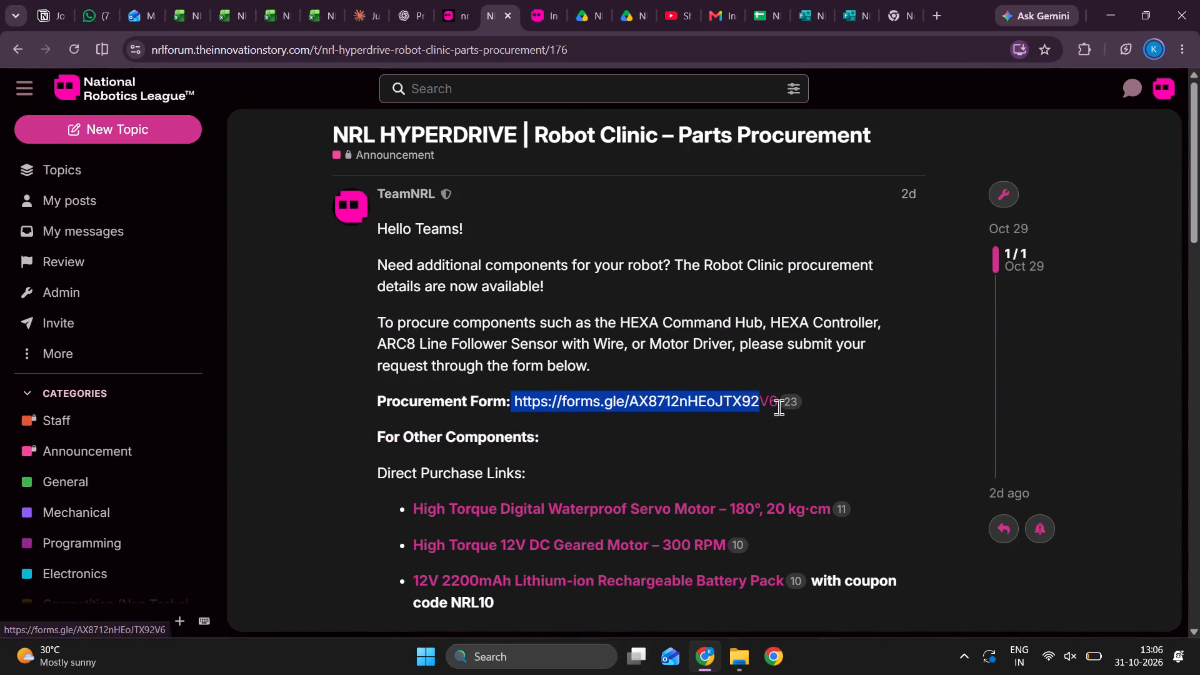
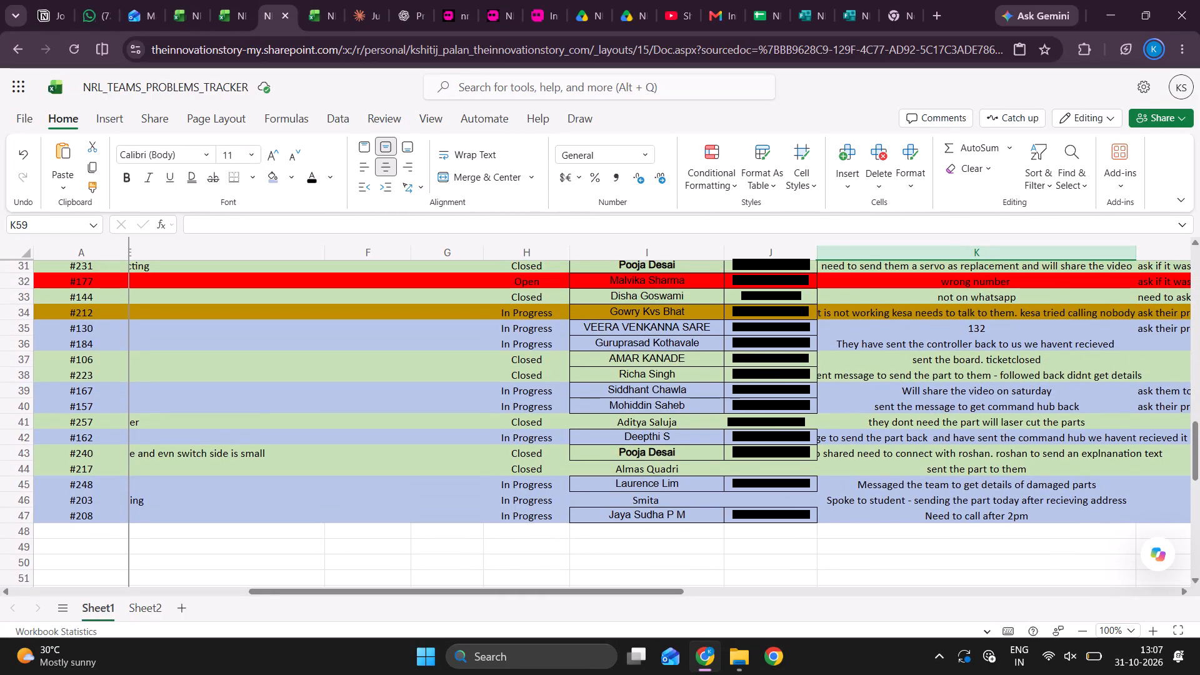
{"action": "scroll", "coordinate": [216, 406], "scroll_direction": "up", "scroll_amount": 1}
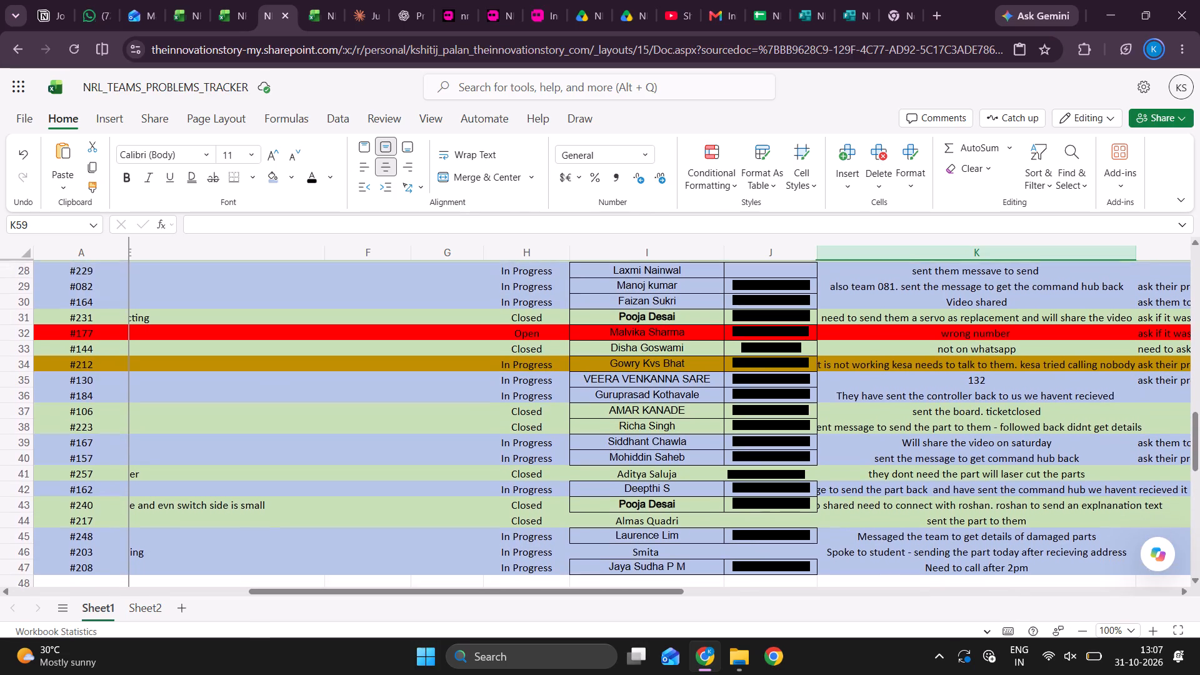
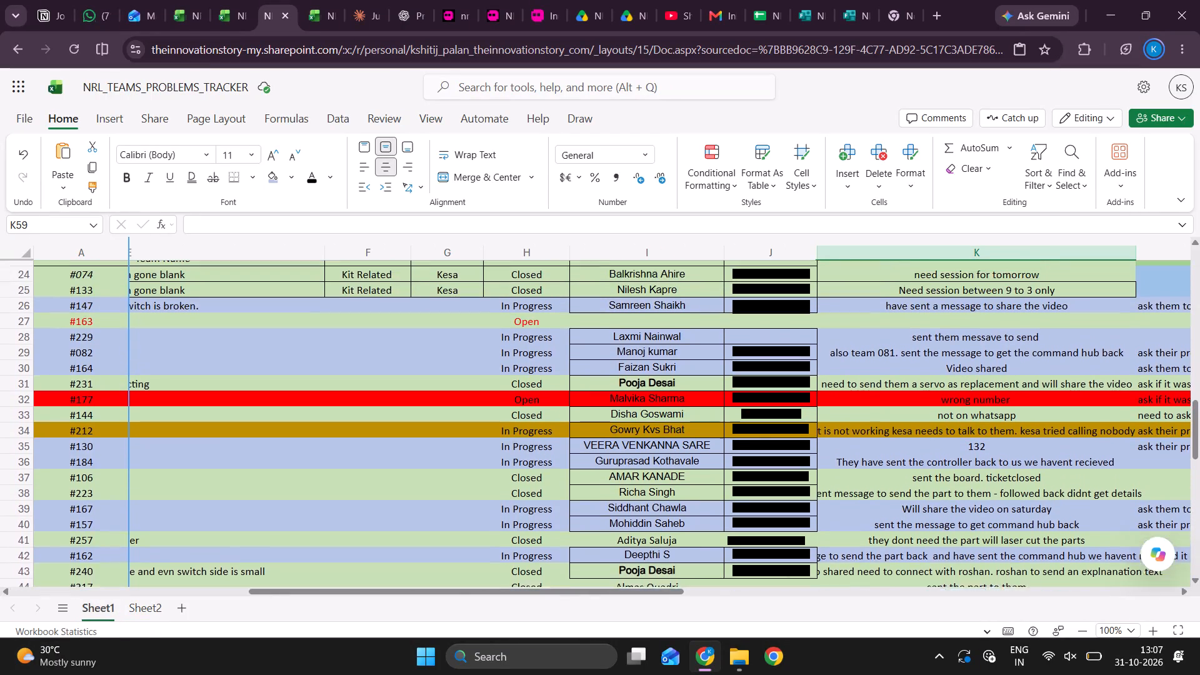
Look through the team issues and statuses in Sheet1 of the problems tracker, down to the last filled row.
{"action": "scroll", "coordinate": [129, 496], "scroll_direction": "up", "scroll_amount": 4}
{"action": "scroll", "coordinate": [129, 496], "scroll_direction": "down", "scroll_amount": 1}
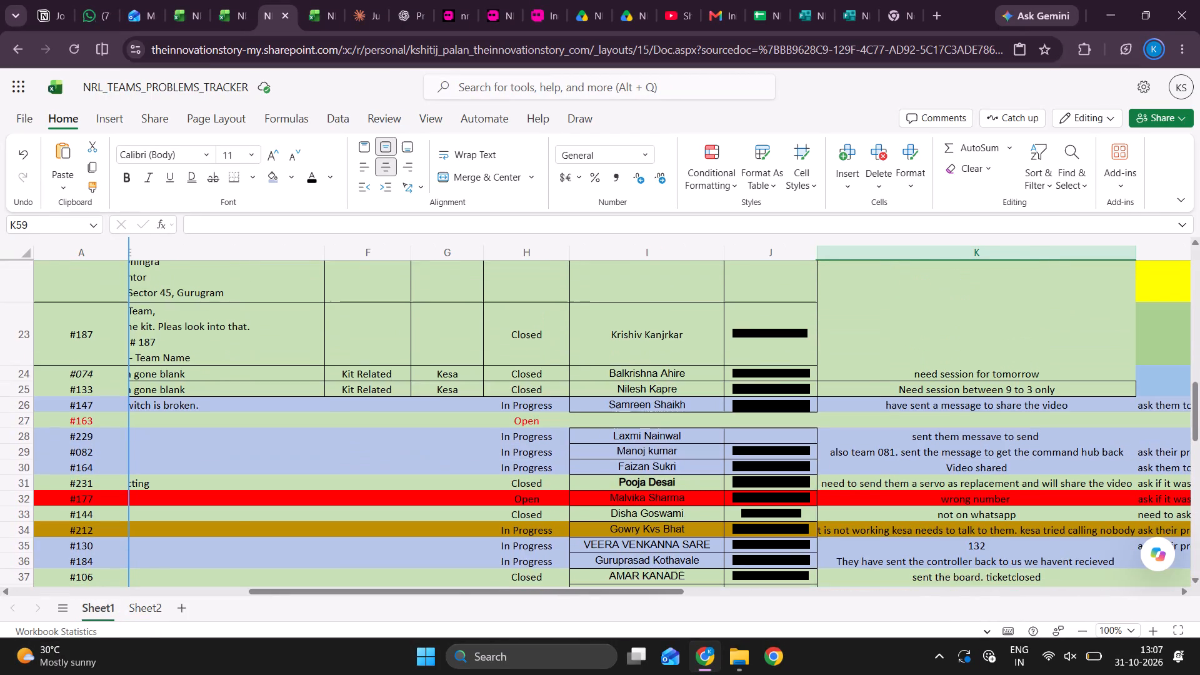
{"action": "scroll", "coordinate": [247, 450], "scroll_direction": "right", "scroll_amount": 5}
{"action": "scroll", "coordinate": [247, 450], "scroll_direction": "down", "scroll_amount": 1}
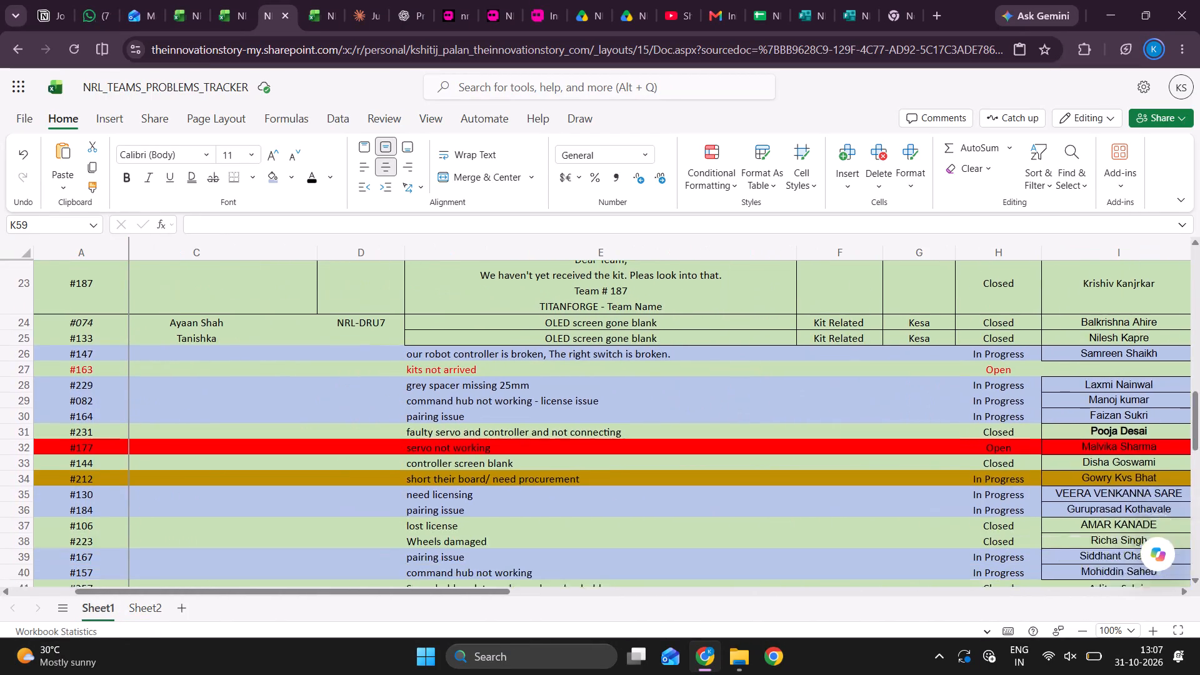
{"action": "scroll", "coordinate": [247, 450], "scroll_direction": "down", "scroll_amount": 4}
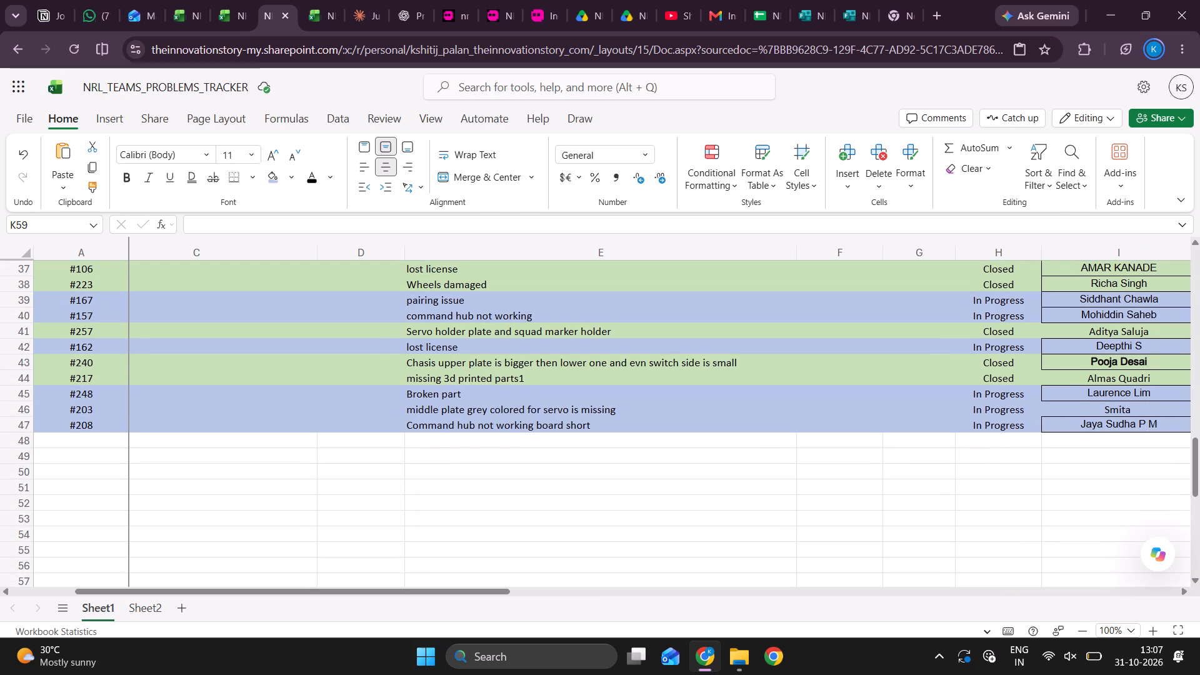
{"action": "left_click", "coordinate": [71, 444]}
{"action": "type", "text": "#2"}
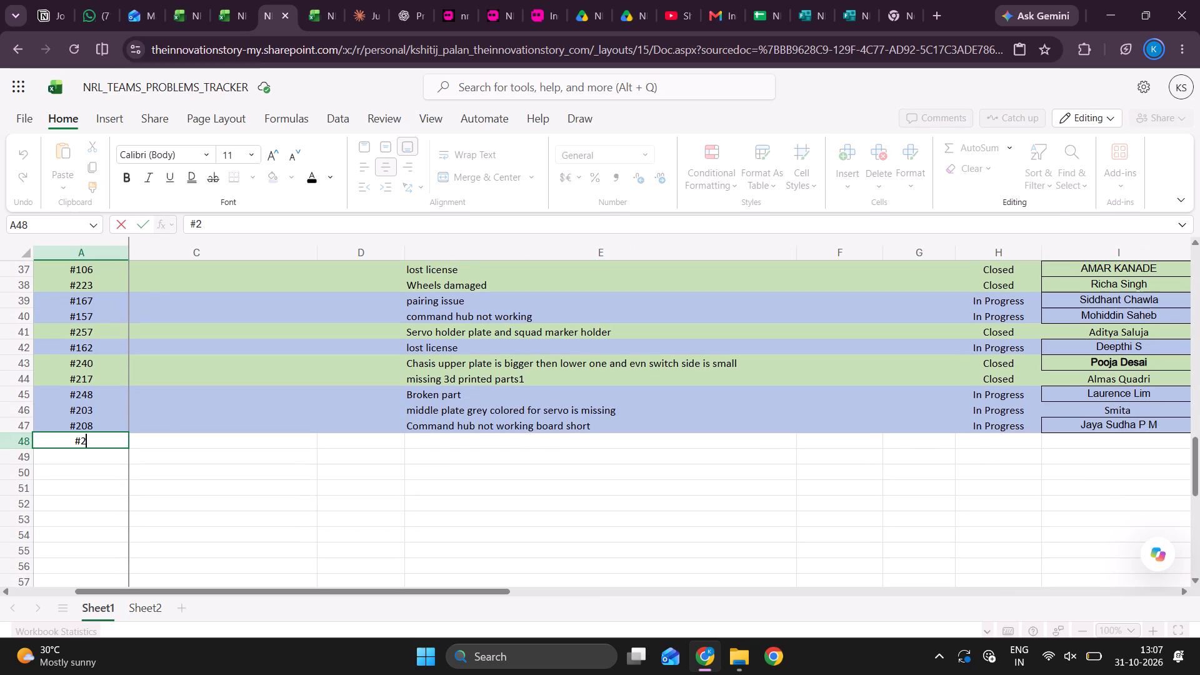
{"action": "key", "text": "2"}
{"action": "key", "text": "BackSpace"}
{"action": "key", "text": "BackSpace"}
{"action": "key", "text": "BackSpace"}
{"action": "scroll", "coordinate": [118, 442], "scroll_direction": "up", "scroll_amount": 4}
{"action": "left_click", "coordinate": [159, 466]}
Add the note "send grey spacer 229" in Sheet2, under the 31/10 entry for team 203.
{"action": "scroll", "coordinate": [159, 466], "scroll_direction": "up", "scroll_amount": 1}
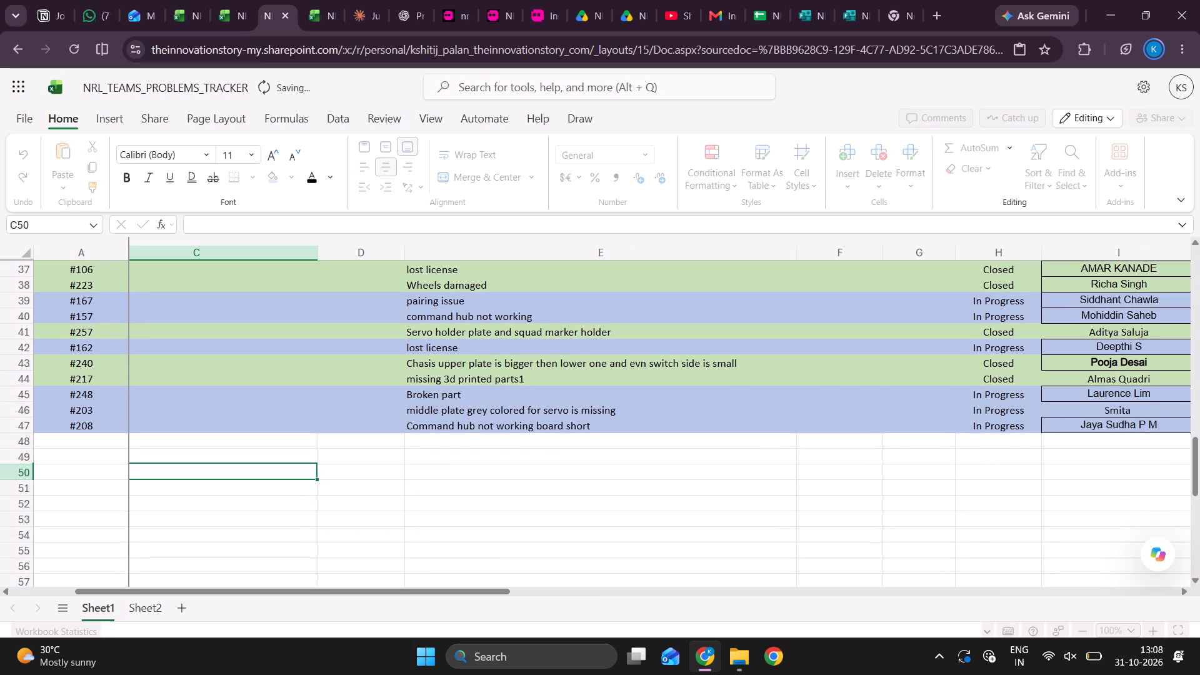
{"action": "scroll", "coordinate": [159, 466], "scroll_direction": "up", "scroll_amount": 2}
{"action": "left_click", "coordinate": [174, 506]}
{"action": "scroll", "coordinate": [174, 458], "scroll_direction": "down", "scroll_amount": 1}
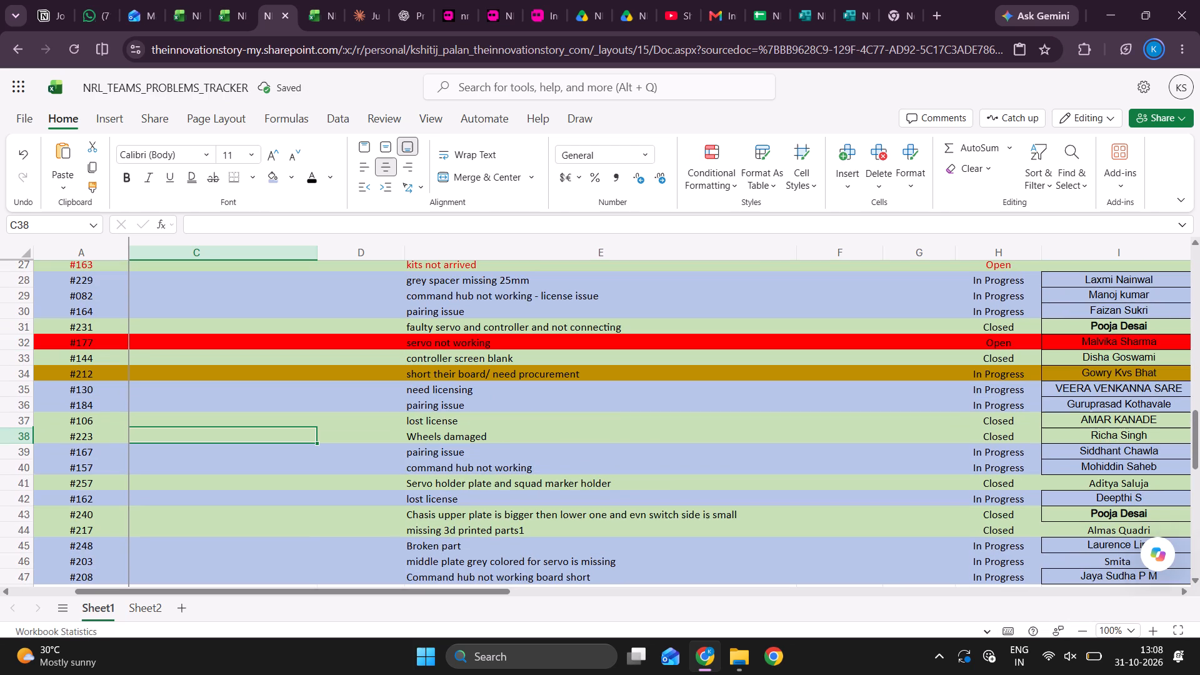
{"action": "left_click", "coordinate": [145, 611]}
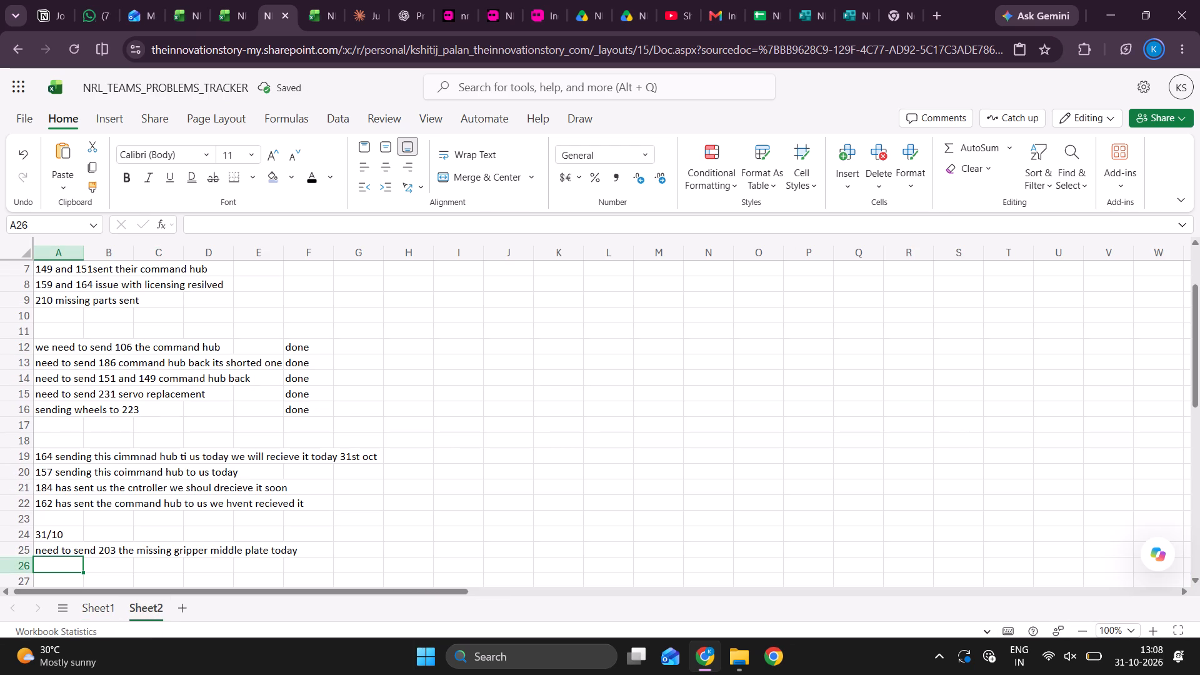
{"action": "type", "text": "send grey spacer 229"}
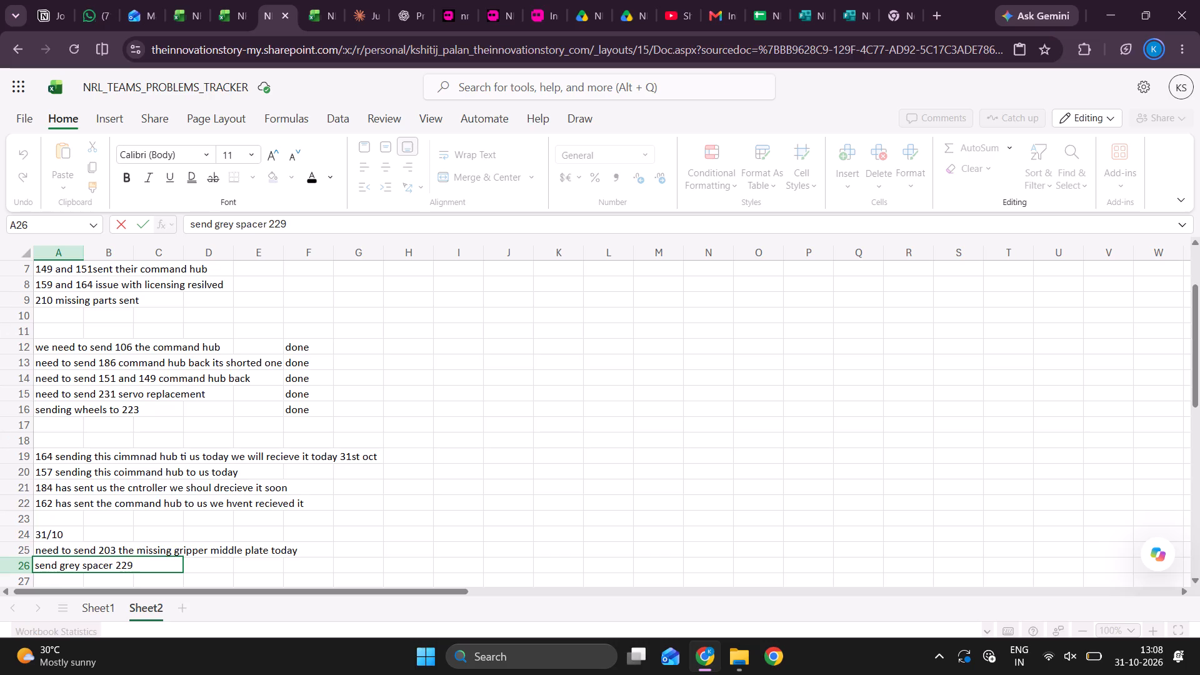
{"action": "left_click", "coordinate": [85, 621]}
In Sheet1, extend the follow-up note in team #229's row with "part they sent it back to us".
{"action": "left_click", "coordinate": [93, 609]}
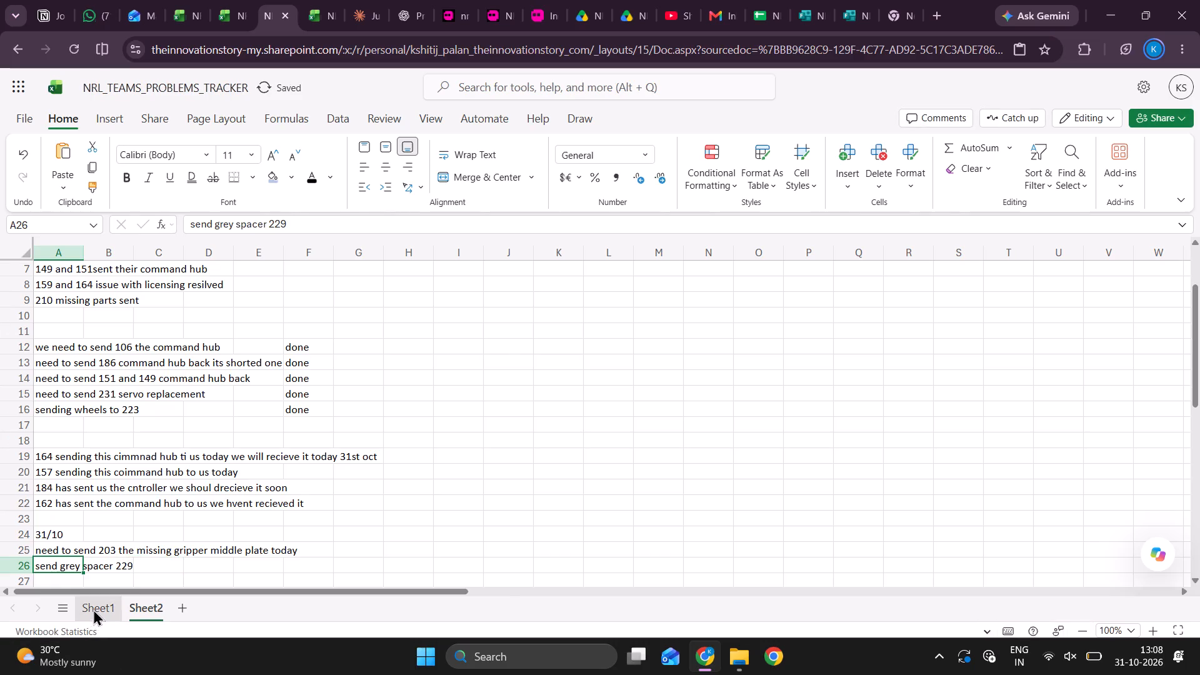
{"action": "scroll", "coordinate": [282, 393], "scroll_direction": "up", "scroll_amount": 1}
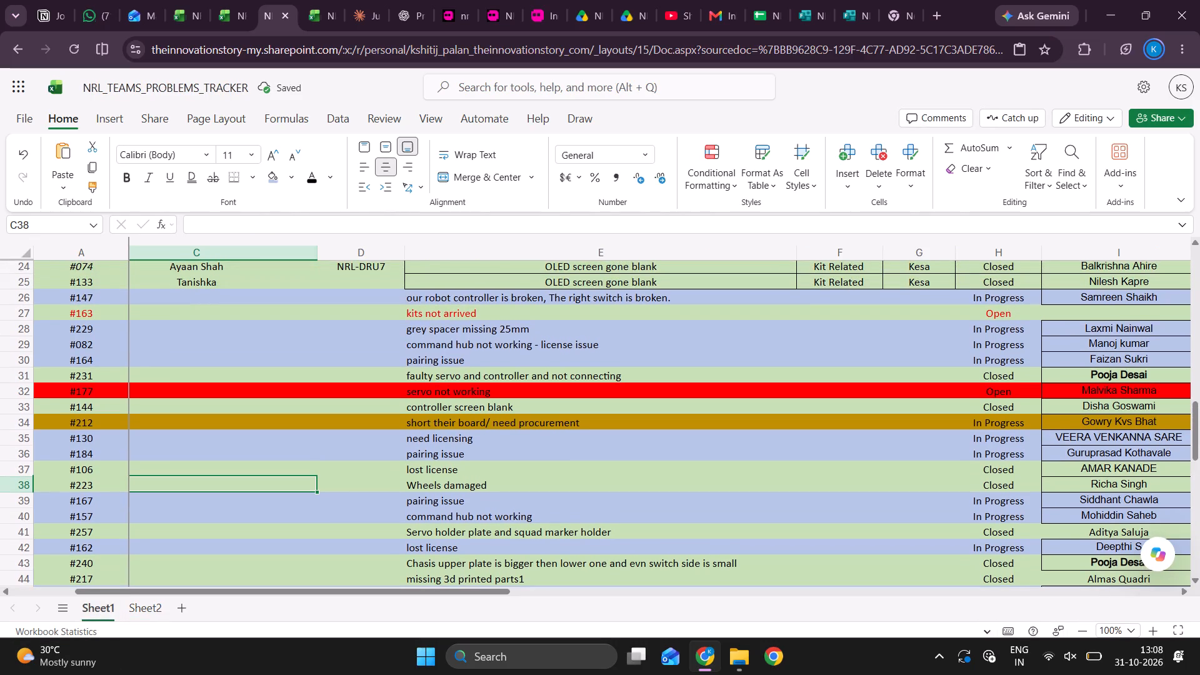
{"action": "left_click", "coordinate": [446, 336]}
{"action": "scroll", "coordinate": [631, 319], "scroll_direction": "left", "scroll_amount": 4}
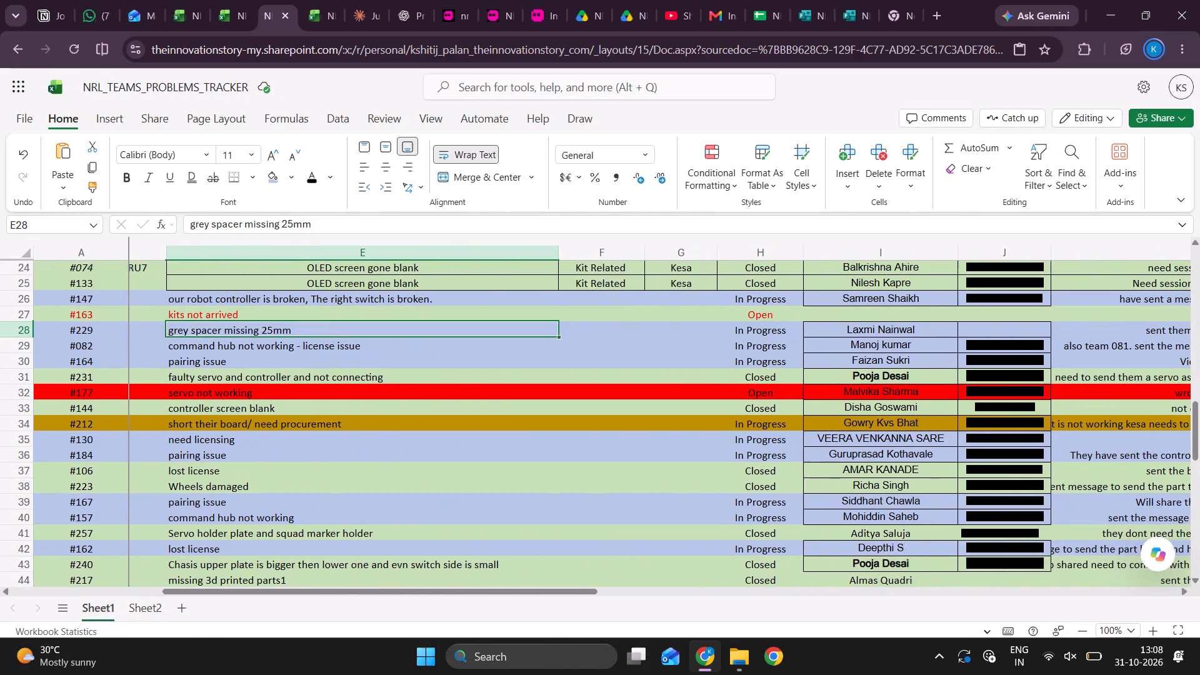
{"action": "scroll", "coordinate": [742, 324], "scroll_direction": "left", "scroll_amount": 4}
{"action": "double_click", "coordinate": [1066, 322]}
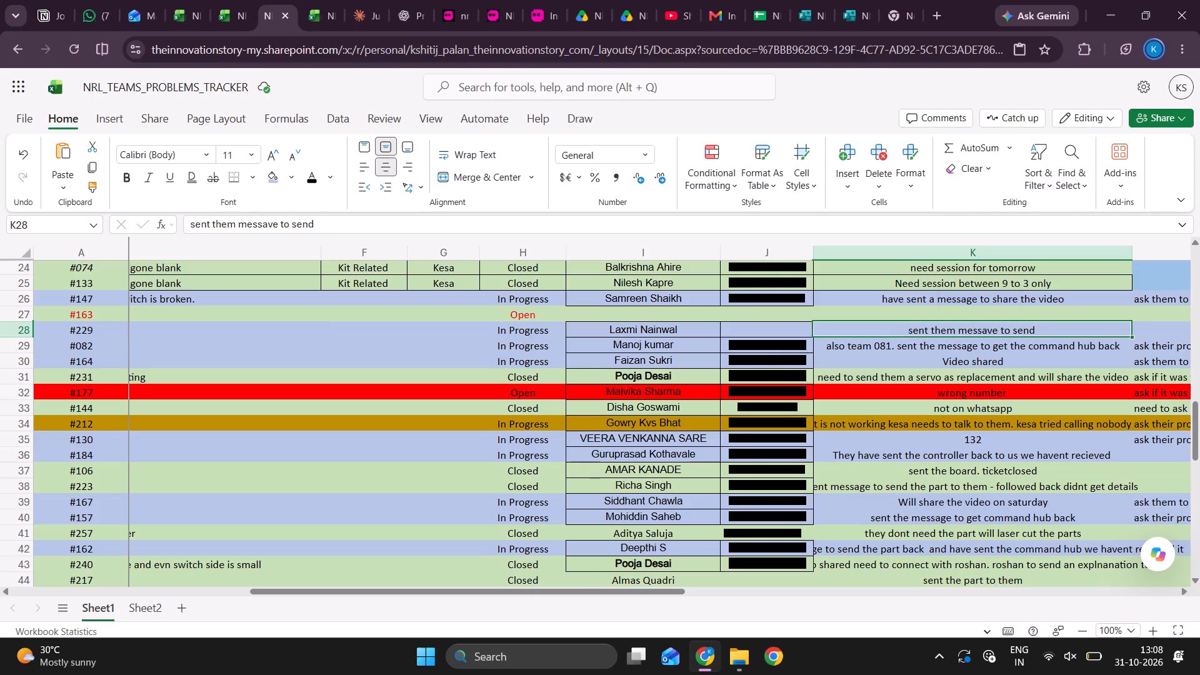
{"action": "double_click", "coordinate": [1059, 339]}
{"action": "double_click", "coordinate": [1059, 338]}
{"action": "double_click", "coordinate": [1057, 334]}
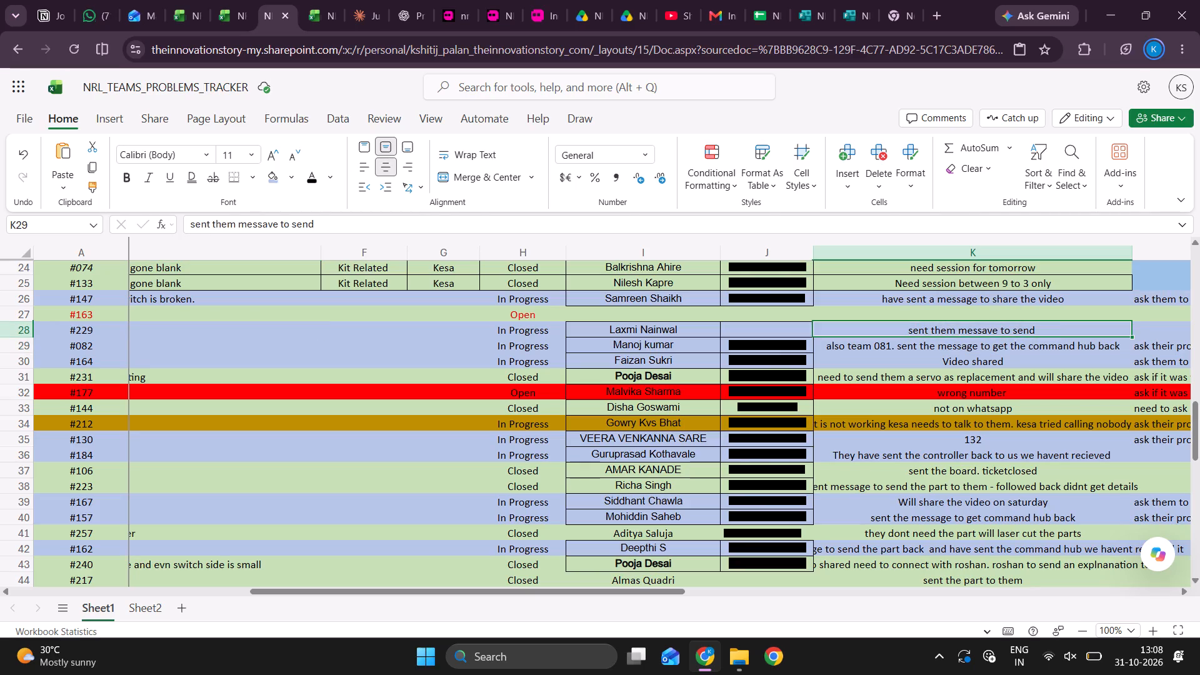
{"action": "type", "text": "part they sent it back to us"}
{"action": "left_click", "coordinate": [894, 336]}
{"action": "scroll", "coordinate": [894, 336], "scroll_direction": "left", "scroll_amount": 1}
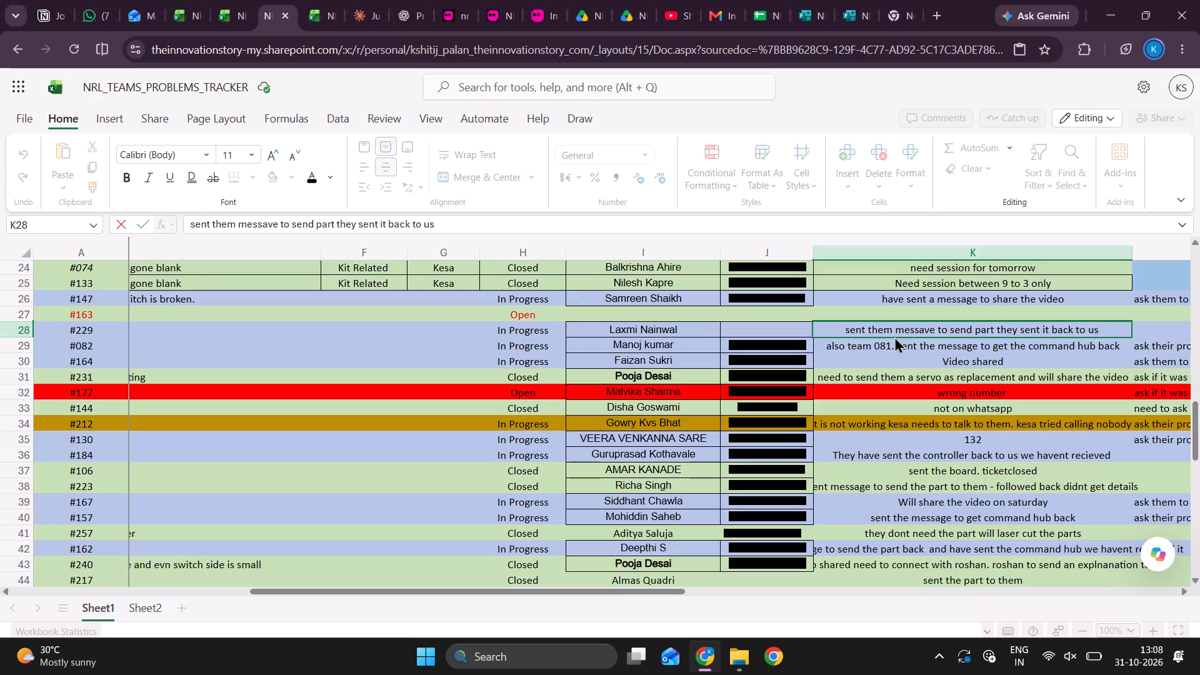
{"action": "scroll", "coordinate": [894, 336], "scroll_direction": "left", "scroll_amount": 1}
{"action": "left_click", "coordinate": [867, 364]}
Look through the statuses and follow-up notes of the remaining teams, down to the last row of Sheet1.
{"action": "scroll", "coordinate": [867, 364], "scroll_direction": "left", "scroll_amount": 2}
{"action": "scroll", "coordinate": [867, 364], "scroll_direction": "down", "scroll_amount": 1}
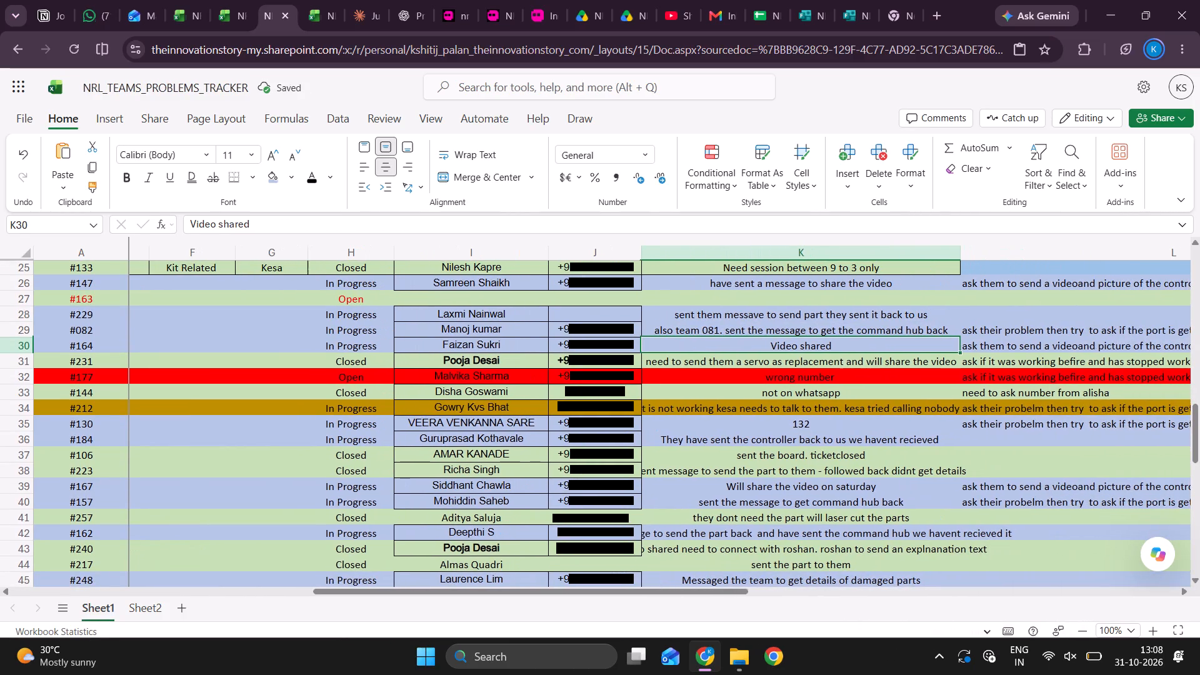
{"action": "scroll", "coordinate": [867, 364], "scroll_direction": "down", "scroll_amount": 3}
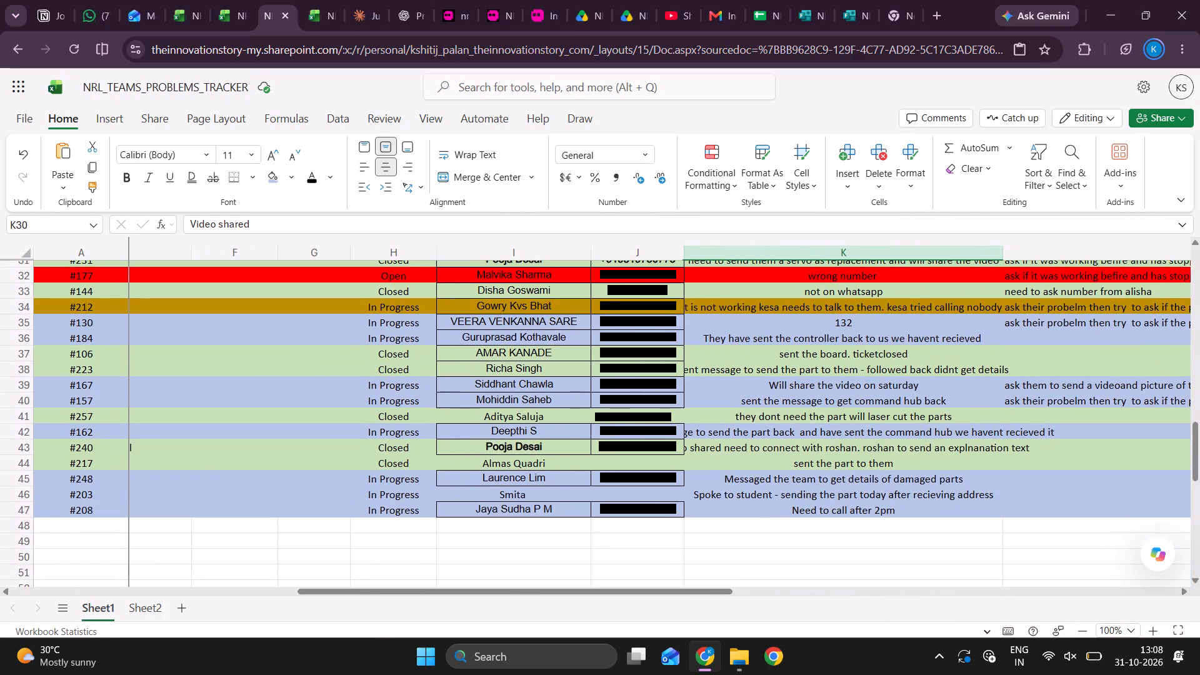
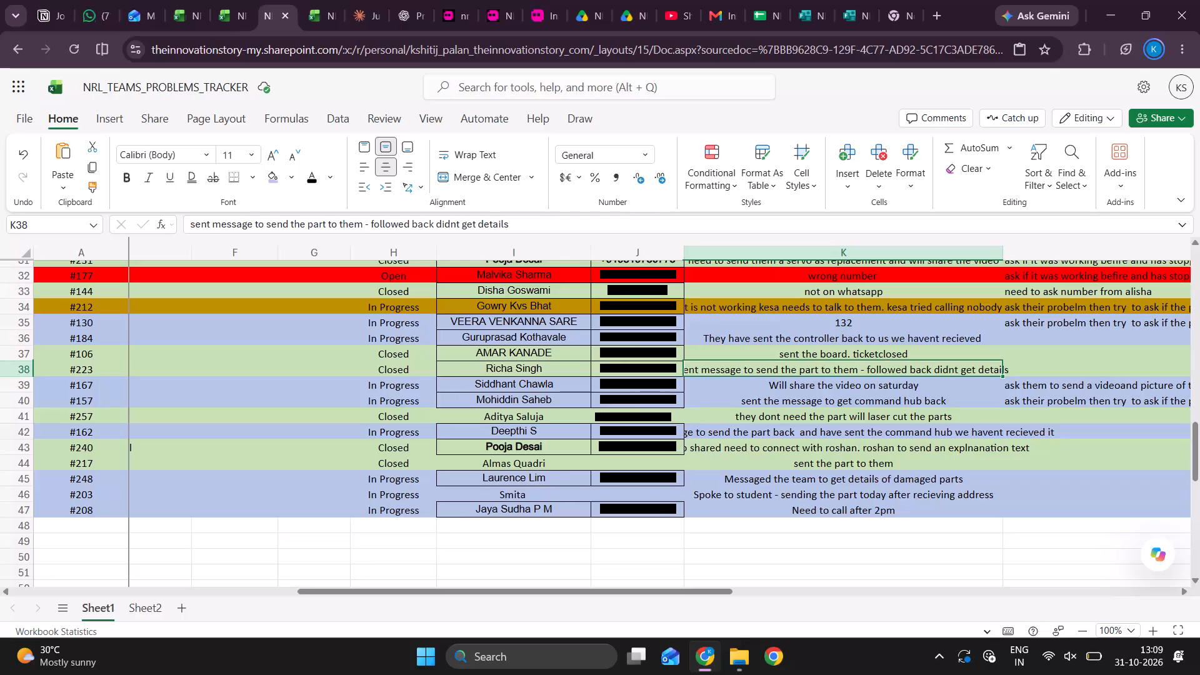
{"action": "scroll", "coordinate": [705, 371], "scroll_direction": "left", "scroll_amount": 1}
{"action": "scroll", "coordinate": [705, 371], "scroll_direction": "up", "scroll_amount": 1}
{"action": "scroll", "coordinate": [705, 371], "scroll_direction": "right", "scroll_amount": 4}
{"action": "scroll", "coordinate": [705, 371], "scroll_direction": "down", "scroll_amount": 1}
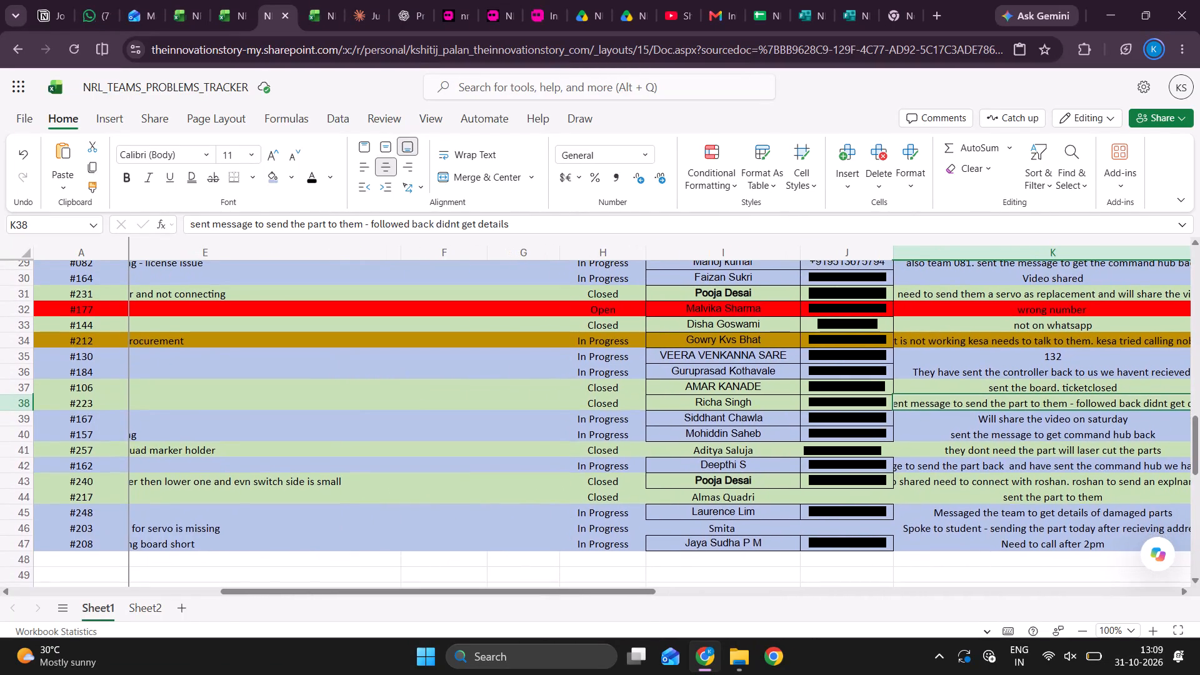
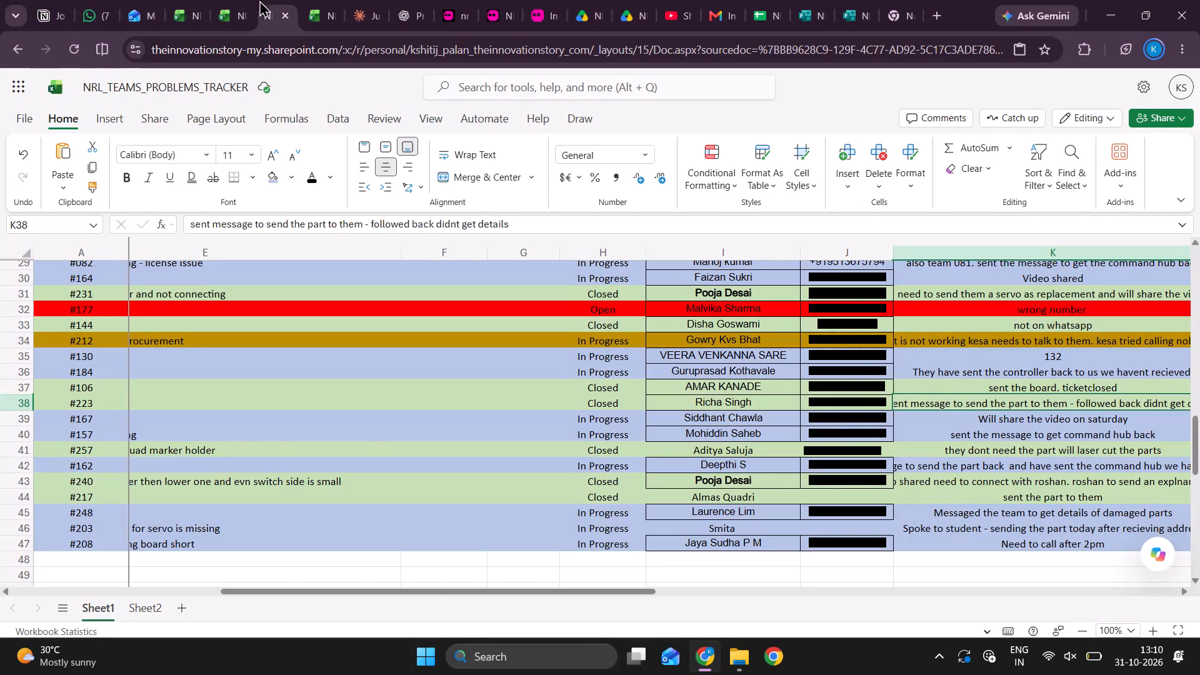
Close the search in the NRL_2026_KIT_DISPATCH workbook and look through the MATUNGA sheet's team and mentor details around team 177, Tyro Mechanica.
{"action": "left_click", "coordinate": [239, 0]}
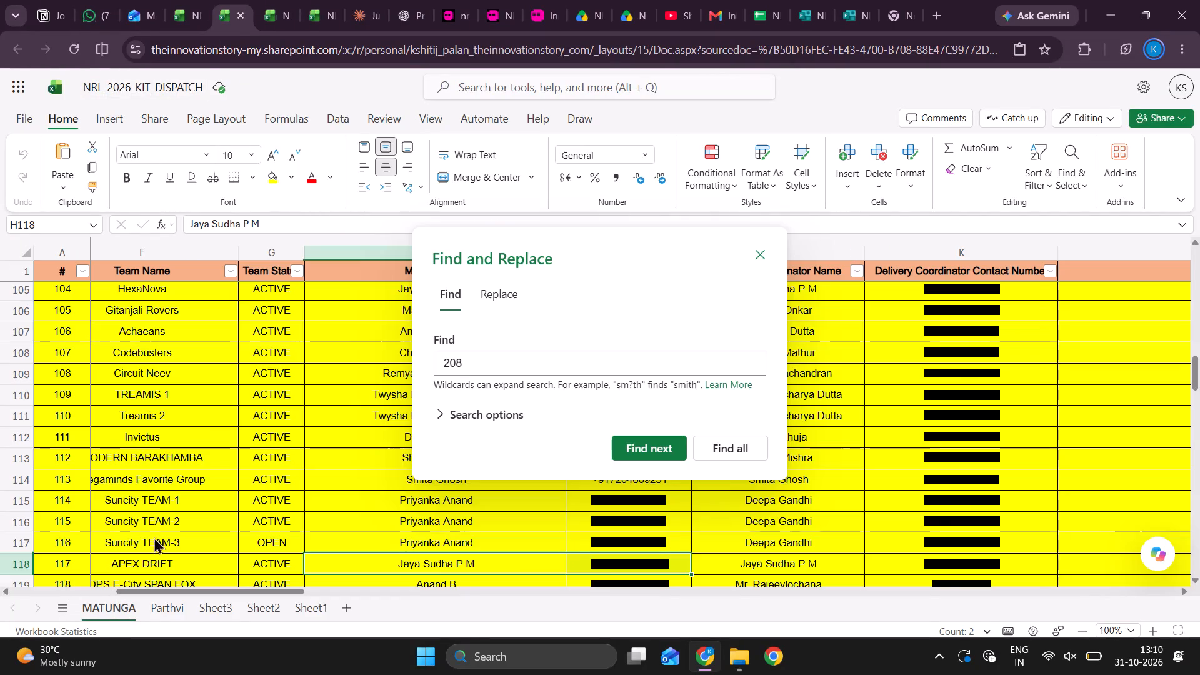
{"action": "left_click", "coordinate": [154, 537]}
{"action": "left_click", "coordinate": [758, 259]}
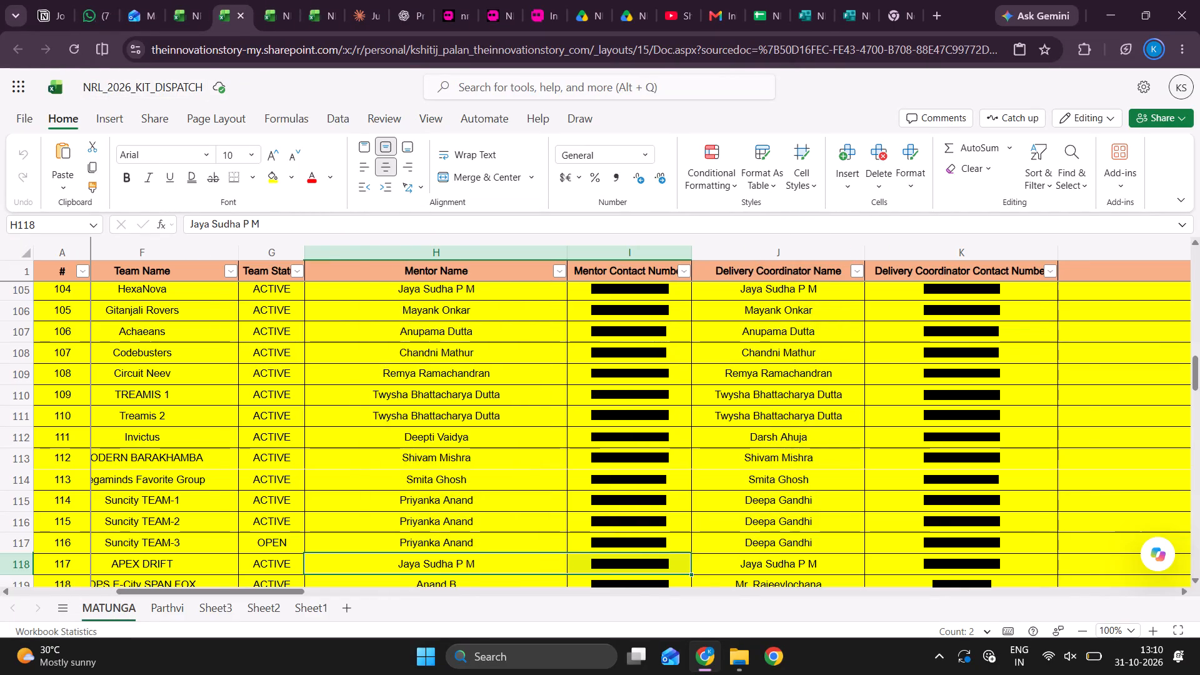
{"action": "scroll", "coordinate": [451, 404], "scroll_direction": "down", "scroll_amount": 3}
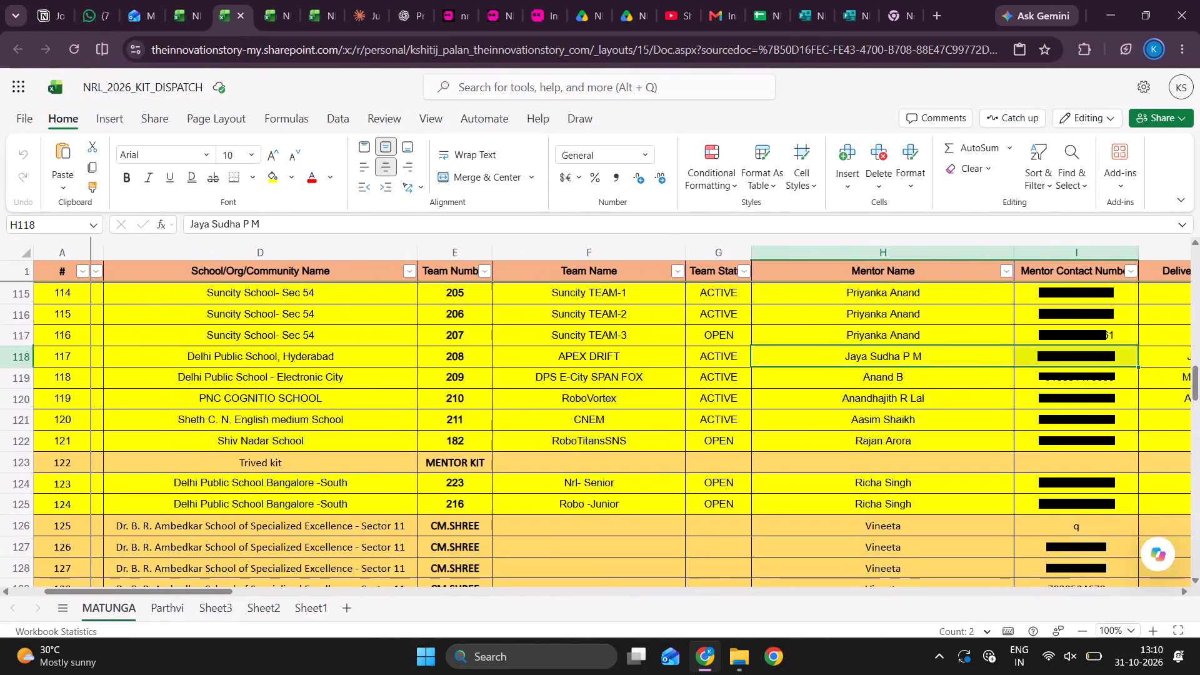
{"action": "scroll", "coordinate": [451, 404], "scroll_direction": "down", "scroll_amount": 2}
{"action": "scroll", "coordinate": [451, 404], "scroll_direction": "up", "scroll_amount": 3}
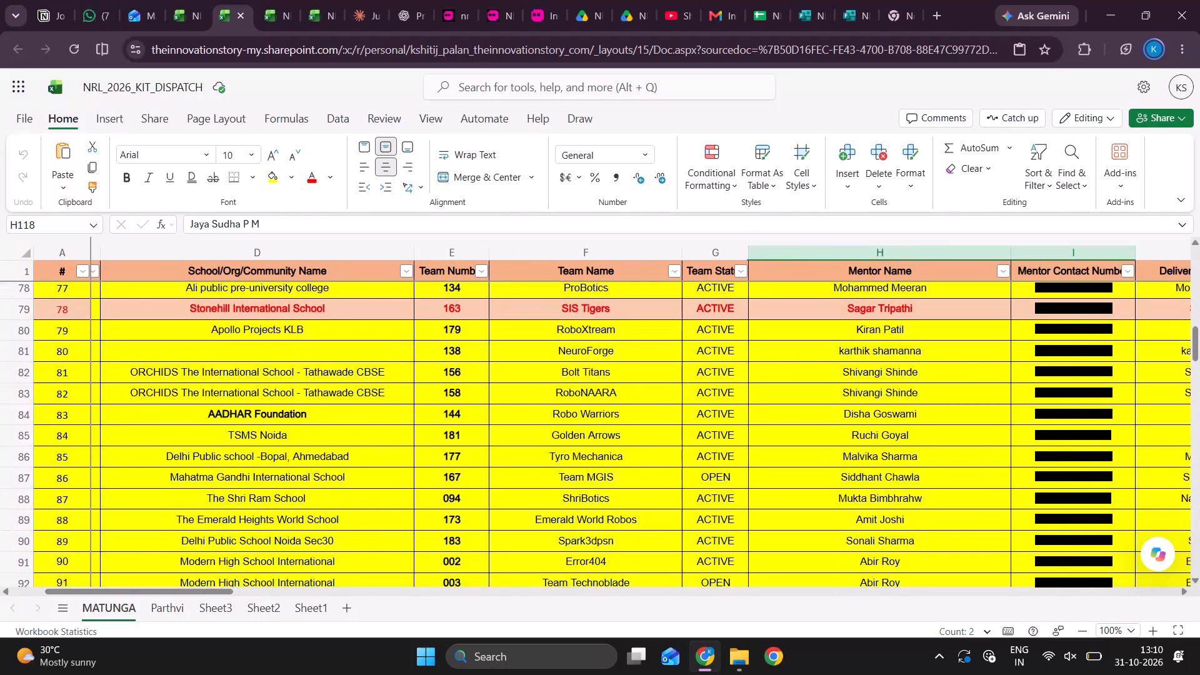
{"action": "left_click", "coordinate": [542, 466]}
{"action": "scroll", "coordinate": [542, 466], "scroll_direction": "left", "scroll_amount": 4}
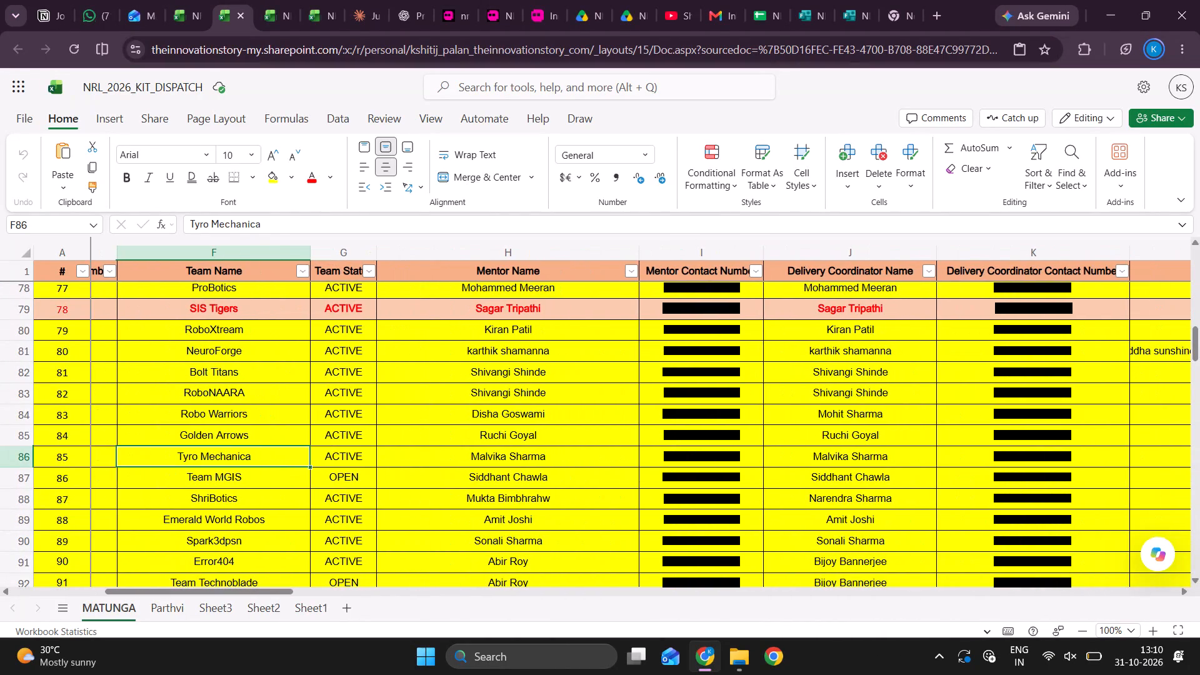
{"action": "scroll", "coordinate": [495, 477], "scroll_direction": "right", "scroll_amount": 3}
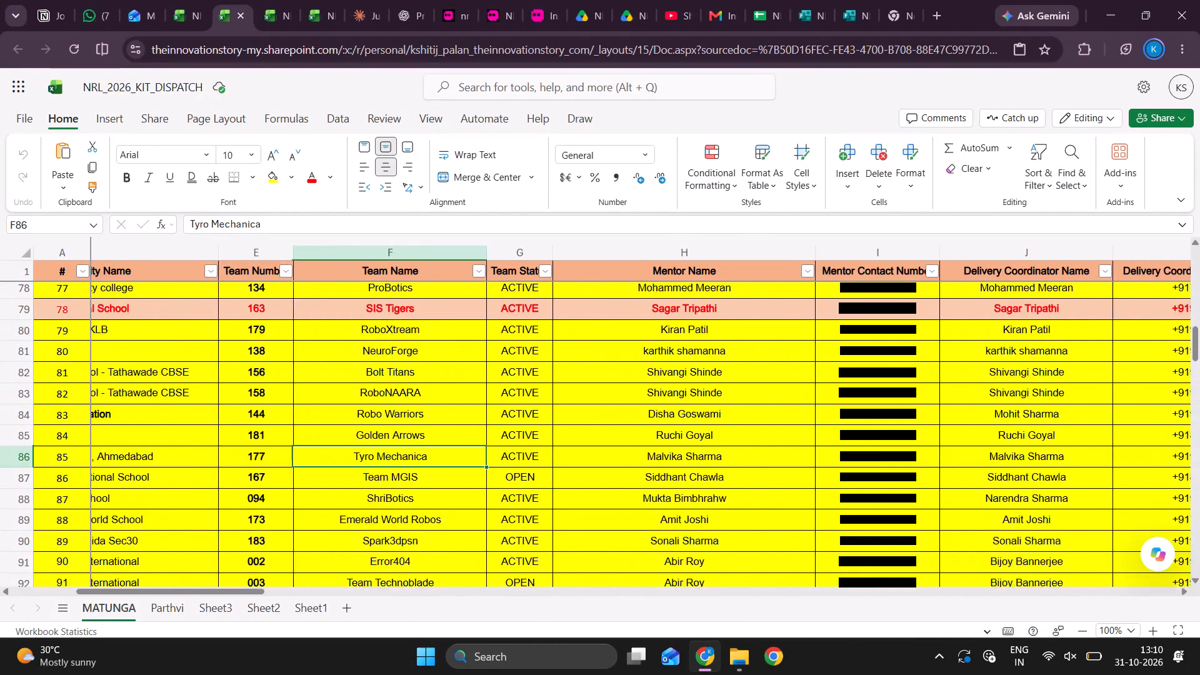
{"action": "scroll", "coordinate": [495, 477], "scroll_direction": "right", "scroll_amount": 4}
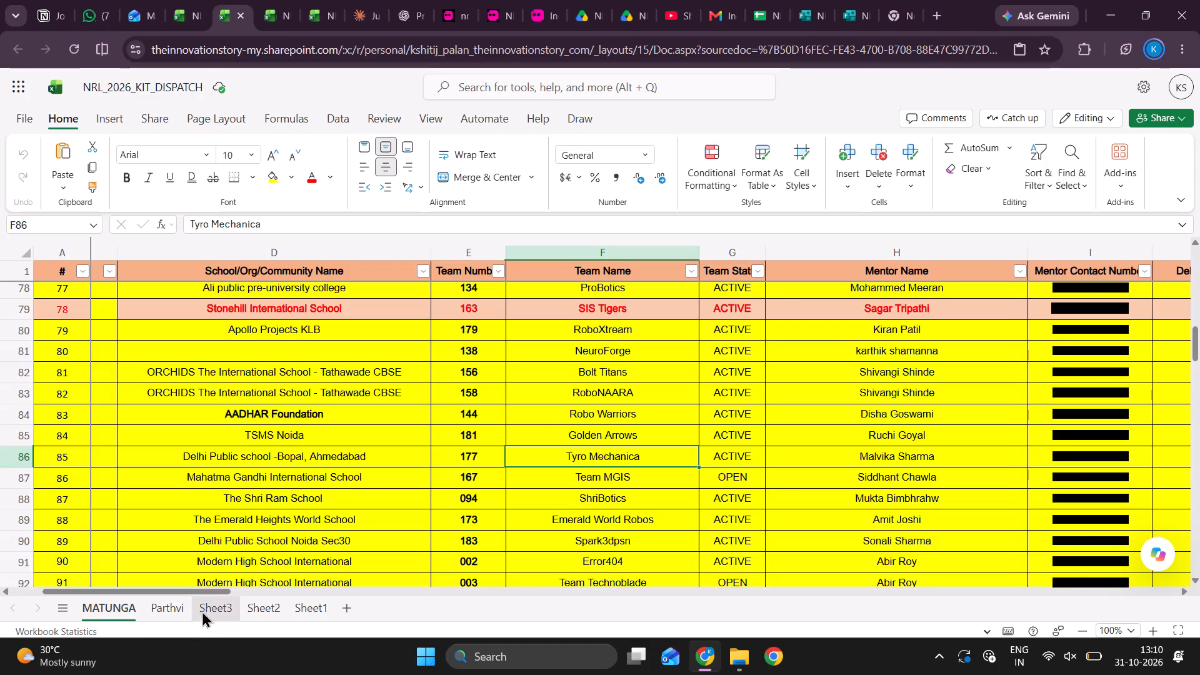
Return to NRL_TEAMS_PROBLEMS_TRACKER and review the reported issues and statuses of the teams on Sheet1.
{"action": "left_click", "coordinate": [258, 5]}
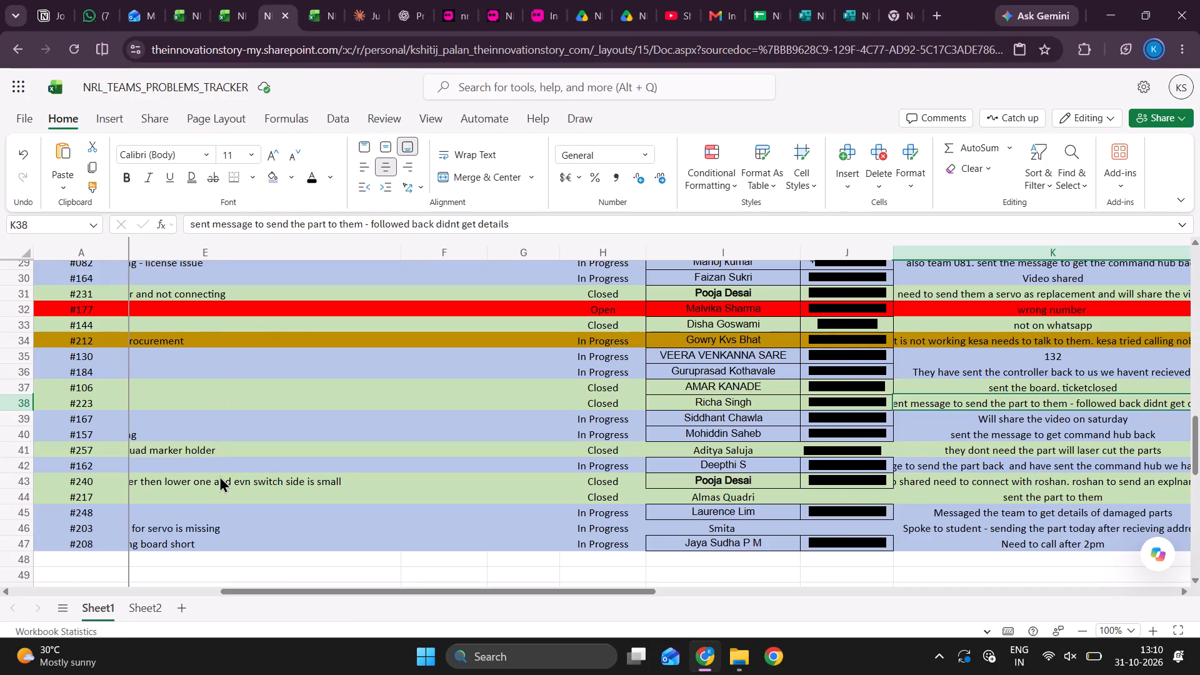
{"action": "scroll", "coordinate": [219, 476], "scroll_direction": "right", "scroll_amount": 2}
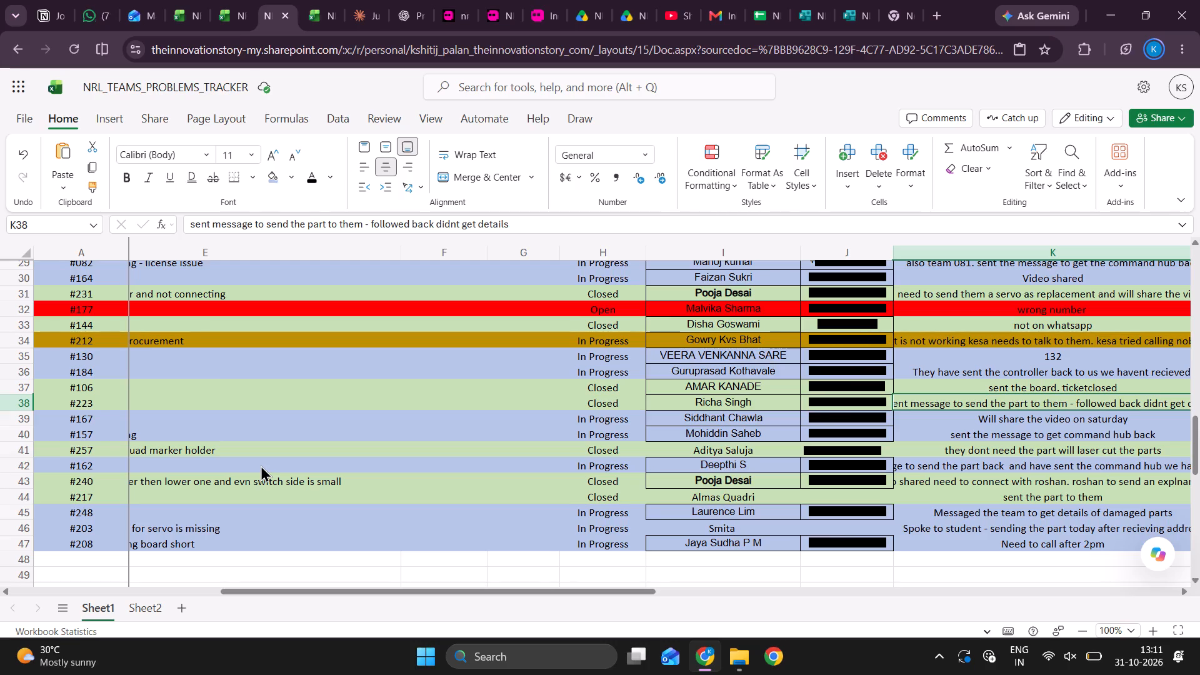
{"action": "scroll", "coordinate": [241, 522], "scroll_direction": "right", "scroll_amount": 4}
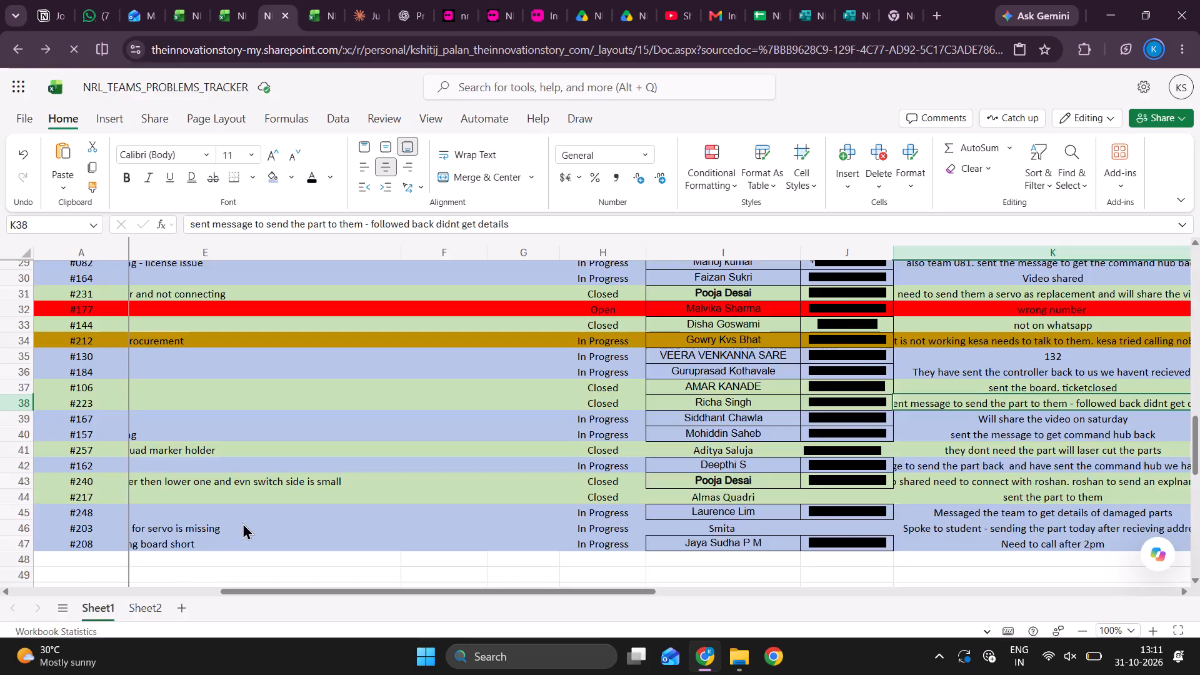
{"action": "scroll", "coordinate": [252, 477], "scroll_direction": "left", "scroll_amount": 6}
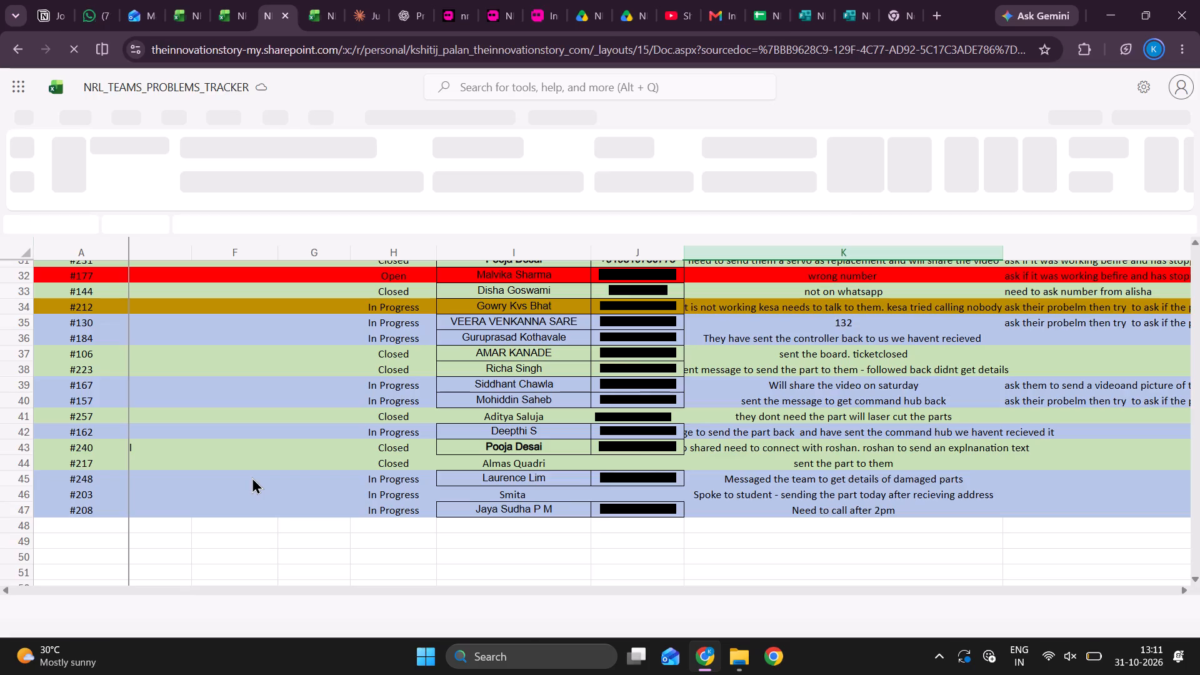
{"action": "left_click", "coordinate": [320, 422]}
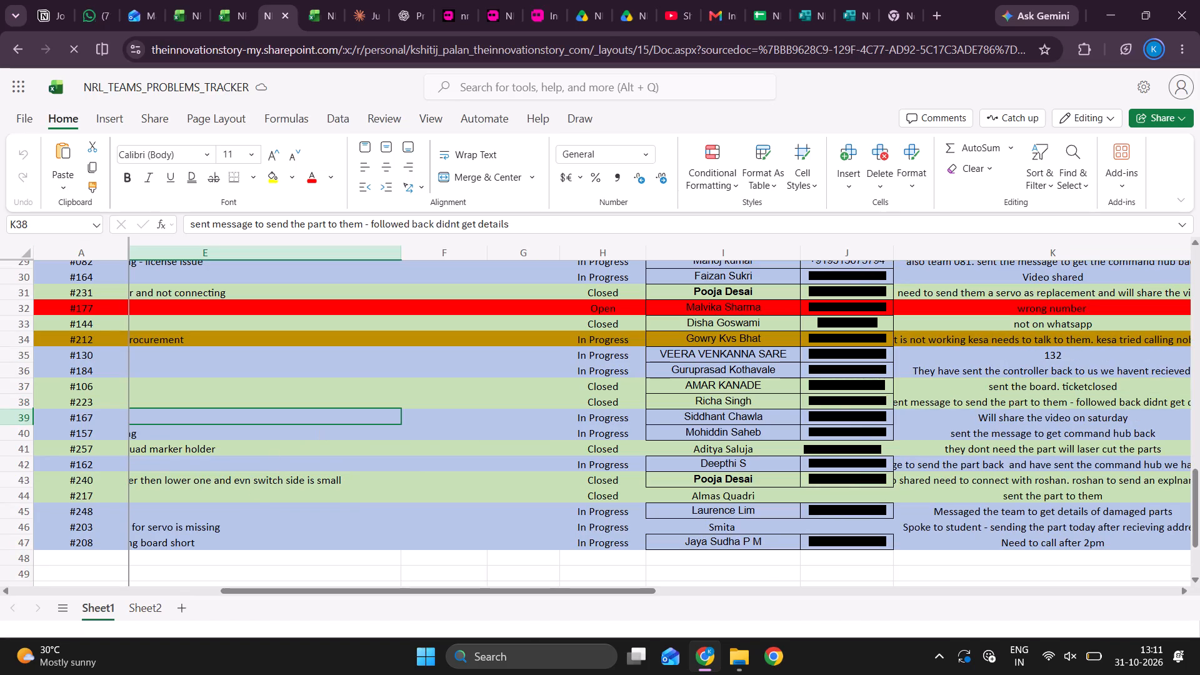
{"action": "scroll", "coordinate": [326, 422], "scroll_direction": "right", "scroll_amount": 6}
{"action": "scroll", "coordinate": [429, 430], "scroll_direction": "up", "scroll_amount": 1}
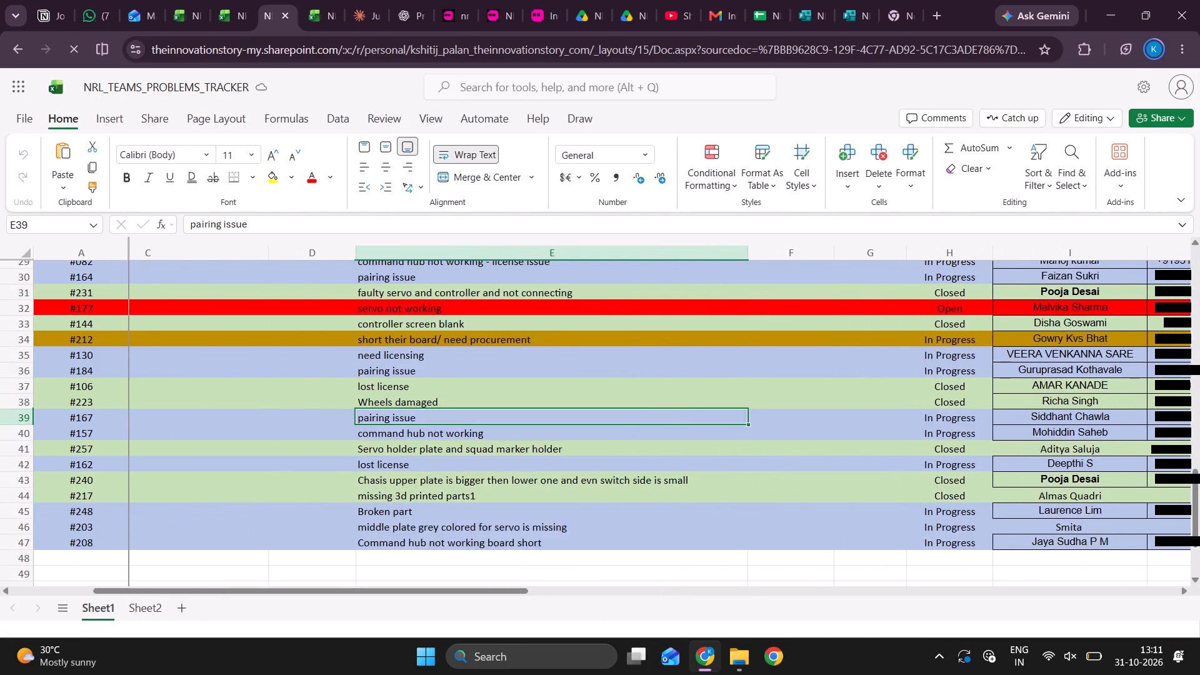
{"action": "scroll", "coordinate": [429, 430], "scroll_direction": "up", "scroll_amount": 1}
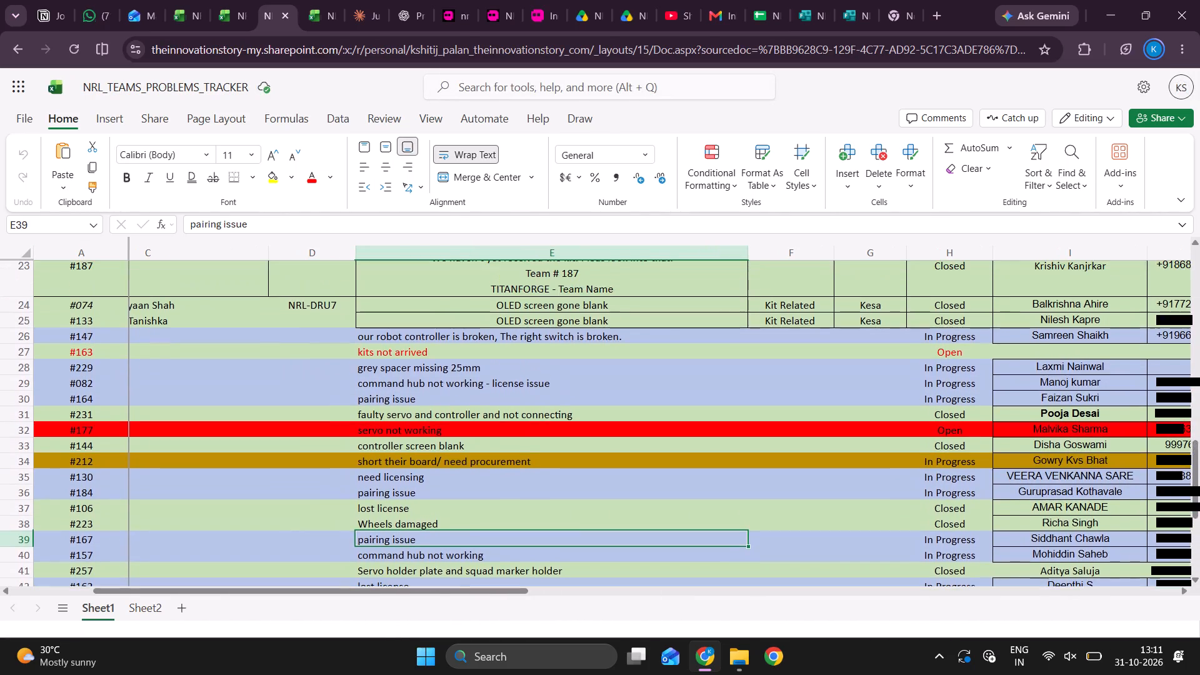
{"action": "scroll", "coordinate": [429, 430], "scroll_direction": "up", "scroll_amount": 1}
{"action": "scroll", "coordinate": [429, 430], "scroll_direction": "down", "scroll_amount": 2}
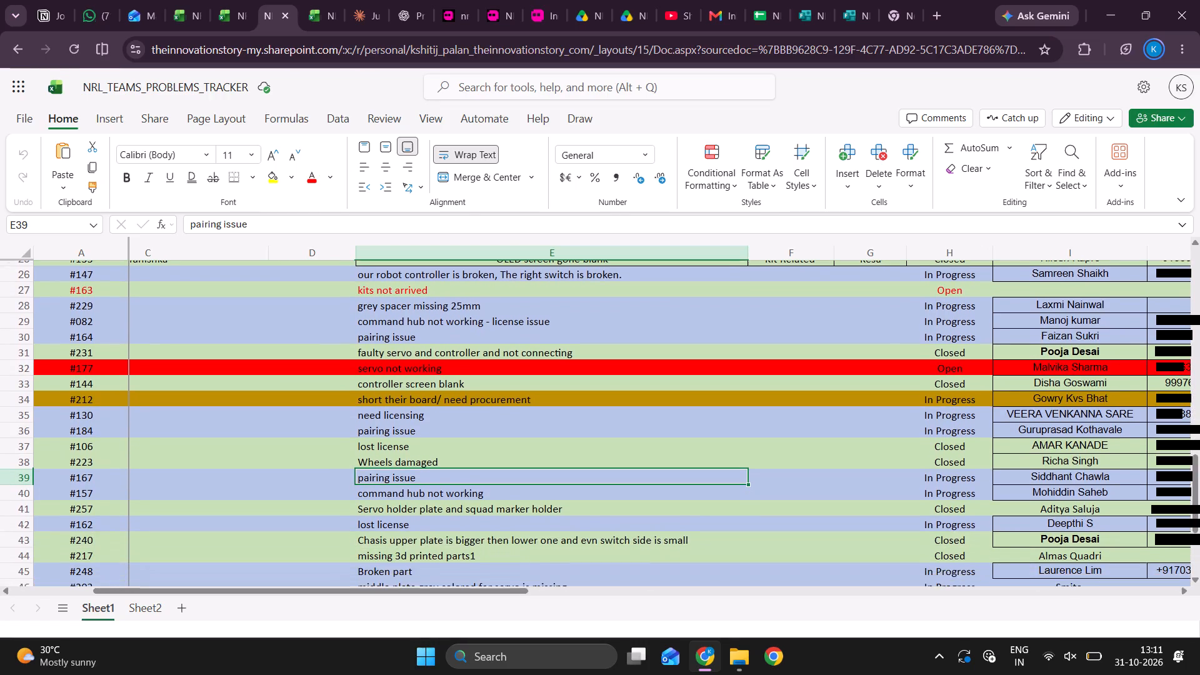
{"action": "scroll", "coordinate": [429, 430], "scroll_direction": "down", "scroll_amount": 1}
Read the follow-up notes and statuses for the teams from #163 to #208 in the problems tracker.
{"action": "scroll", "coordinate": [429, 430], "scroll_direction": "left", "scroll_amount": 2}
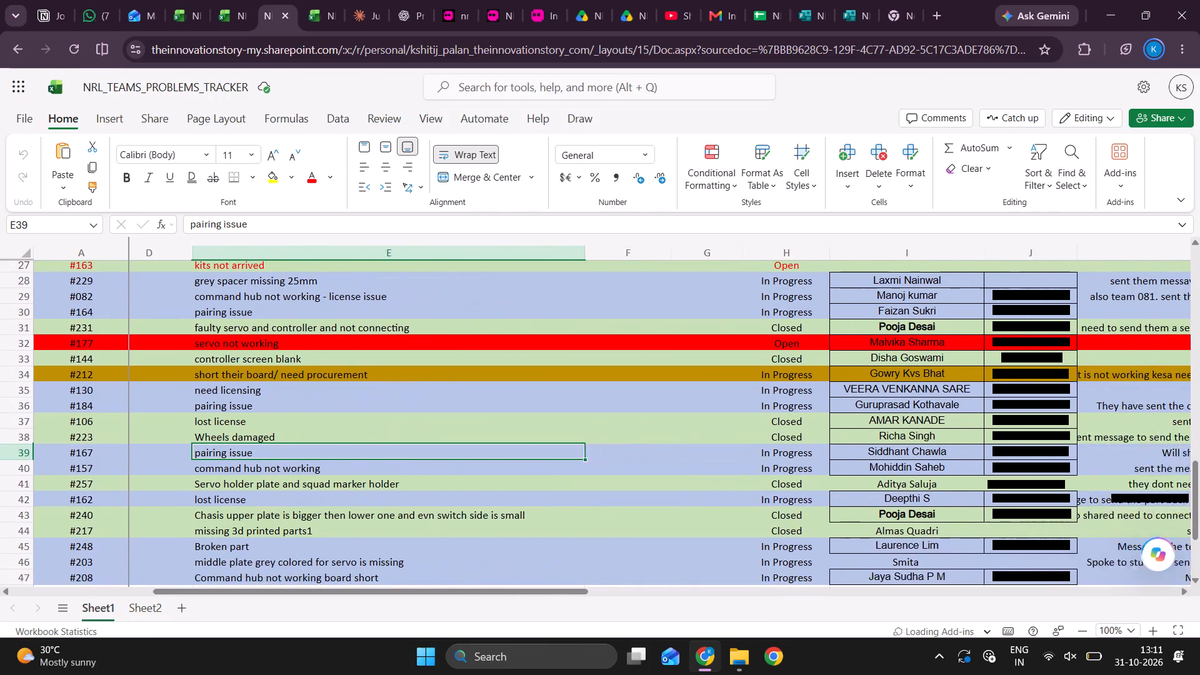
{"action": "scroll", "coordinate": [429, 430], "scroll_direction": "left", "scroll_amount": 7}
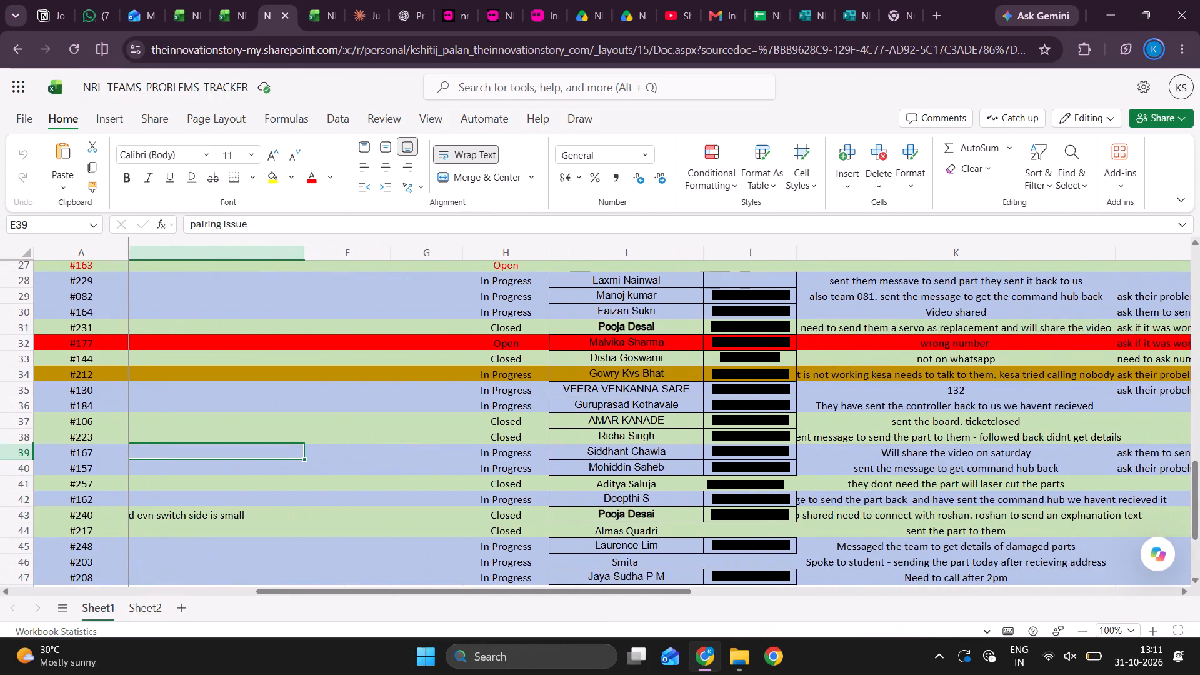
{"action": "scroll", "coordinate": [429, 430], "scroll_direction": "left", "scroll_amount": 1}
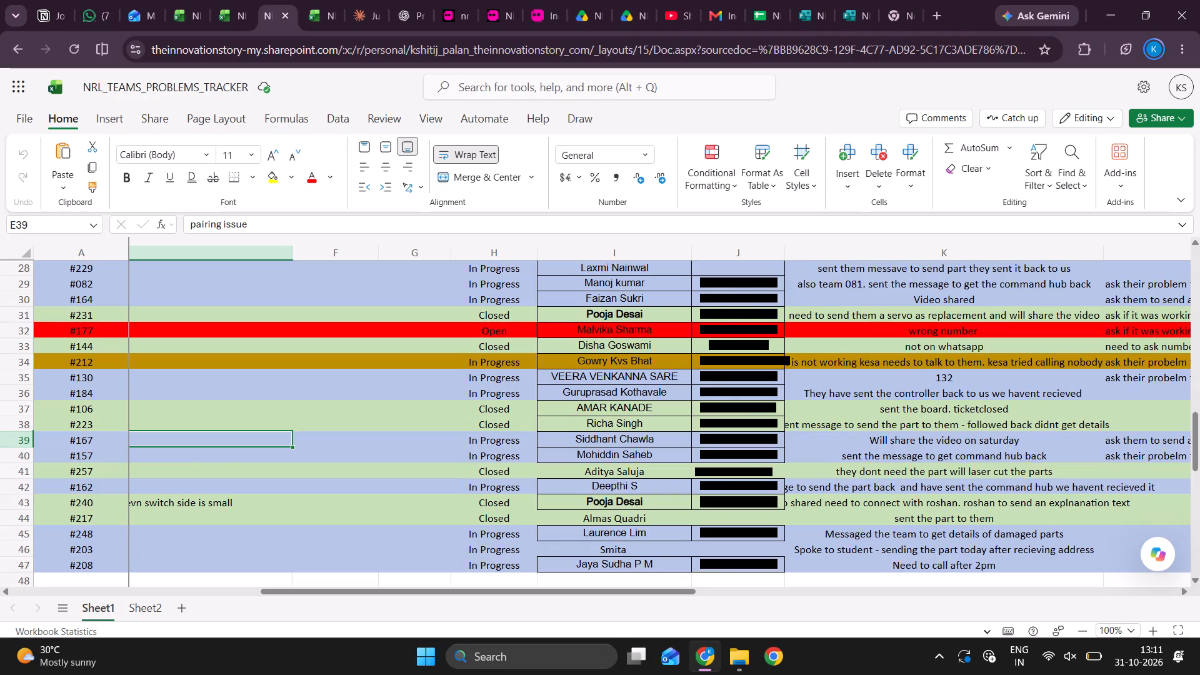
{"action": "scroll", "coordinate": [429, 430], "scroll_direction": "left", "scroll_amount": 1}
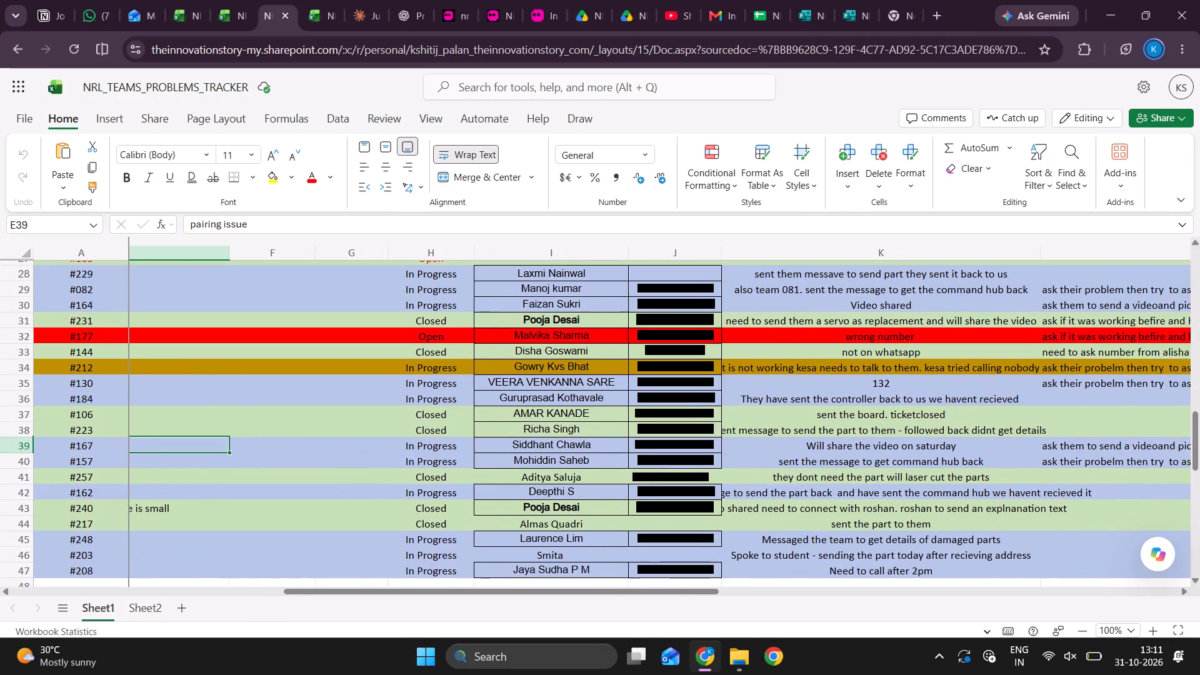
{"action": "scroll", "coordinate": [429, 430], "scroll_direction": "left", "scroll_amount": 1}
{"action": "scroll", "coordinate": [429, 430], "scroll_direction": "down", "scroll_amount": 1}
{"action": "scroll", "coordinate": [429, 430], "scroll_direction": "up", "scroll_amount": 1}
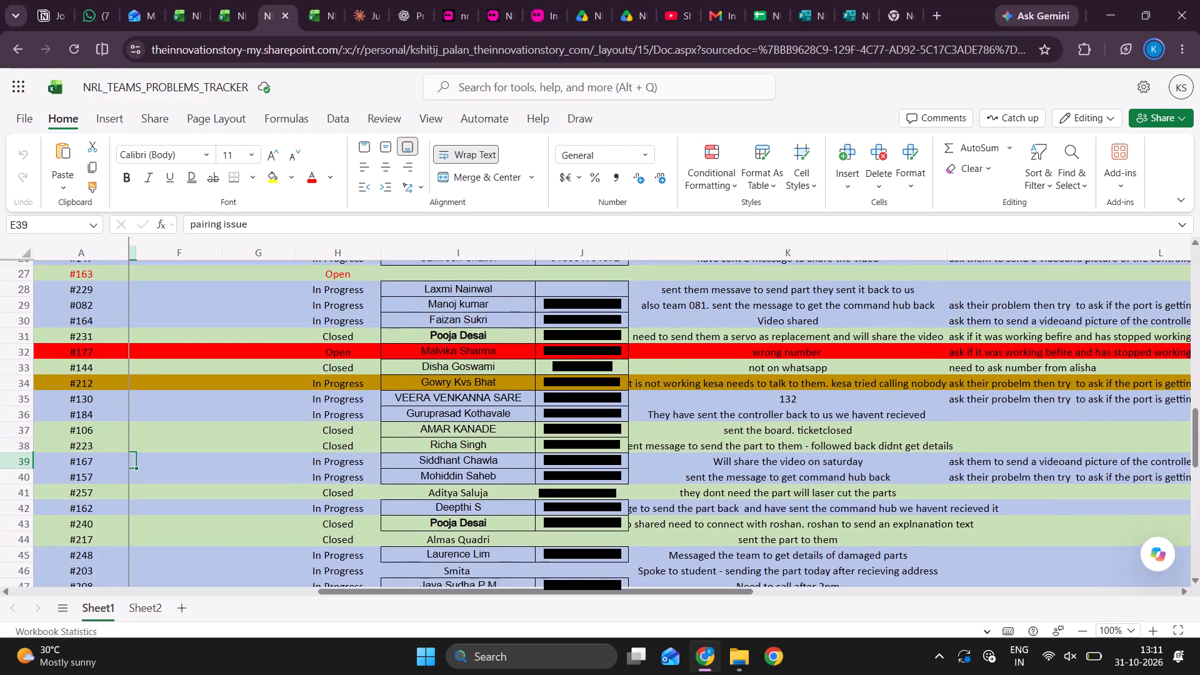
{"action": "scroll", "coordinate": [429, 430], "scroll_direction": "up", "scroll_amount": 1}
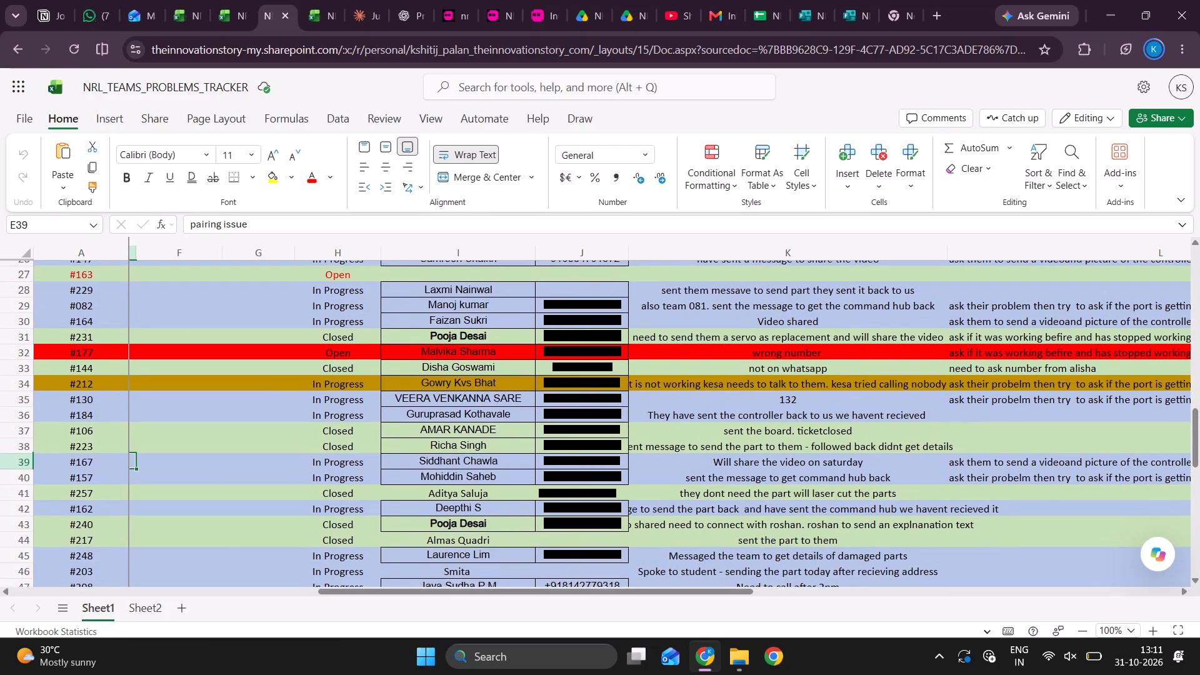